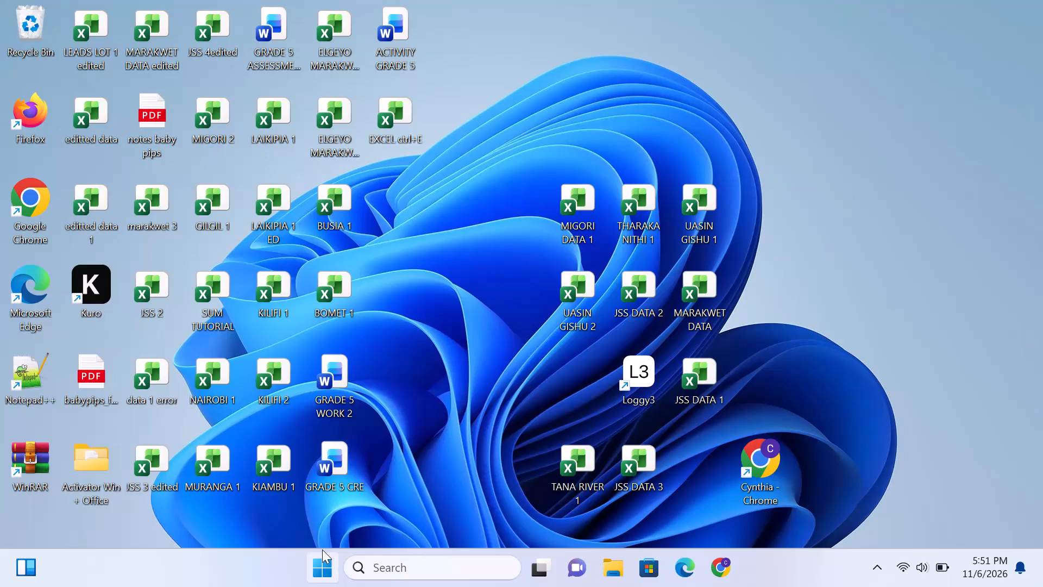
Launch the recently added Kuro app from the Windows desktop.
left_click(322, 557)
double_click(356, 415)
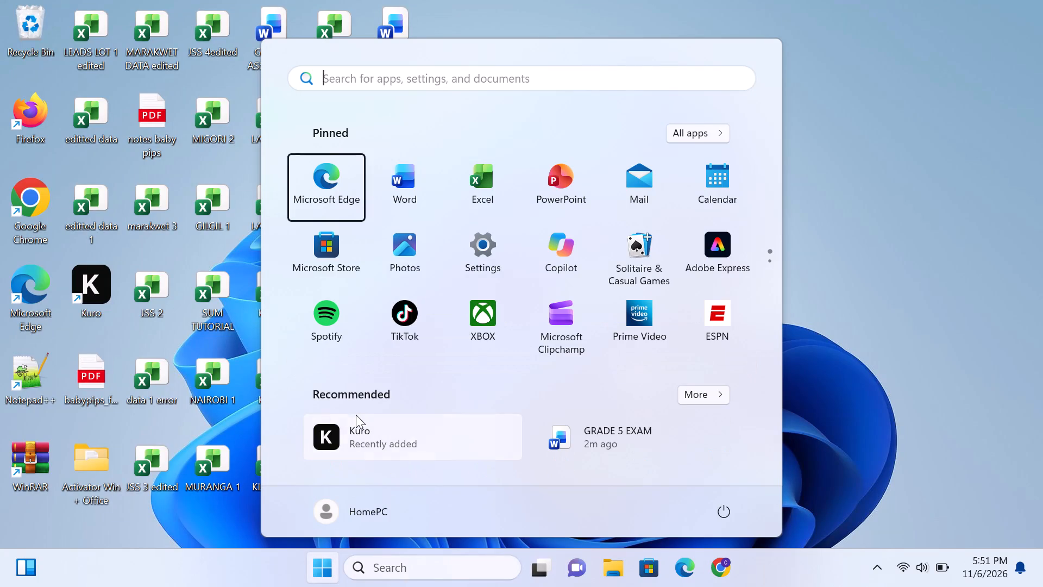
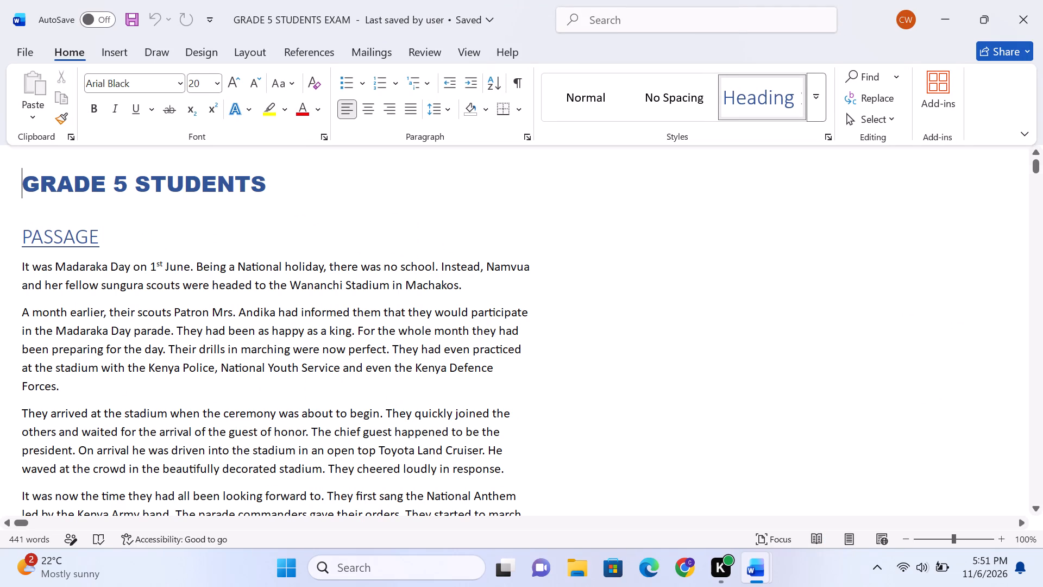
Create a new blank document.
left_click(23, 47)
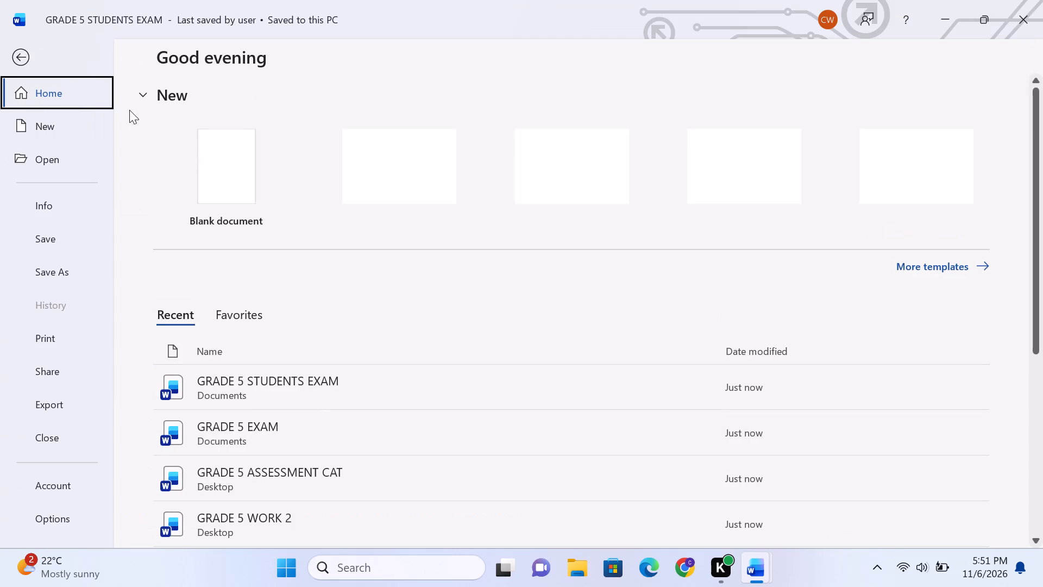
left_click(221, 160)
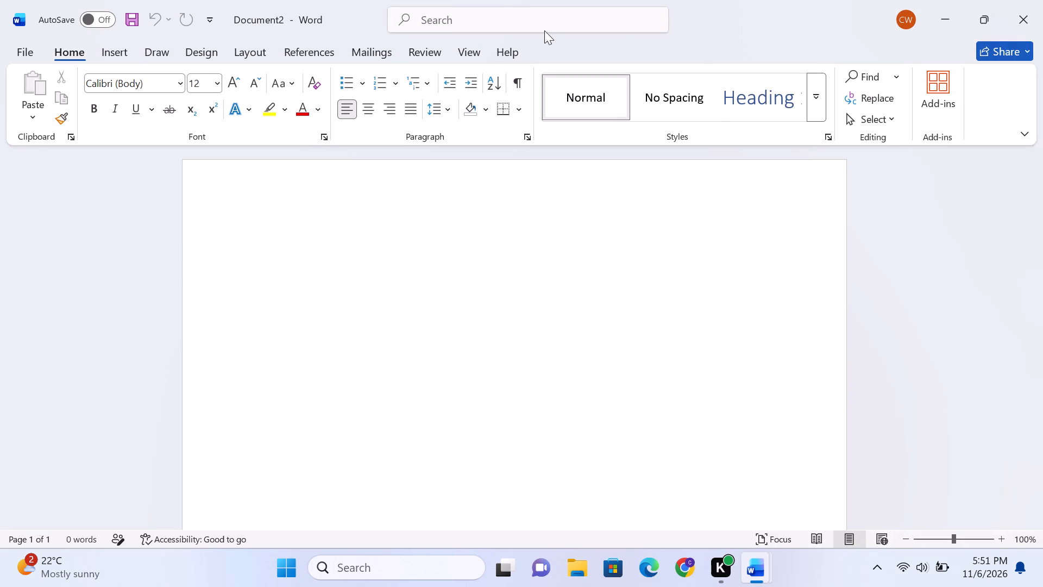
Enter the title "SOCIAL STUDIES" on the first line using the Heading style.
left_click(777, 84)
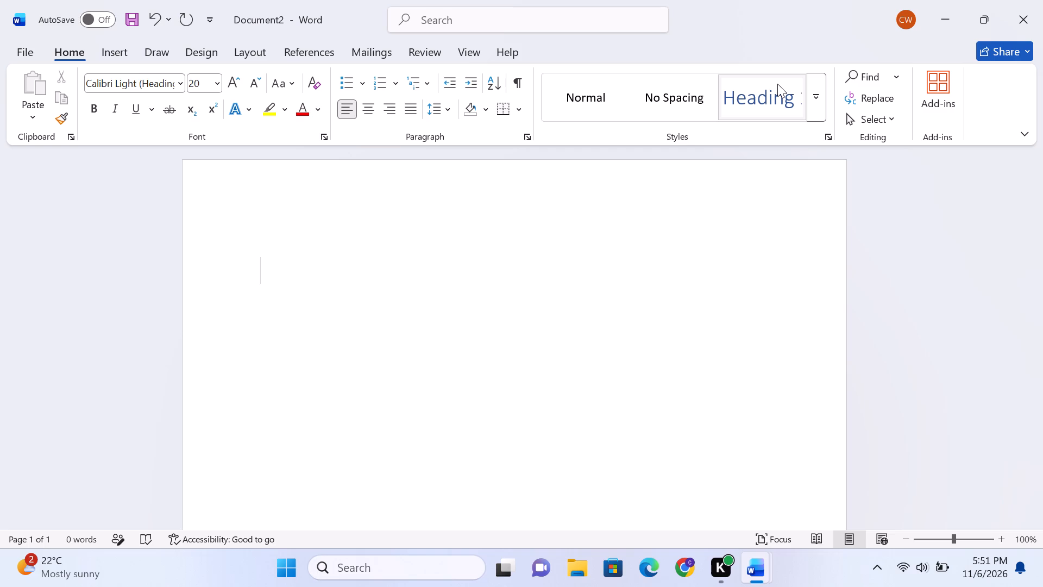
type("SOCIAL STUD")
type("IES")
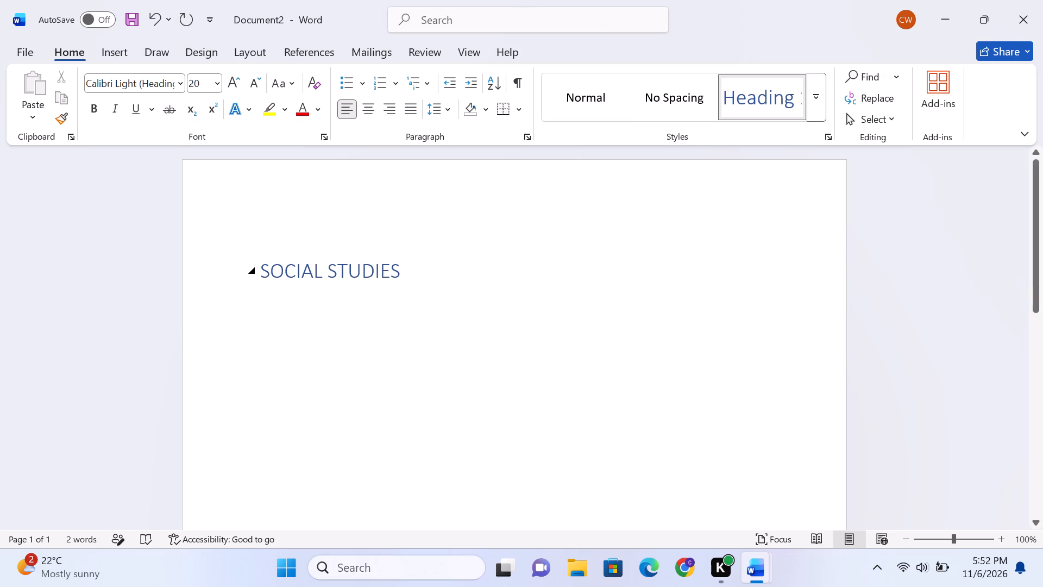
Format the title "SOCIAL STUDIES" as bold in the Arial Black font.
left_click_drag(255, 262, 401, 275)
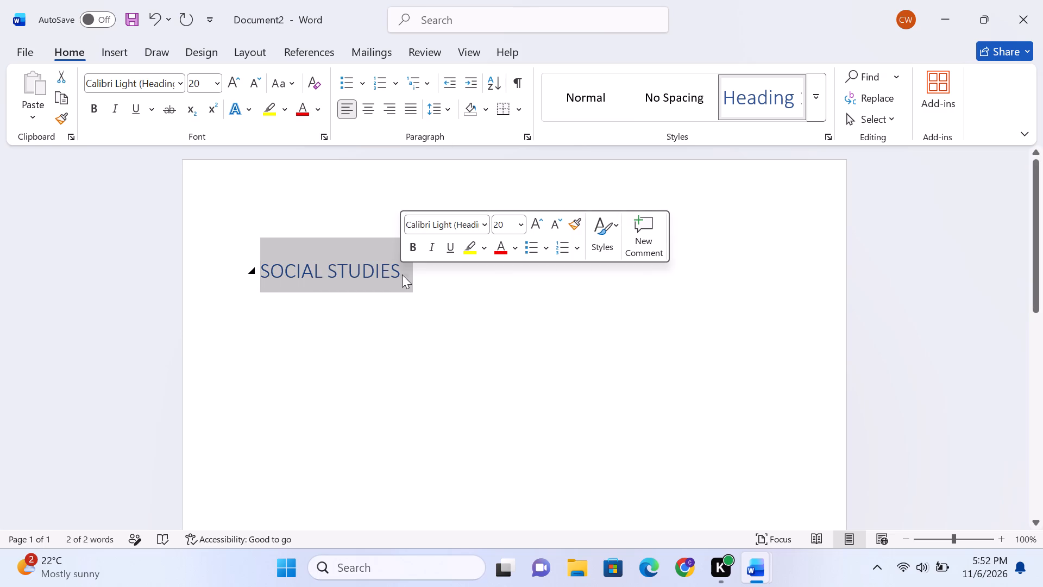
left_click(412, 251)
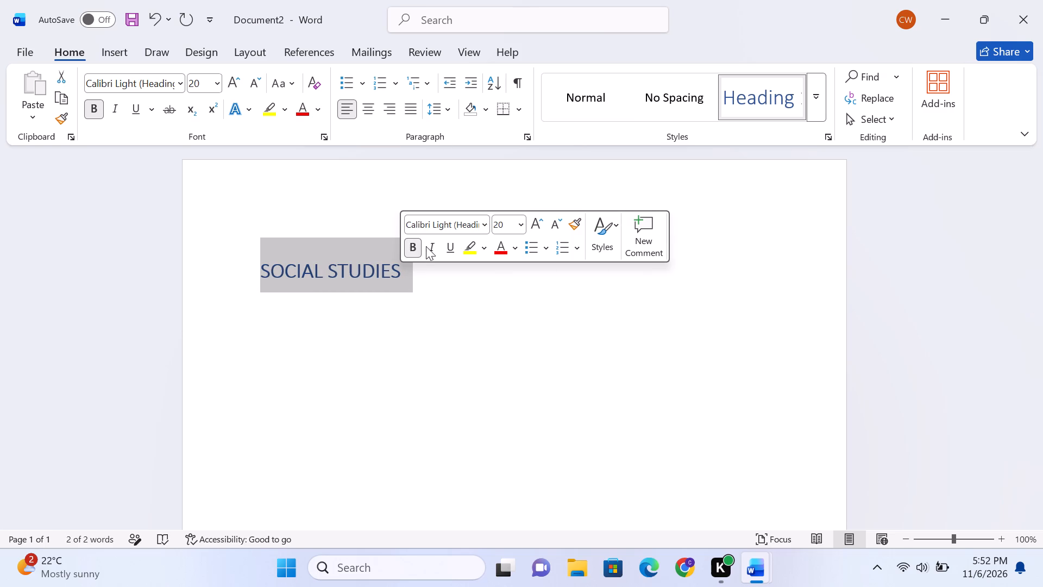
left_click(483, 223)
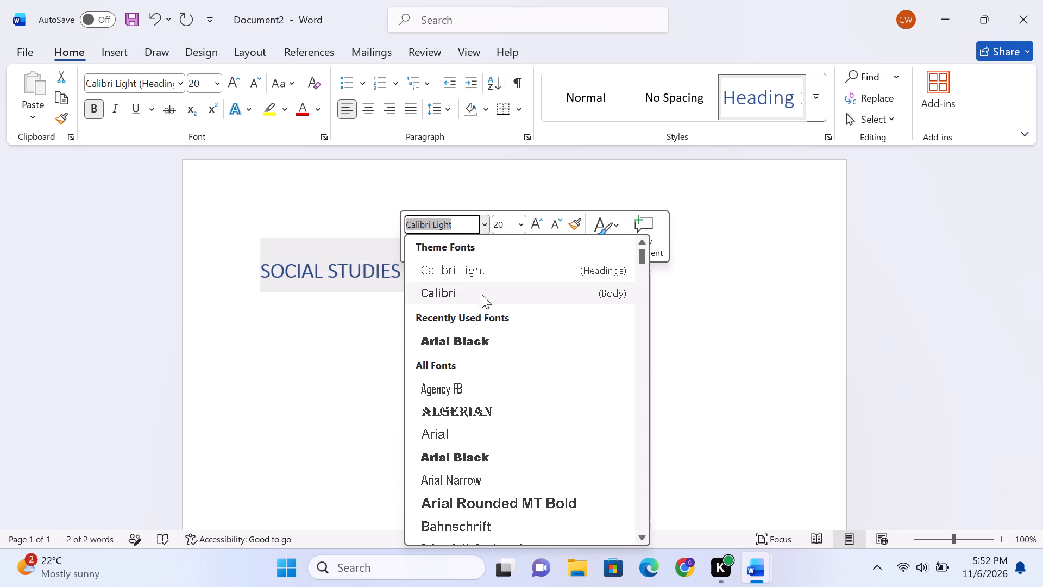
left_click(470, 340)
left_click(505, 310)
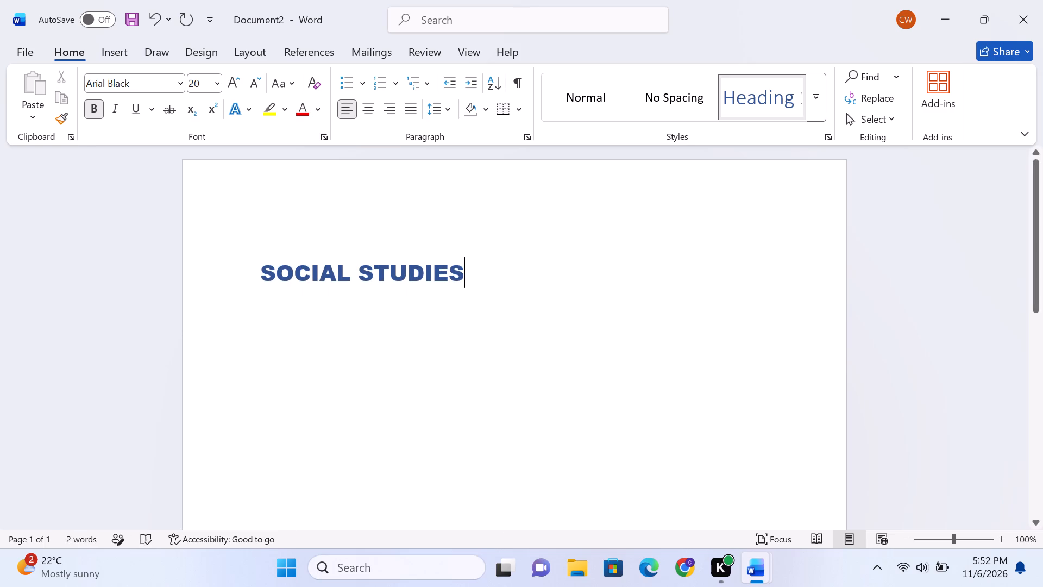
Add the line "THE NATIONAL GOVERNMENT IN KENYA" below the title.
key("Return")
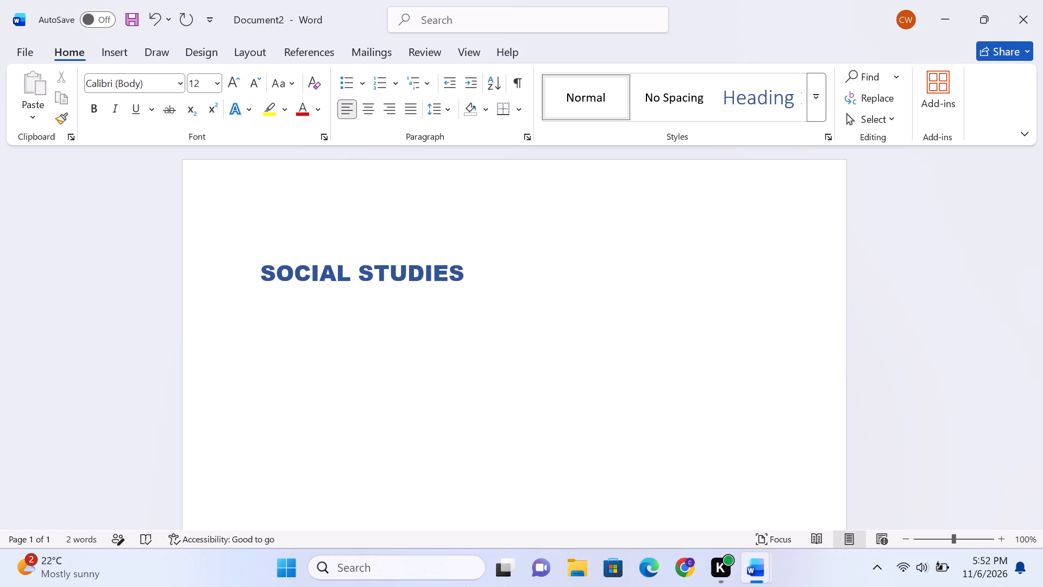
type("THE NATIONAL")
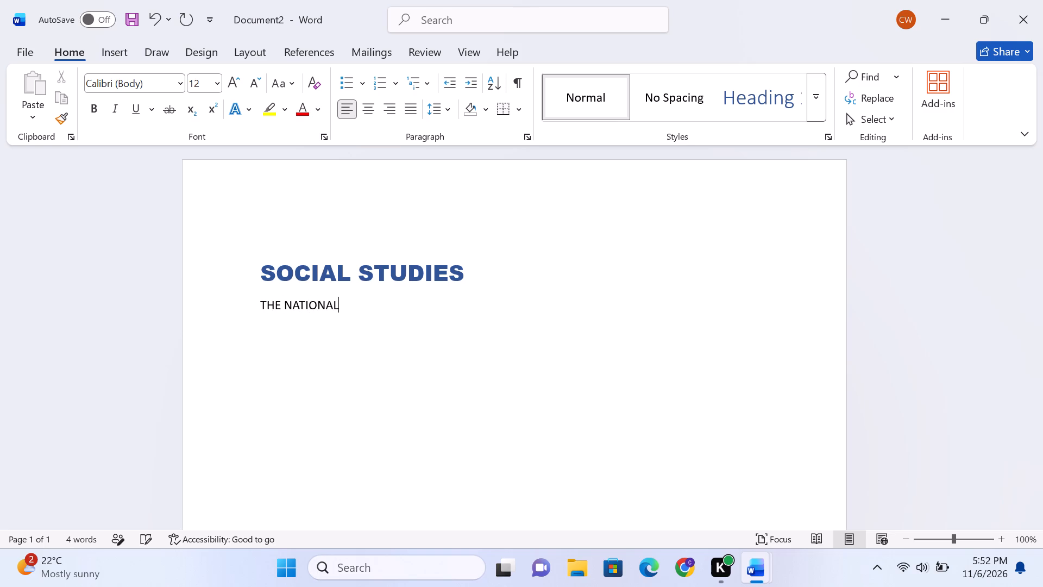
key("space")
type("GOVERNMENT IN KENYA")
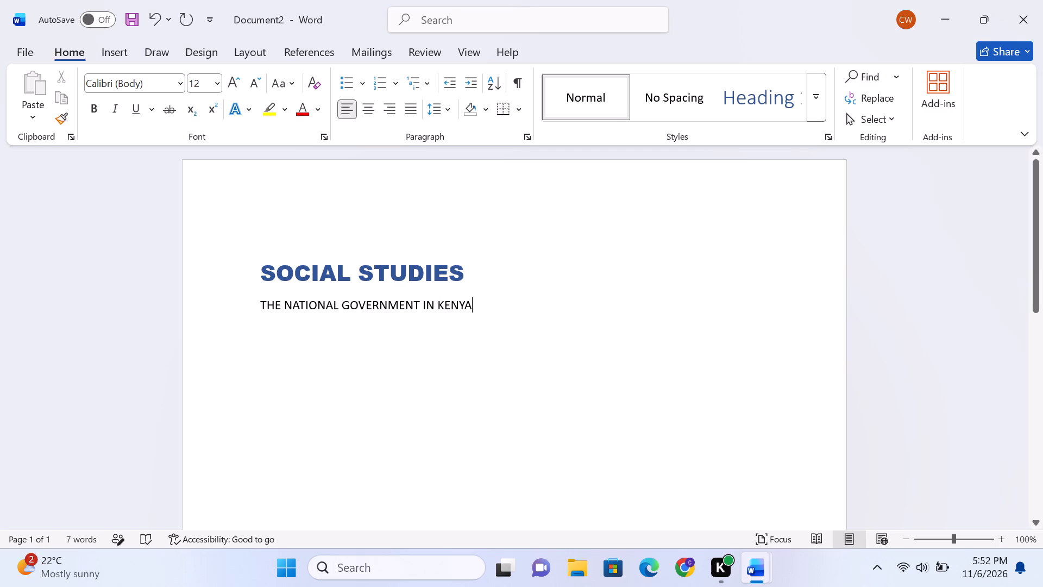
Make the line "THE NATIONAL GOVERNMENT IN KENYA" bold and underlined.
left_click_drag(260, 299, 460, 308)
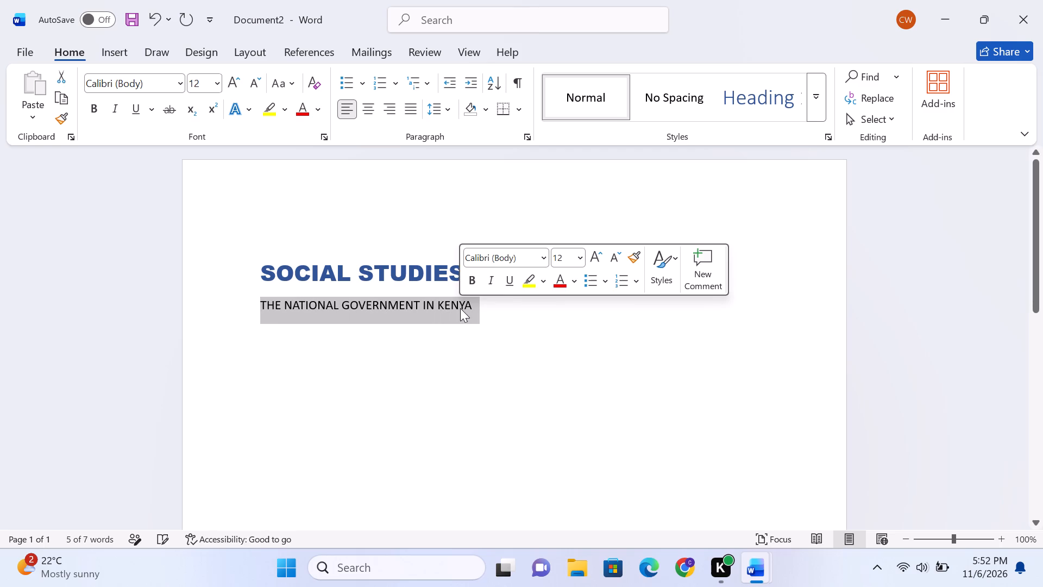
left_click(472, 288)
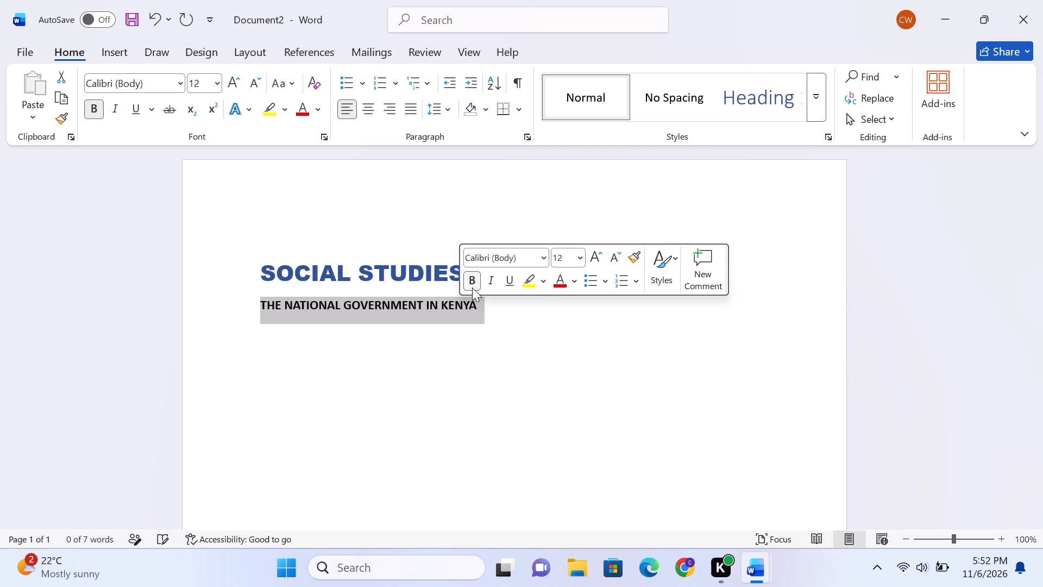
left_click(511, 280)
left_click(520, 308)
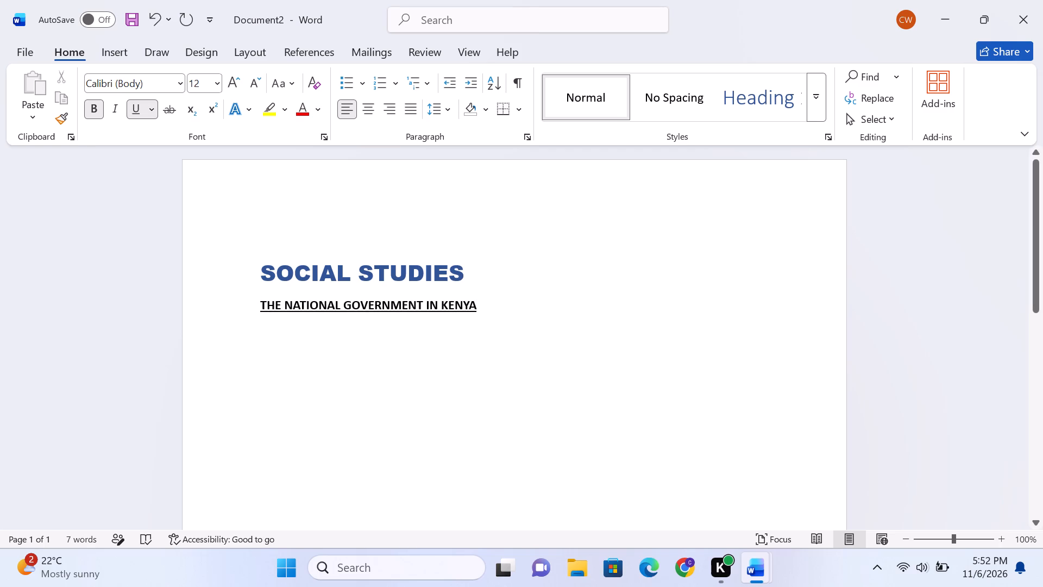
Add the line "THE LEGISLATURE" below the national government subheading, correcting any misspelling.
key("Return")
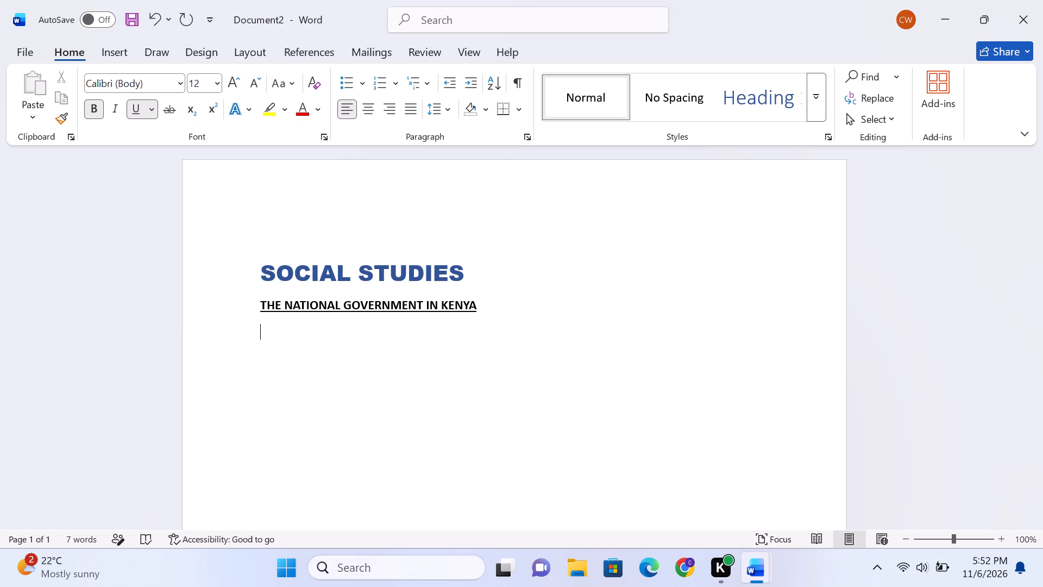
type("THE")
key("space")
type("LRG")
type("ISLAT")
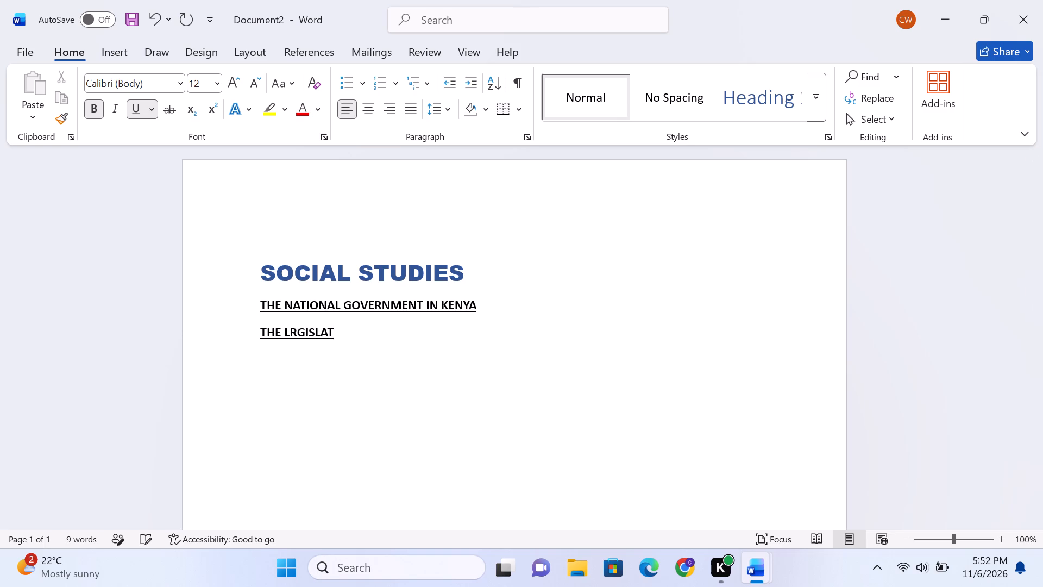
type("URE")
key("BackSpace")
key("BackSpace")
key("BackSpace")
key("BackSpace")
key("BackSpace")
key("BackSpace")
key("BackSpace")
key("BackSpace")
key("BackSpace")
key("BackSpace")
key("BackSpace")
key("BackSpace")
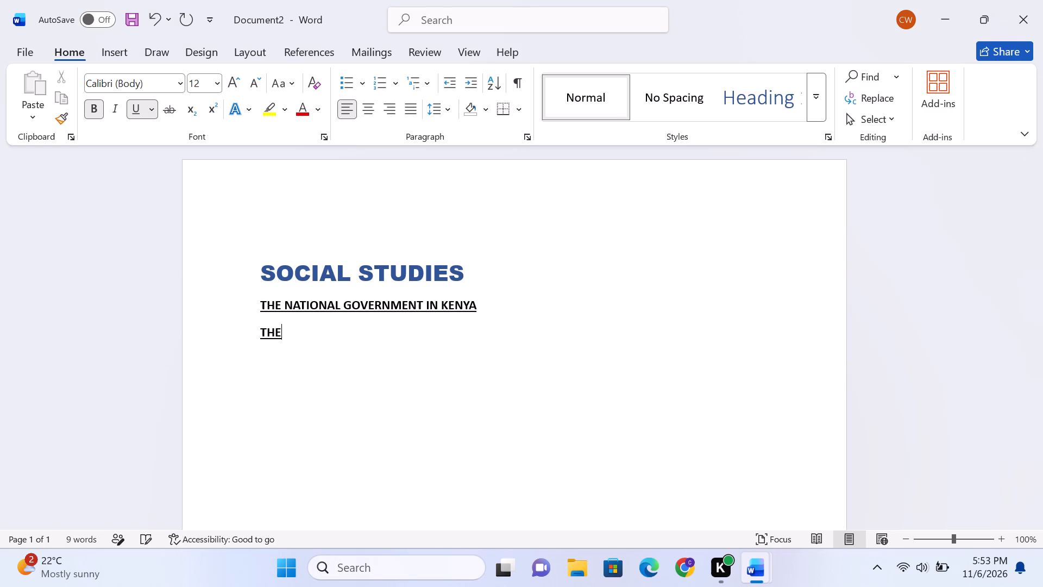
key("space")
type("LEGISLATURE")
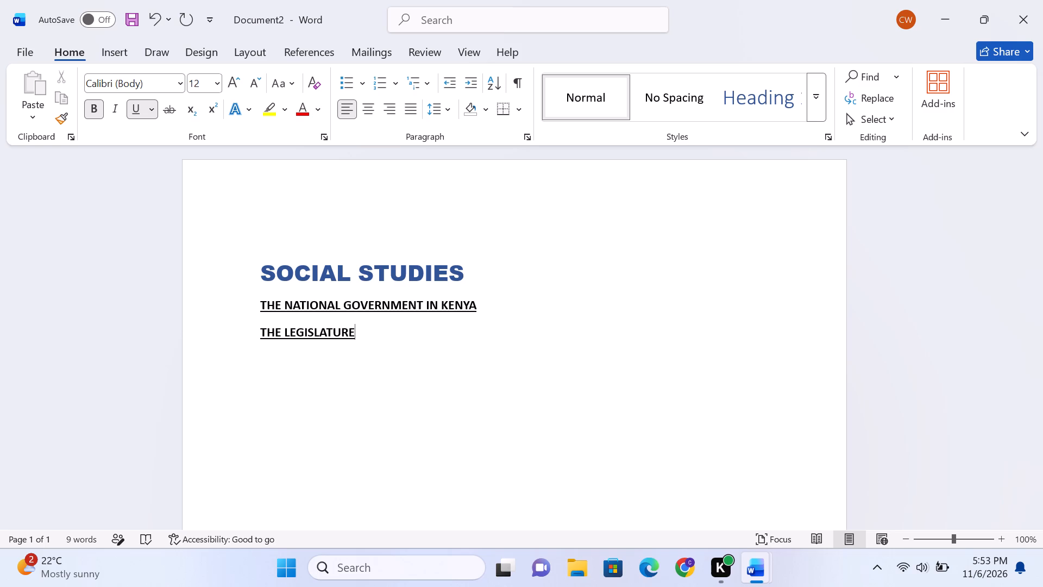
Remove the underline from the line "THE LEGISLATURE".
left_click_drag(254, 329, 332, 336)
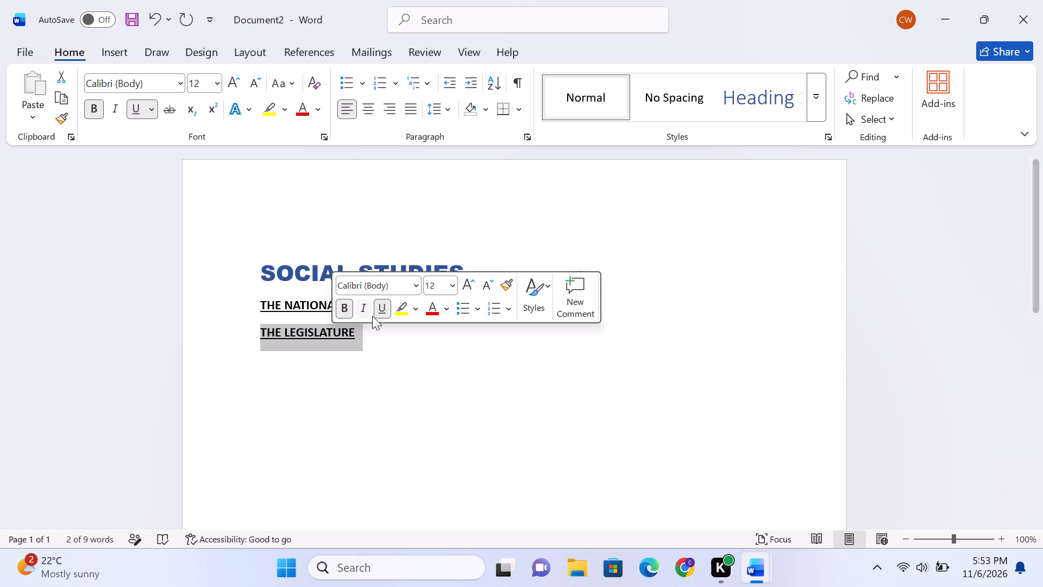
left_click(377, 308)
left_click(386, 330)
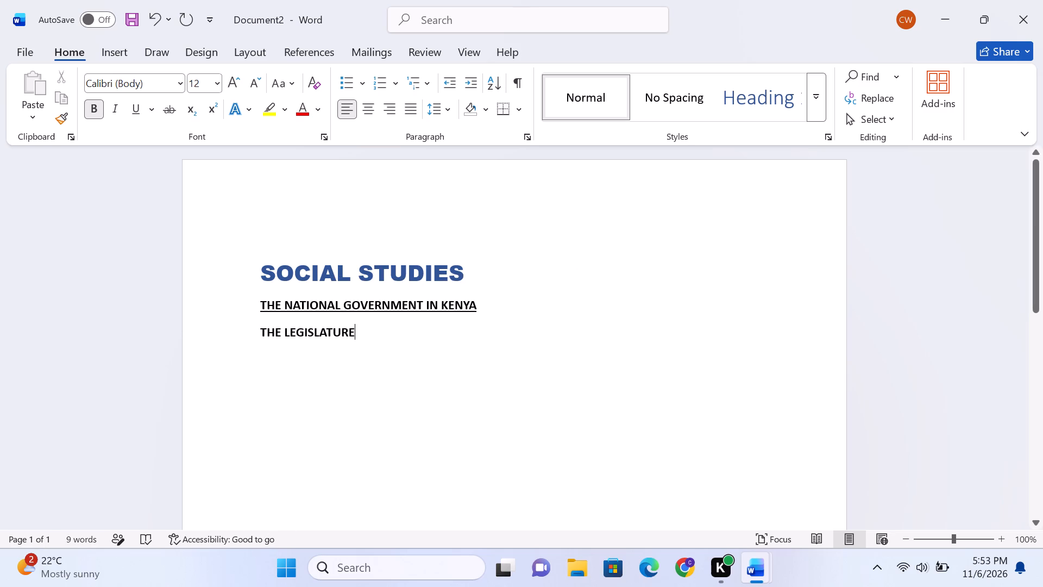
Turn "THE LEGISLATURE" into item 1 of a numbered list.
left_click(256, 326)
type("1.")
key("space")
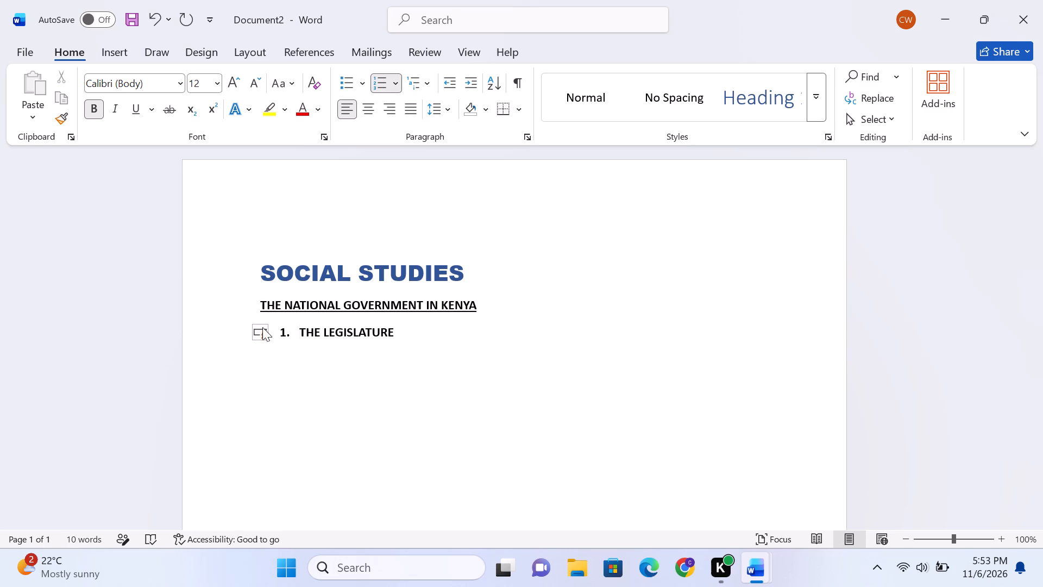
Add "THE JUDICIARY" as the second item of the numbered list.
left_click(402, 330)
key("Return")
type("THE JUDICIARY")
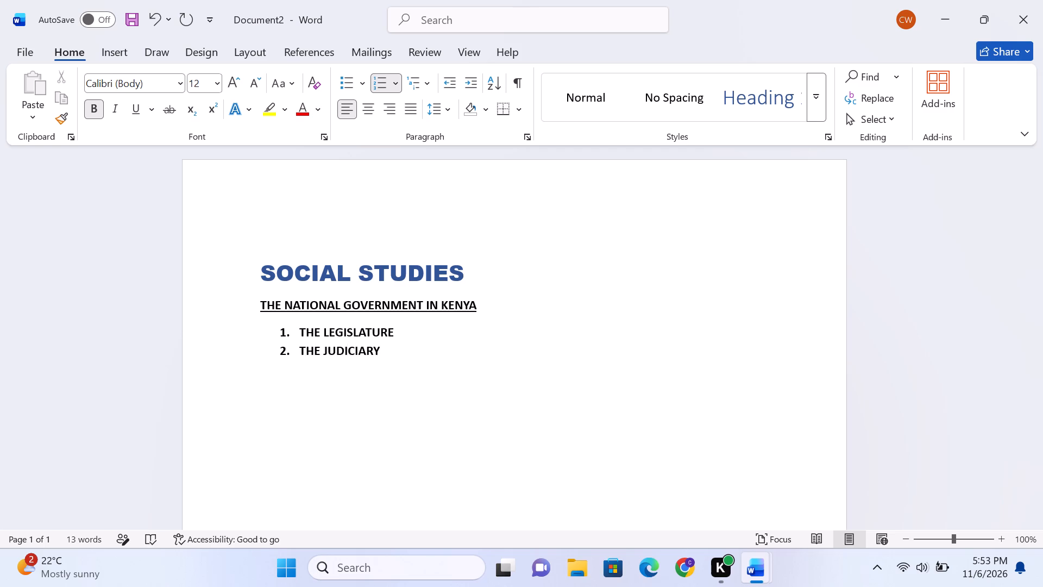
key("Return")
Change the second list item to "THE EXECUTIVE".
key("BackSpace")
key("BackSpace")
key("BackSpace")
key("BackSpace")
key("BackSpace")
key("BackSpace")
key("BackSpace")
key("BackSpace")
key("BackSpace")
key("BackSpace")
key("BackSpace")
key("BackSpace")
key("BackSpace")
type("EC")
key("BackSpace")
type("XECUTIVE")
Add "THE JUDICIARY" as the third item of the numbered list.
key("Return")
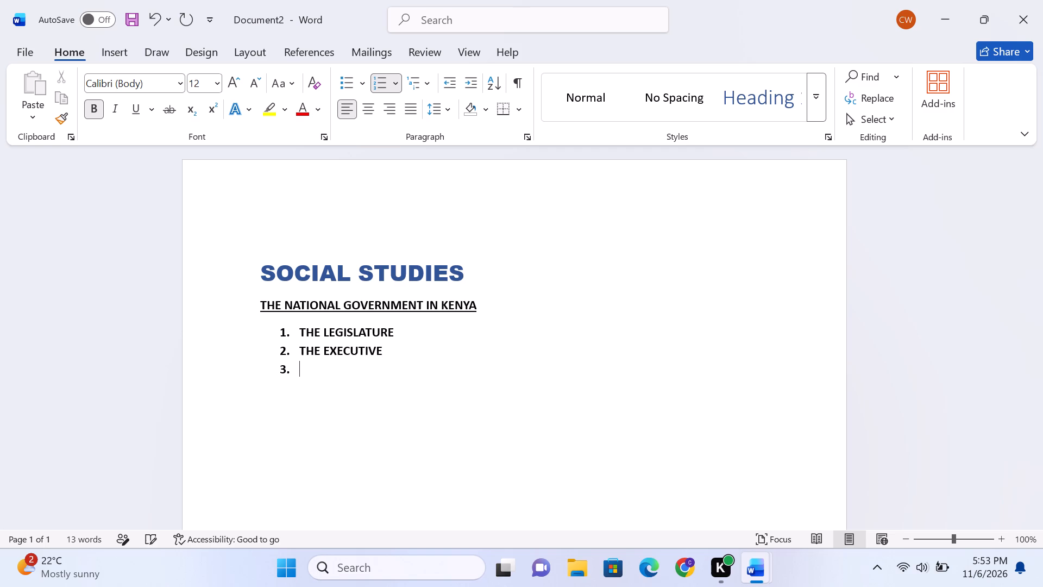
type("THE")
key("space")
type("JUDICIARY")
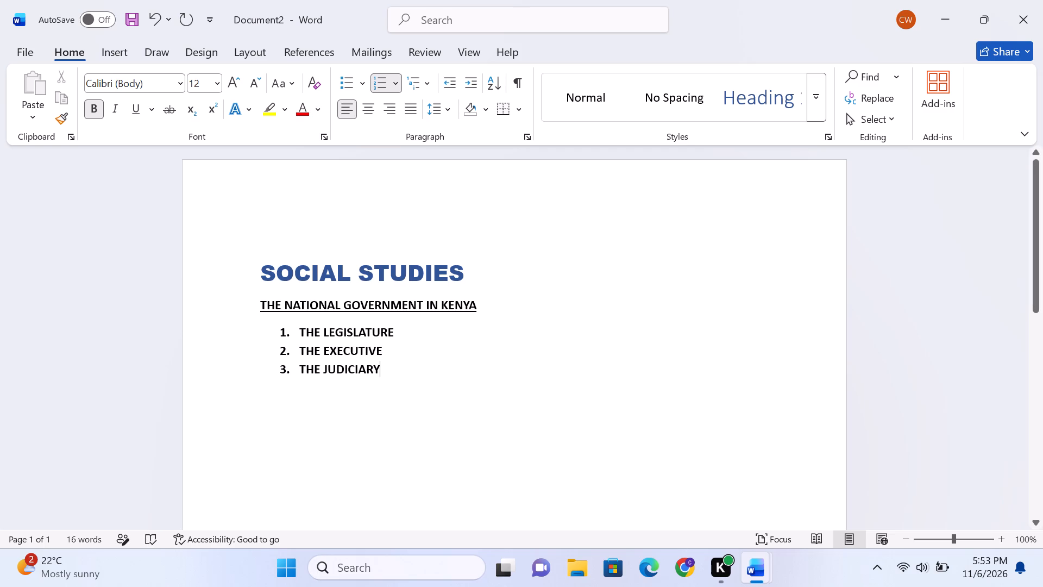
Insert a blank, unnumbered and unindented line between "THE LEGISLATURE" and "THE EXECUTIVE".
left_click(415, 320)
left_click(400, 330)
key("Return")
key("BackSpace")
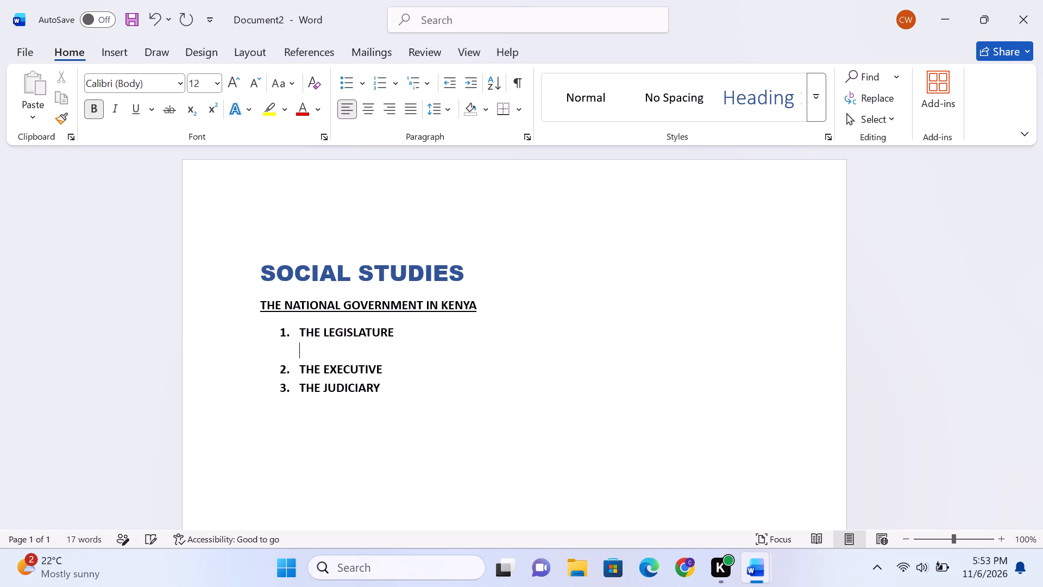
key("BackSpace")
key("BackSpace")
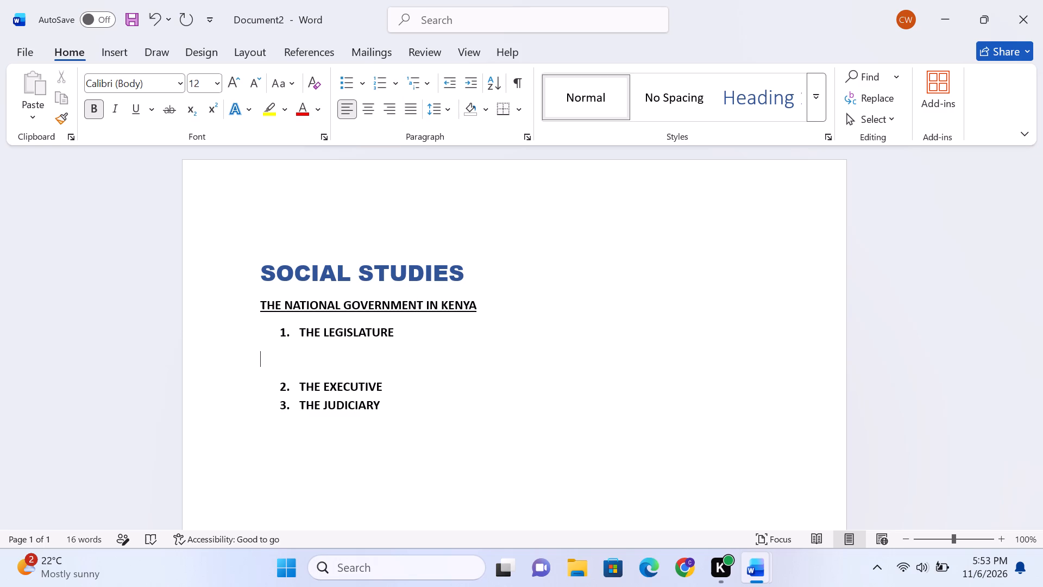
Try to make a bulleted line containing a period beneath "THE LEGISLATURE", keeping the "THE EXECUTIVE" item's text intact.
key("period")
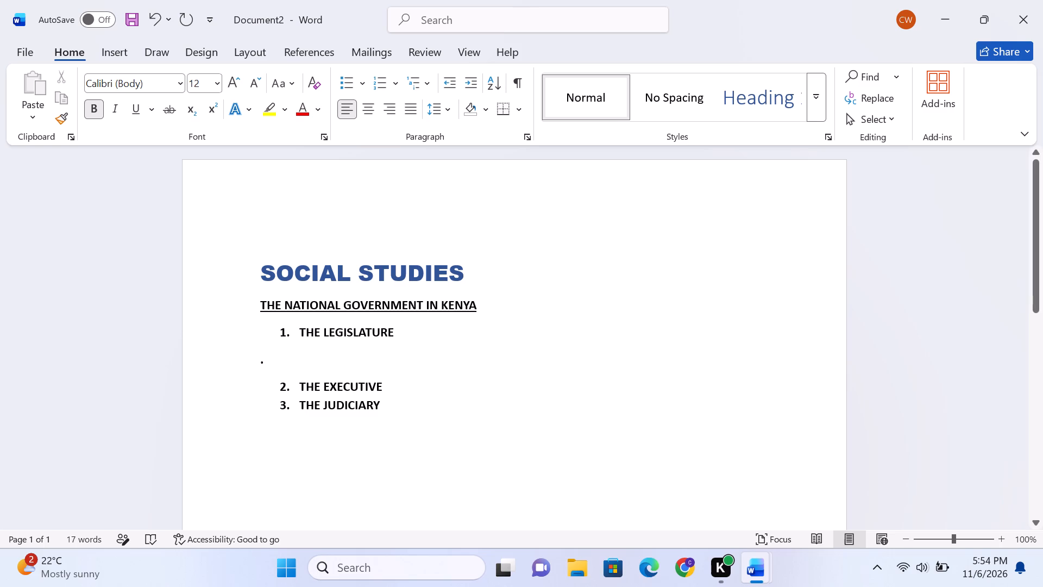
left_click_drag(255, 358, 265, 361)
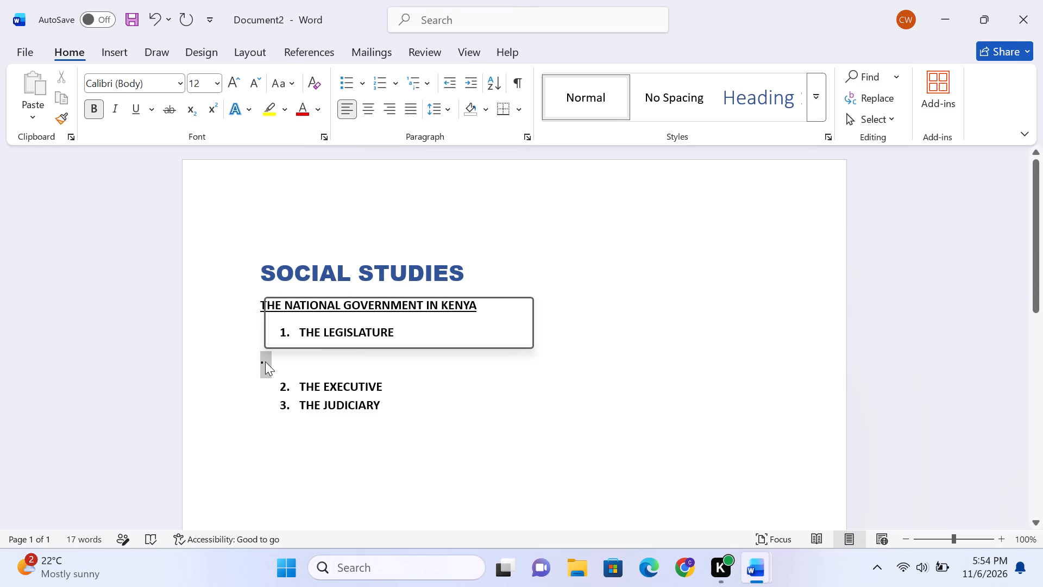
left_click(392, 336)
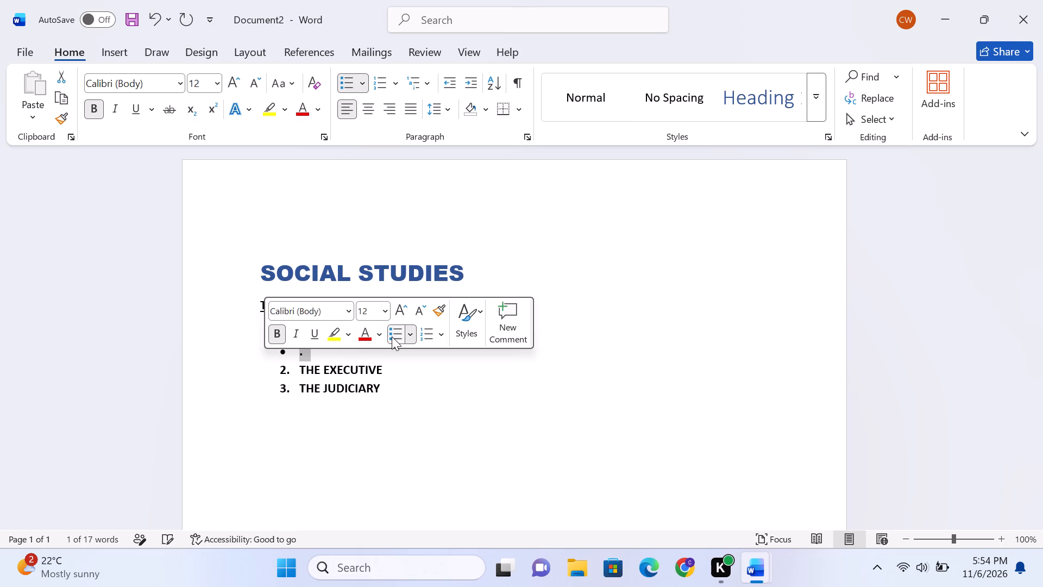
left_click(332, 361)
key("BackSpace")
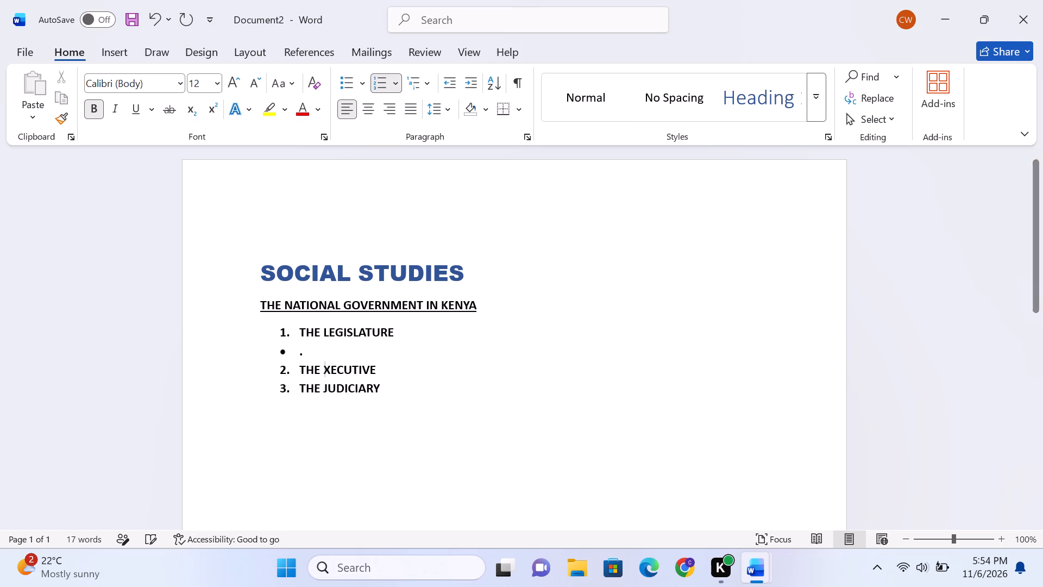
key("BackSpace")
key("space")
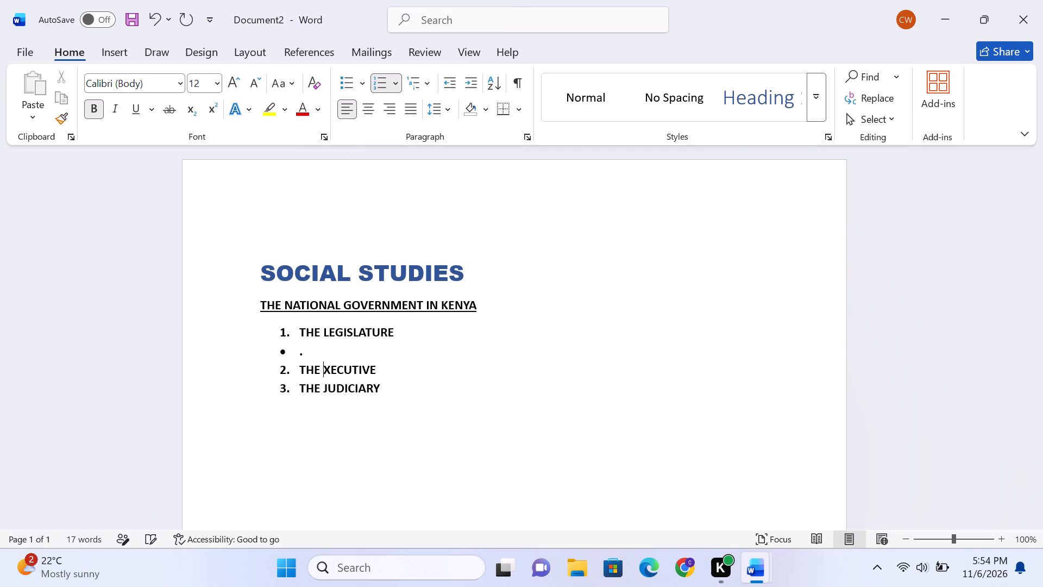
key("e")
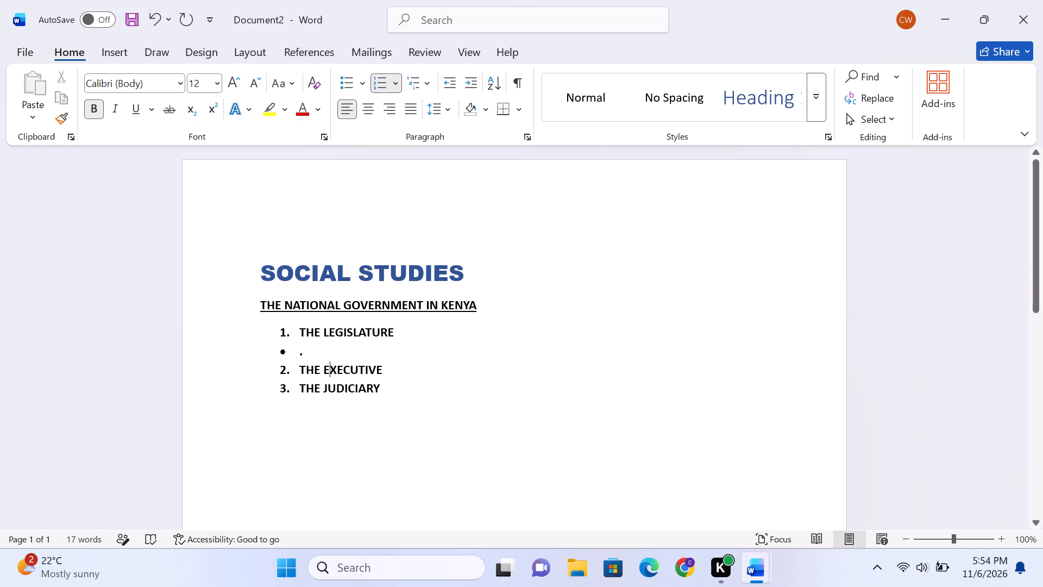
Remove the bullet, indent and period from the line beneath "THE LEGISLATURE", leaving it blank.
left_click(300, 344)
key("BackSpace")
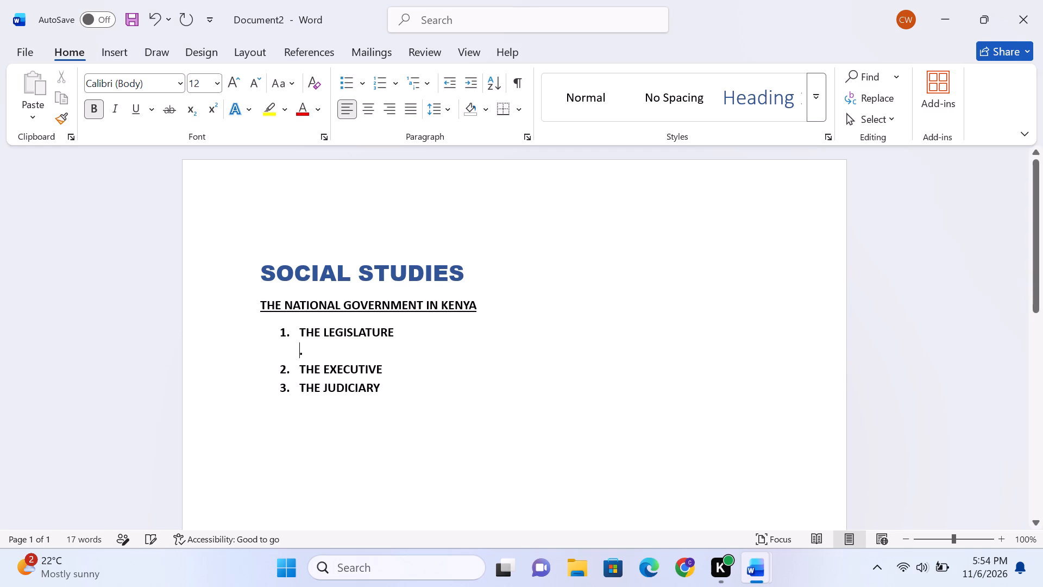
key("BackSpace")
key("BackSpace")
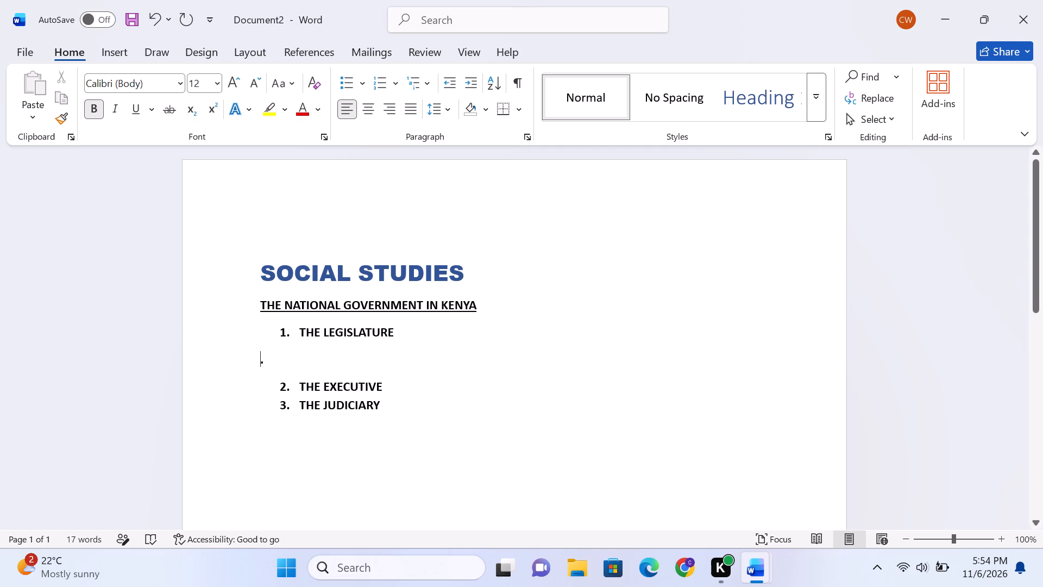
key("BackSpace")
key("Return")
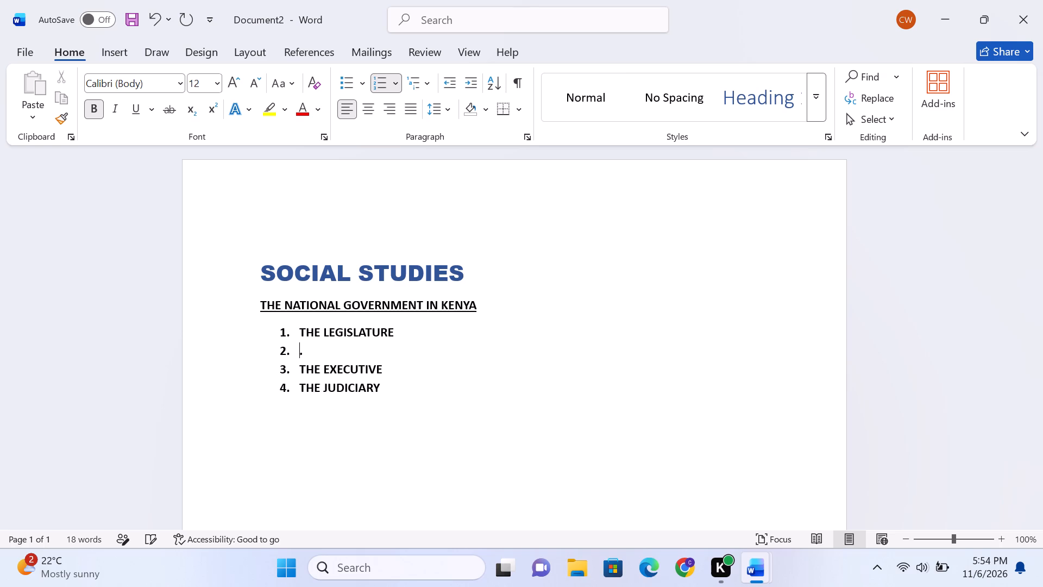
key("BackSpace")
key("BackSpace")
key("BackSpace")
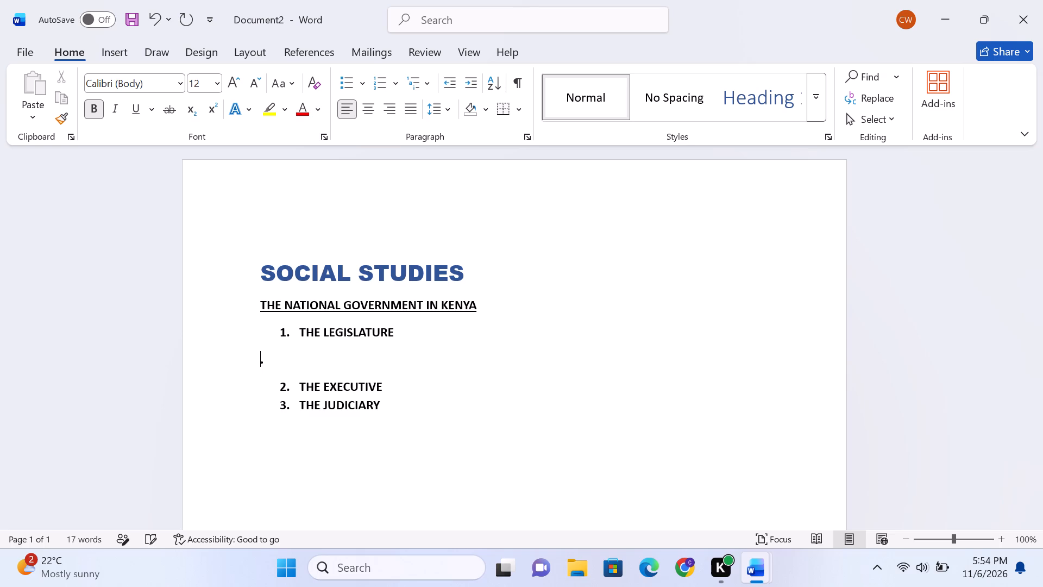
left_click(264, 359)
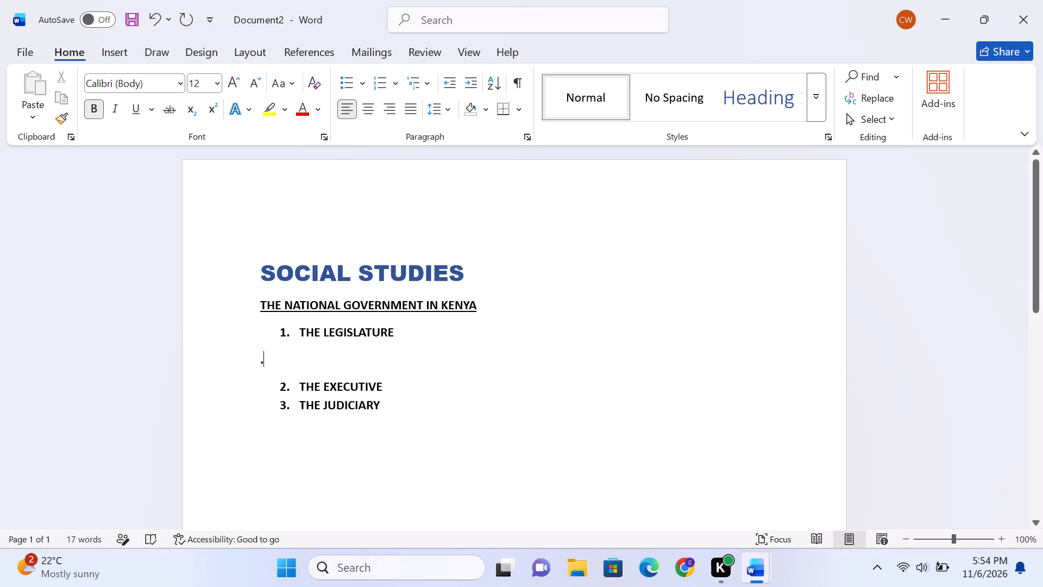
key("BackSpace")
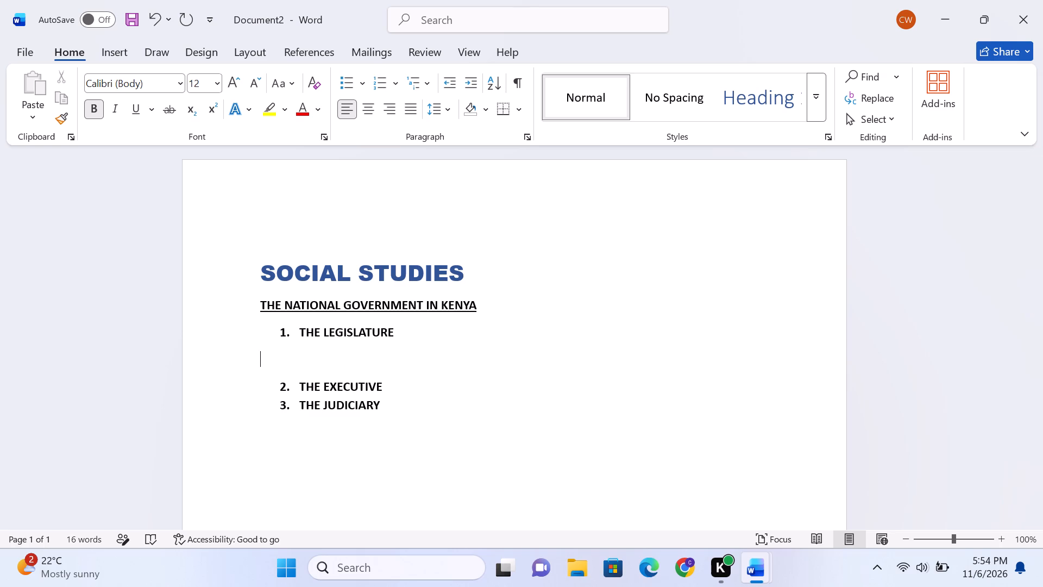
Start the blank line beneath "THE LEGISLATURE" with "T" and set its font to Calibri Light (Headings).
key("t")
left_click(258, 354)
left_click_drag(258, 354, 262, 354)
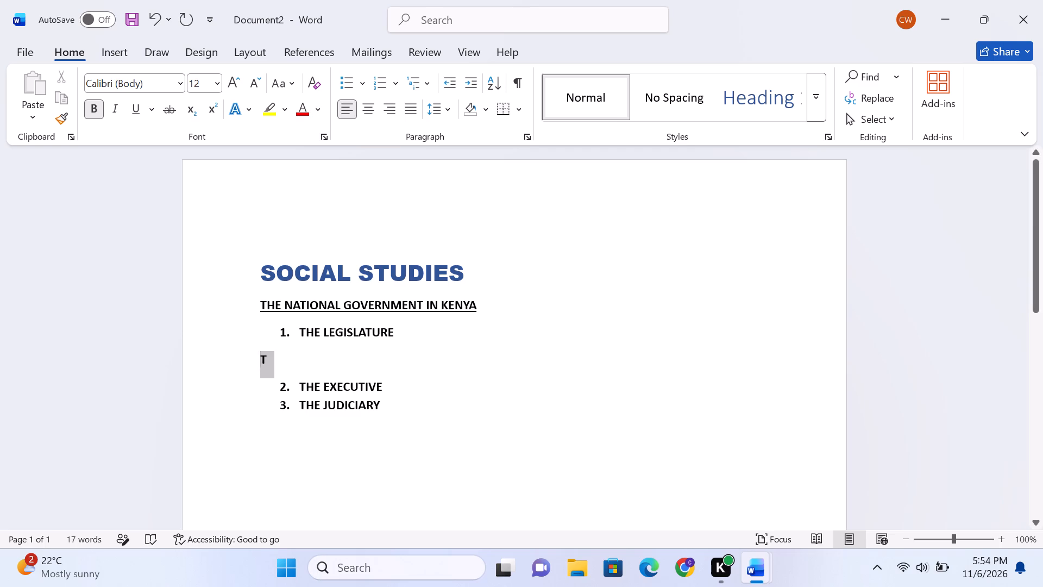
left_click_drag(262, 354, 265, 355)
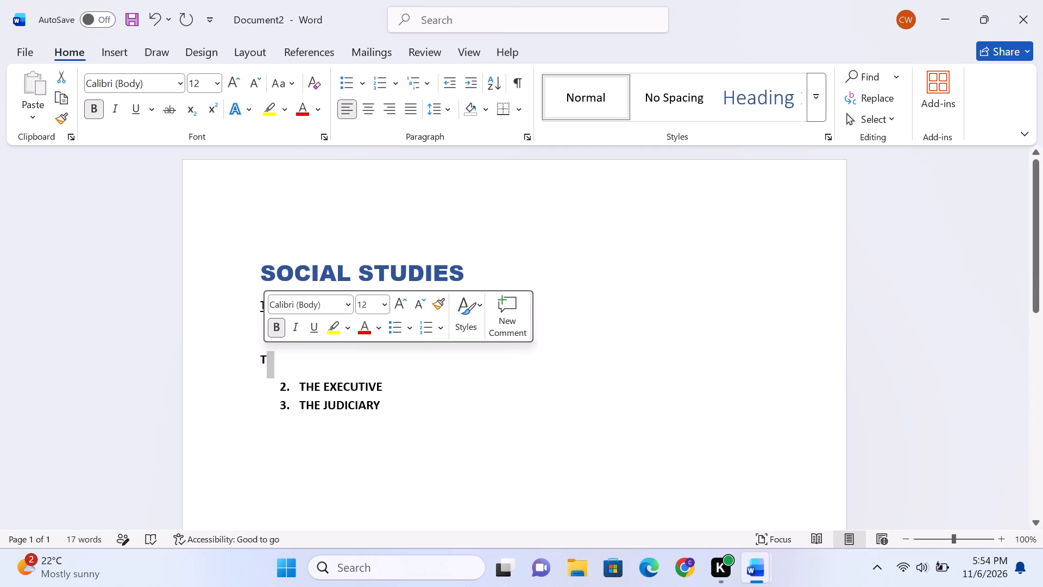
left_click_drag(247, 353, 262, 353)
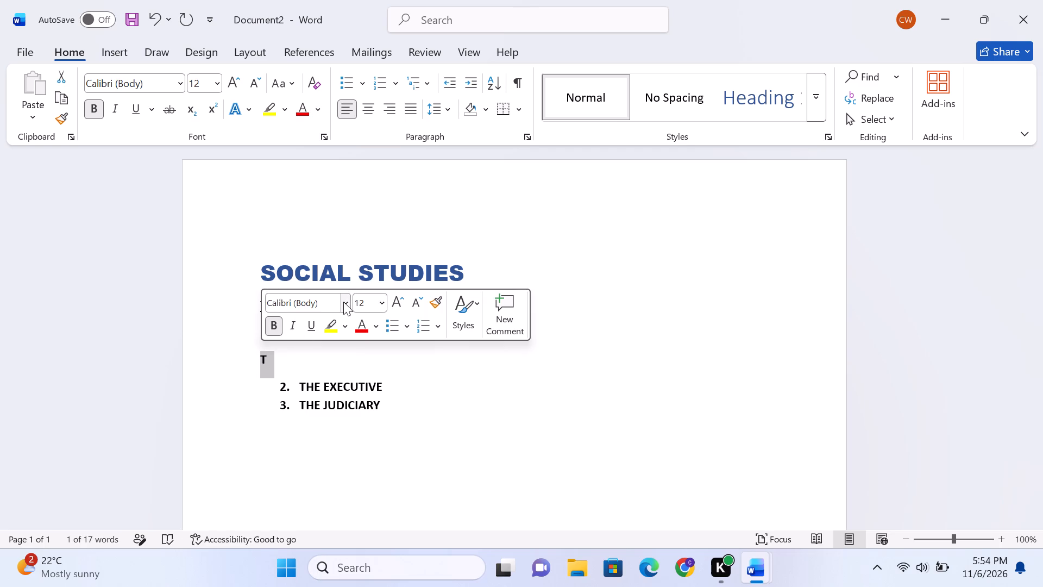
left_click(344, 302)
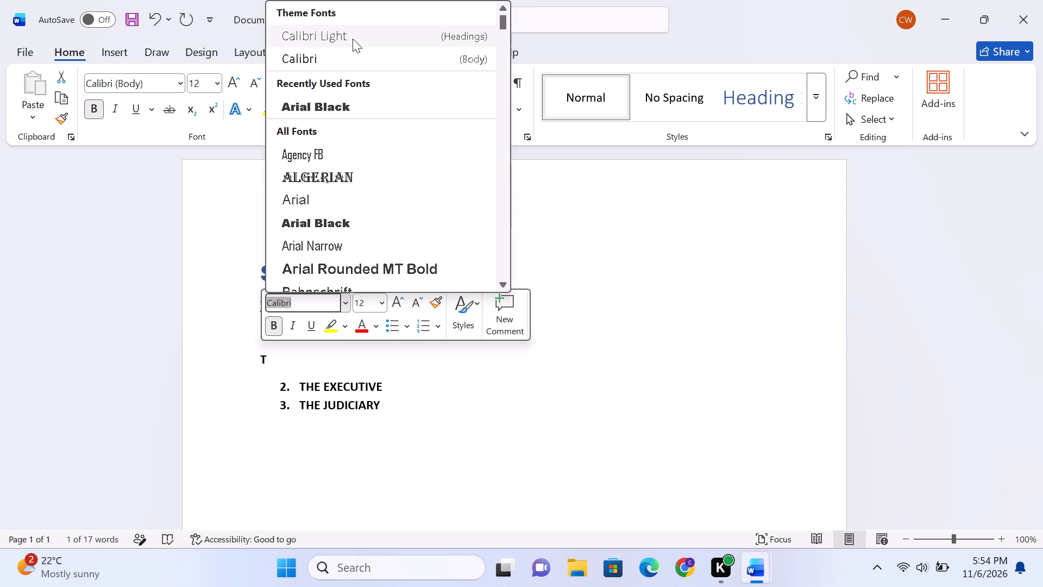
left_click(353, 37)
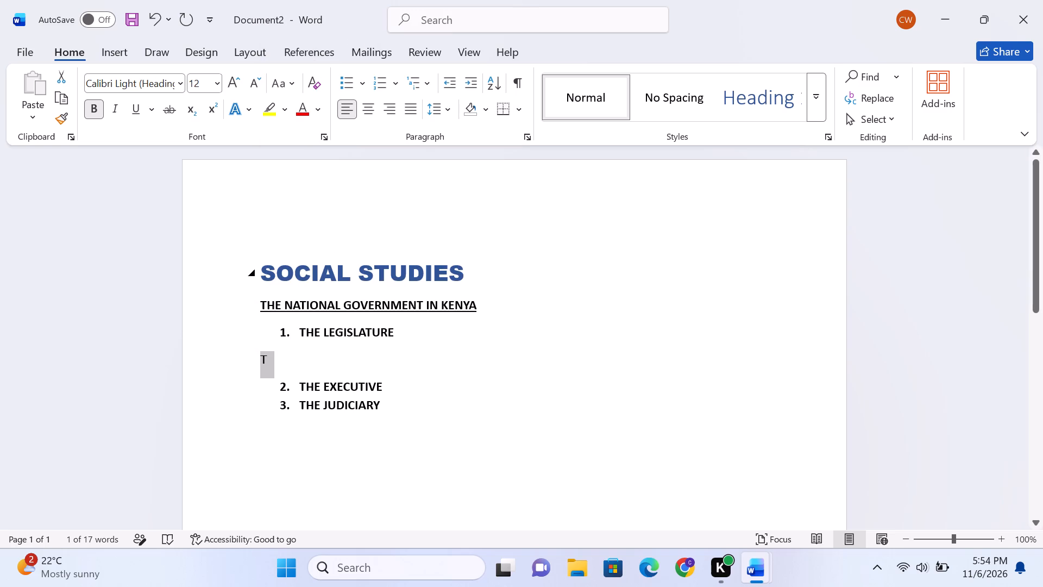
Complete the line as "The legislature consists of the national assembly and the senate.".
left_click(275, 355)
type("HE")
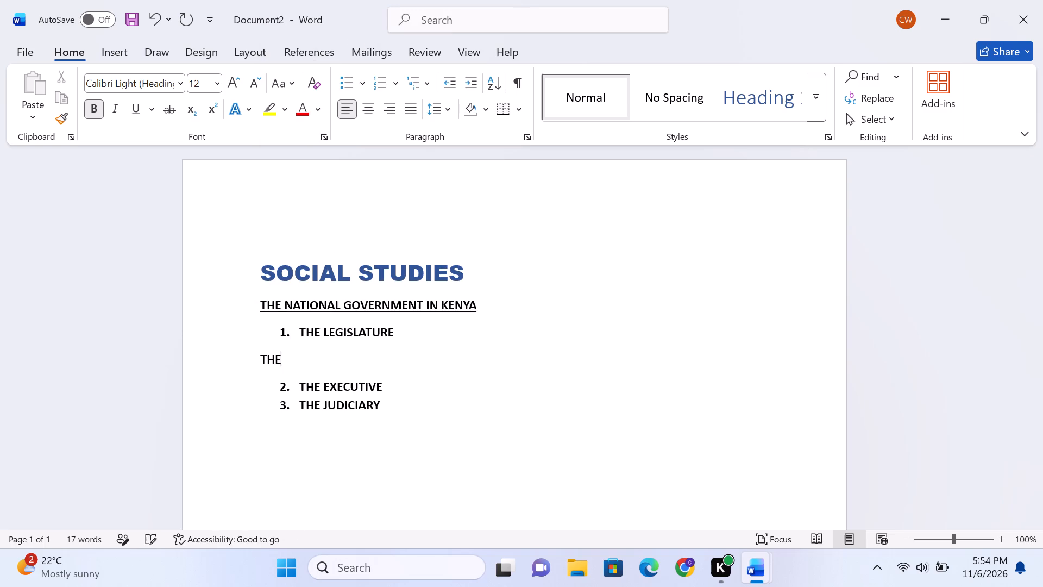
key("space")
key("BackSpace")
type("he legislature")
key("space")
type("ci")
key("BackSpace")
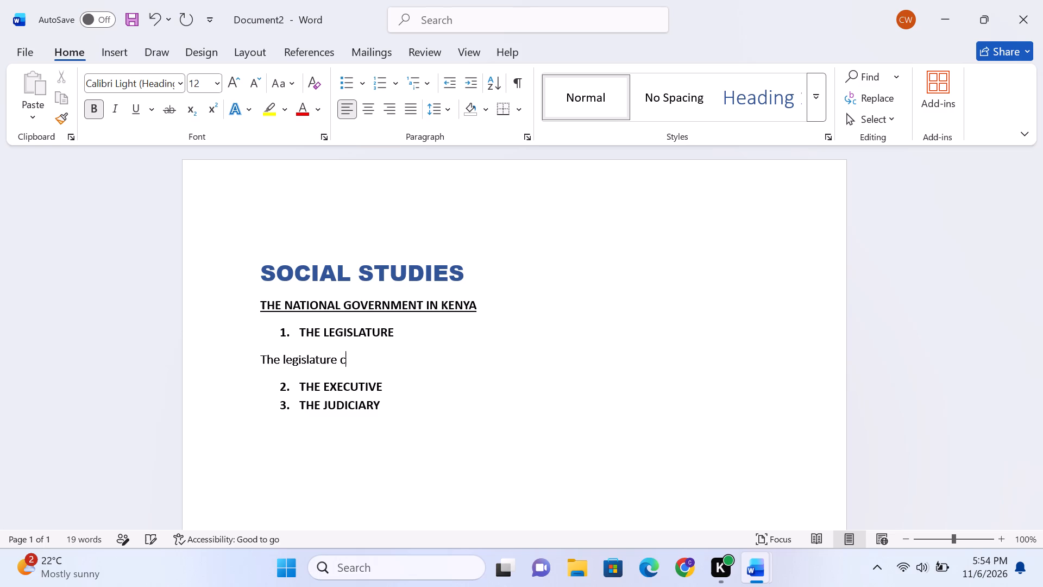
type("onsists")
key("space")
type("of the")
key("space")
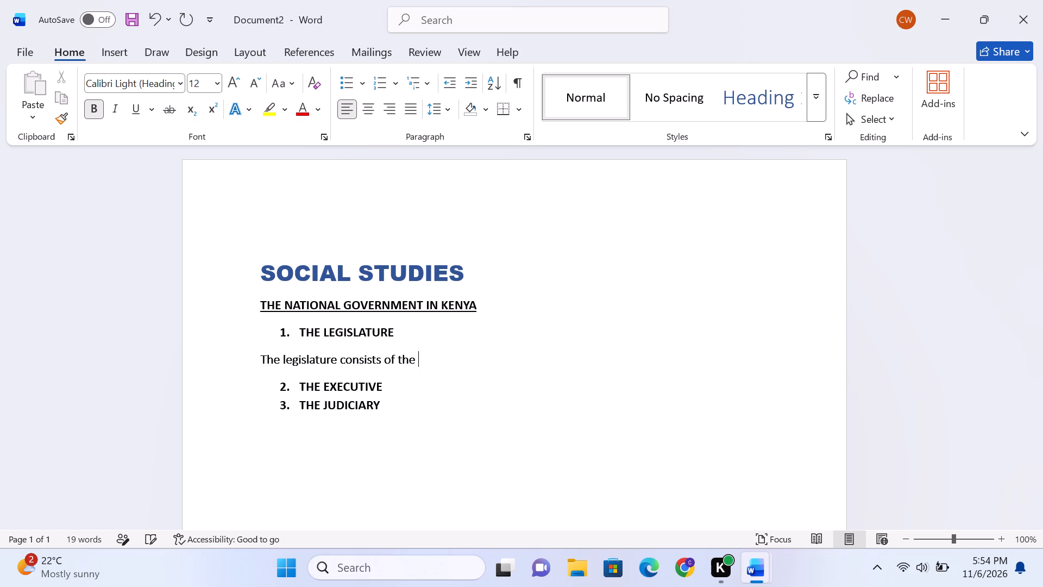
type("national assembly and the senate")
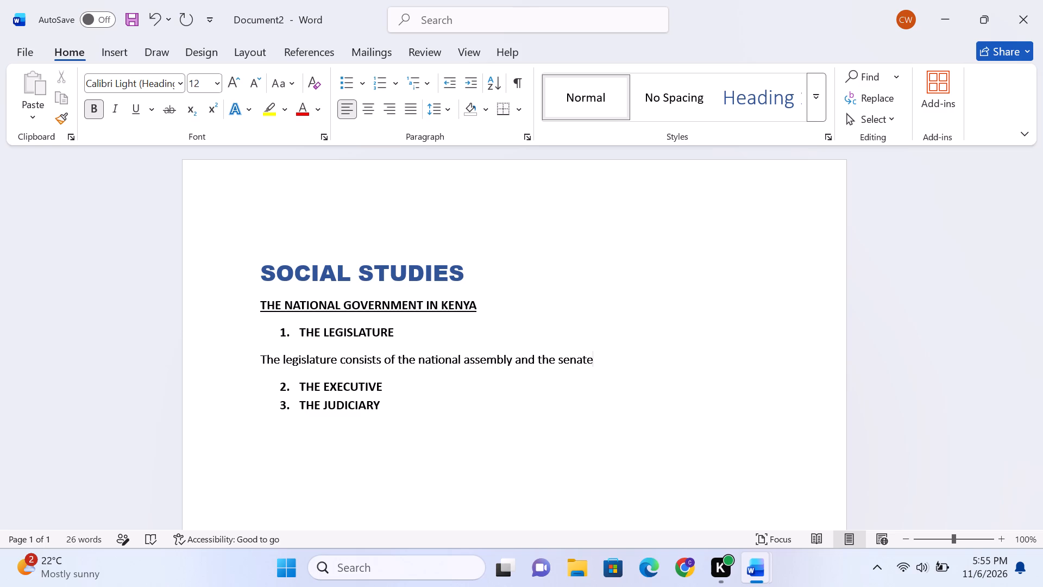
key("period")
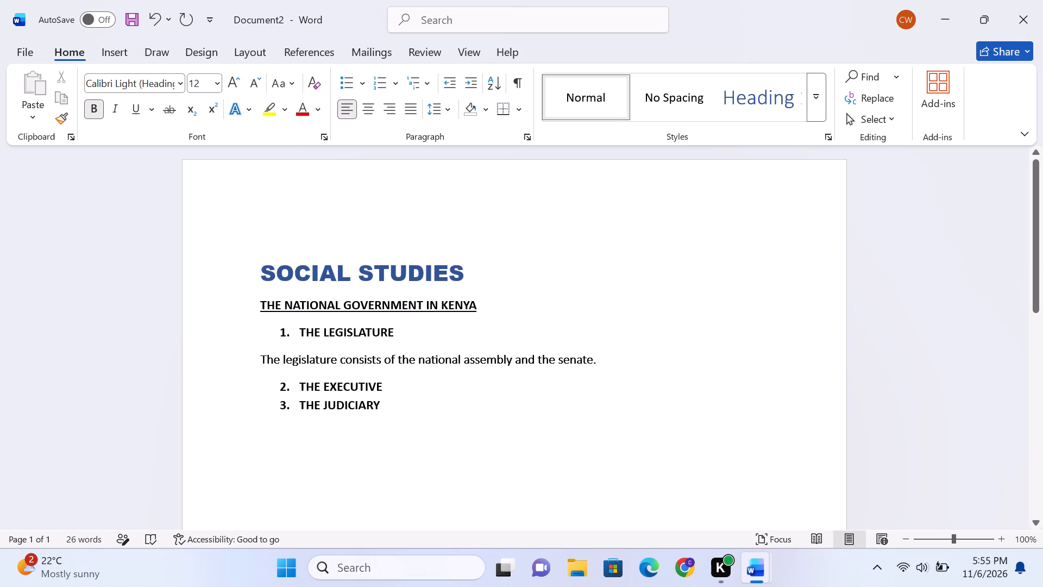
Remove the numbering and indent from "THE LEGISLATURE", keeping it as its own paragraph beneath the underlined heading.
left_click(274, 327)
left_click(274, 327)
triple_click(274, 327)
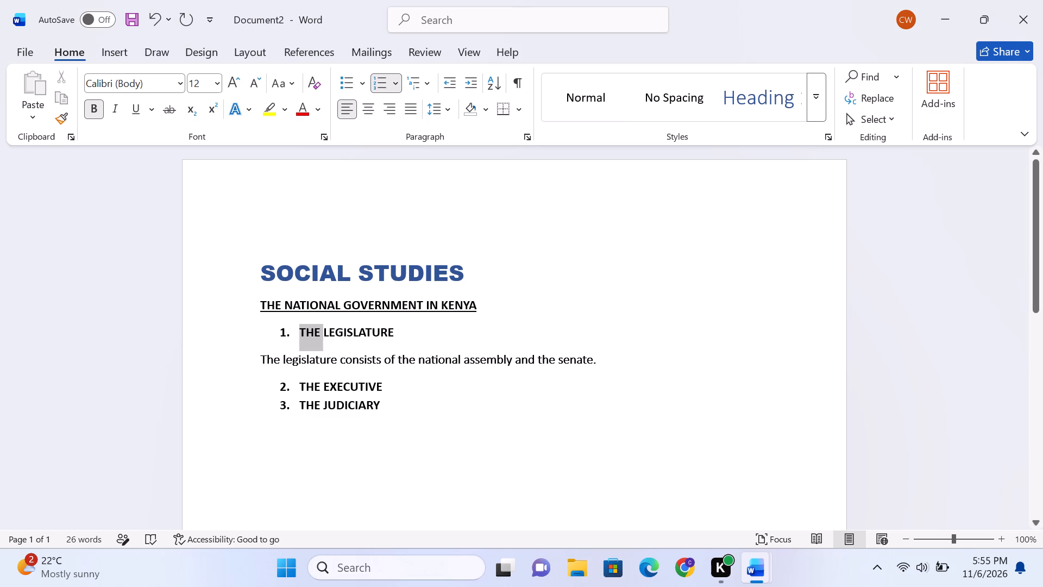
double_click(274, 327)
left_click(276, 328)
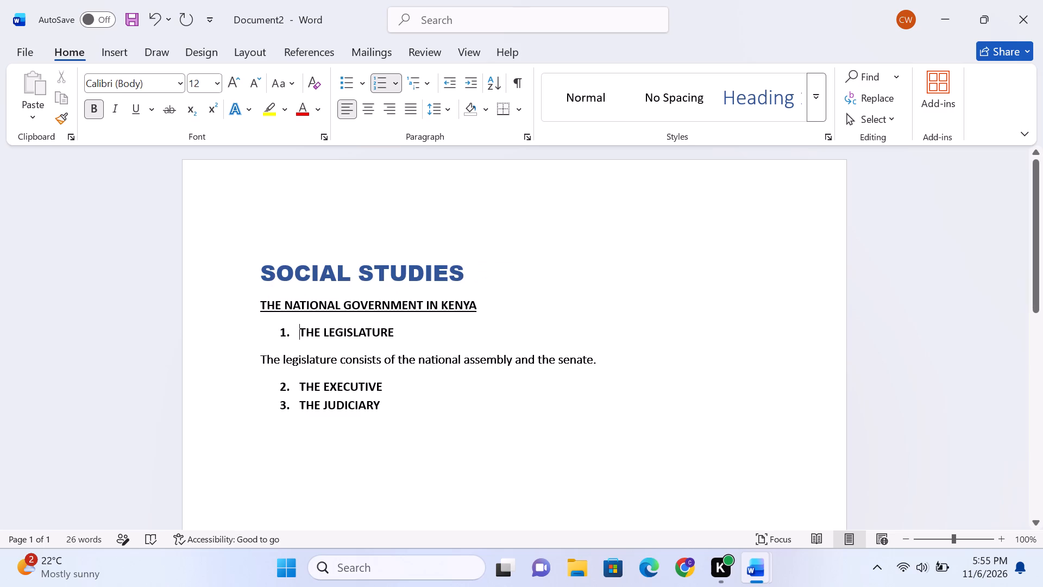
left_click(293, 334)
key("BackSpace")
key("BackSpace")
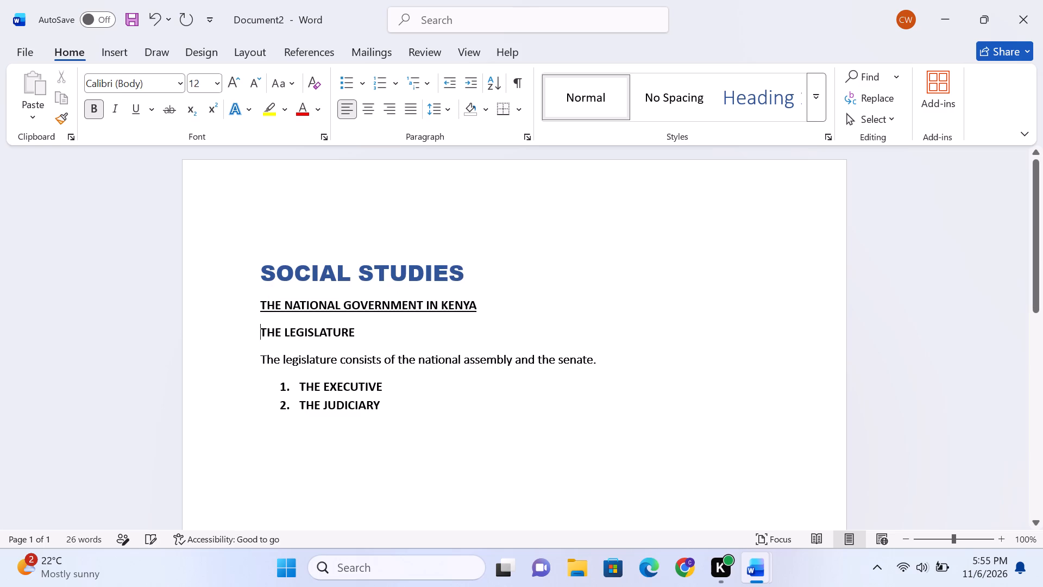
key("BackSpace")
key("Return")
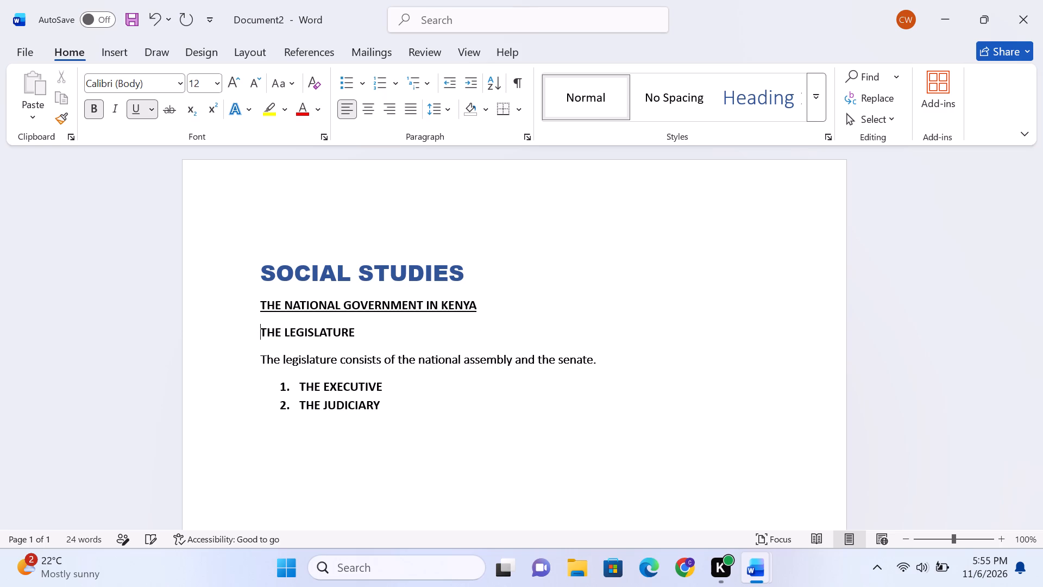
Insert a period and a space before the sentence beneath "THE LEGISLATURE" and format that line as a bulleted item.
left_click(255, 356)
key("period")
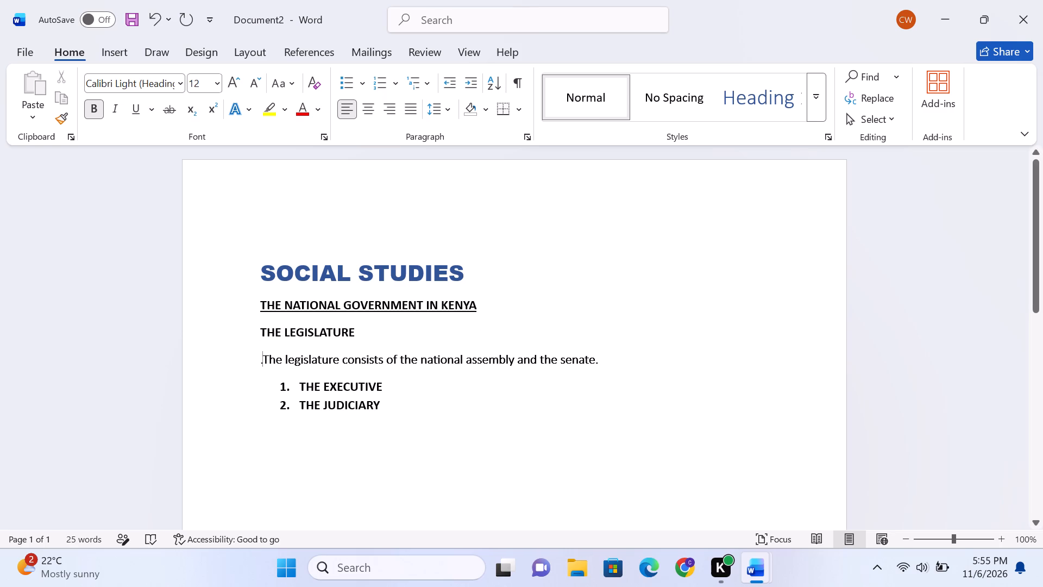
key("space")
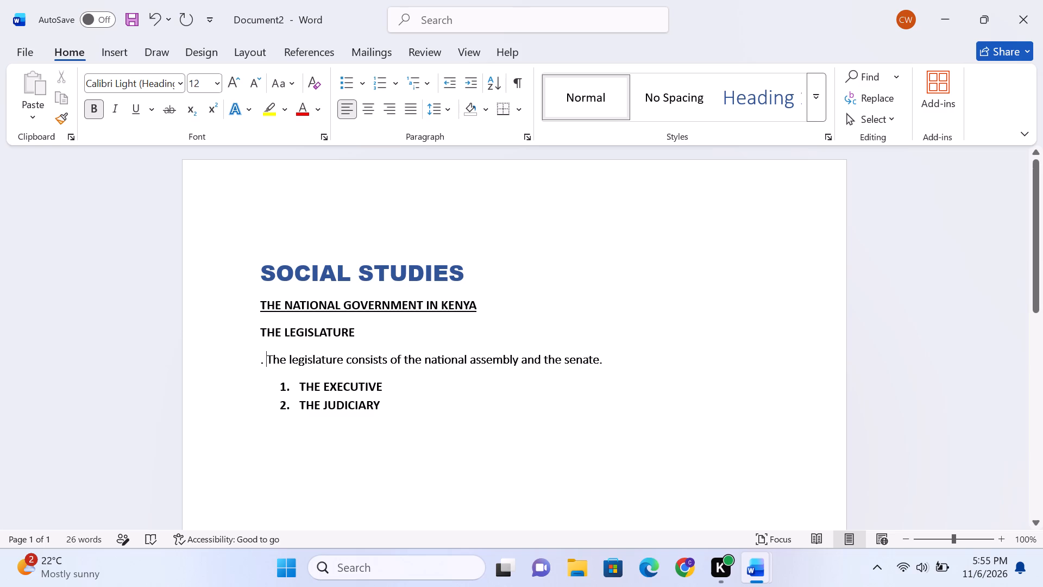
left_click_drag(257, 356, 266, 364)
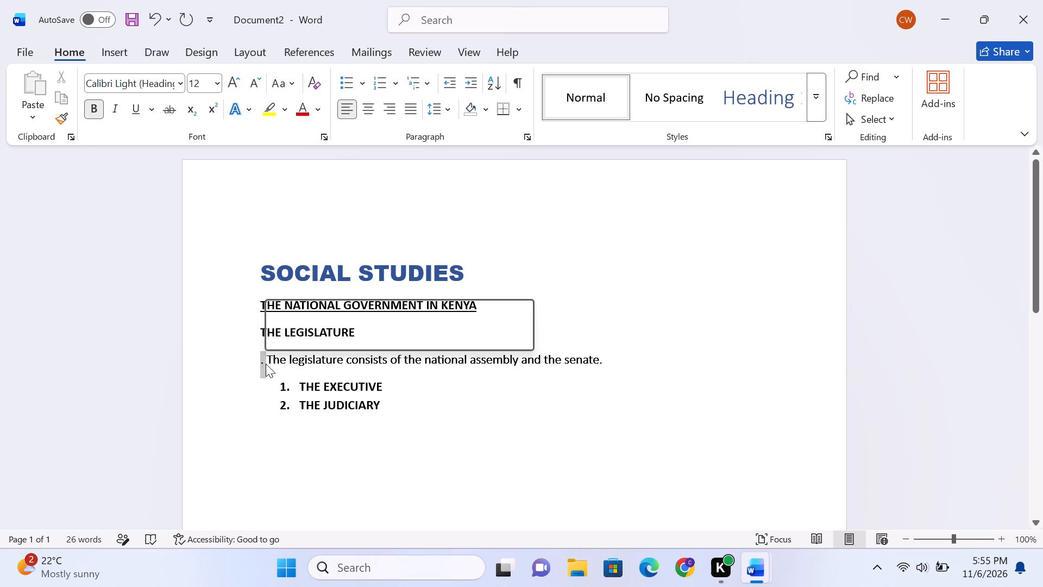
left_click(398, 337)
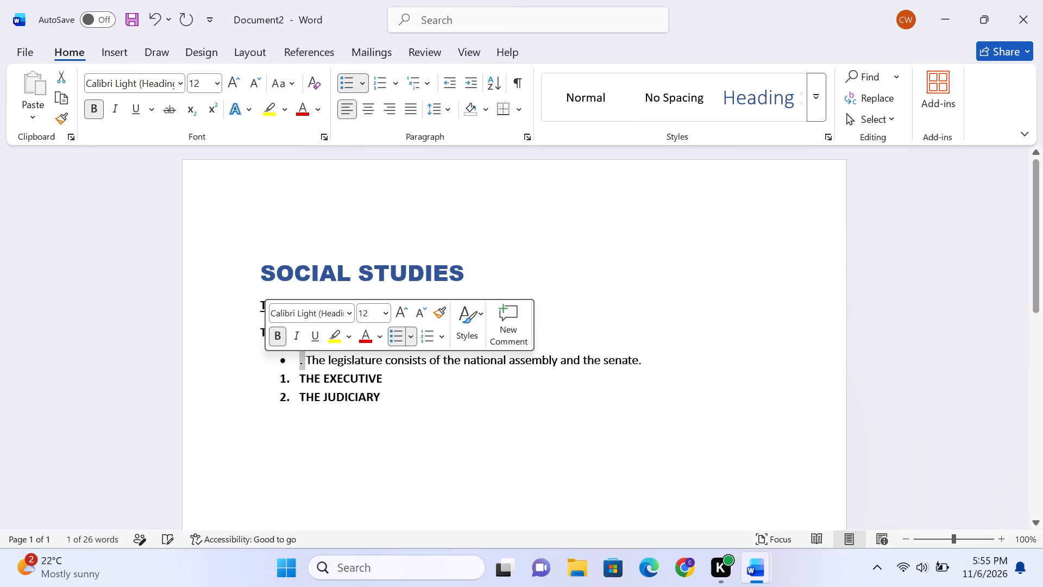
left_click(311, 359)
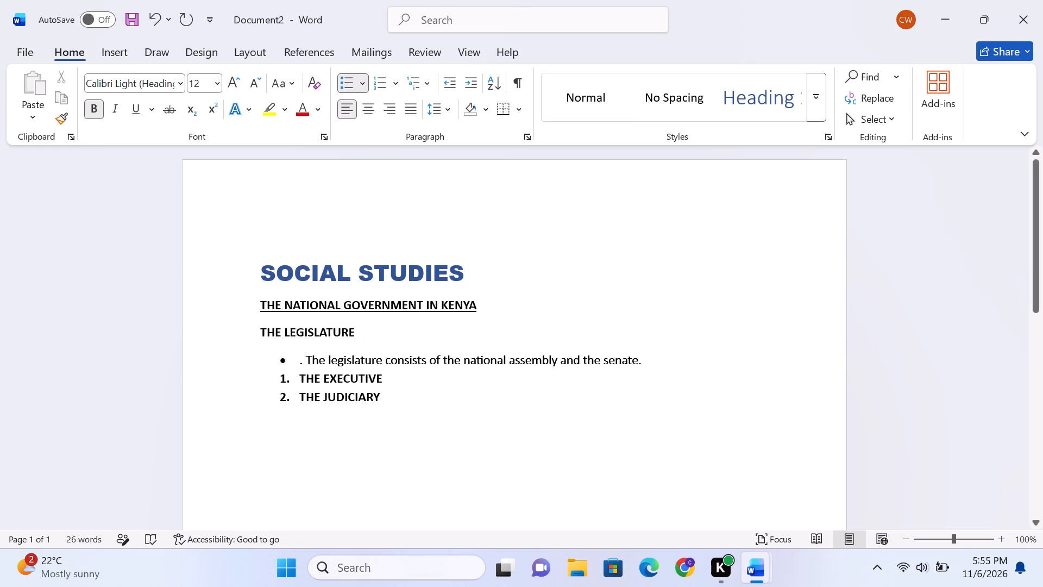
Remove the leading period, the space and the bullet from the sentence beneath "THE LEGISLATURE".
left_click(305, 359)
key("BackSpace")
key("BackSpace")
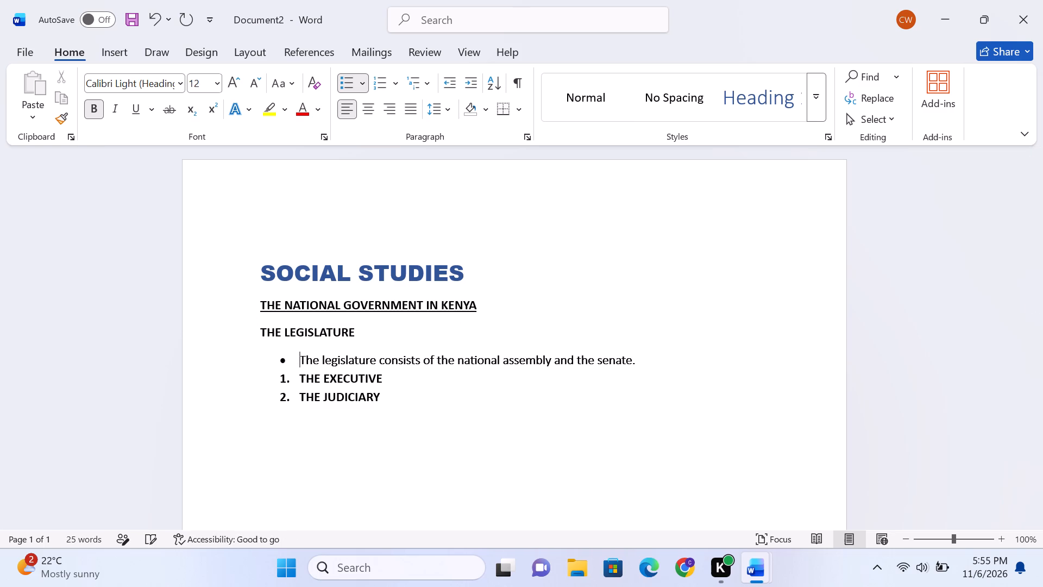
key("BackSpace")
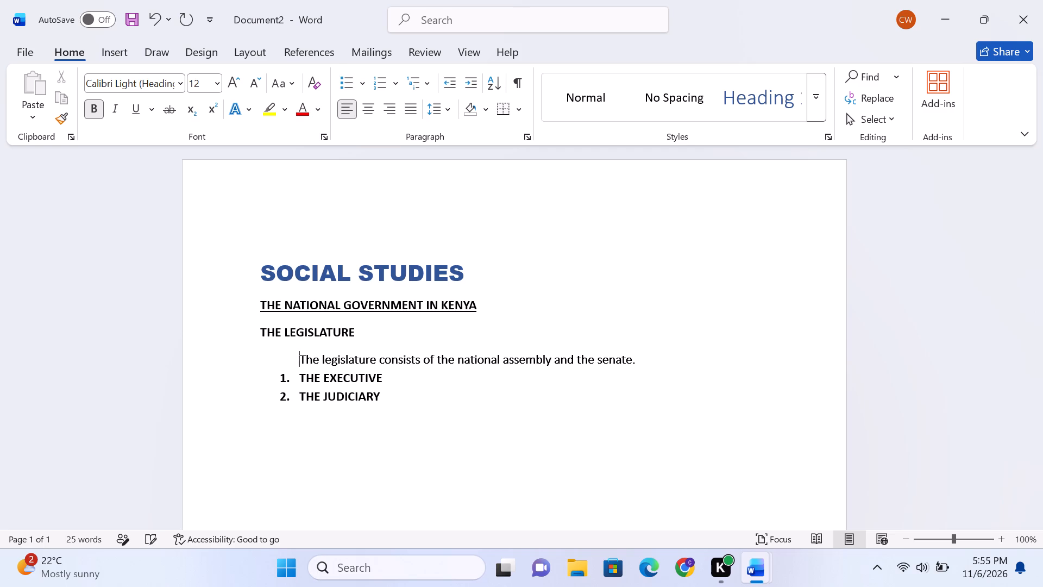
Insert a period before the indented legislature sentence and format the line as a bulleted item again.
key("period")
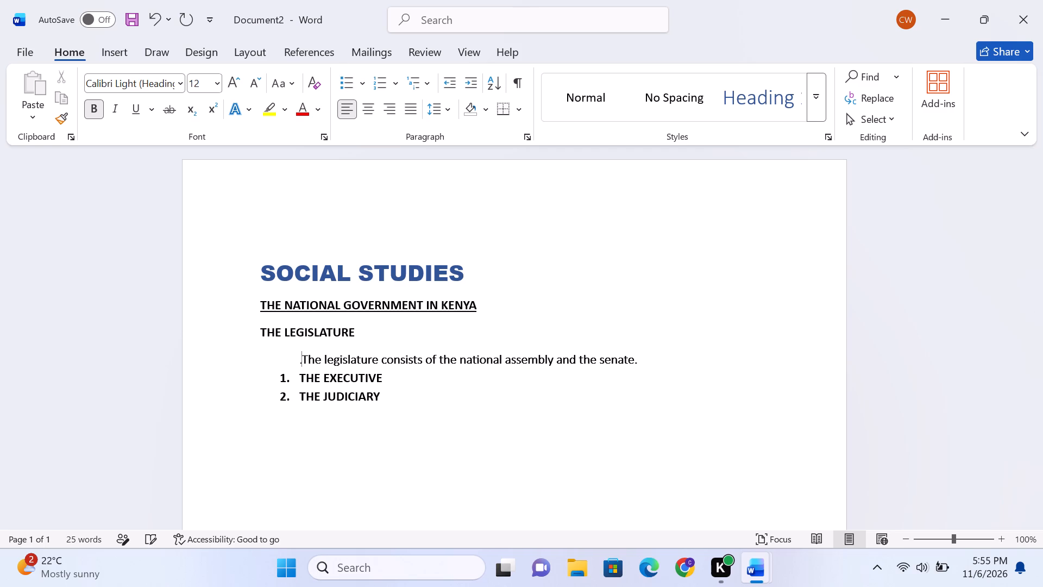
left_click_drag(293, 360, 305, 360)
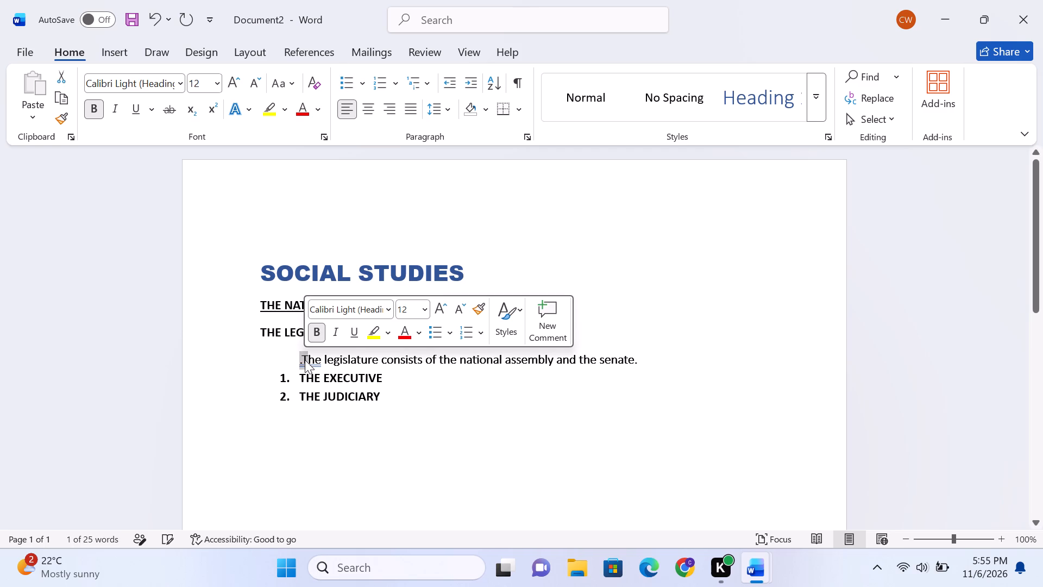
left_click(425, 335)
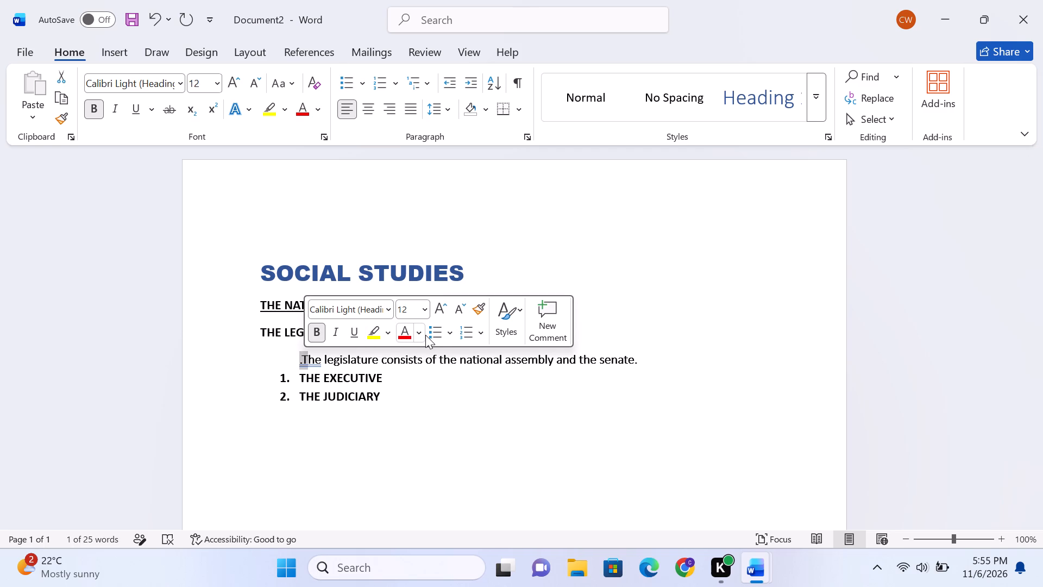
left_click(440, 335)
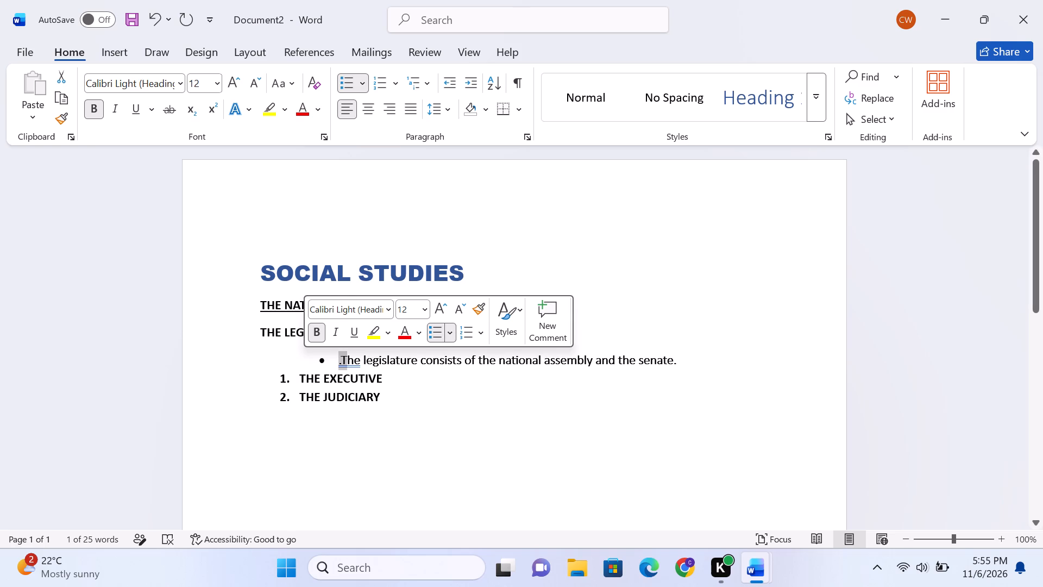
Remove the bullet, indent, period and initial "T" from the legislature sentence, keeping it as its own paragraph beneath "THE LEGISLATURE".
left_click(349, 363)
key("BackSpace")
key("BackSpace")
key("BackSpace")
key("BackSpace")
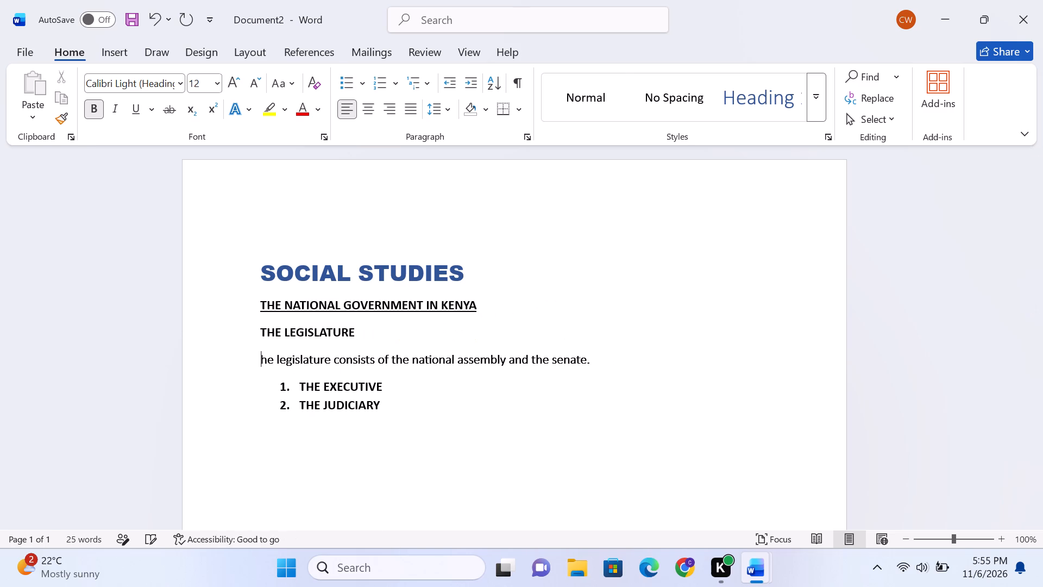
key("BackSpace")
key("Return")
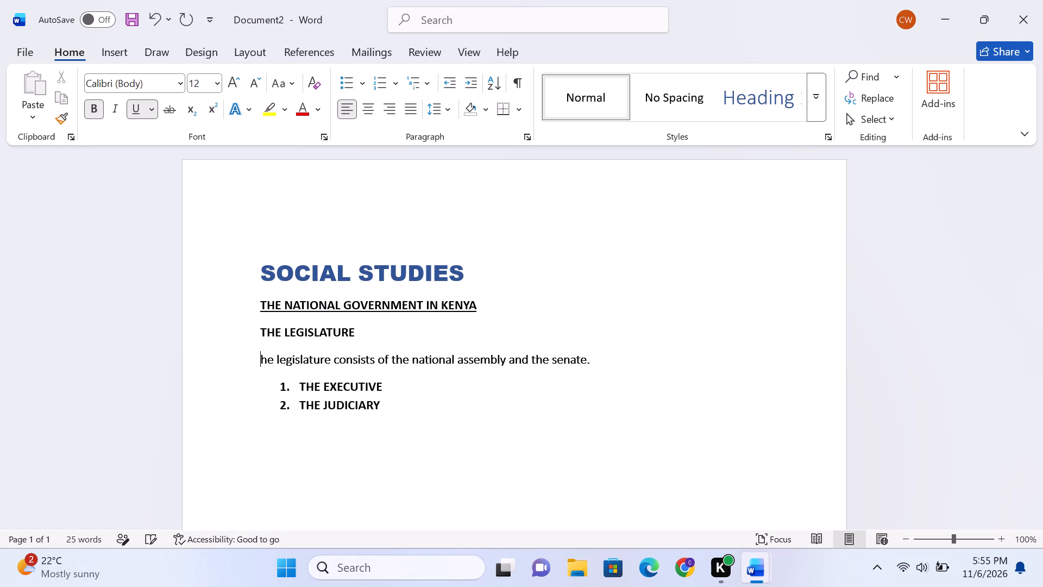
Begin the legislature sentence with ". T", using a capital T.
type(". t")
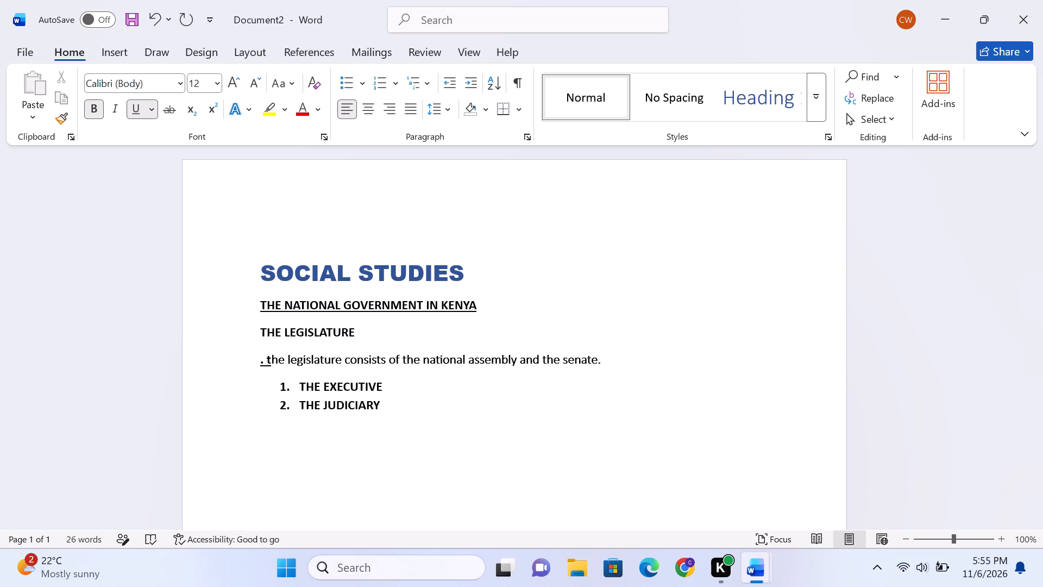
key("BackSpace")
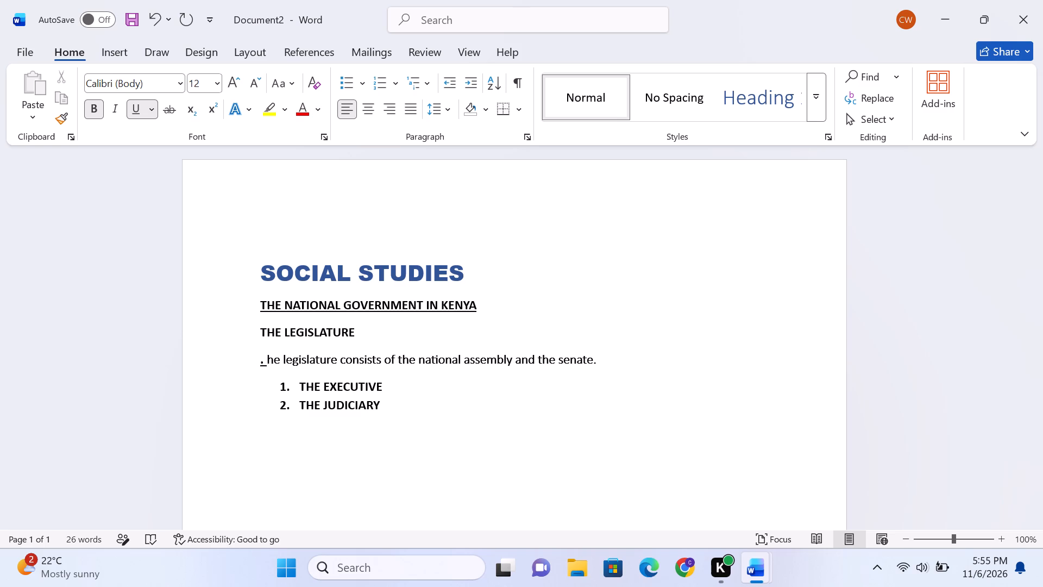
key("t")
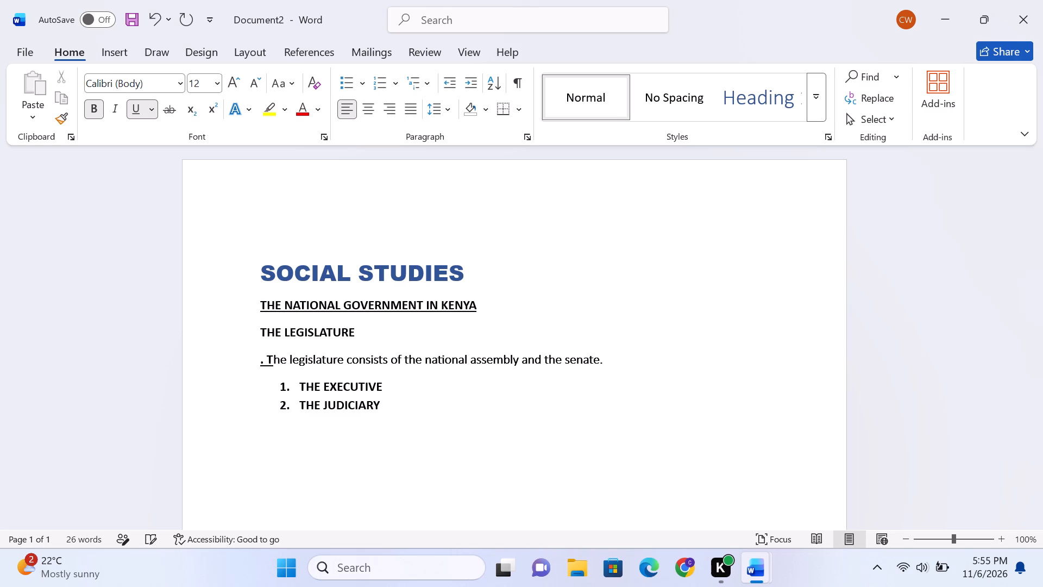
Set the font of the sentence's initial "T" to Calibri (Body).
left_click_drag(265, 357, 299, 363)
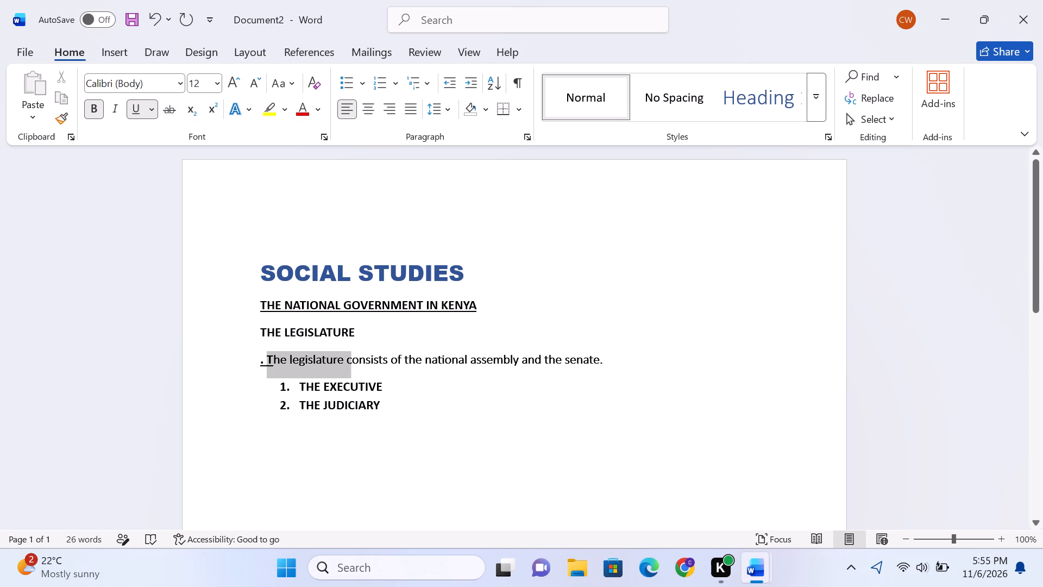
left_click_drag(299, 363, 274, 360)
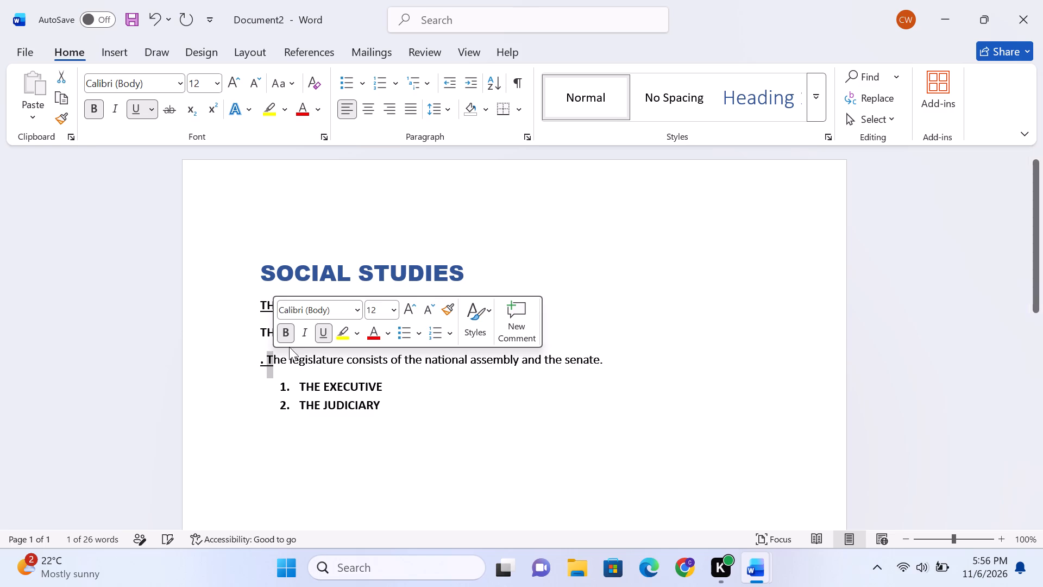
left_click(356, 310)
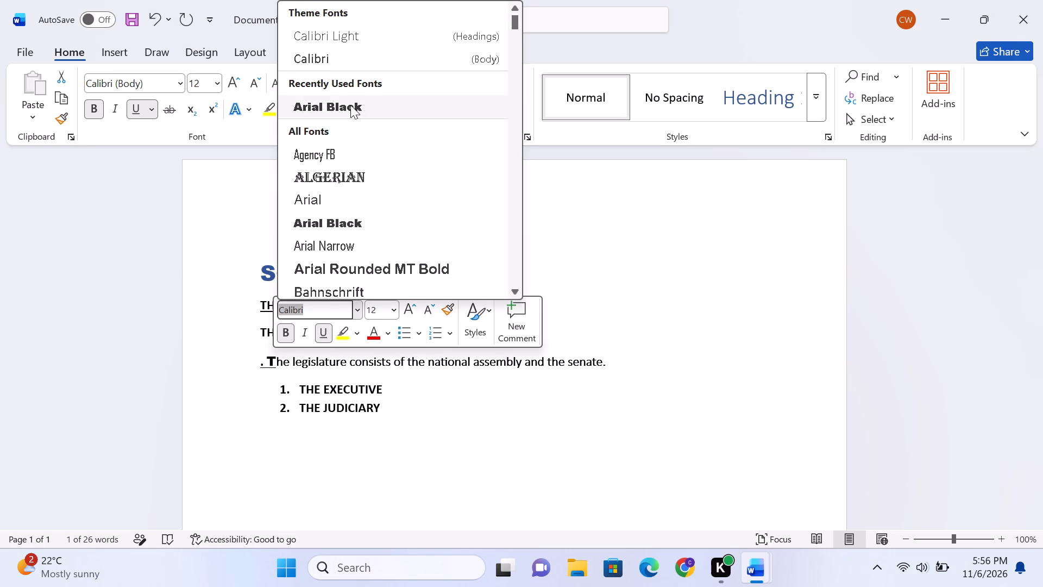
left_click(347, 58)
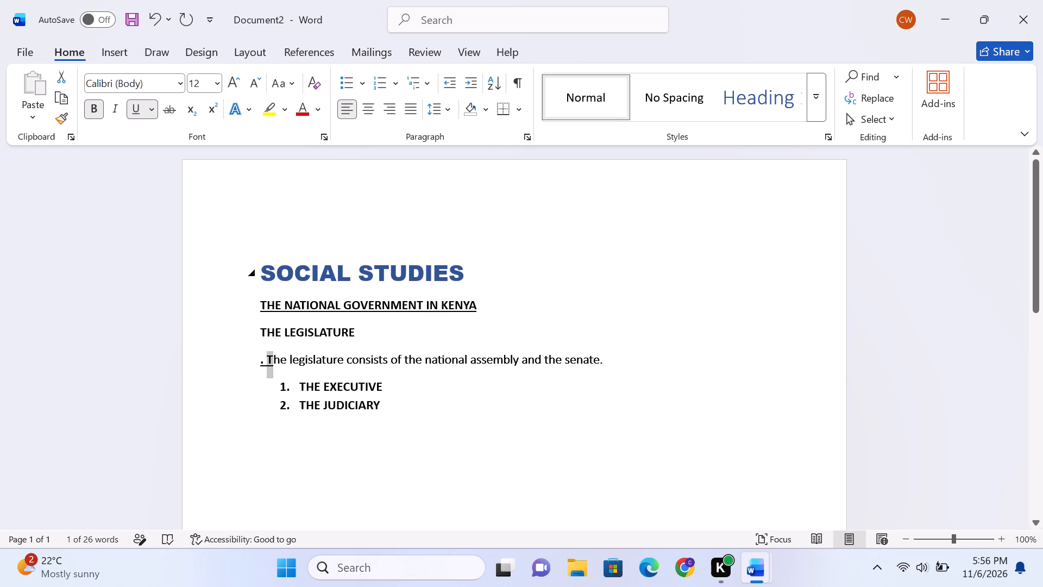
Delete the whole sentence beneath "THE LEGISLATURE", including its leading period.
left_click(248, 306)
left_click(289, 359)
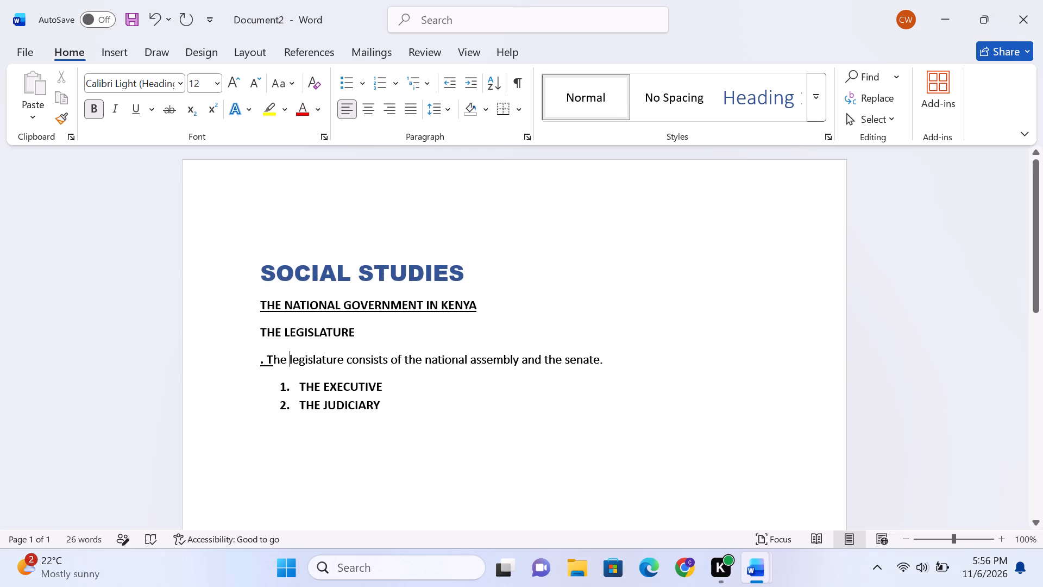
left_click_drag(259, 354, 420, 350)
left_click_drag(420, 350, 609, 356)
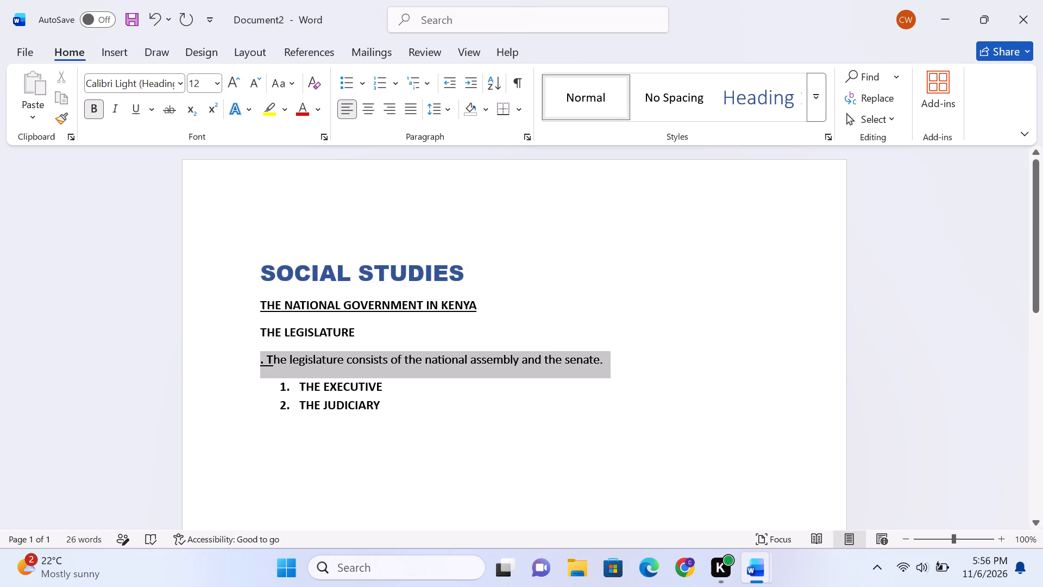
left_click_drag(609, 356, 610, 356)
key("BackSpace")
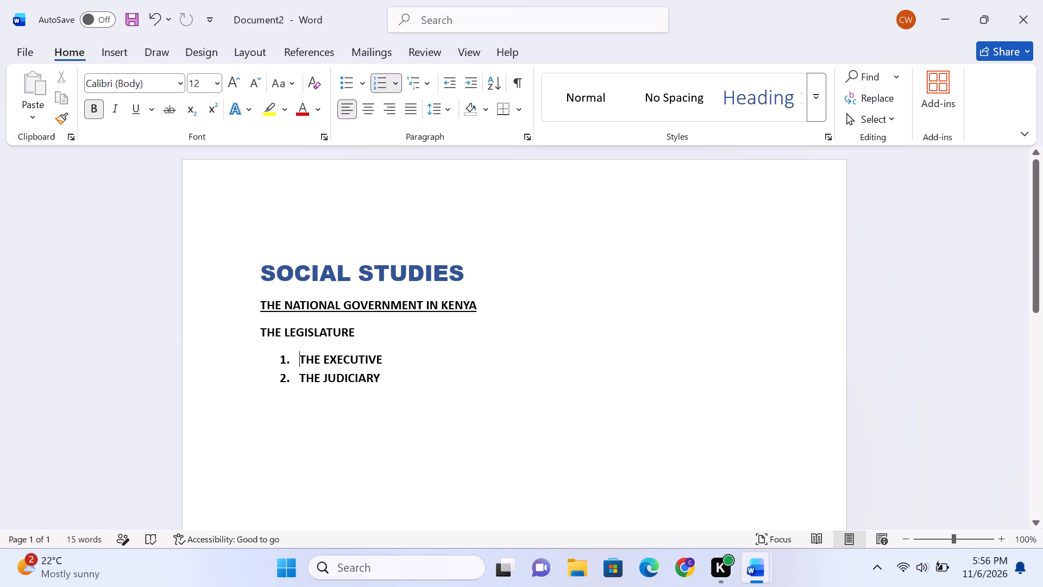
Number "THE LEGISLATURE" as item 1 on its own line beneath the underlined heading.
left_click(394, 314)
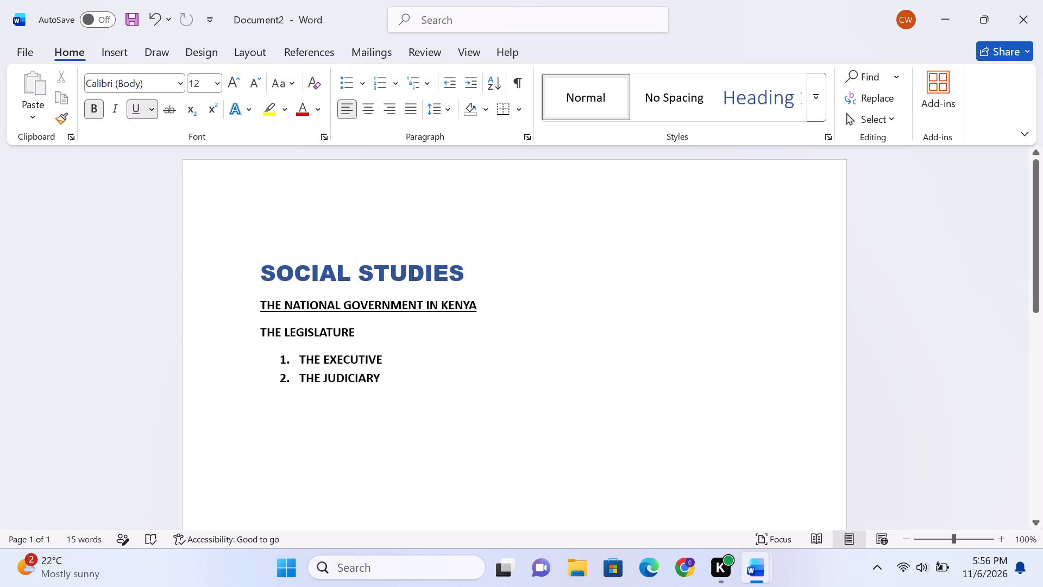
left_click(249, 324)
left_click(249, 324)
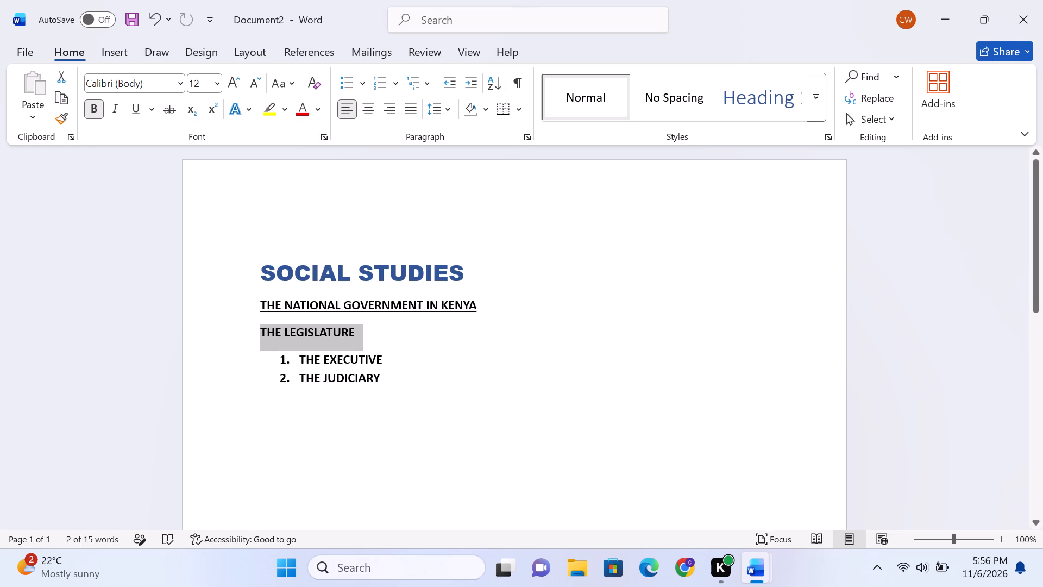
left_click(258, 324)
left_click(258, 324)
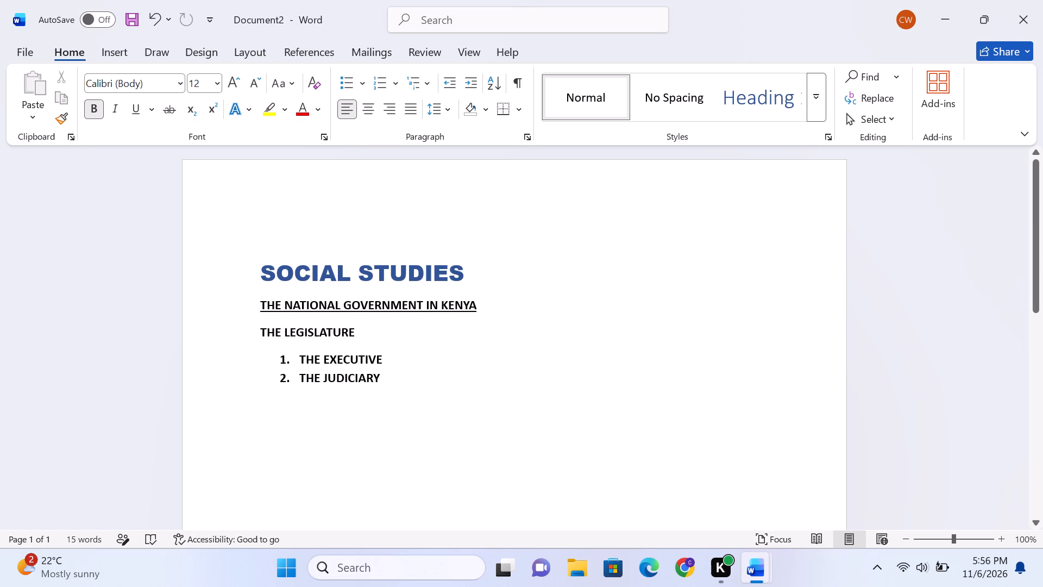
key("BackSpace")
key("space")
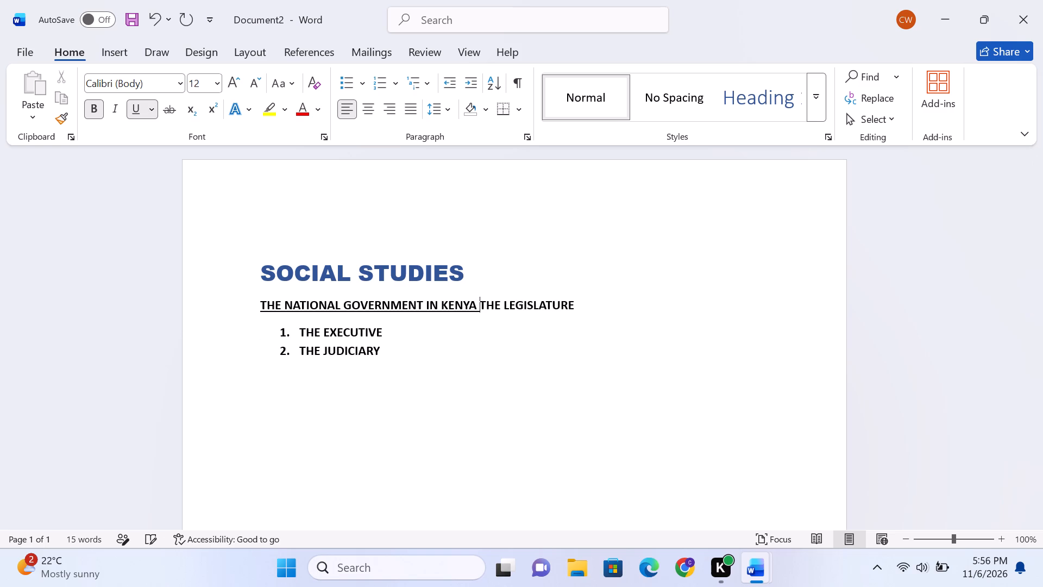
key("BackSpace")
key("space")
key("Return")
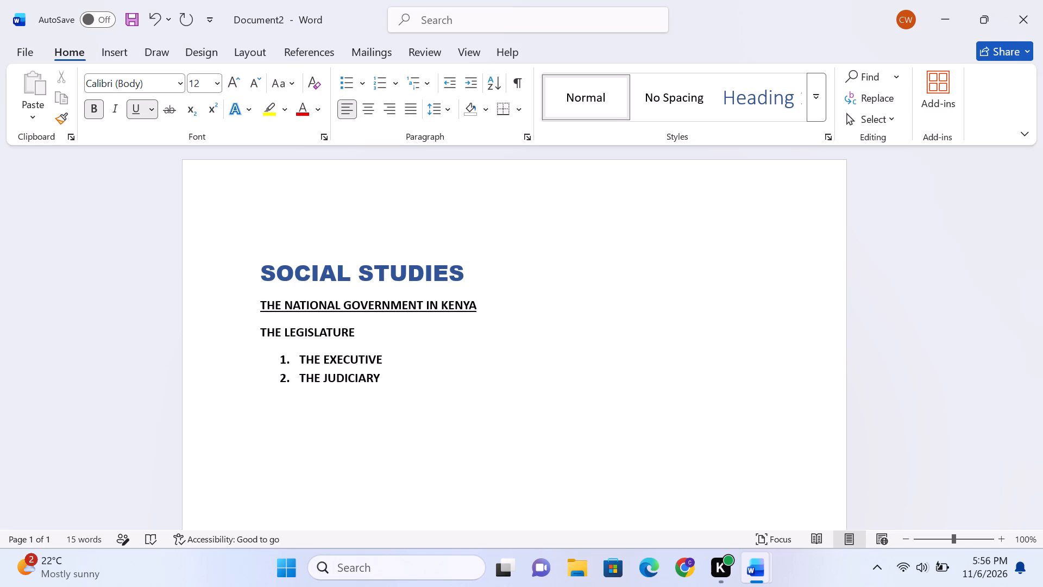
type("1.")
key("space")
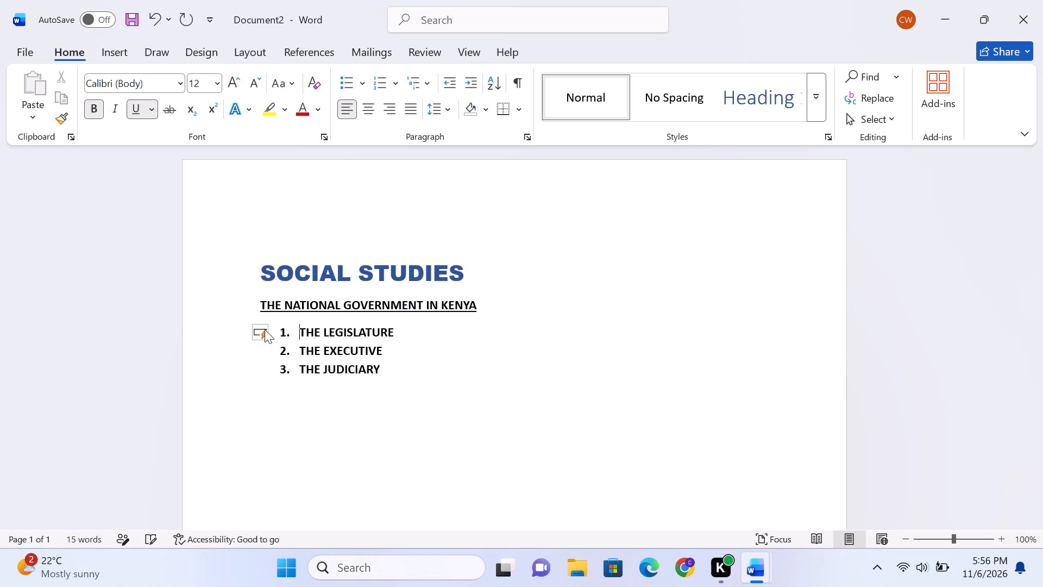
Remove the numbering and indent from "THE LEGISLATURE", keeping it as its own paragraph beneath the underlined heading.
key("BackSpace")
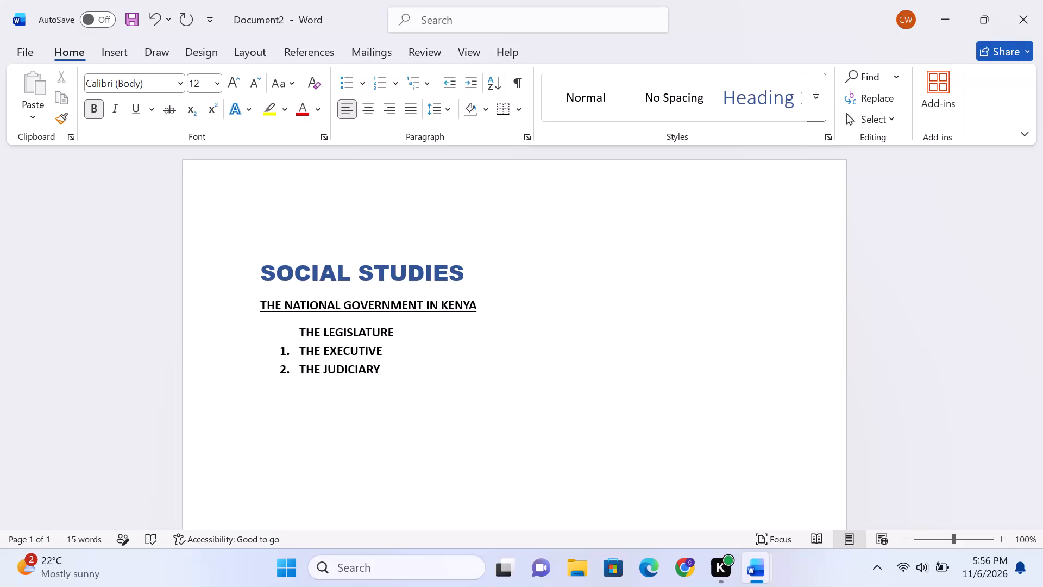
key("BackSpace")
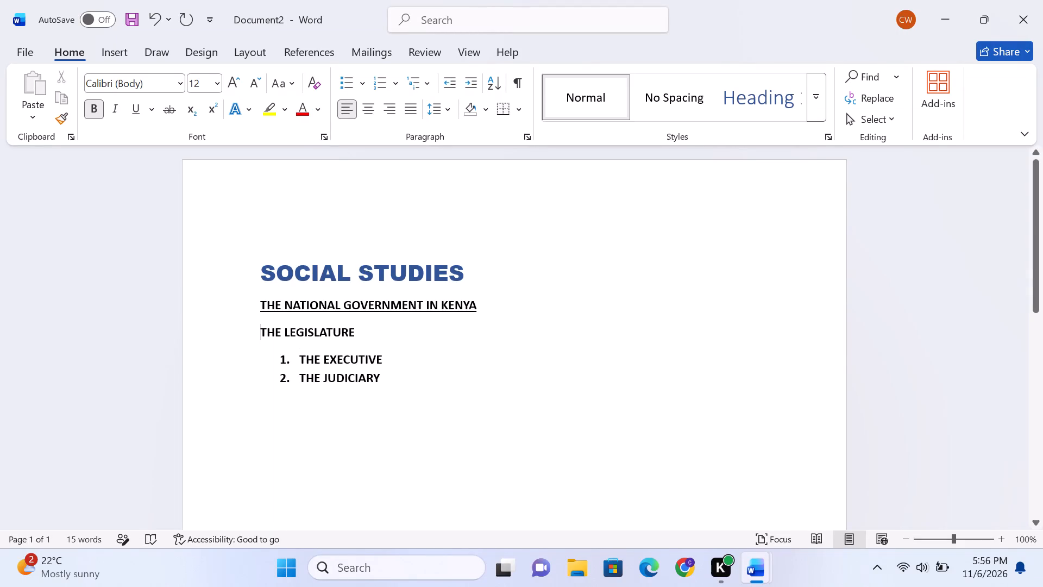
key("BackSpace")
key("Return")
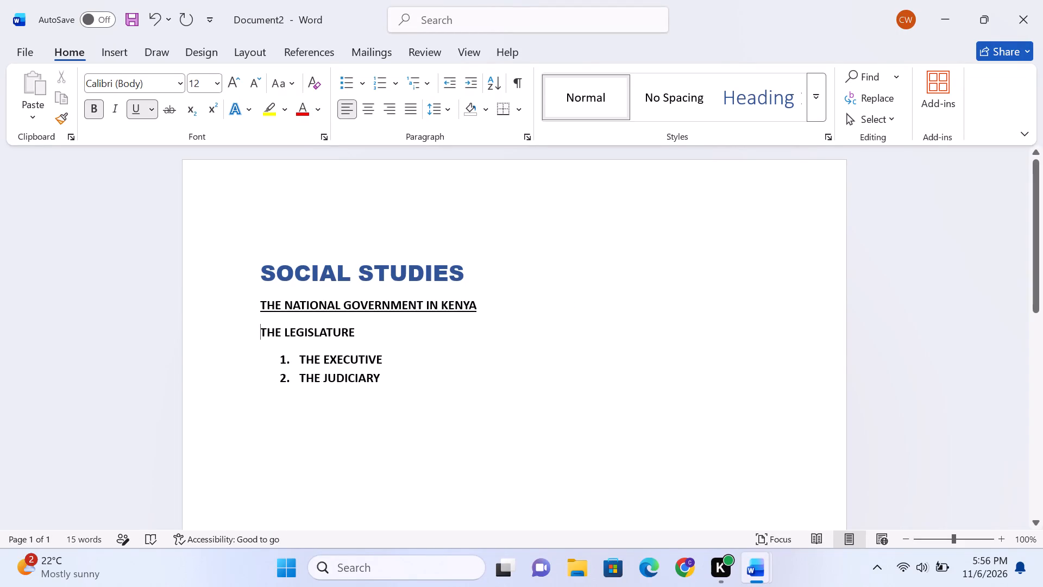
Add an empty paragraph directly beneath "THE LEGISLATURE" and turn off its bold formatting.
left_click(367, 330)
key("Return")
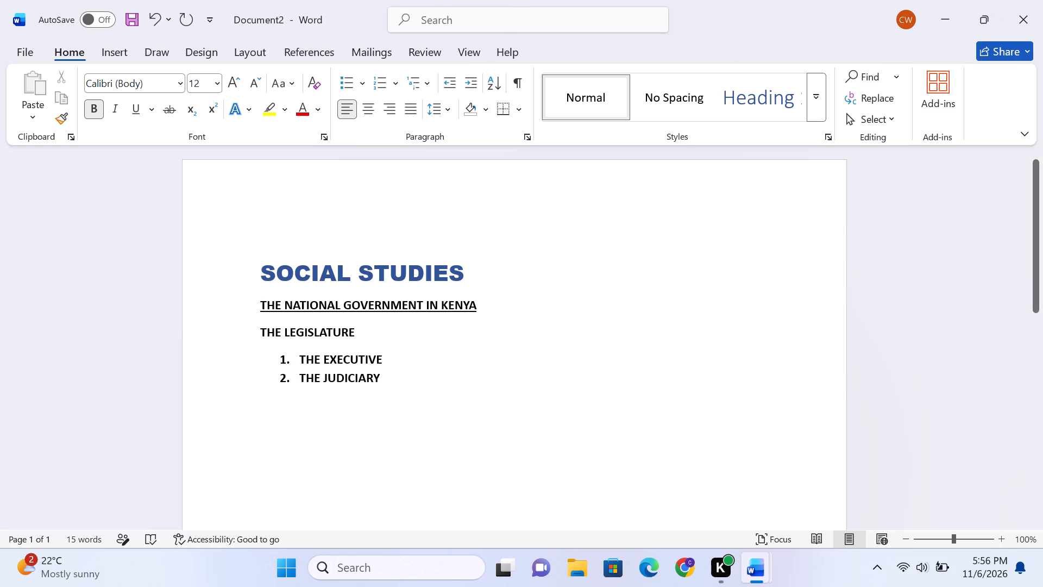
left_click_drag(265, 352, 274, 353)
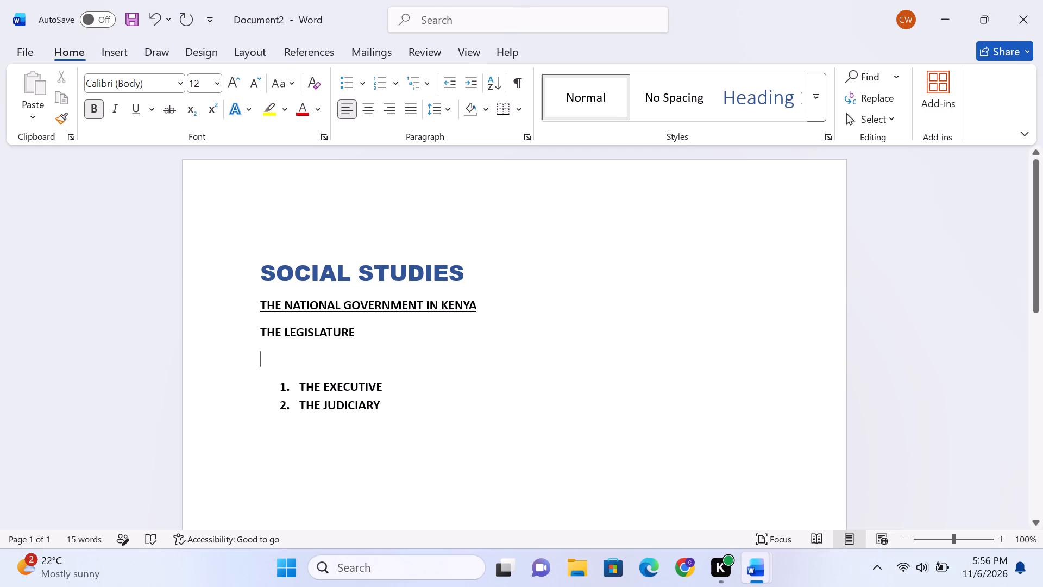
left_click_drag(274, 353, 263, 359)
left_click_drag(263, 359, 273, 360)
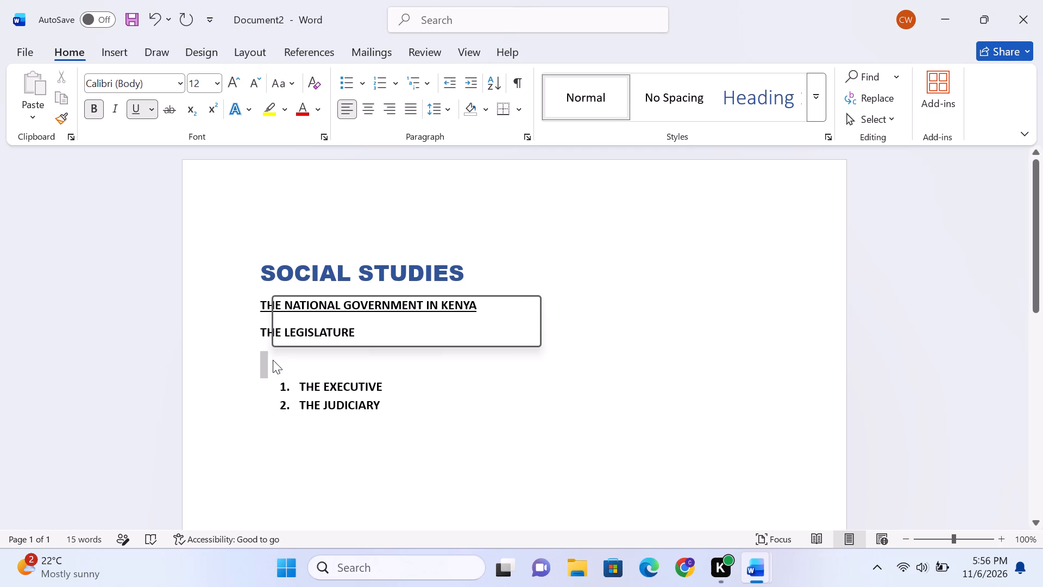
left_click(288, 331)
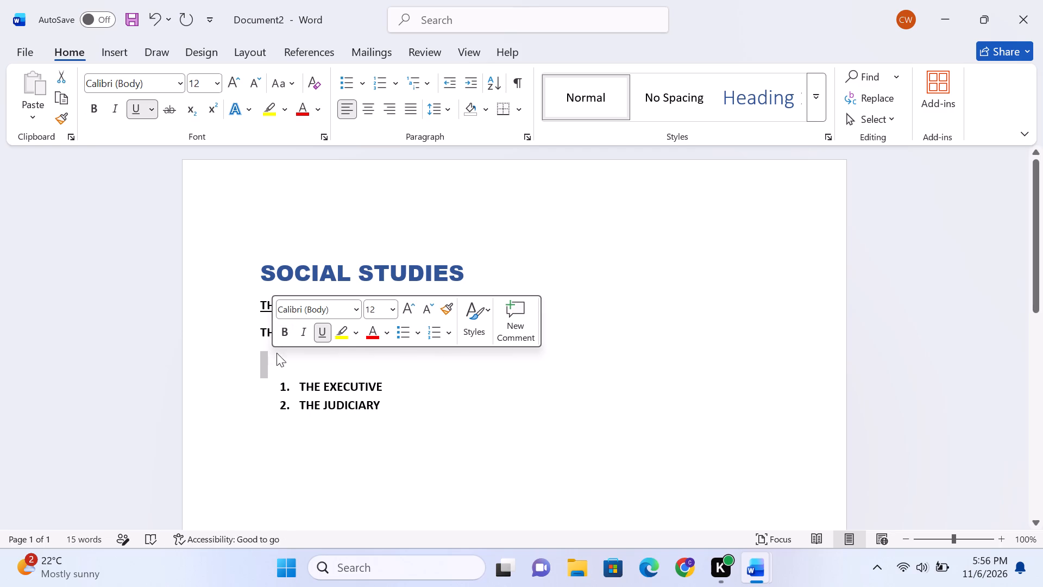
Write "The Legislature consists of the national assembly and the senate" in the empty paragraph beneath "THE LEGISLATURE".
left_click(270, 360)
type("THE")
key("space")
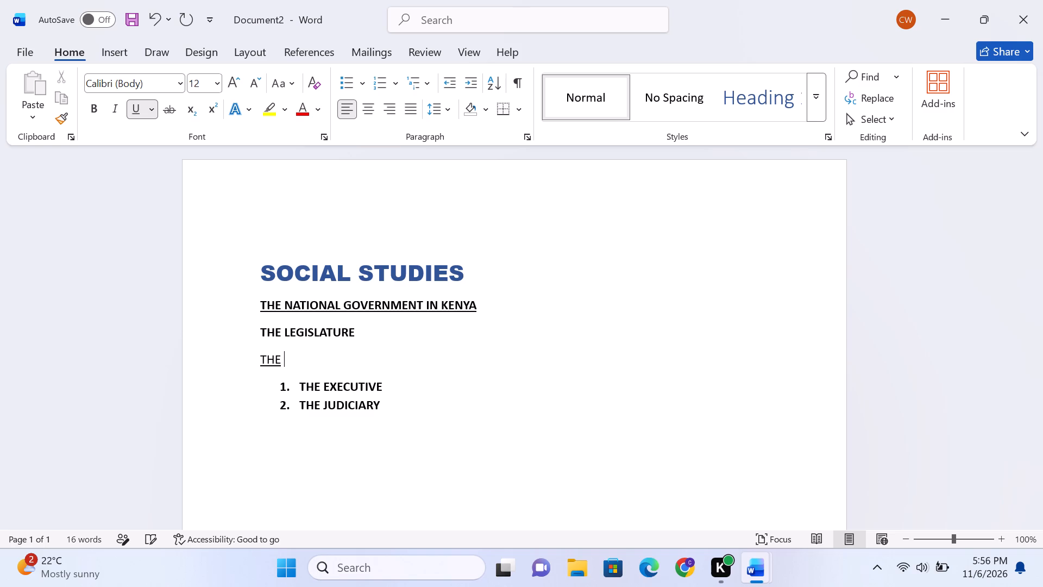
key("BackSpace")
key("BackSpace")
type("he")
key("space")
type("eg")
type("islature")
key("space")
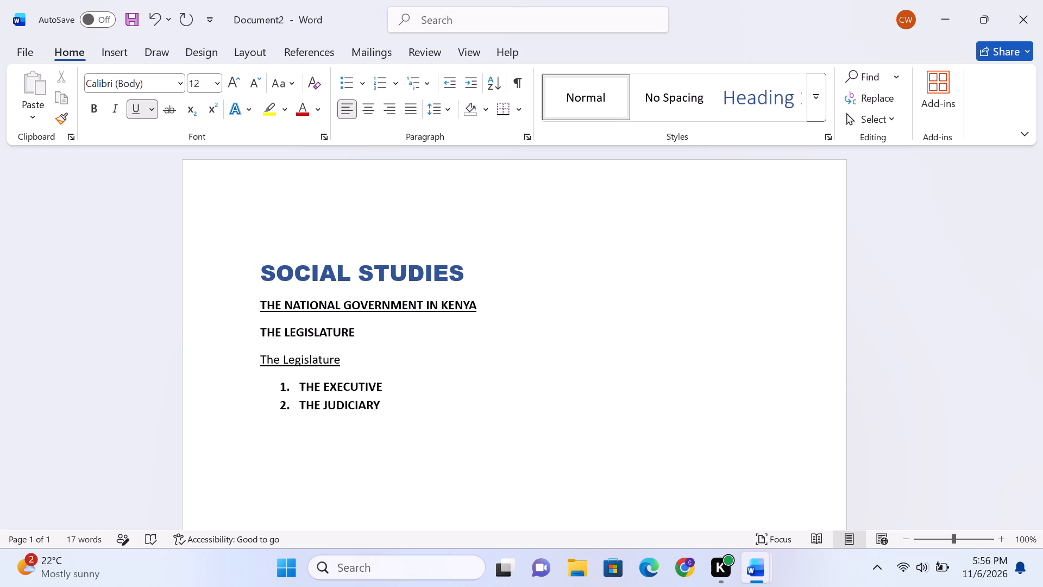
type("consists of the national assembly a")
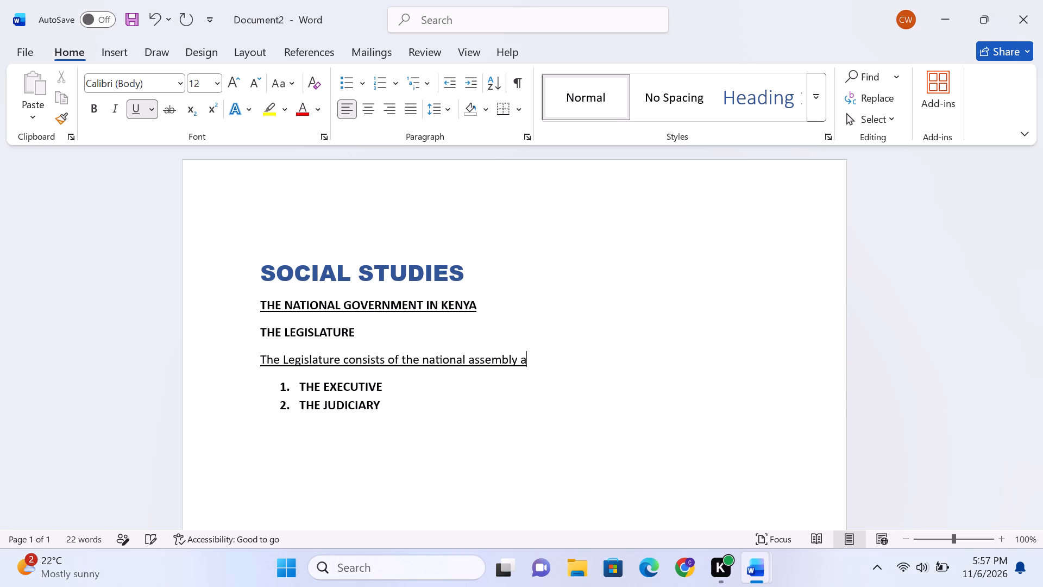
type("nd")
key("space")
type("the senatw")
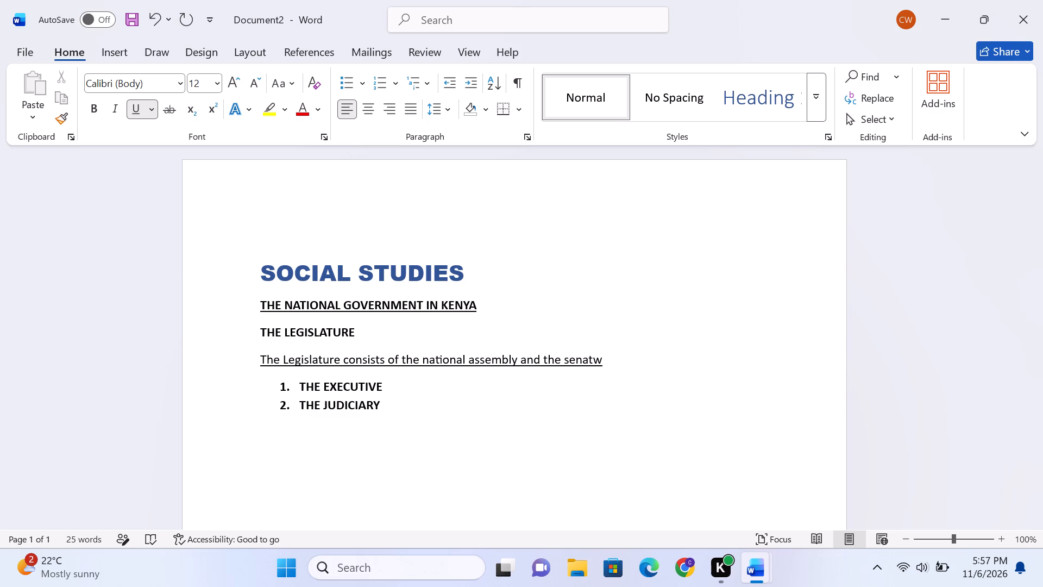
key("BackSpace")
key("e")
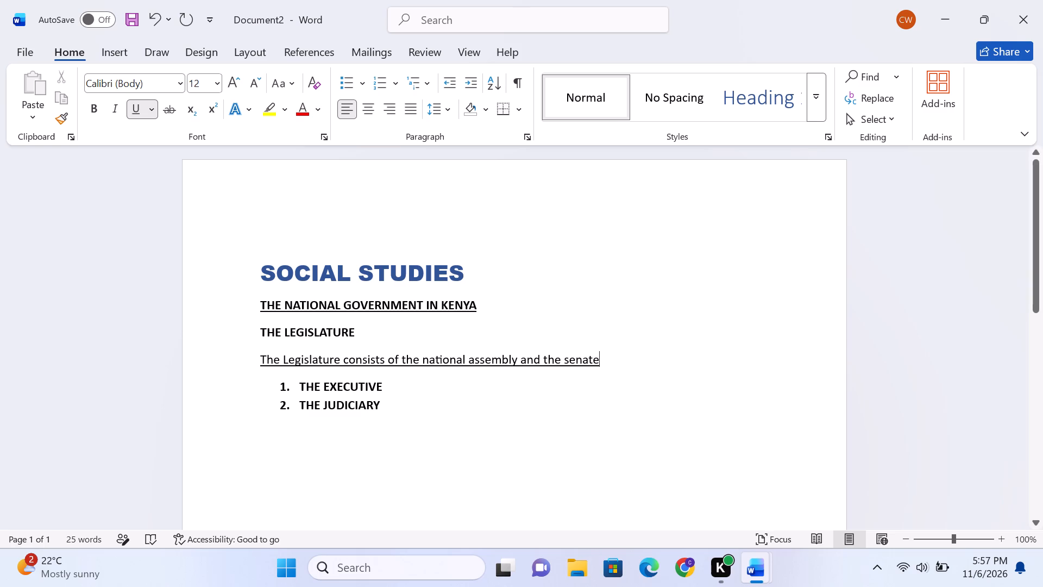
Remove the underline from the whole sentence about what the Legislature consists of.
left_click(256, 360)
left_click_drag(256, 360, 401, 376)
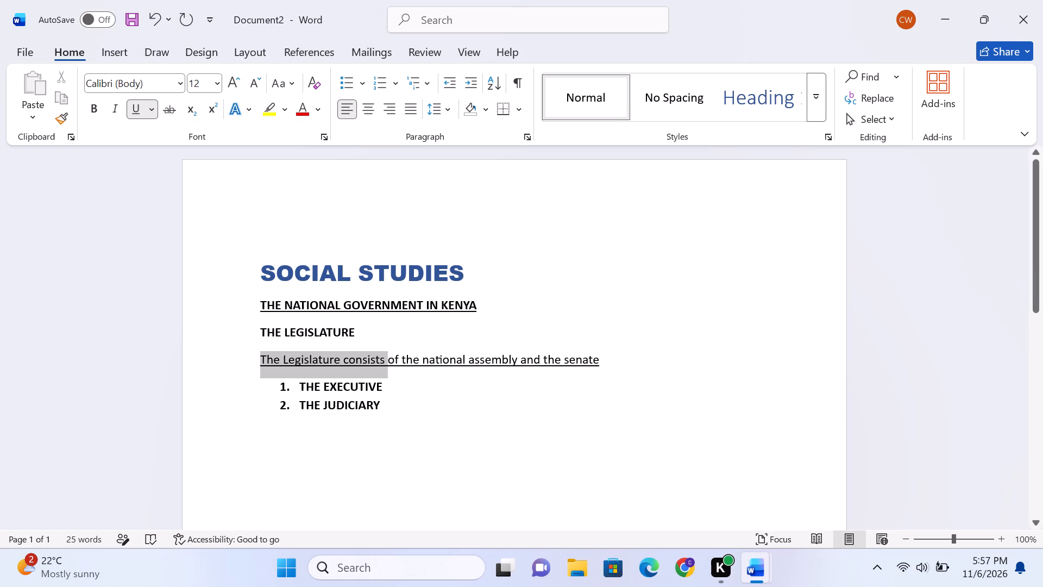
left_click_drag(401, 376, 607, 357)
left_click(655, 334)
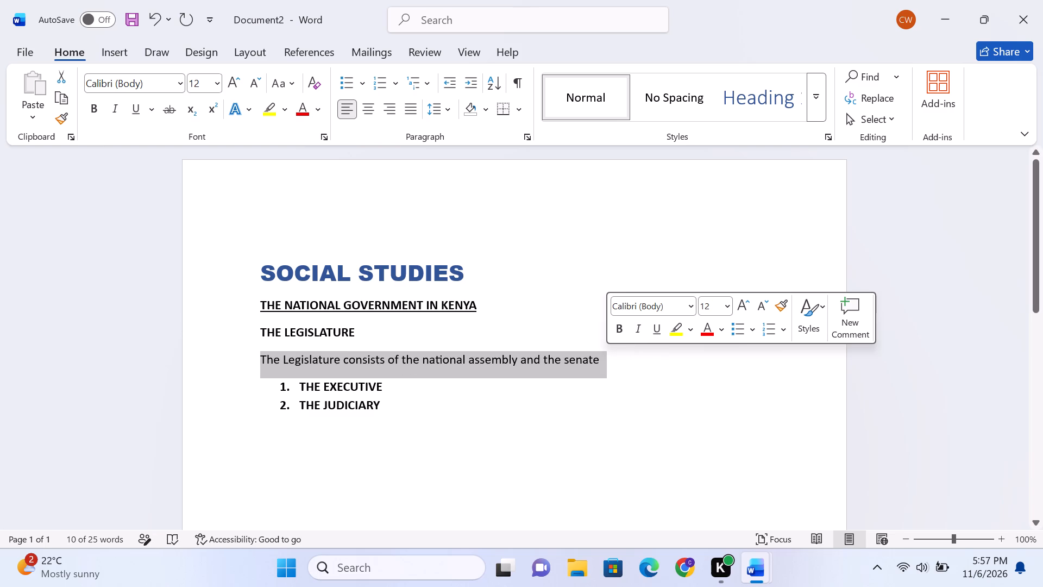
Turn the Legislature sentence into an arrowhead bullet point and end it with a period.
left_click(252, 355)
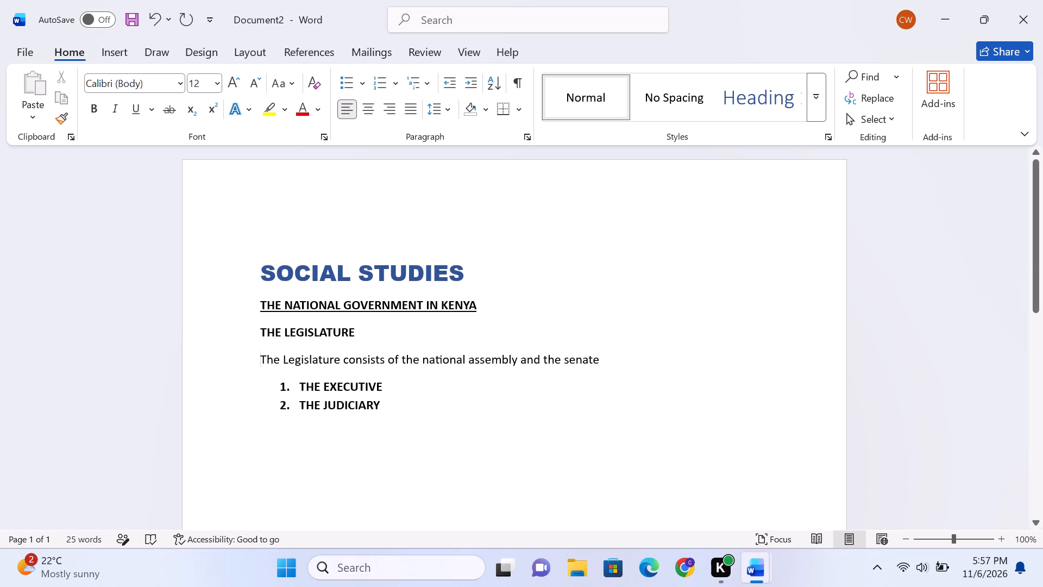
key("shift+greater")
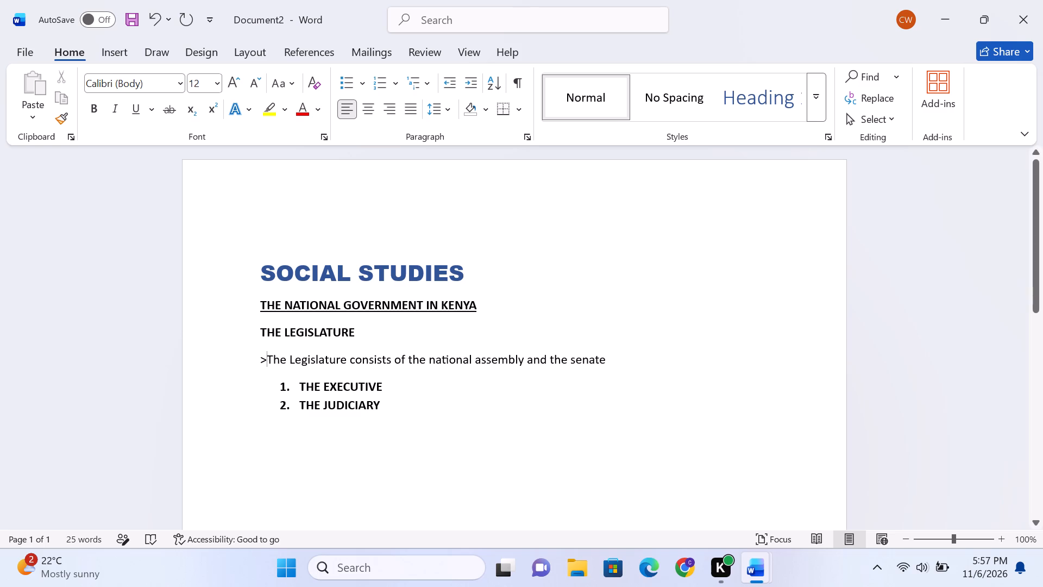
key("space")
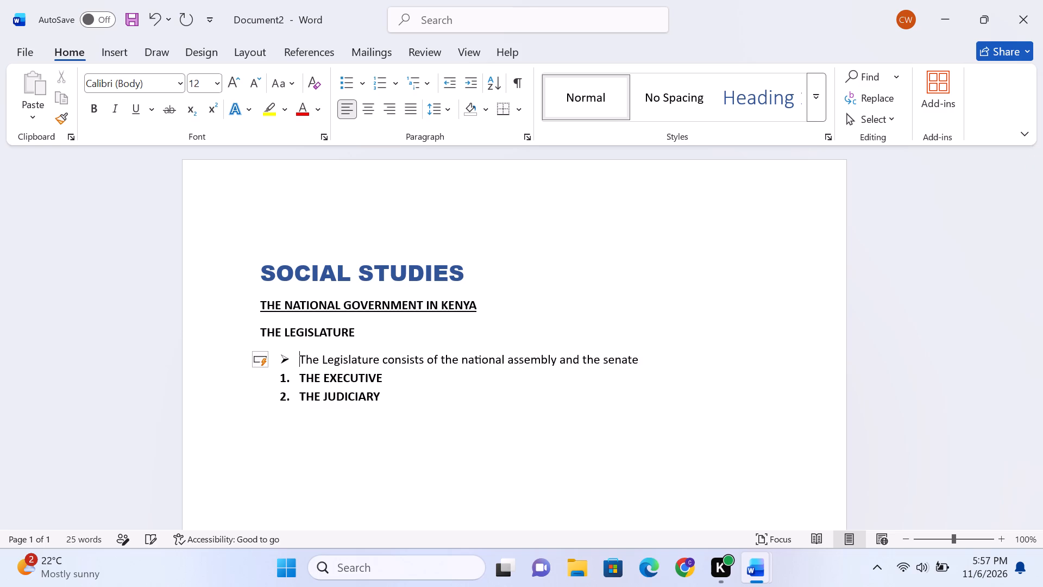
left_click(644, 357)
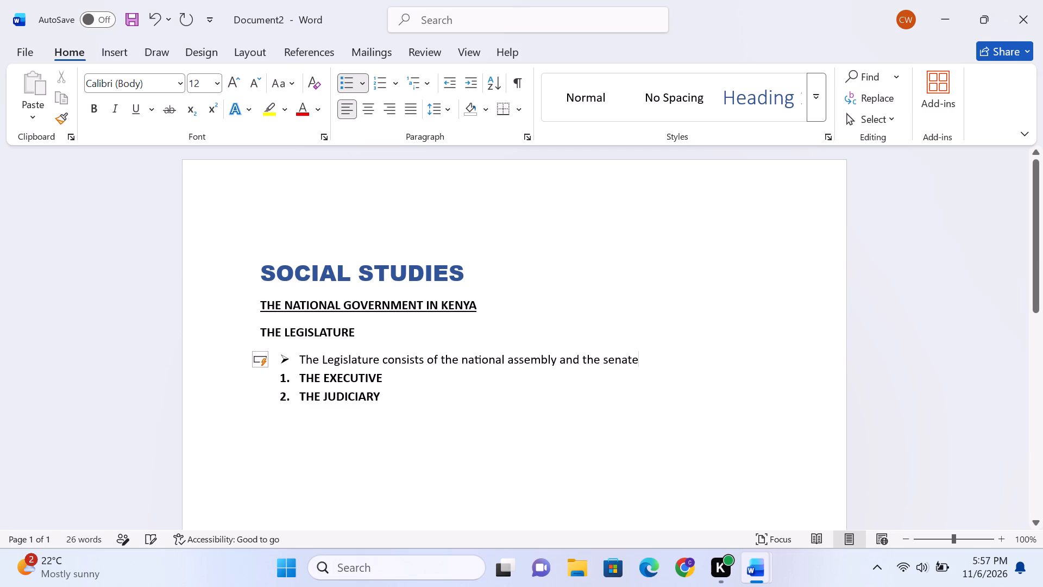
key("period")
Write ".The National Assembly Comprises of;" as an unbulleted paragraph beneath the Legislature bullet, followed by an empty line.
key("Return")
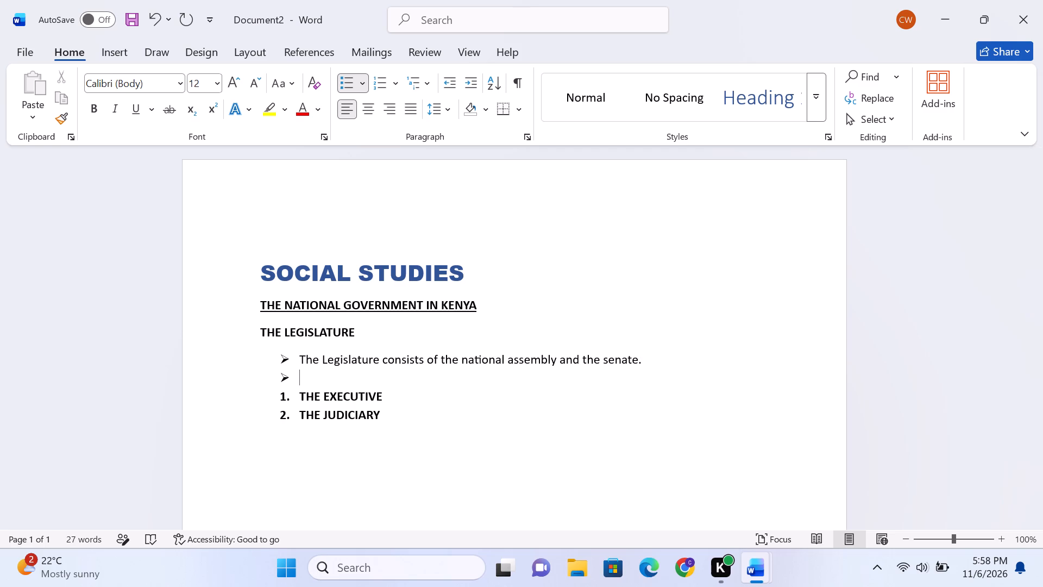
key("BackSpace")
key("BackSpace")
key("BackSpace")
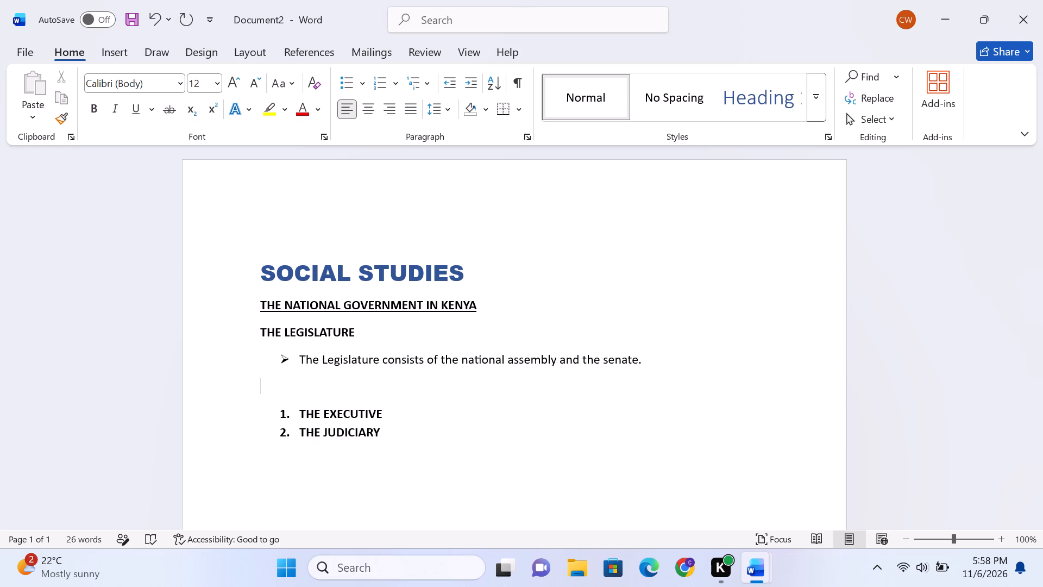
key("period")
key("t")
key("BackSpace")
type("THE")
key("BackSpace")
key("BackSpace")
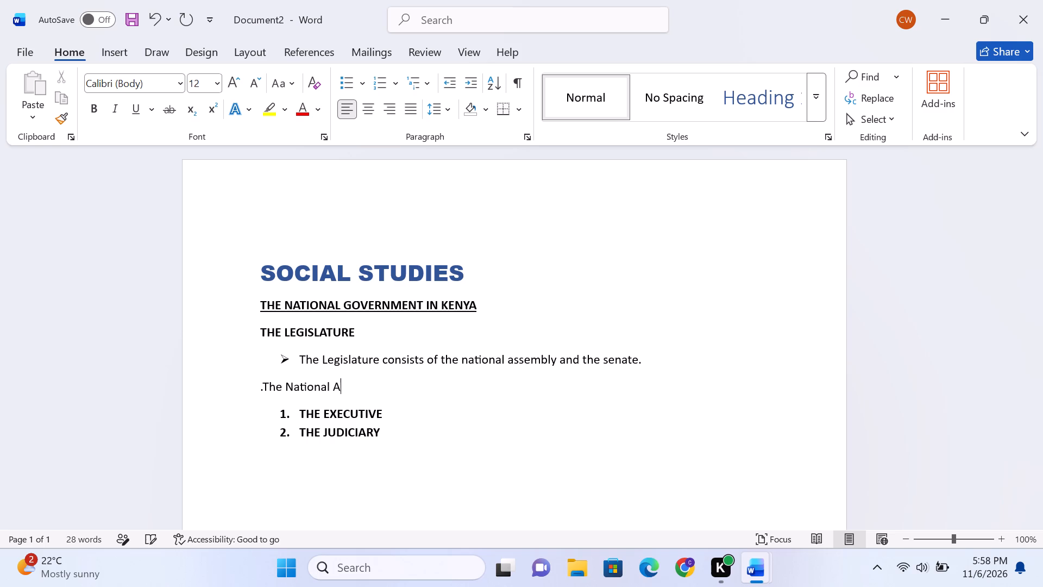
type("ssembly")
key("space")
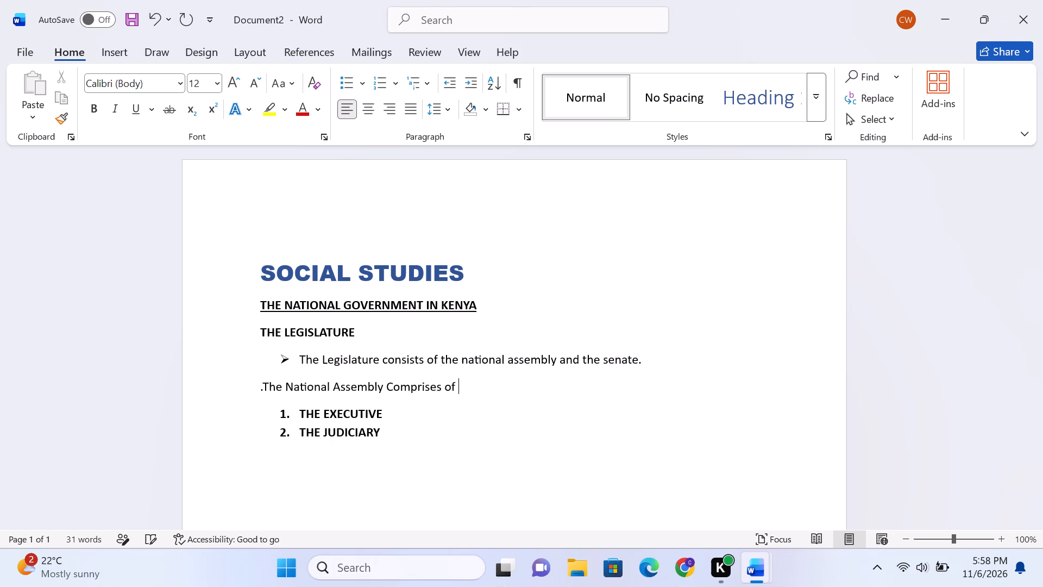
key("BackSpace")
key("shift+colon")
key("BackSpace")
key("semicolon")
key("Return")
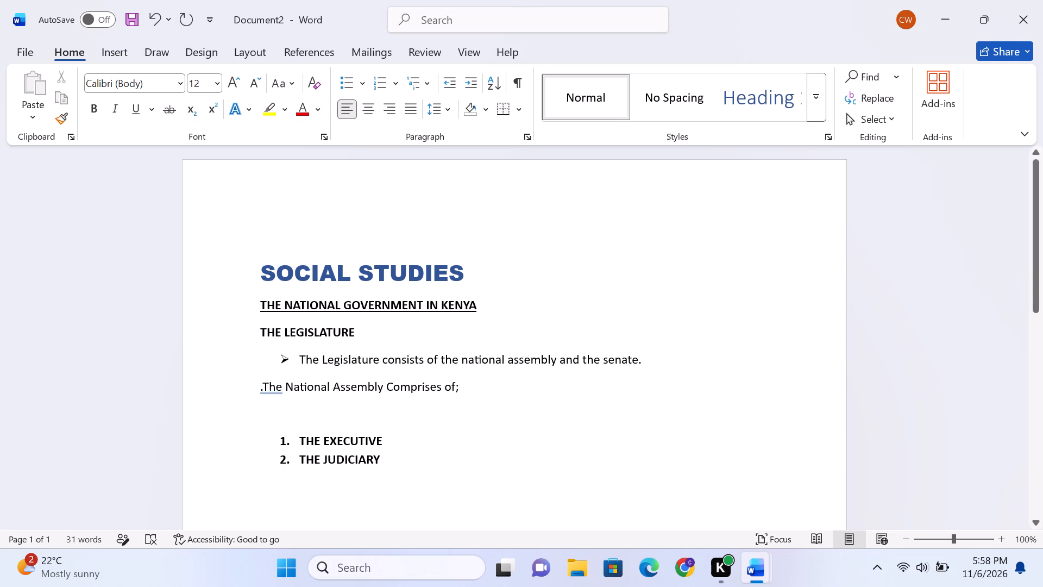
Remove the leading period from the National Assembly line and indent it without a bullet, aligned with the bulleted sentence's text.
left_click(265, 384)
key("space")
left_click_drag(260, 385, 265, 388)
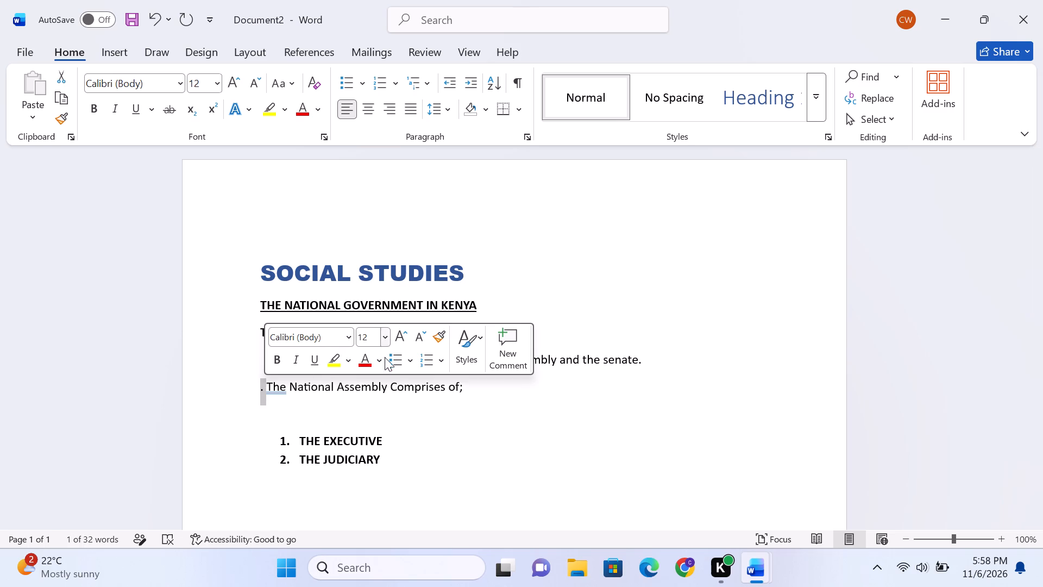
left_click(404, 358)
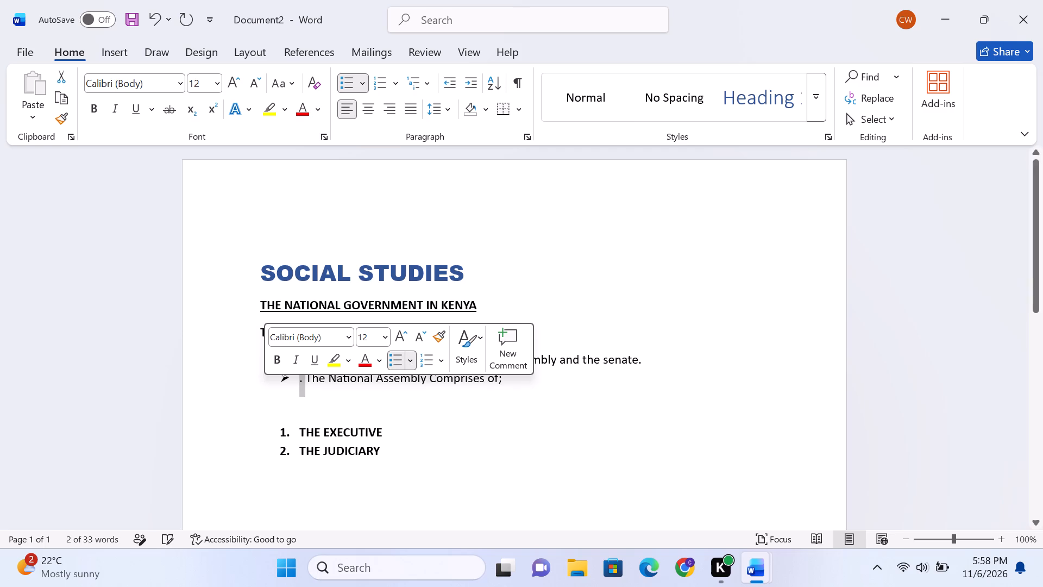
key("BackSpace")
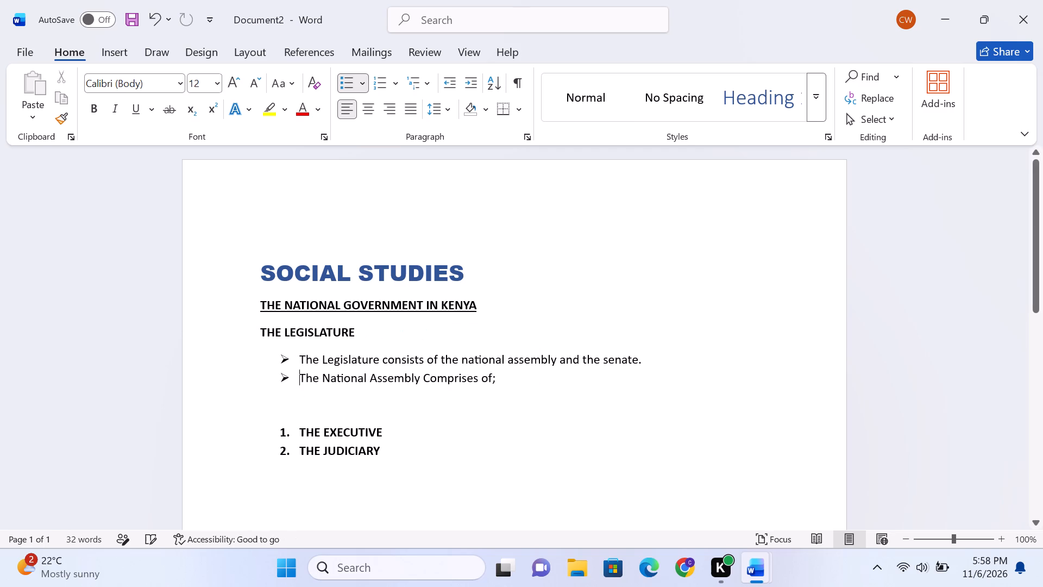
key("BackSpace")
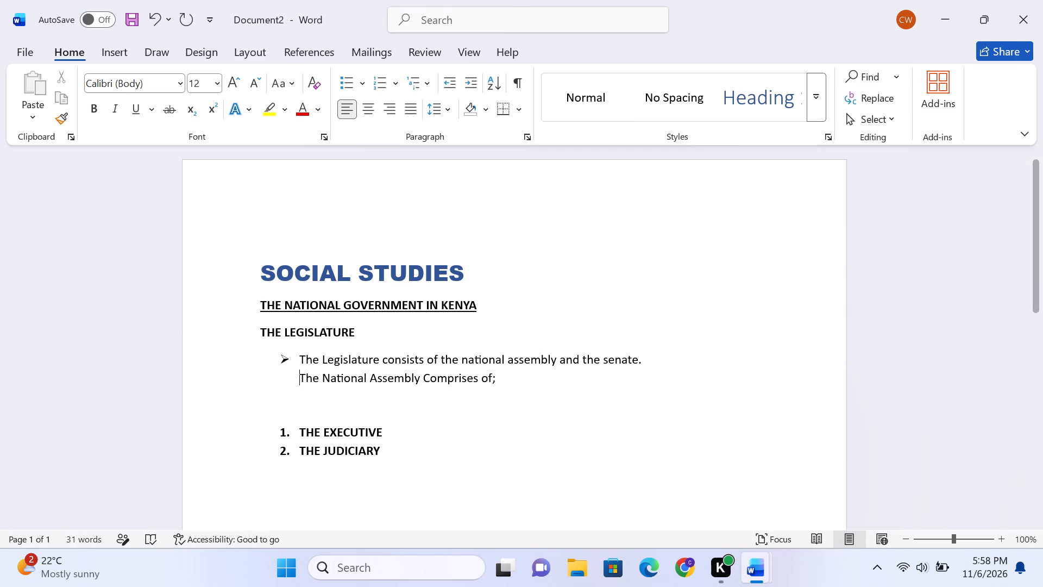
Remove the indent from the National Assembly line so it starts at the left margin as its own paragraph.
left_click(646, 353)
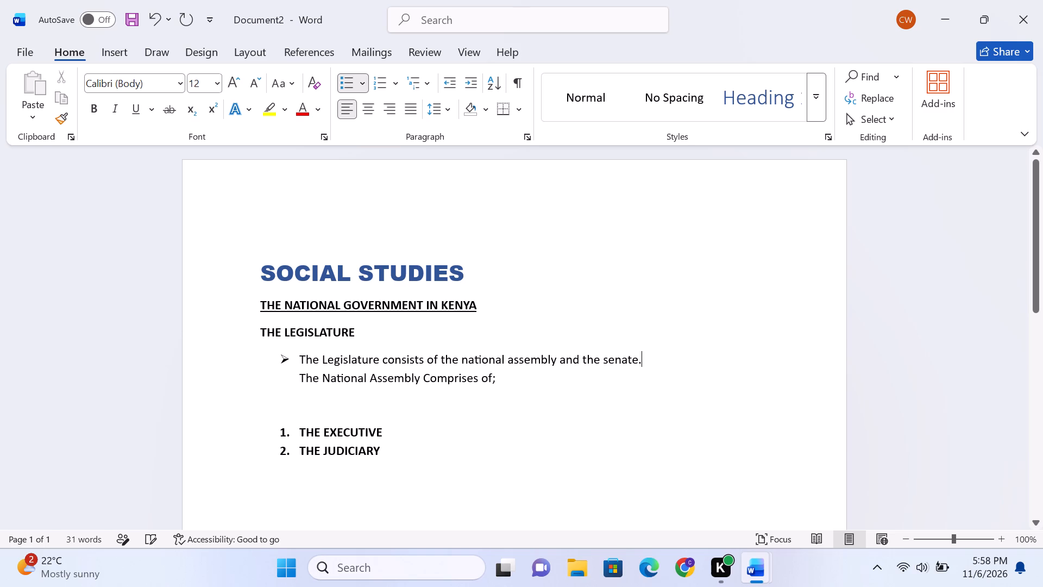
left_click(513, 375)
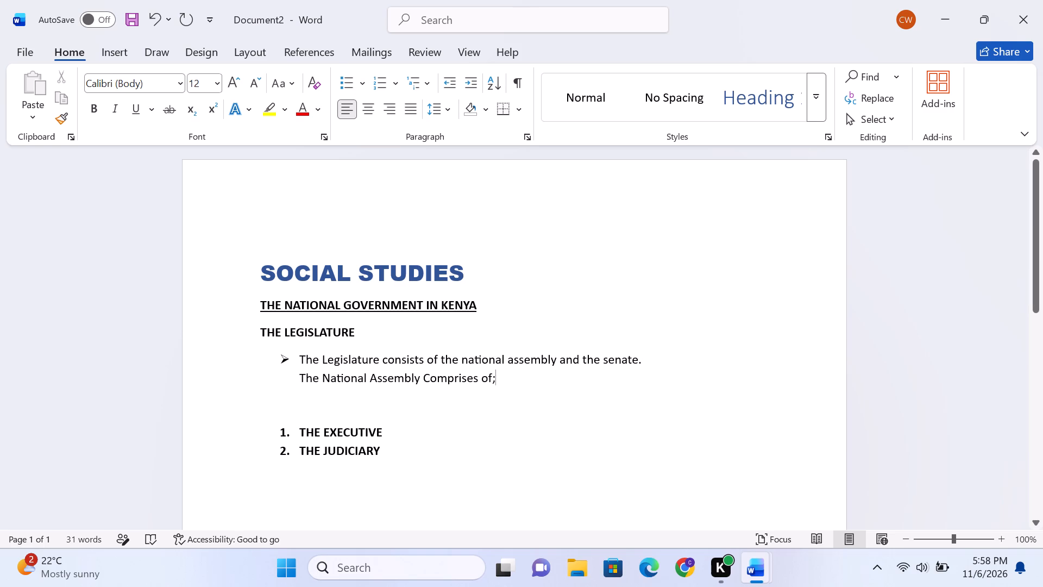
left_click(294, 376)
key("BackSpace")
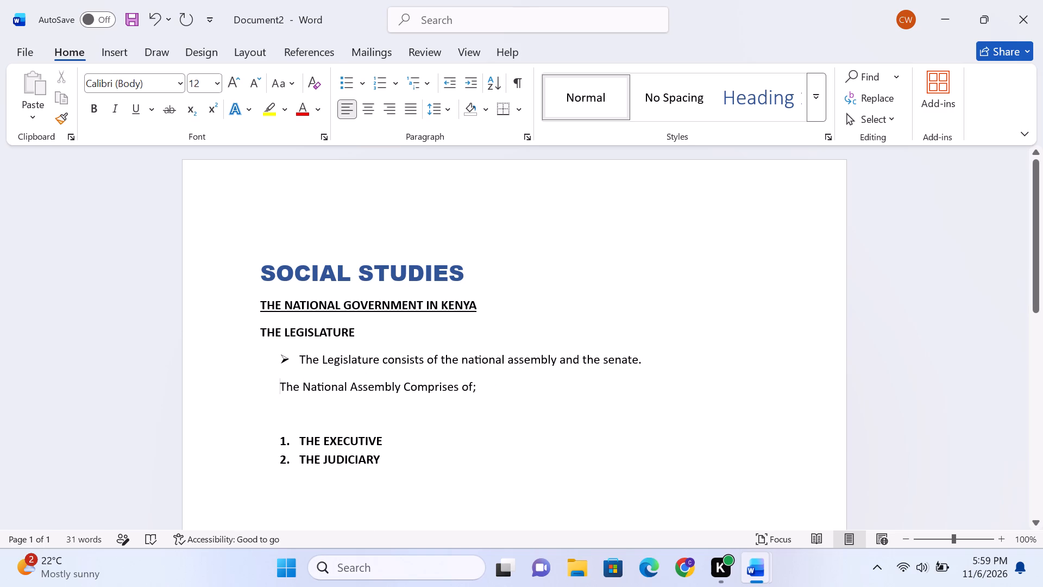
key("BackSpace")
key("BackSpace")
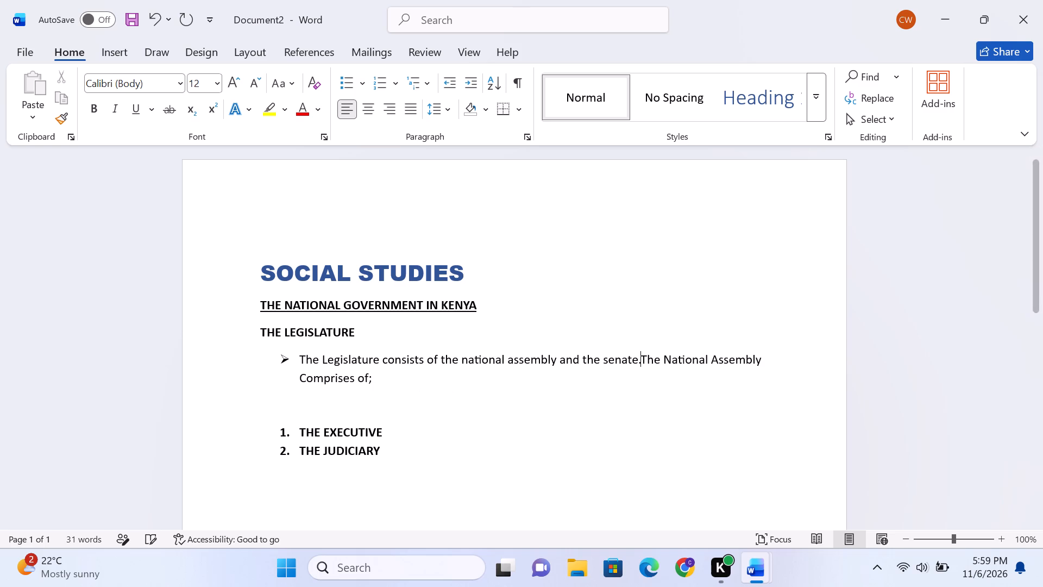
key("Return")
key("BackSpace")
key("BackSpace")
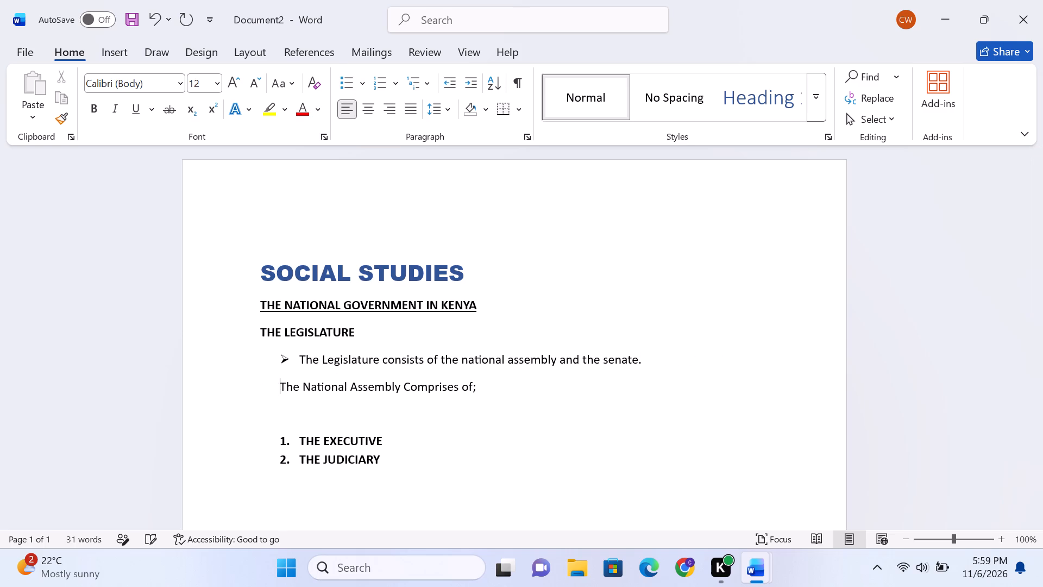
key("BackSpace")
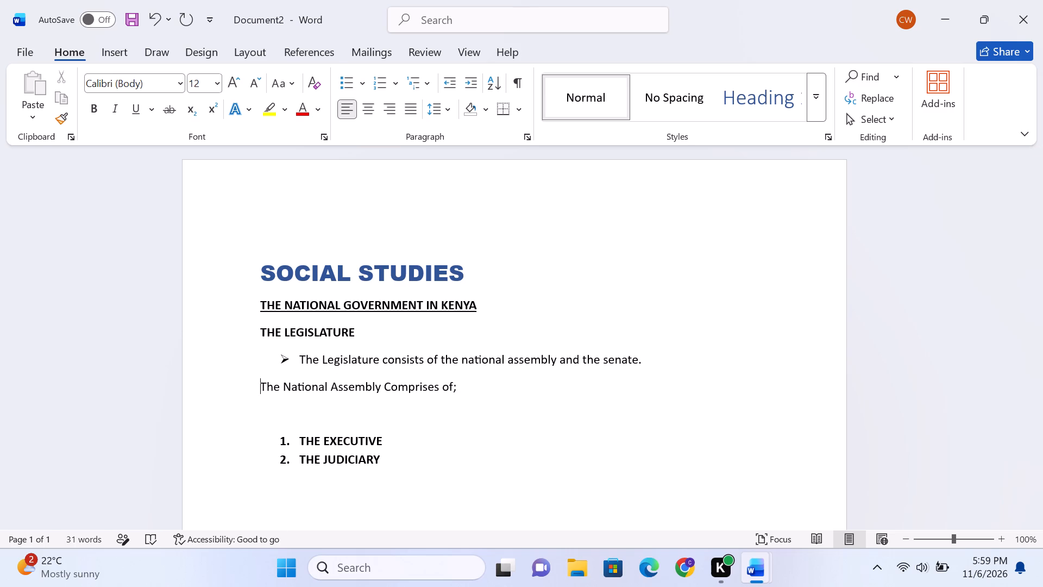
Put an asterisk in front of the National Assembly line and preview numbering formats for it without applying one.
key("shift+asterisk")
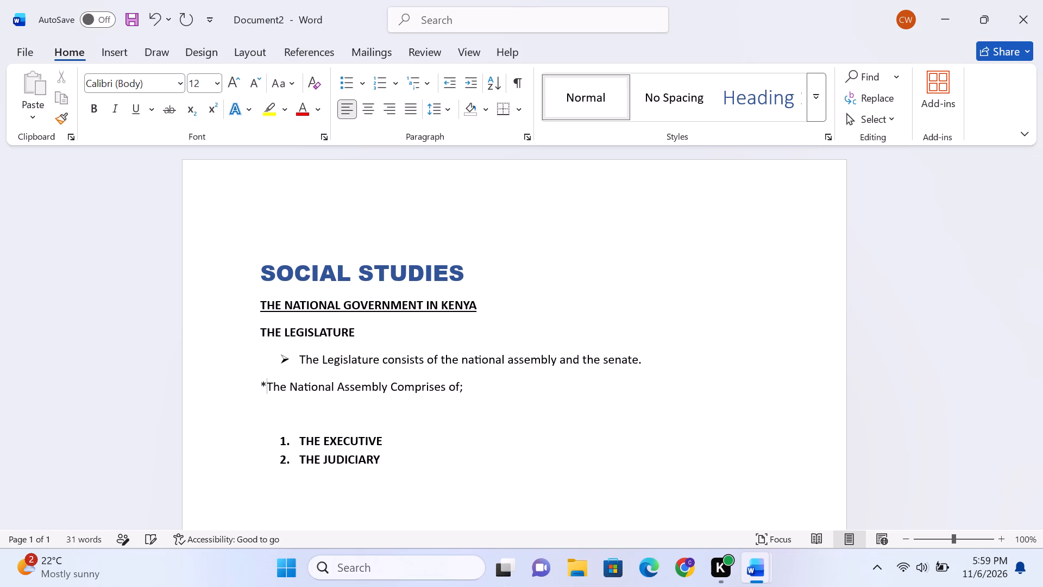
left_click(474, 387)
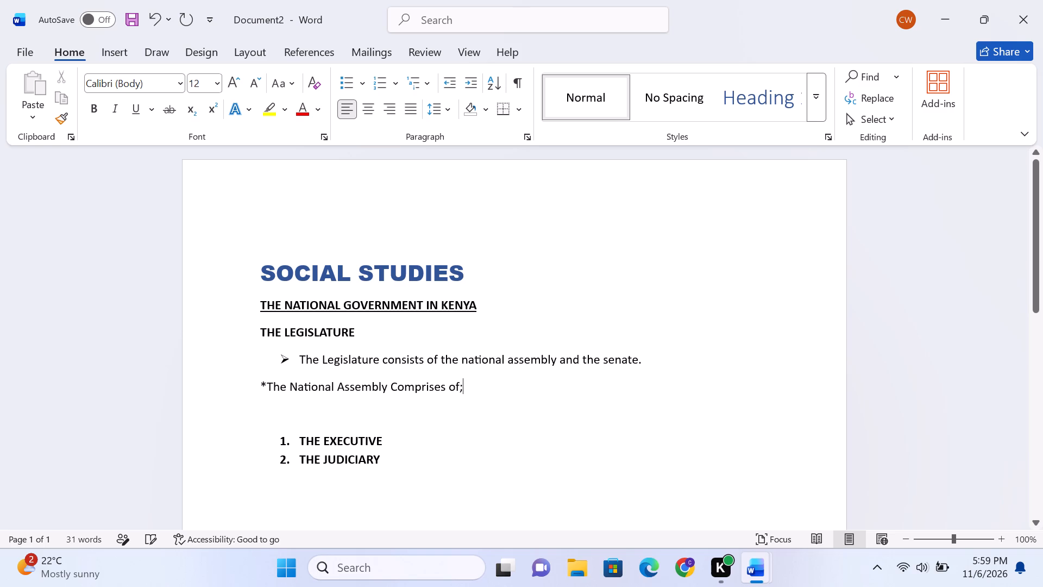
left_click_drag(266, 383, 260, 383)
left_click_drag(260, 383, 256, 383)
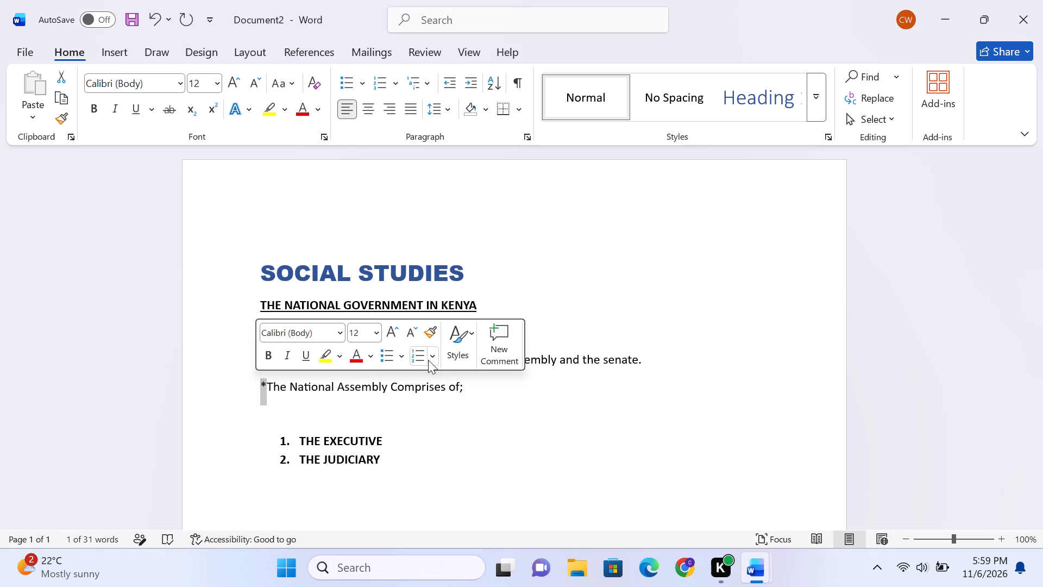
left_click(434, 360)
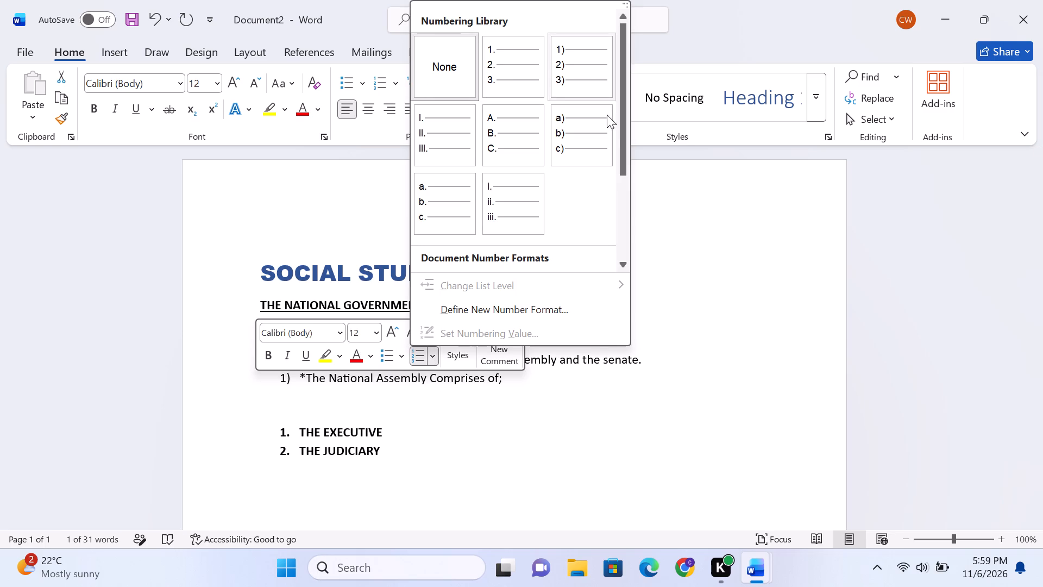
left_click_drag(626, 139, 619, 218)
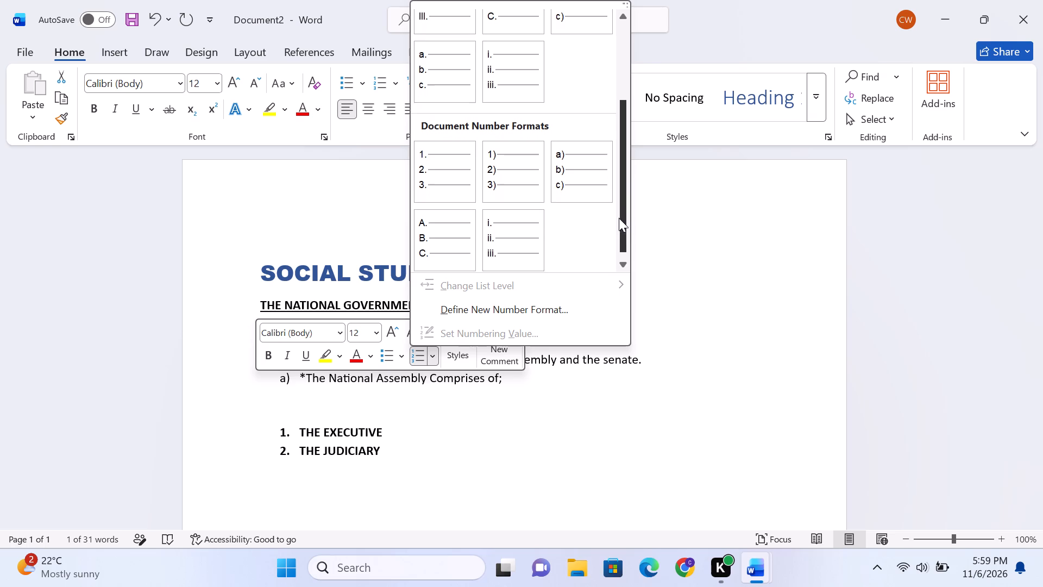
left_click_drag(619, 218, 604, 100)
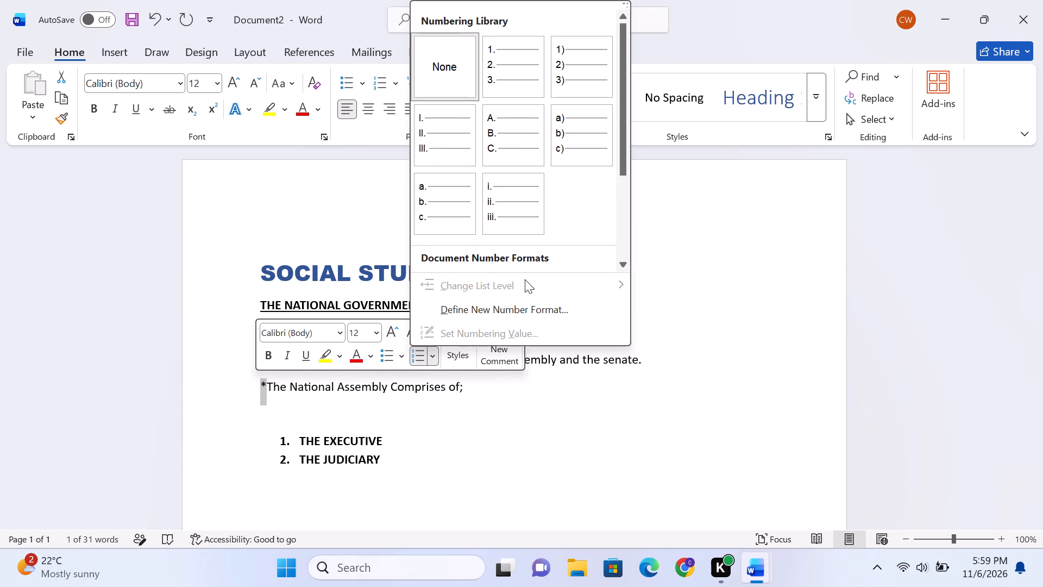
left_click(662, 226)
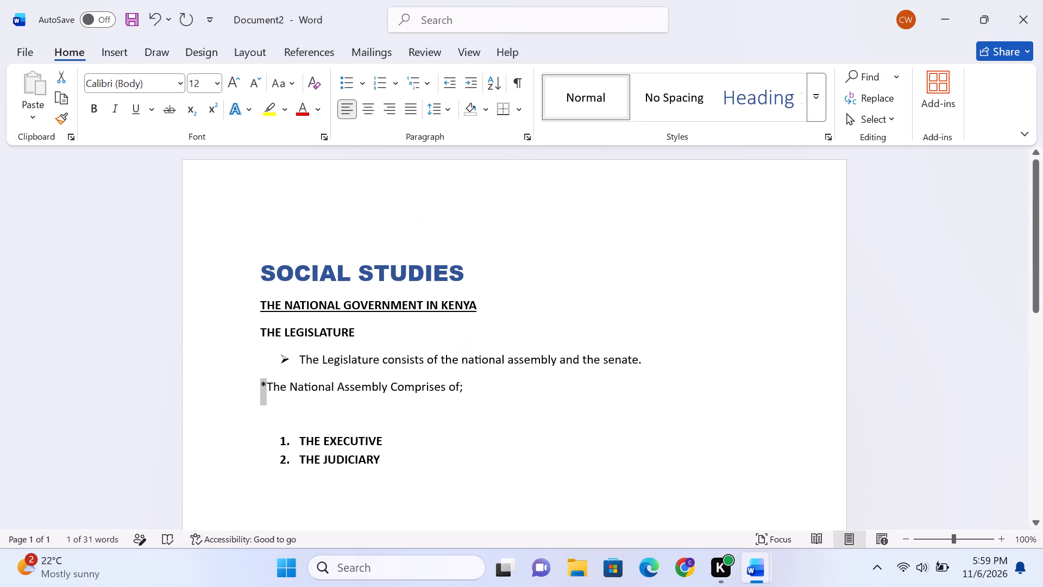
Turn the National Assembly line into an arrowhead bullet point and replace its leading asterisk with a space.
right_click(262, 389)
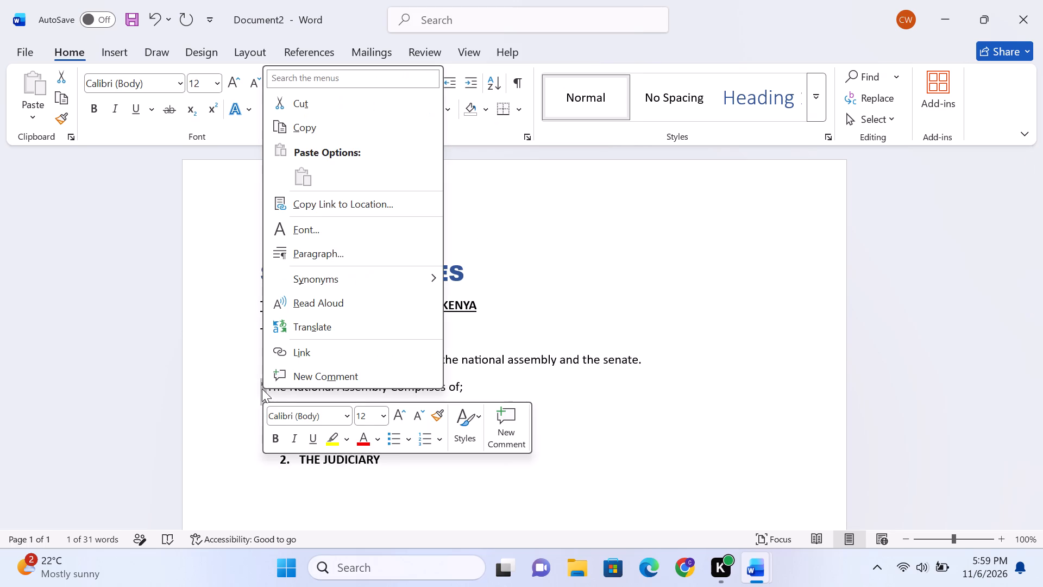
left_click(389, 432)
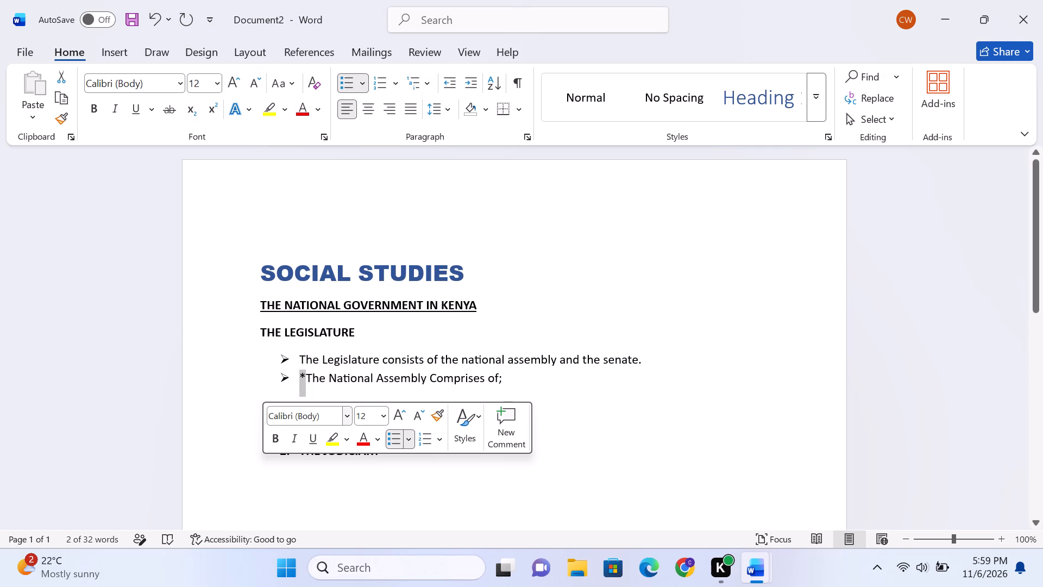
key("space")
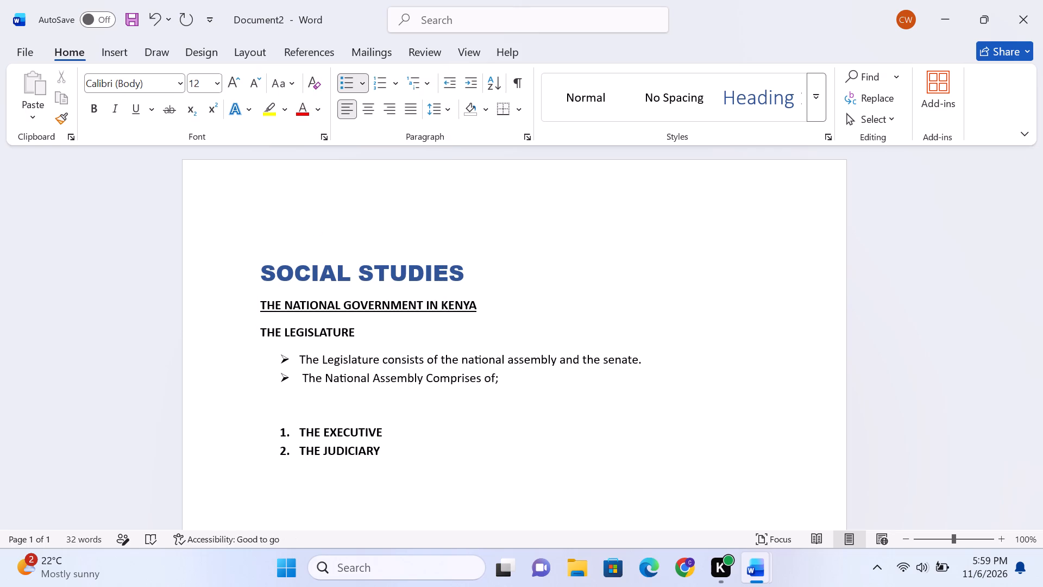
Remove the arrowhead bullet and the indent from the National Assembly line, bringing it back to the left margin.
left_click(292, 384)
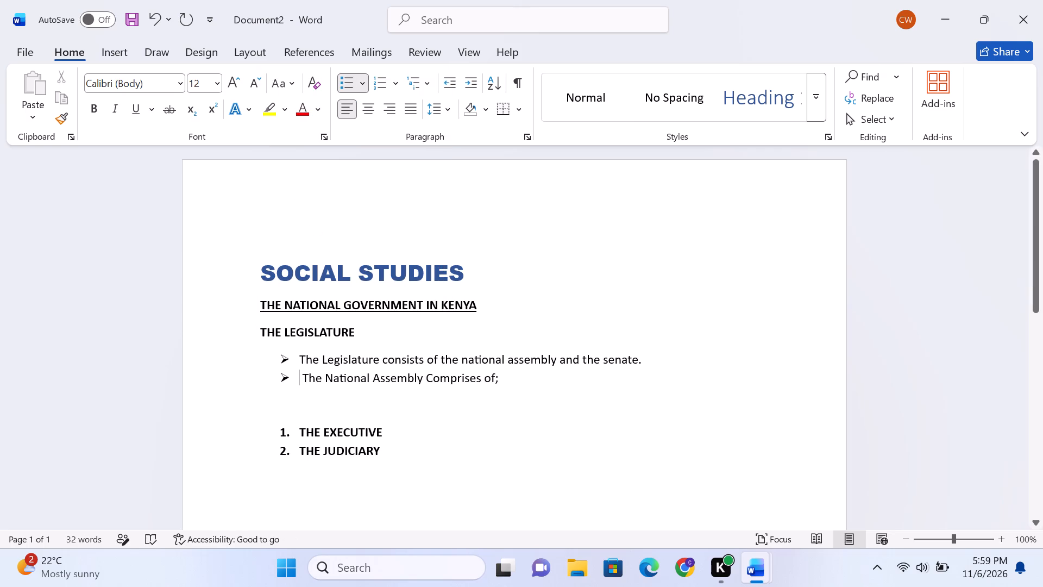
left_click(277, 375)
triple_click(277, 375)
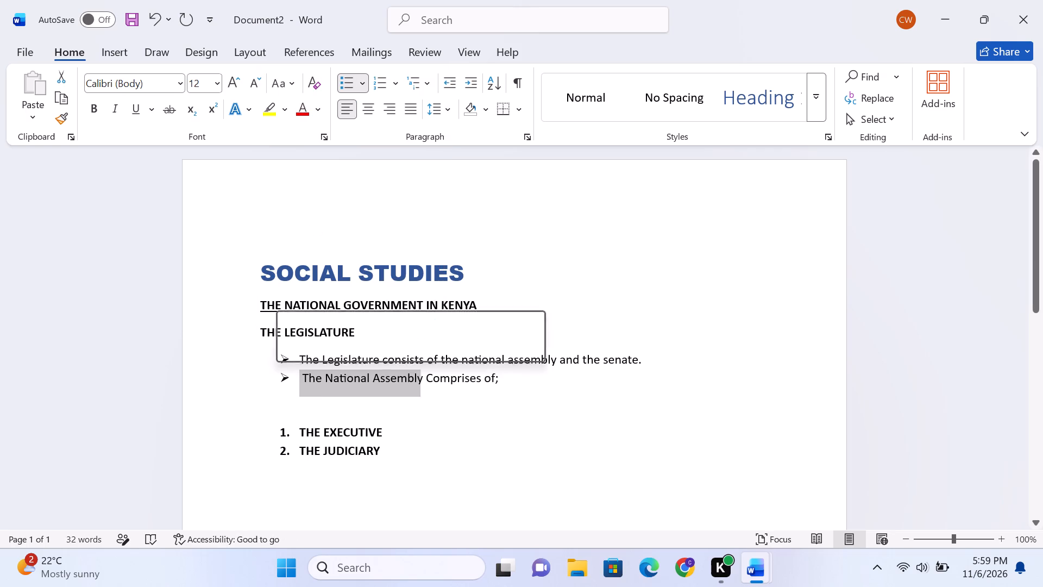
left_click(316, 378)
left_click(299, 377)
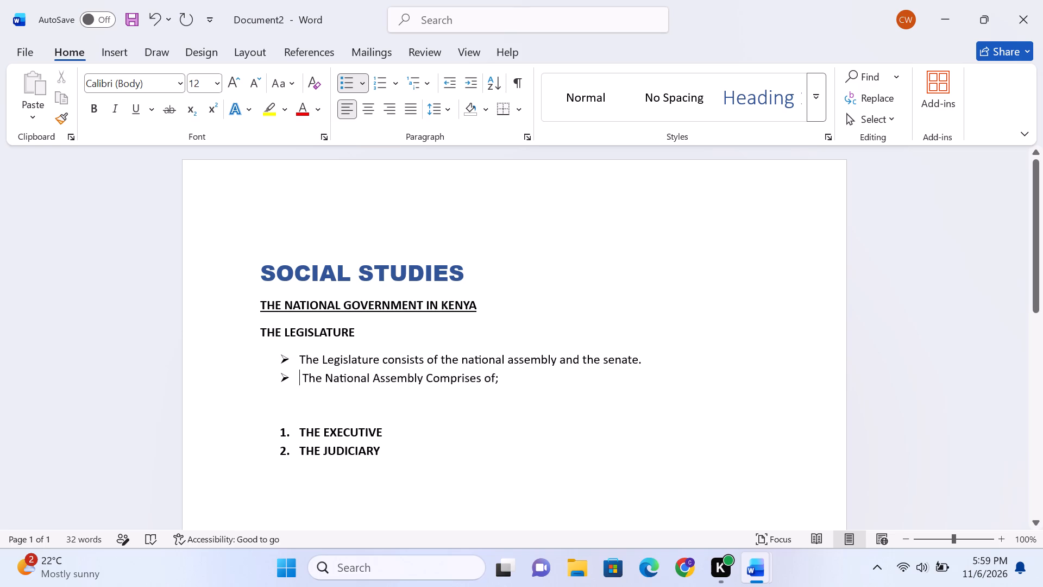
key("BackSpace")
key("BackSpace")
key("BackSpace")
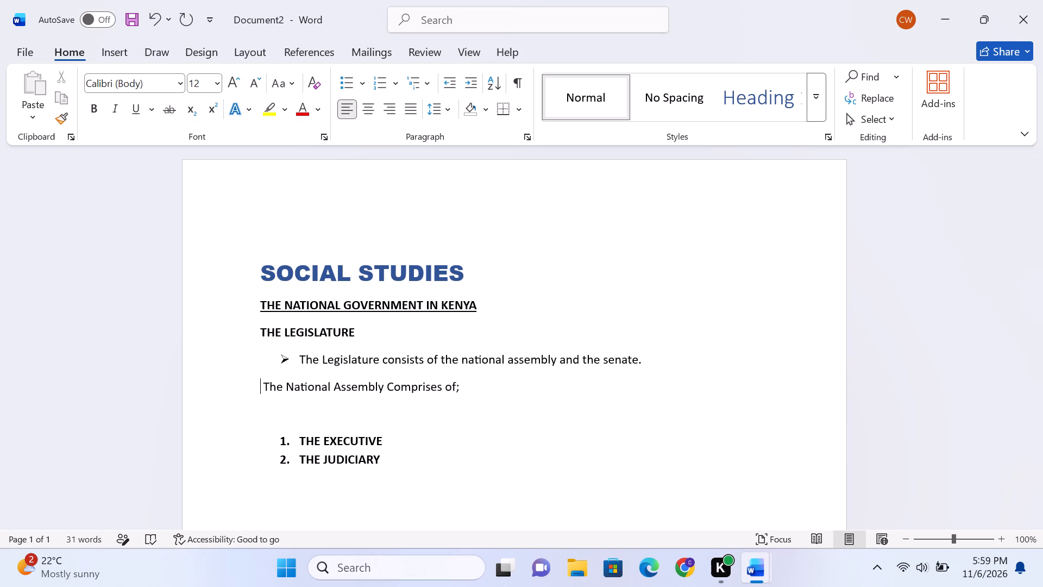
Put the plain-text number "1)." in front of the National Assembly line and add an empty line beneath it.
key("1")
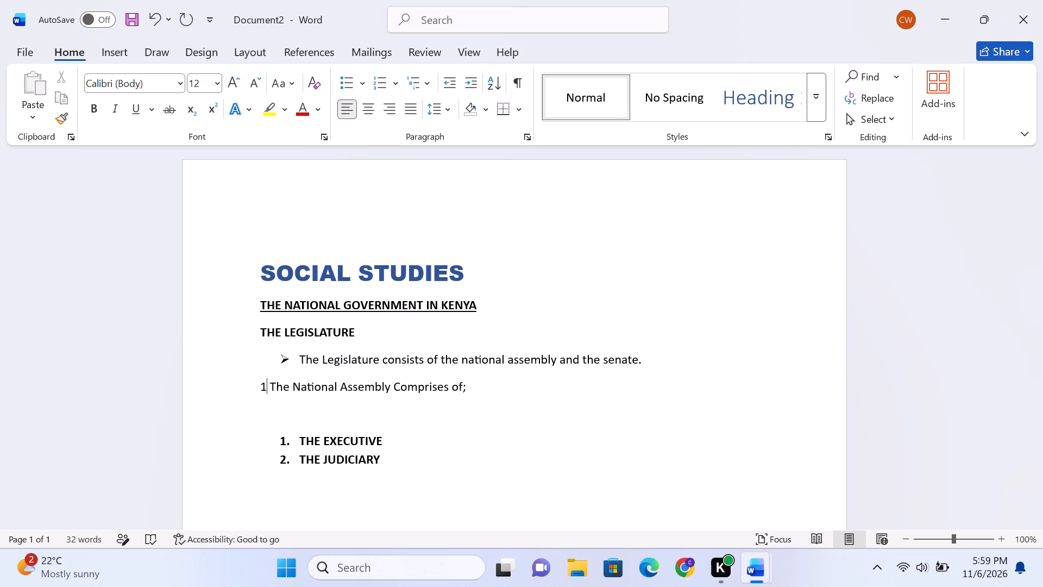
key("shift+parenright")
key("period")
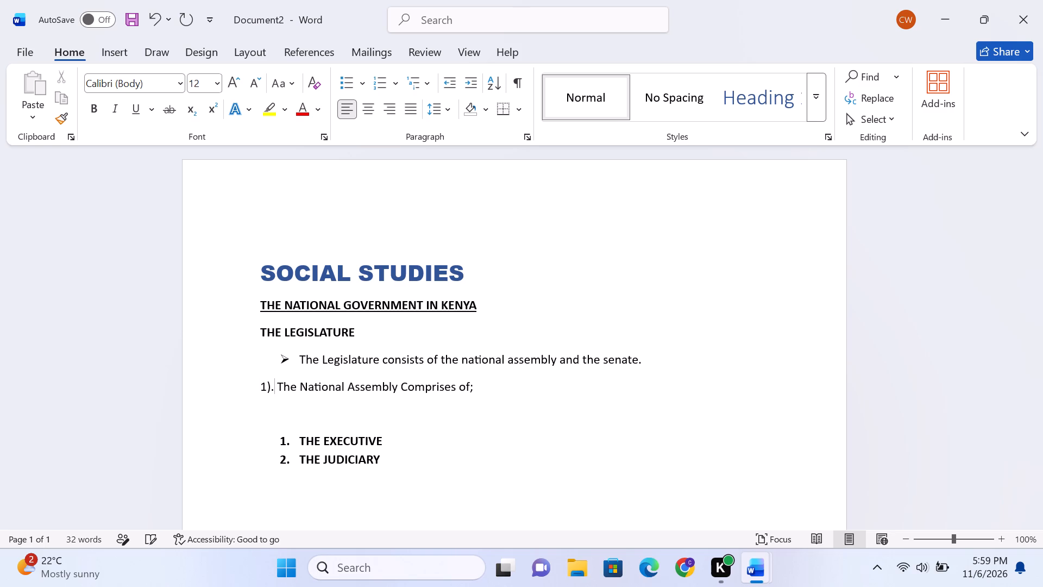
left_click(473, 386)
key("Return")
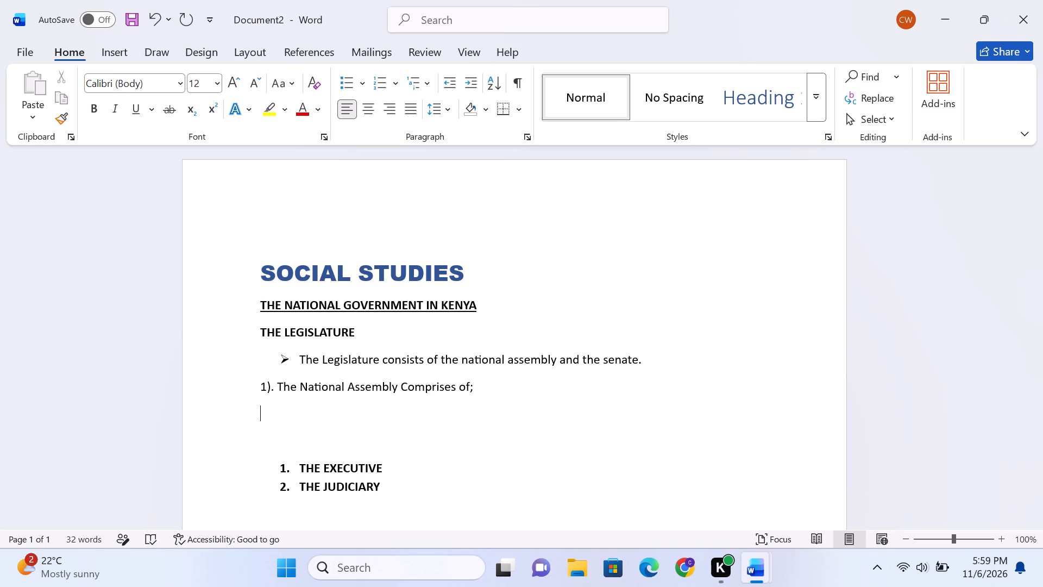
Replace the Legislature sentence's arrowhead bullet with a plain ">" and a space, starting at the left margin.
left_click(294, 353)
key("BackSpace")
key("BackSpace")
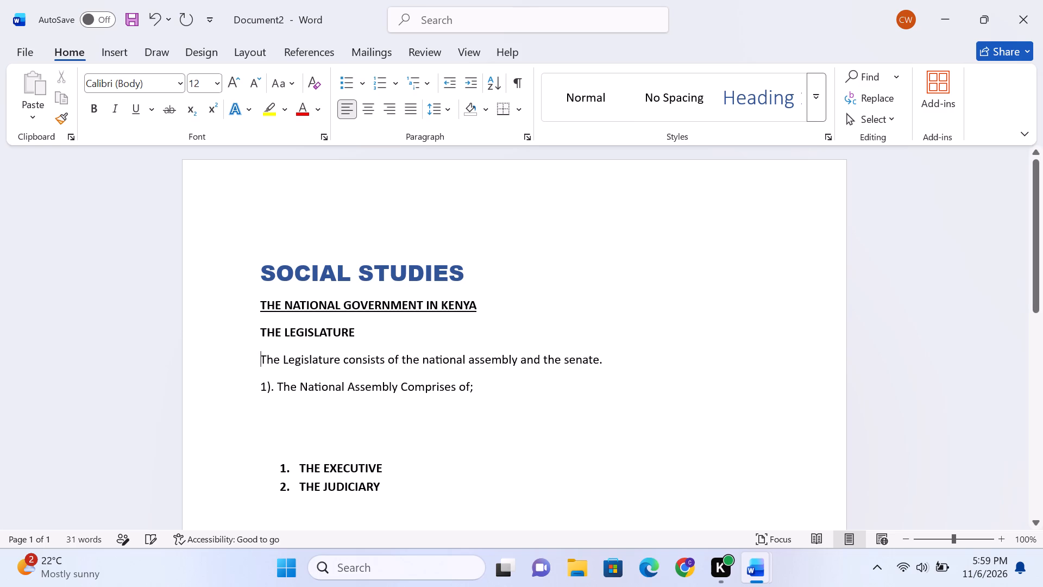
left_click(256, 382)
left_click_drag(245, 353, 257, 347)
left_click(257, 347)
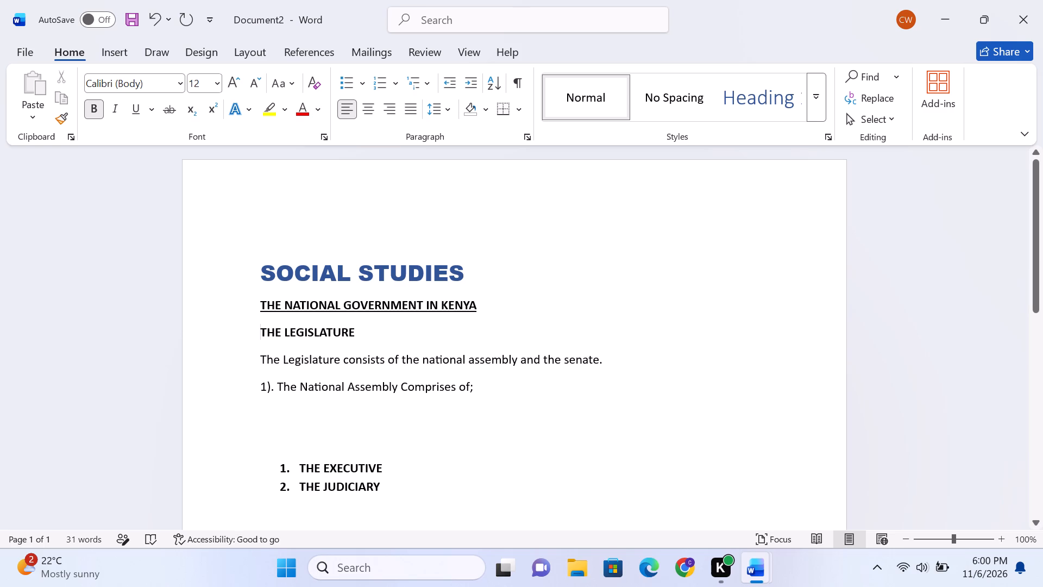
left_click(257, 355)
key("shift+greater")
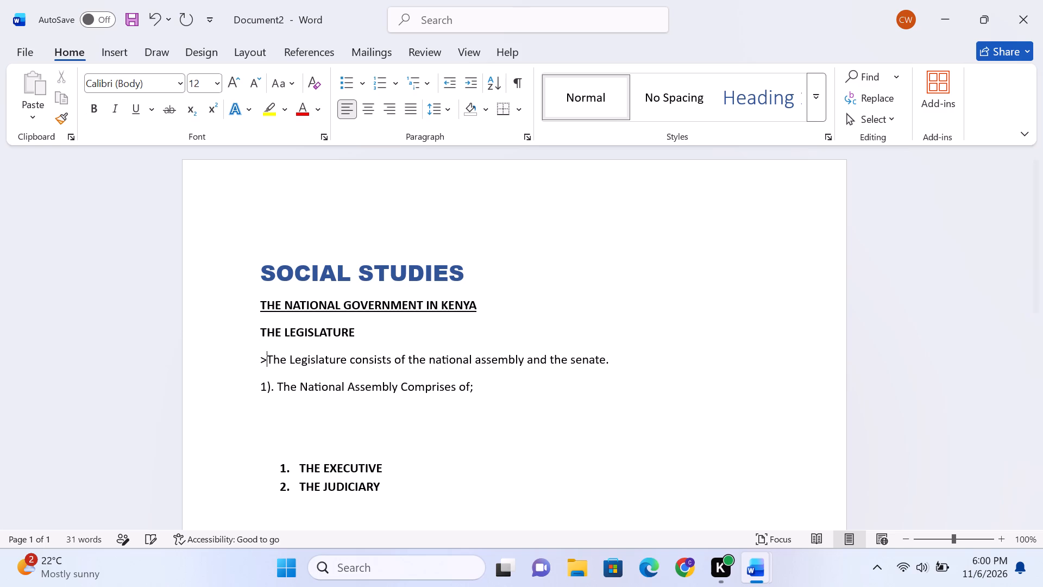
key("space")
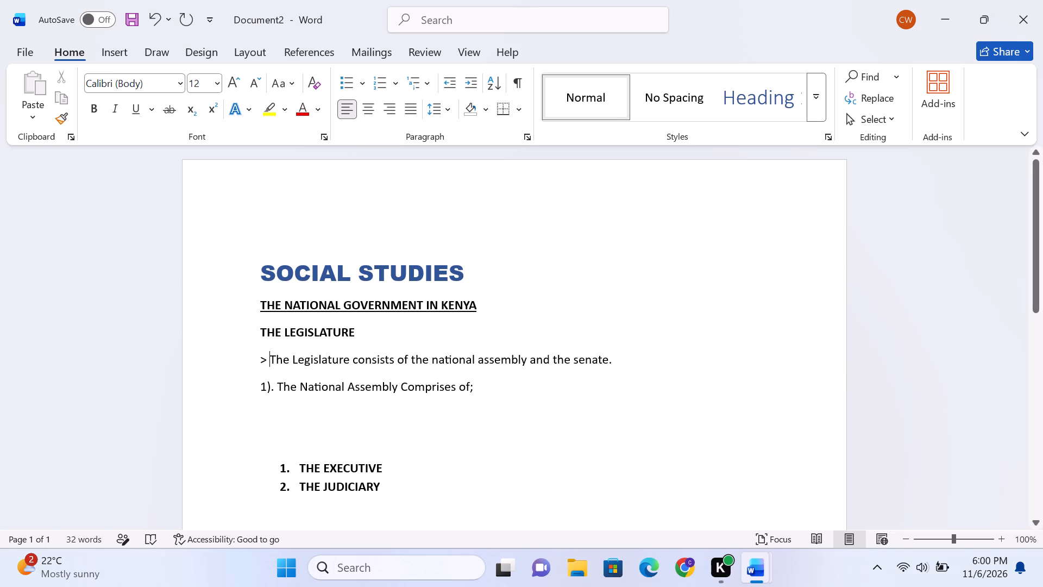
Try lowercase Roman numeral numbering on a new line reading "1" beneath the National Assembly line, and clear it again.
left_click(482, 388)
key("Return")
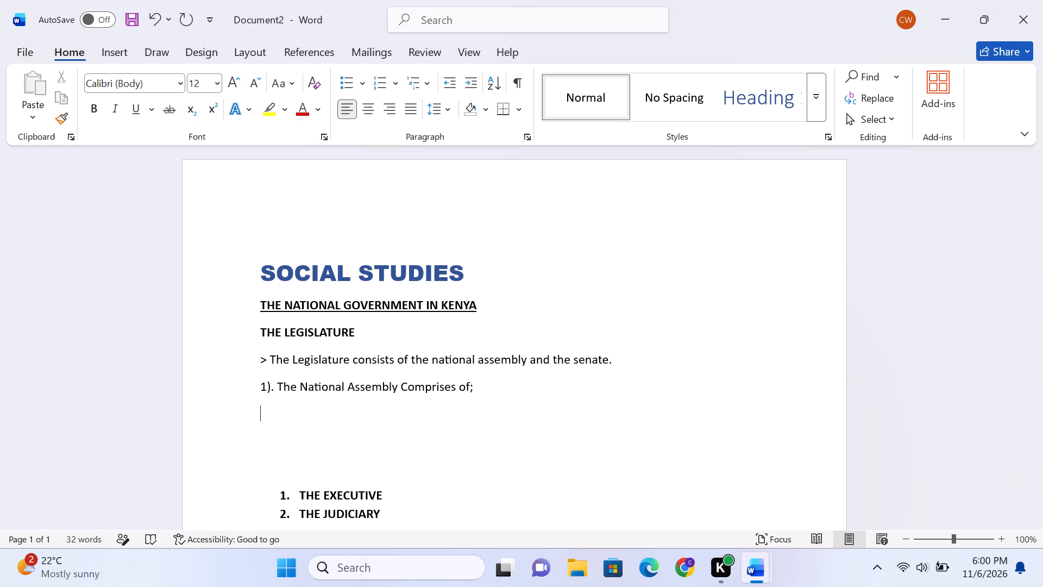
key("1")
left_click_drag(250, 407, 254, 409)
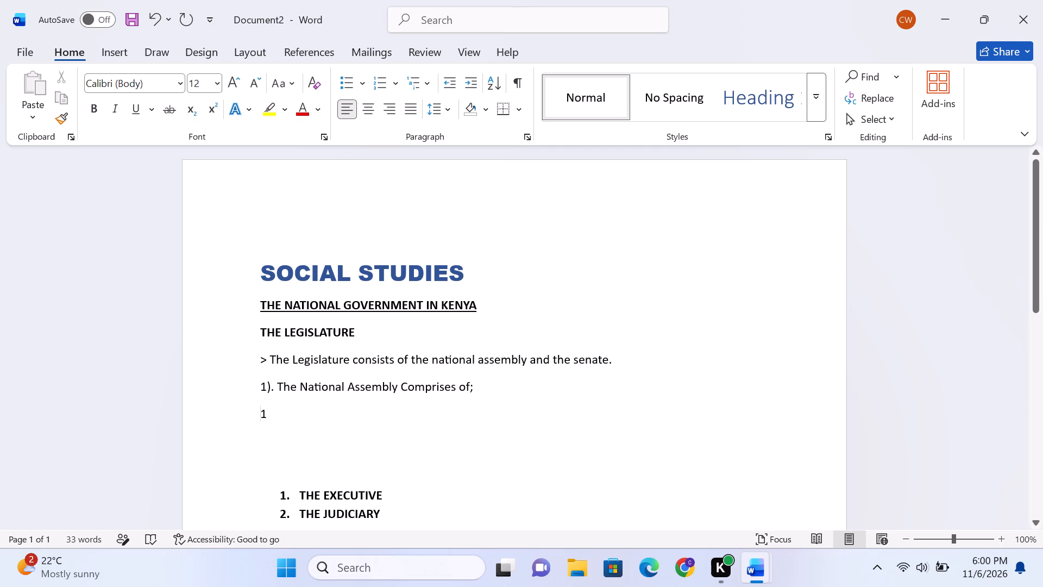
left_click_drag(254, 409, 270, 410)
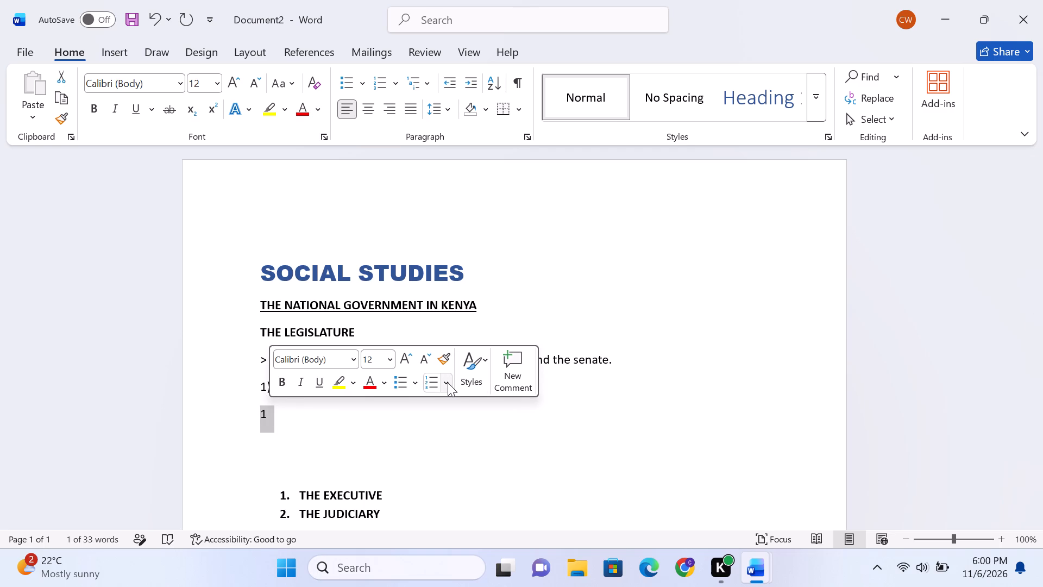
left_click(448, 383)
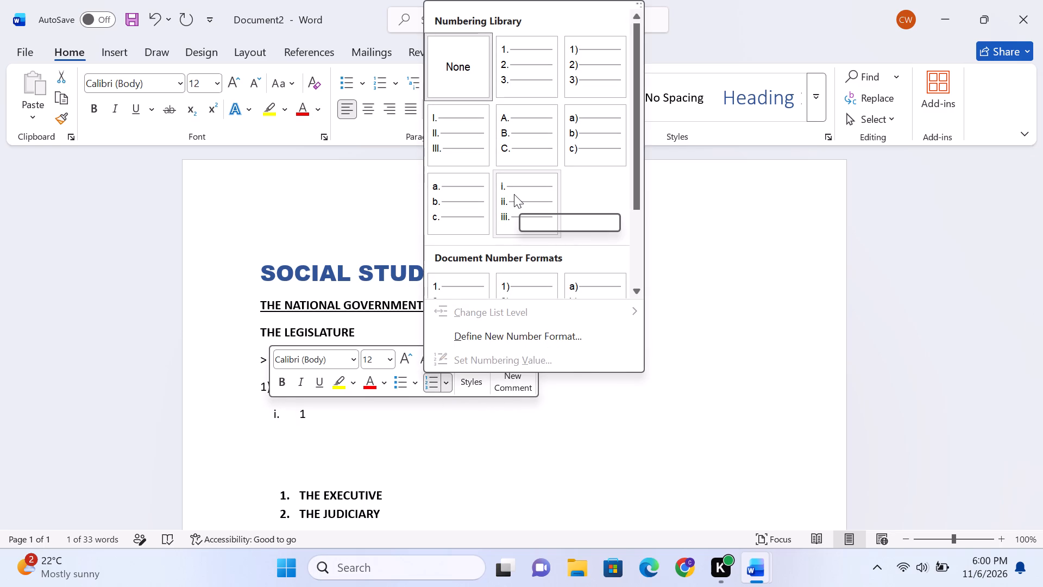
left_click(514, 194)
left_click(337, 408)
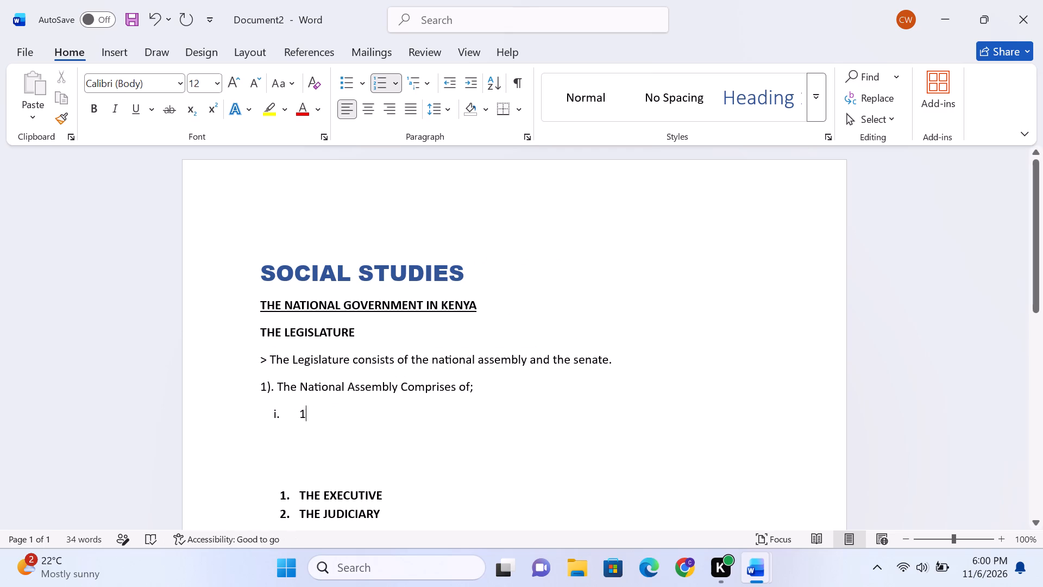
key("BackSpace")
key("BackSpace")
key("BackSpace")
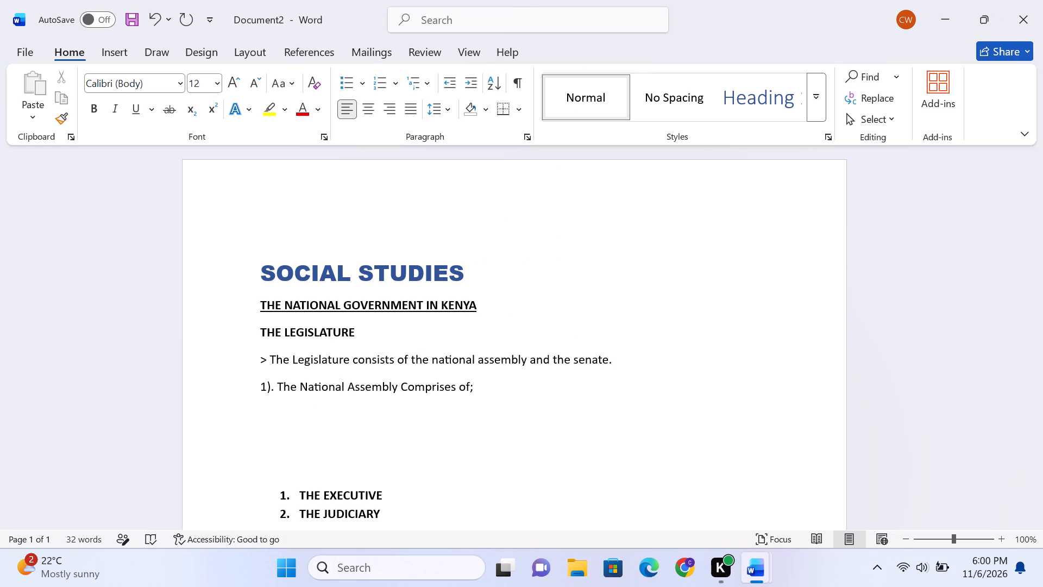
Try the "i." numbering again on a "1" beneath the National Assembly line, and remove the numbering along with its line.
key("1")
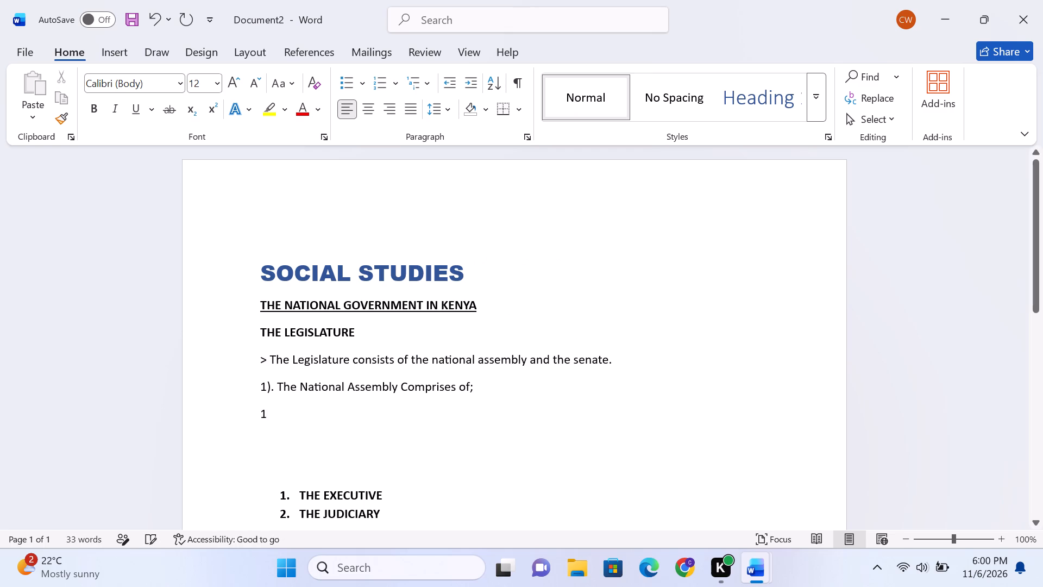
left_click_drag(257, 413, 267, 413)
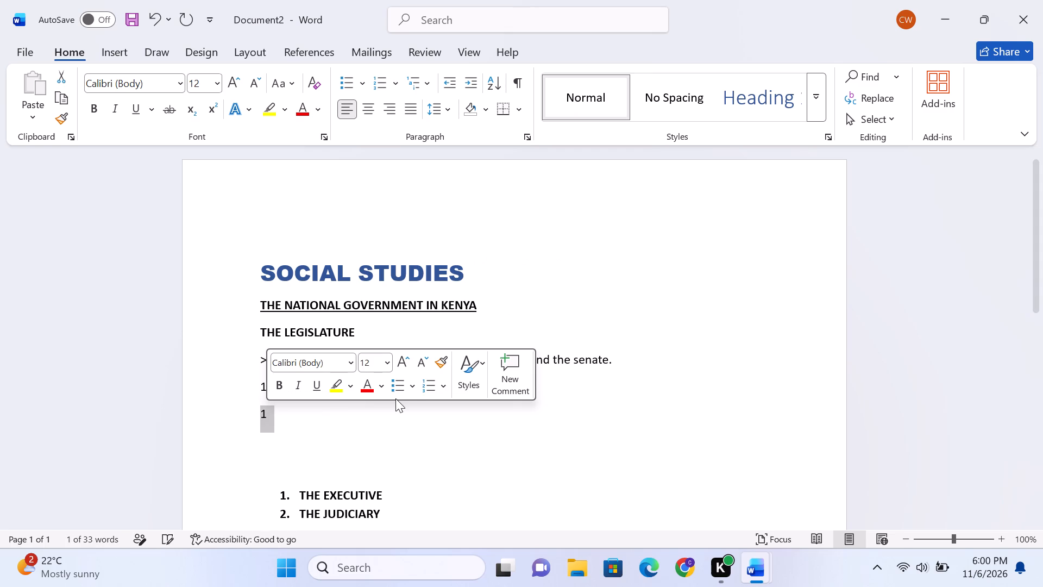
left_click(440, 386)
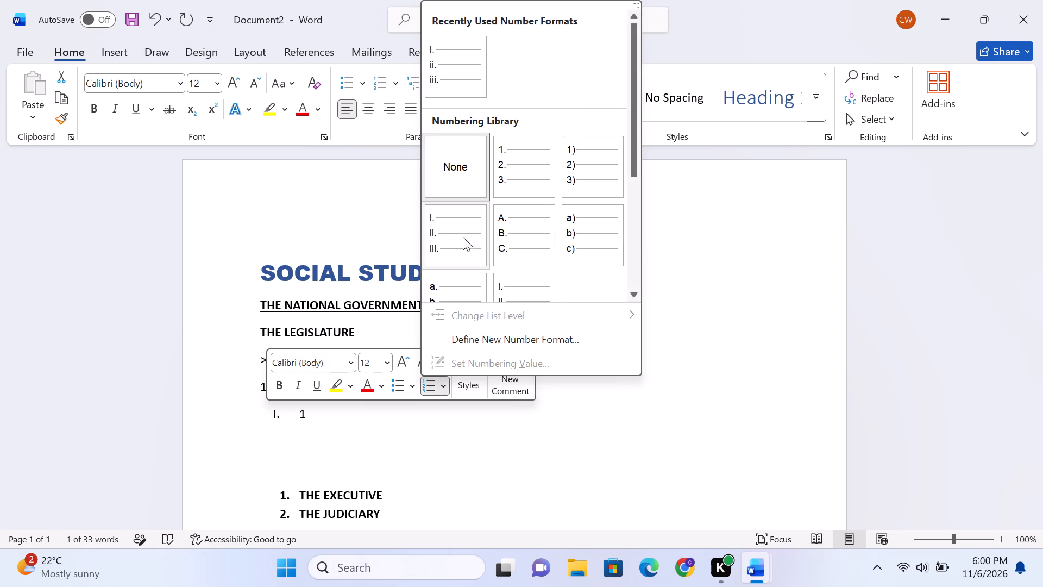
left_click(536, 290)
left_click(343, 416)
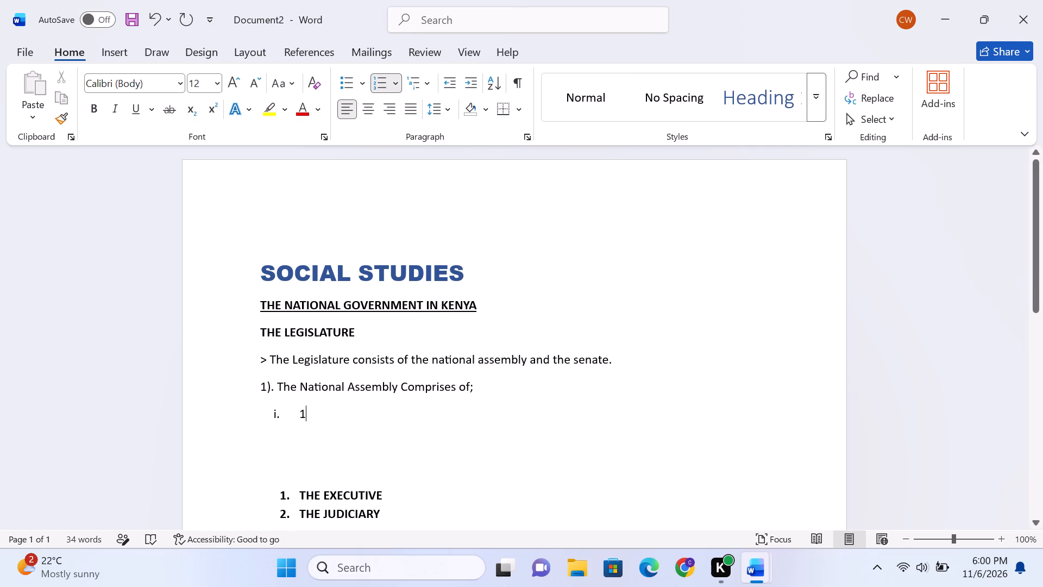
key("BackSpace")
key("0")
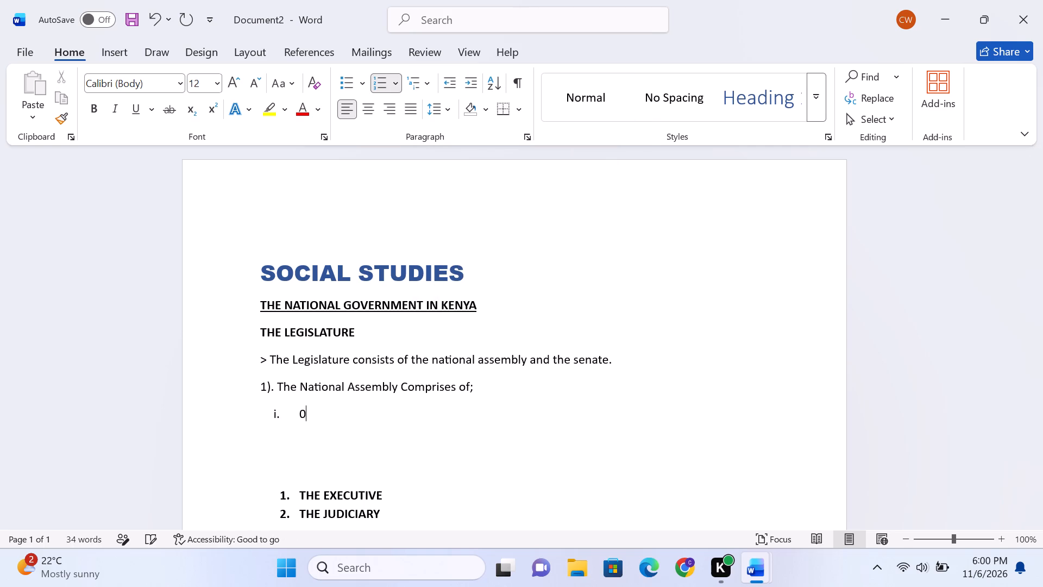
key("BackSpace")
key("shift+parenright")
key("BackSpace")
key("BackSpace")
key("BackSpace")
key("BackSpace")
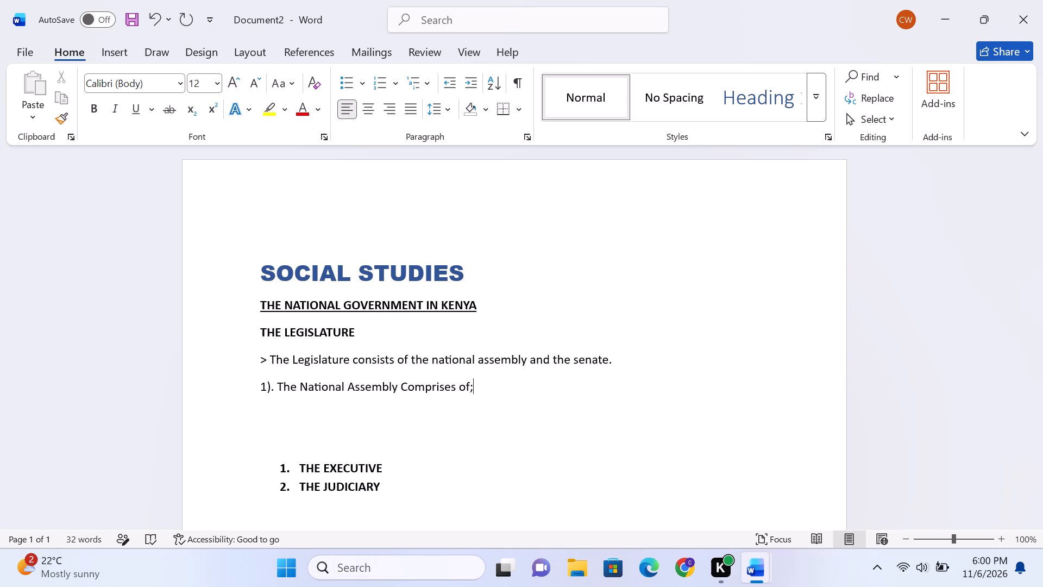
Start a new line beneath the National Assembly line with the plain-text label "a)." and a space.
key("Return")
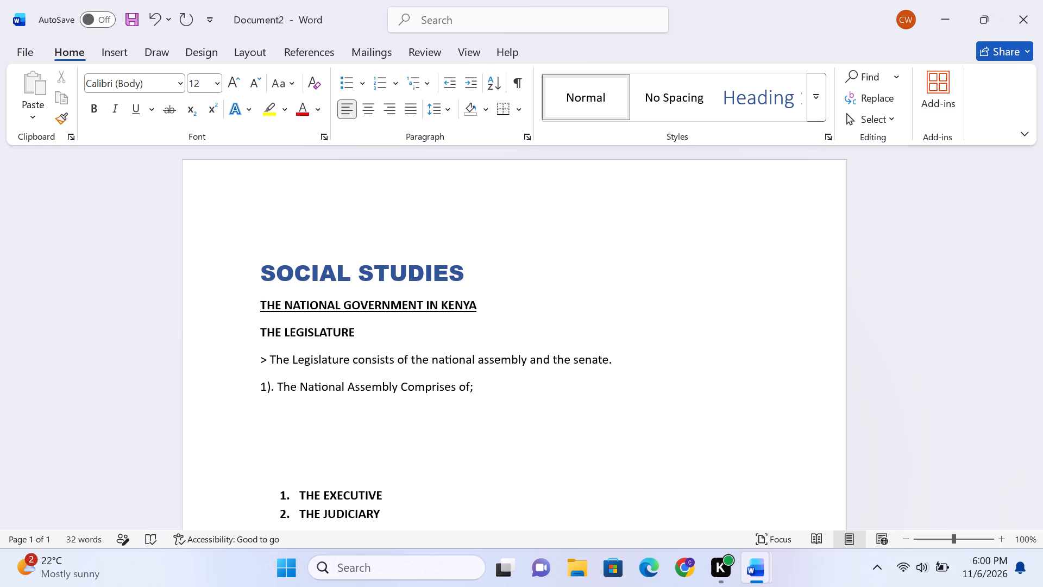
right_click(343, 416)
left_click(303, 421)
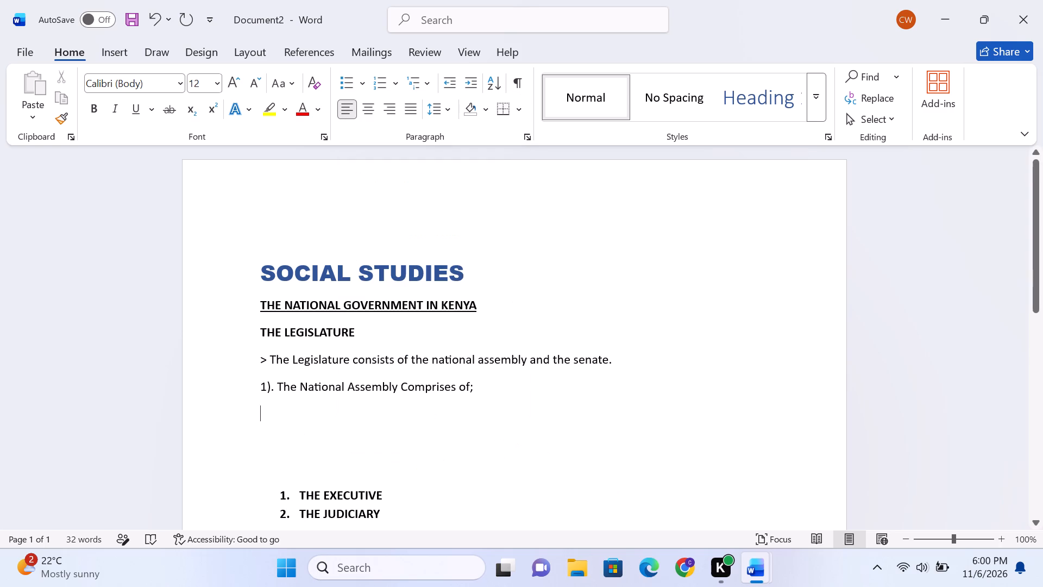
type("10")
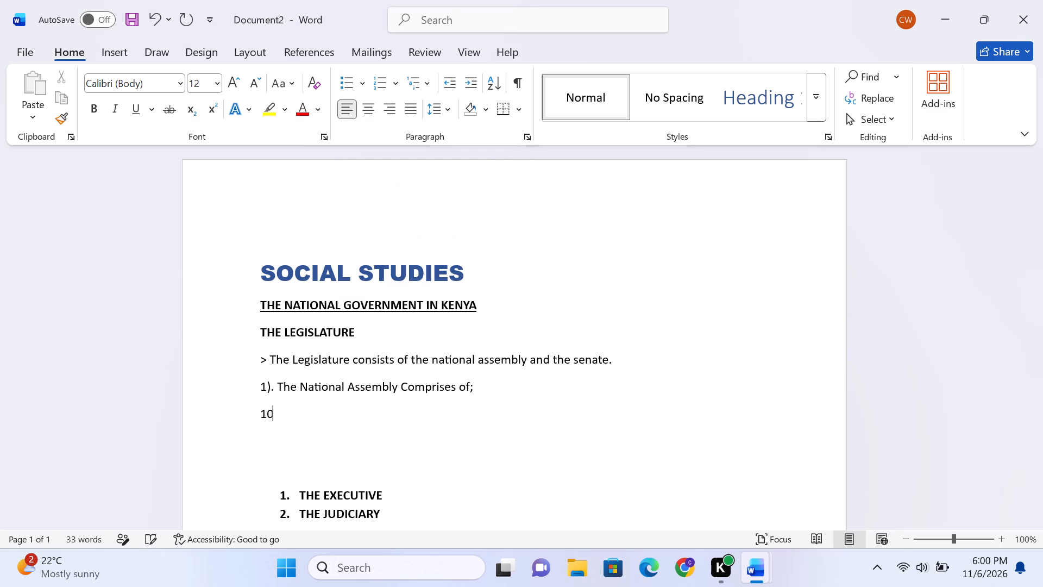
key("BackSpace")
key("shift+parenright")
key("BackSpace")
key("BackSpace")
key("a")
key("shift+parenright")
type(".")
key("space")
Write "290 elected members from constituencies." after the "a)." label and add an empty line beneath it.
type("290 s")
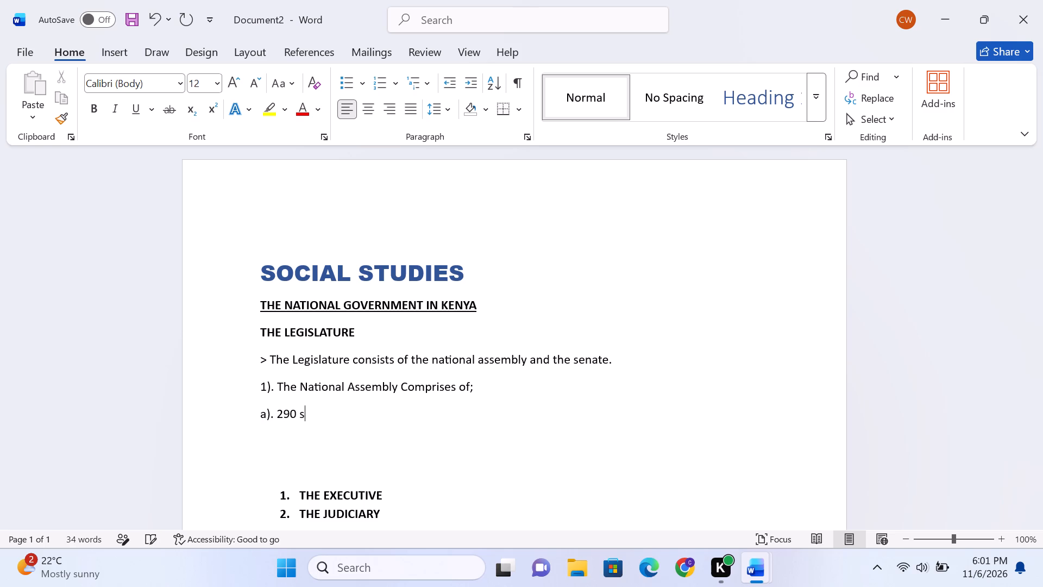
key("BackSpace")
type("elected membera")
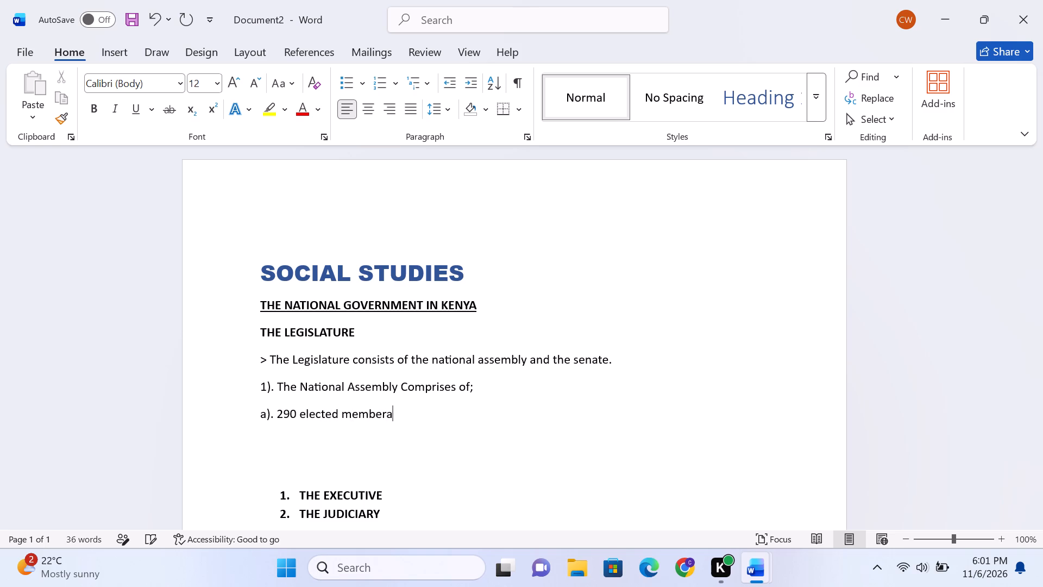
key("BackSpace")
type("s")
key("space")
type("from cond=")
key("BackSpace")
key("BackSpace")
type("stituencies.")
key("Return")
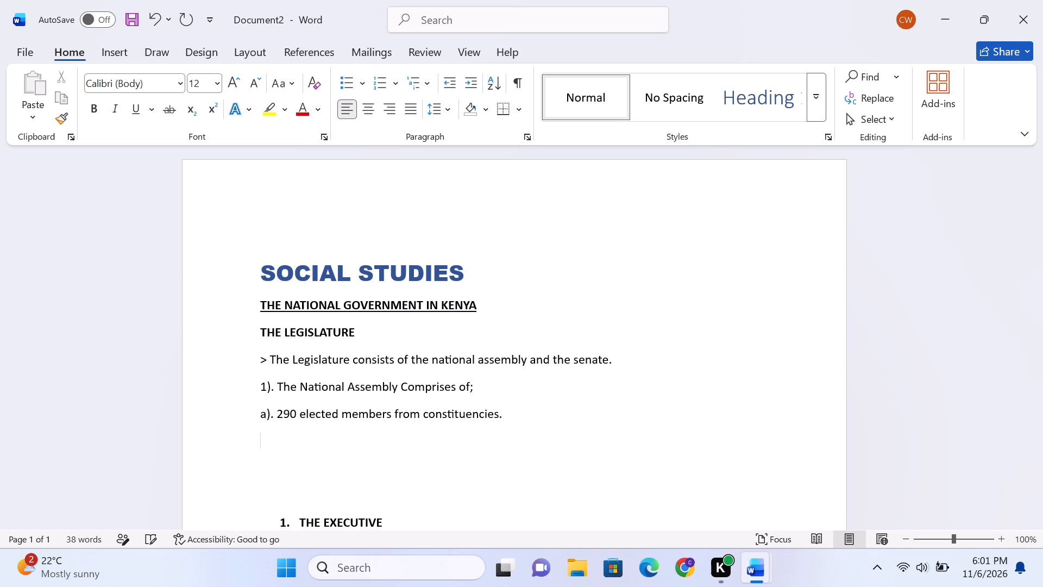
Apply "a." list numbering to the elected members line and delete its plain-text "a)." label.
left_click_drag(256, 411, 267, 413)
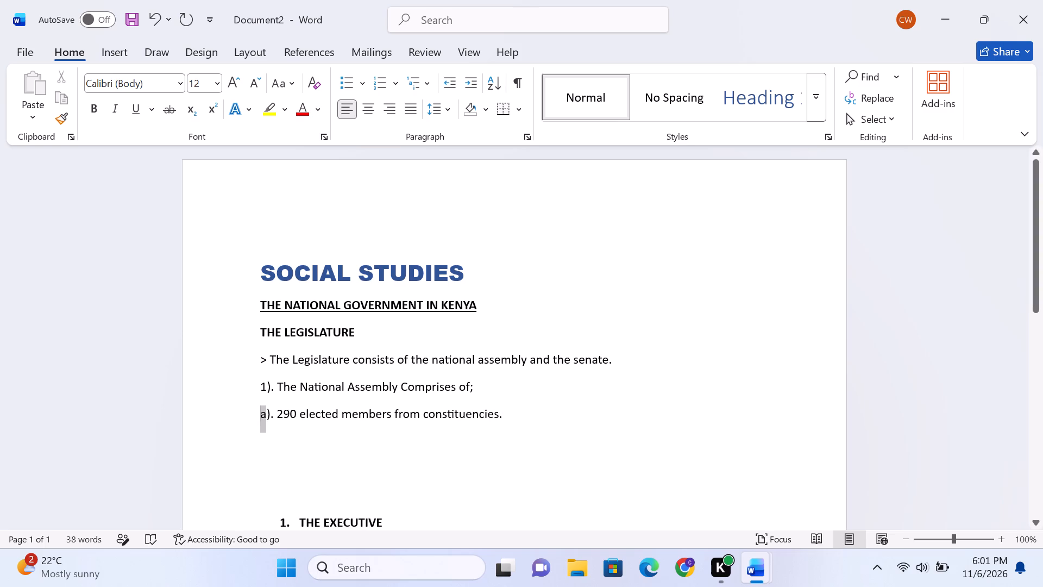
left_click_drag(267, 413, 272, 416)
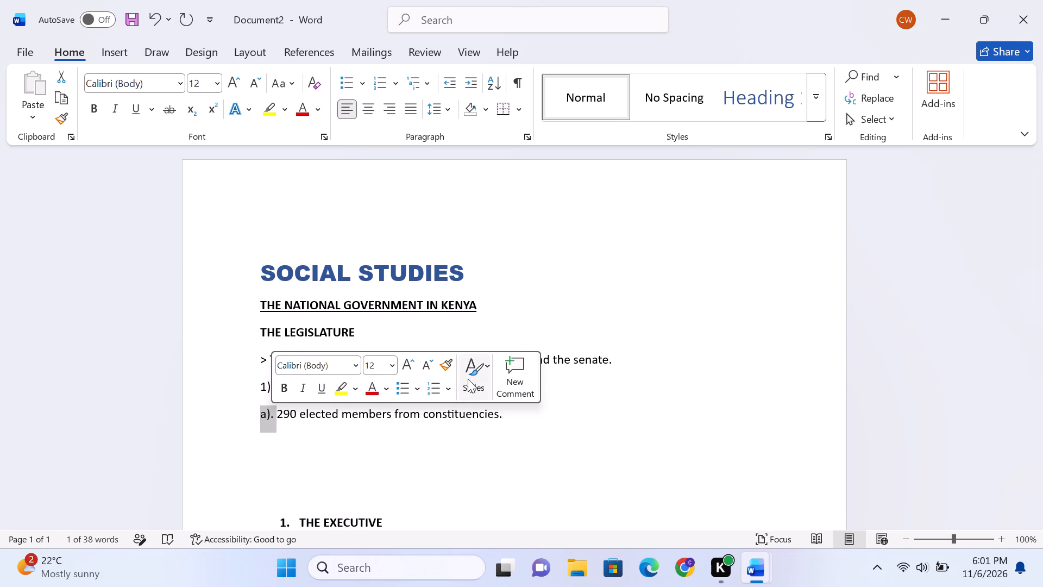
left_click(444, 391)
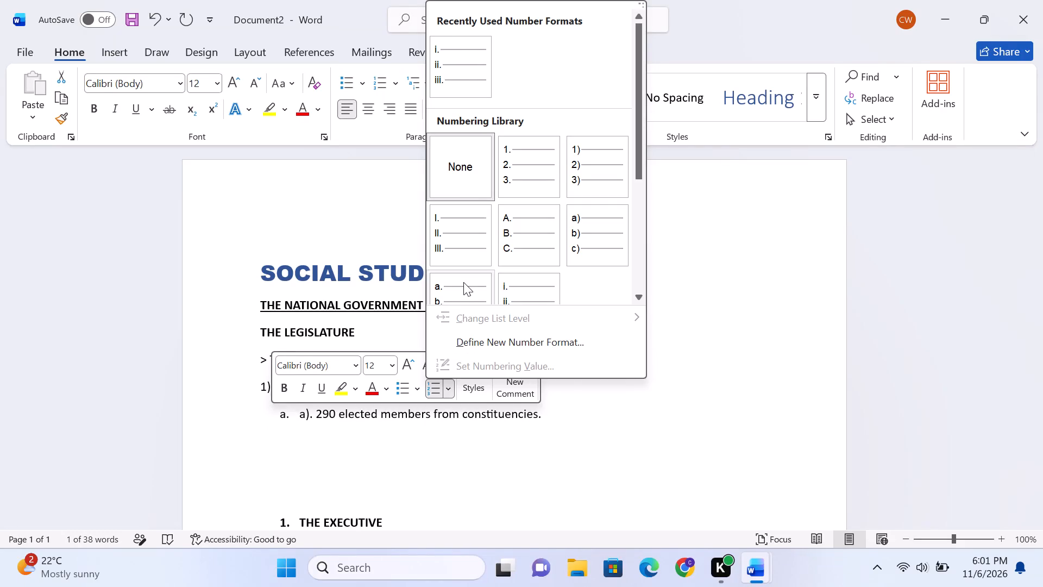
left_click(463, 282)
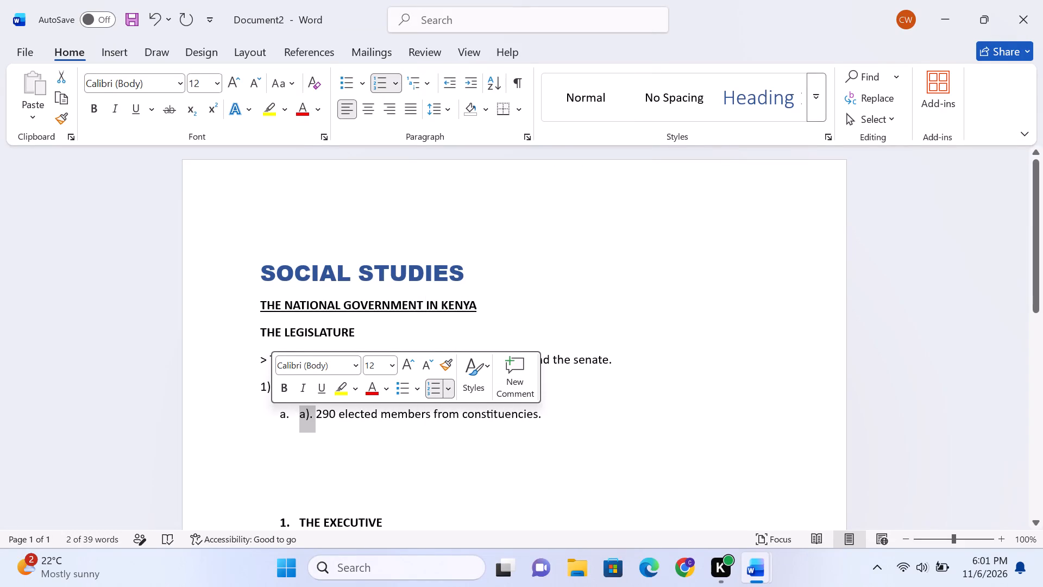
left_click(324, 422)
left_click(312, 415)
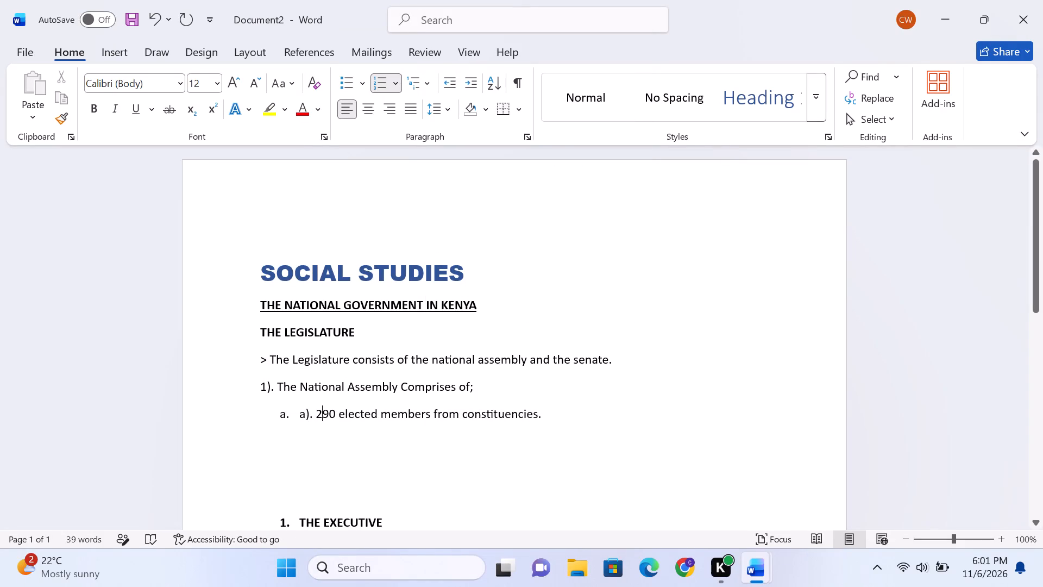
key("BackSpace")
key("BackSpace")
key("BackSpace")
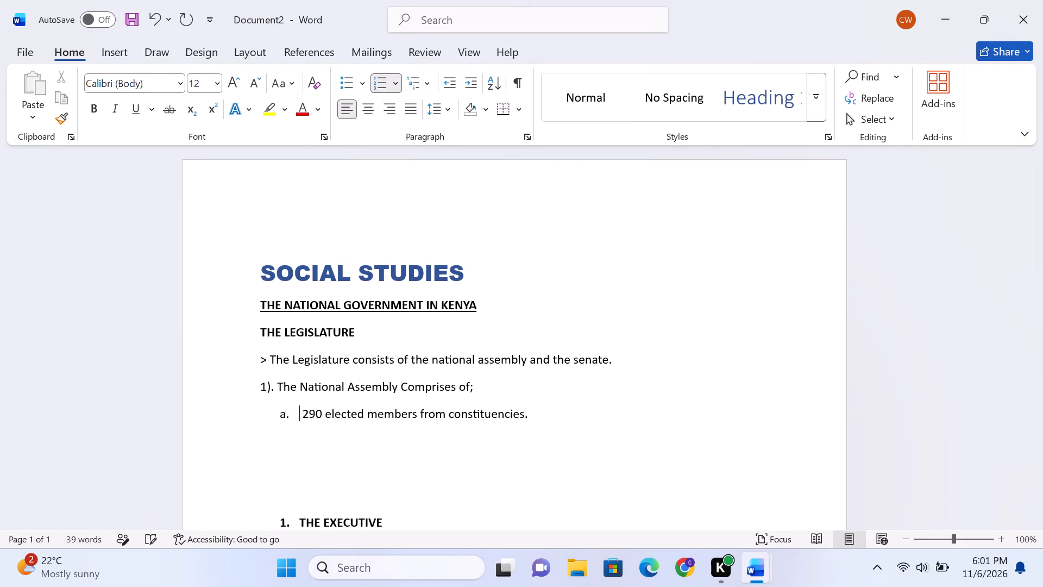
Add "47 Women representatives." as item b beneath the elected members item.
left_click(532, 413)
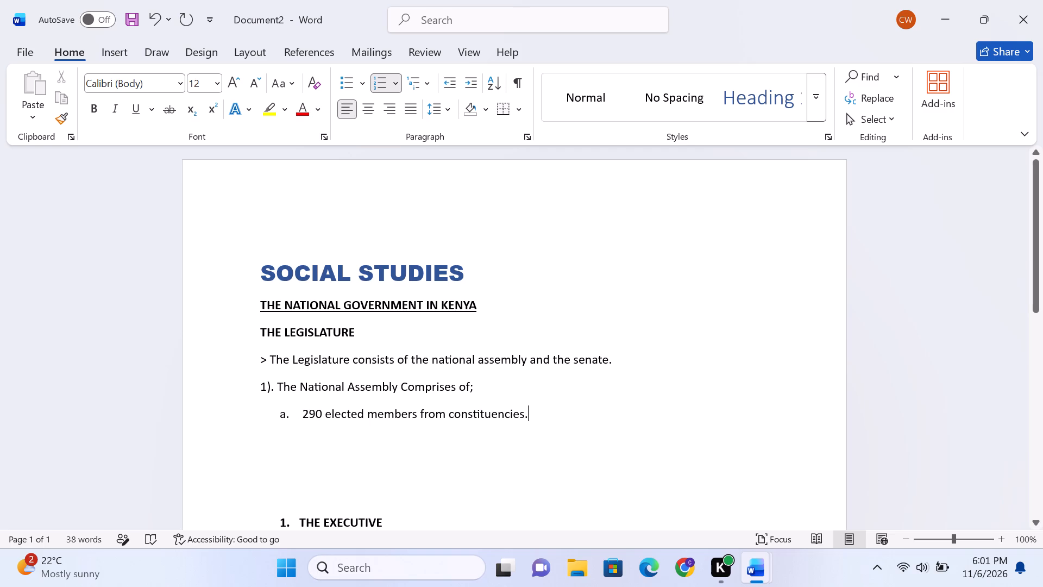
key("Return")
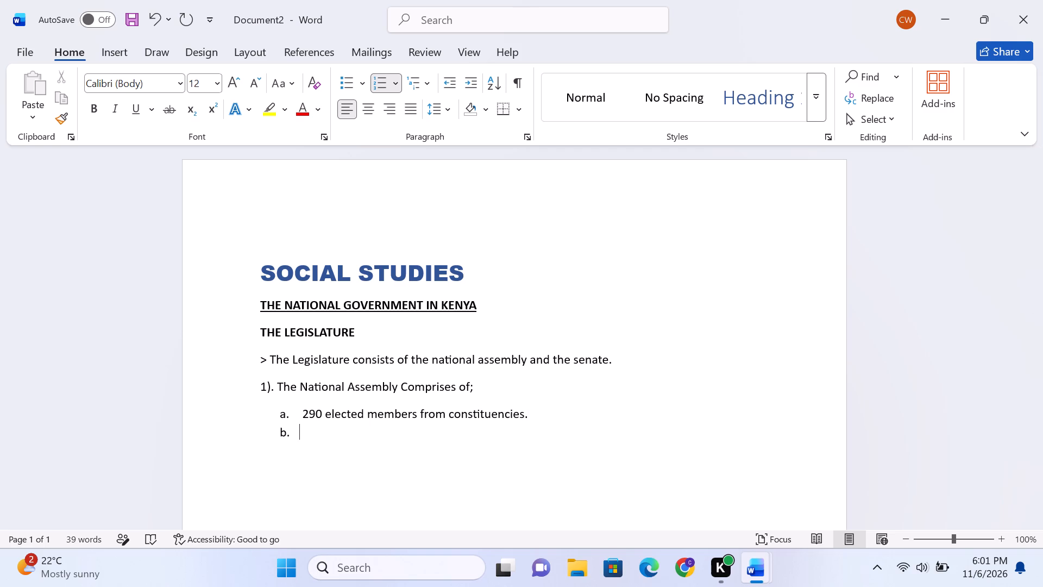
type("47")
key("space")
key("w")
type("representatives.")
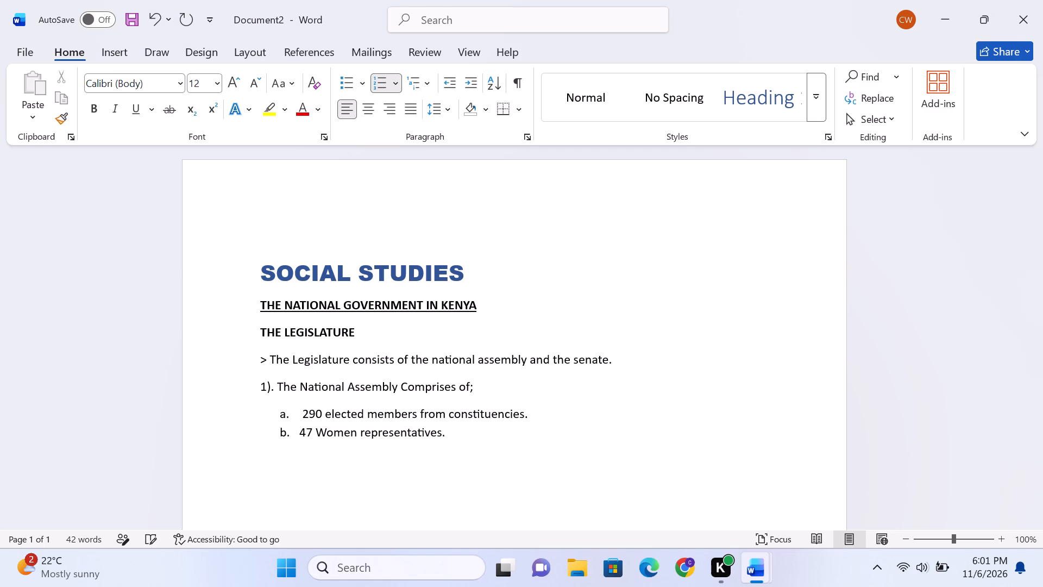
Add "12 nominated members who are nominated by their political parties." as item c of the National Assembly list.
key("Return")
type("12")
key("space")
type("nominated members")
key("space")
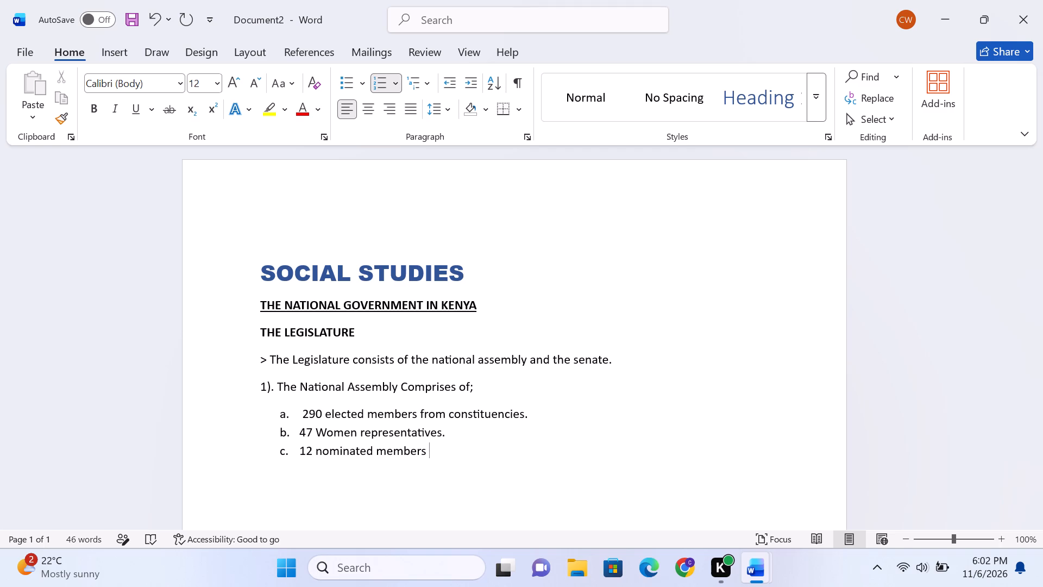
key("w")
type("ho are nominated")
key("space")
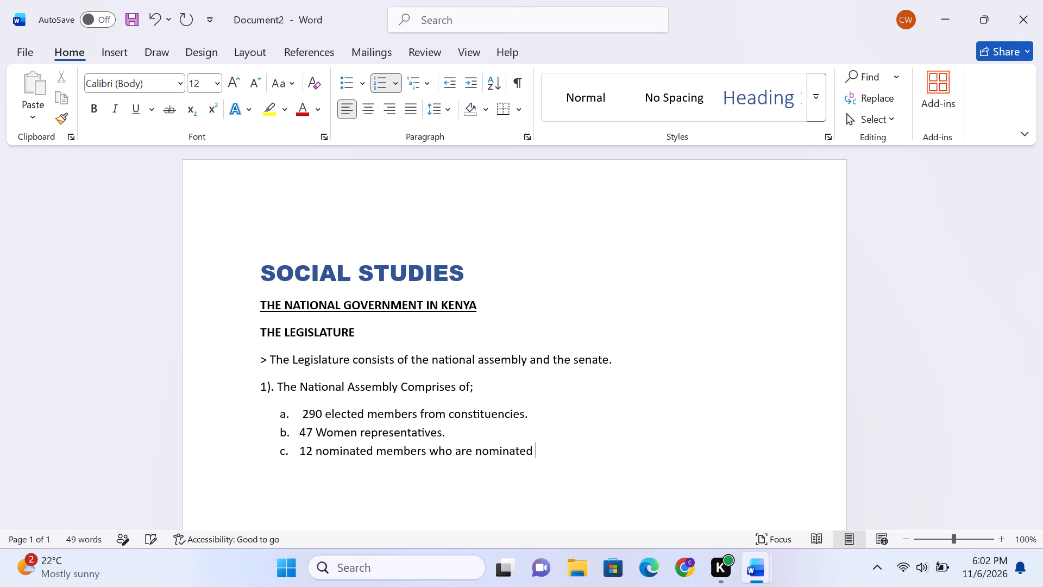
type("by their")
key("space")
Finish item c with the words "political partie." and start an empty item d beneath it.
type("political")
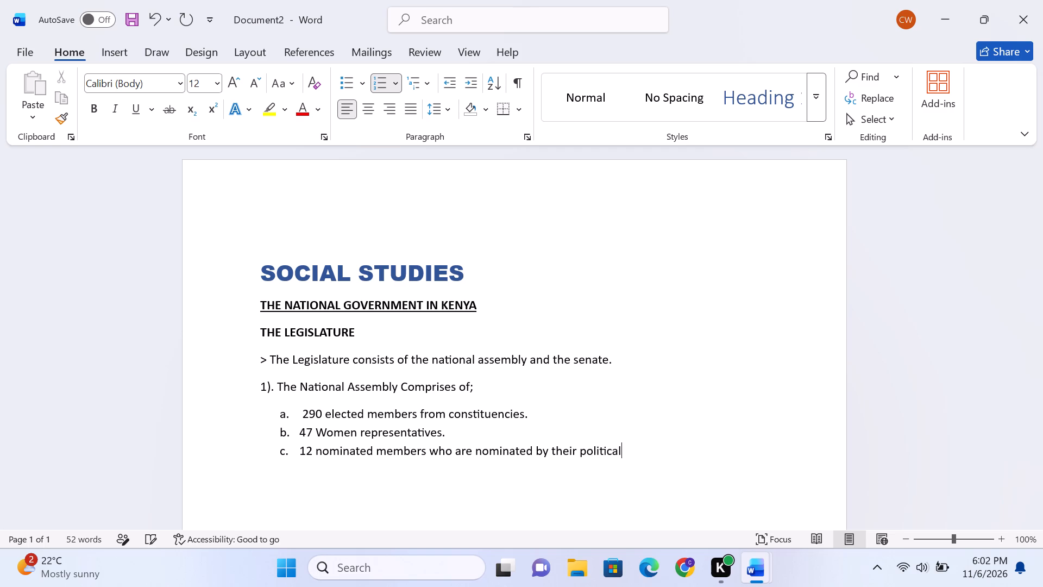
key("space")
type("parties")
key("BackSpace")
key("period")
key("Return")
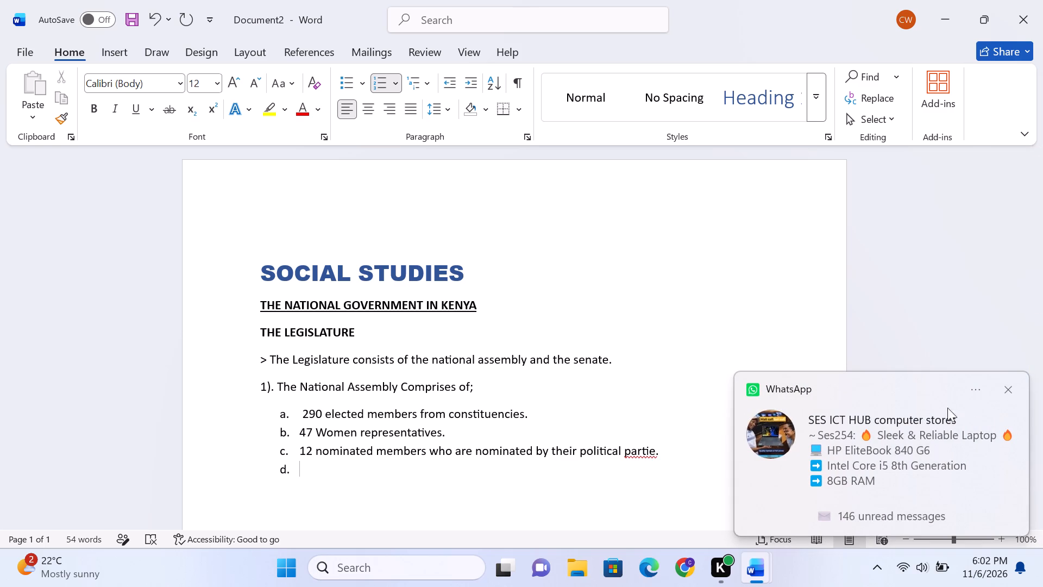
Dismiss the WhatsApp notification covering the document.
left_click(1008, 391)
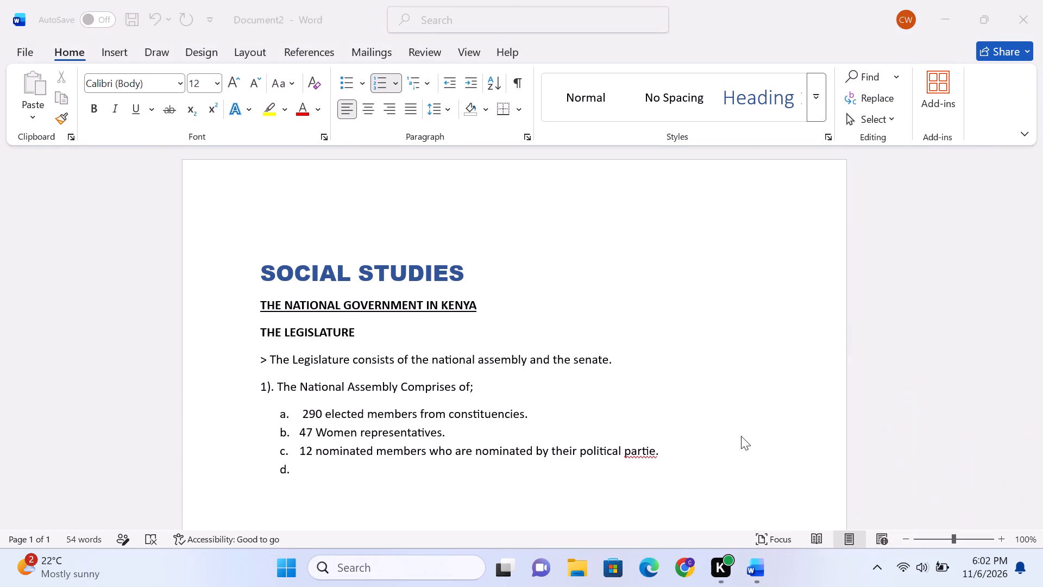
Replace the misspelled last word of item c with "parties." and return to the empty item d.
left_click_drag(622, 453, 642, 453)
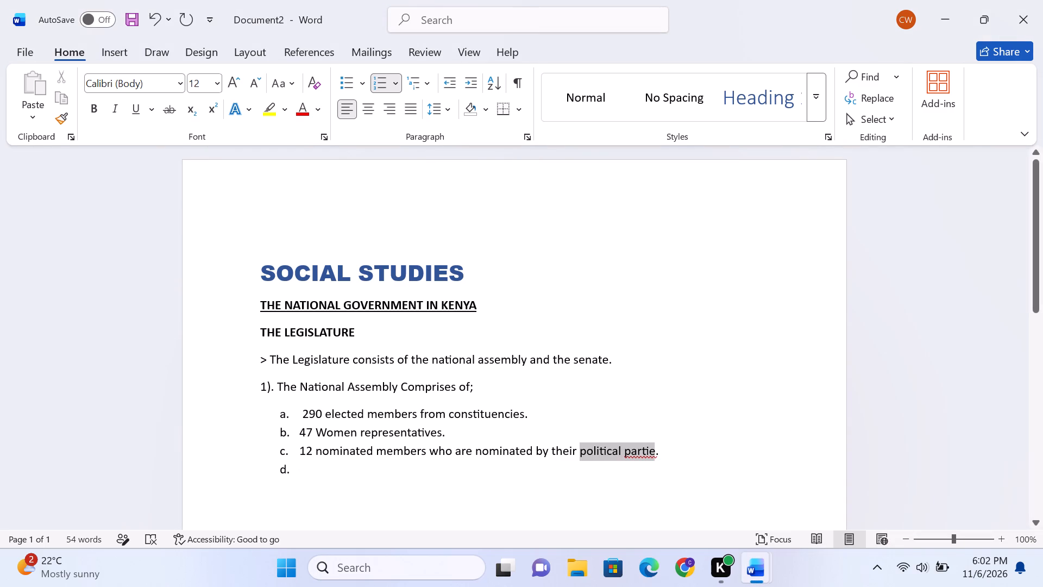
left_click_drag(642, 453, 650, 451)
left_click_drag(650, 451, 628, 448)
left_click_drag(628, 448, 636, 452)
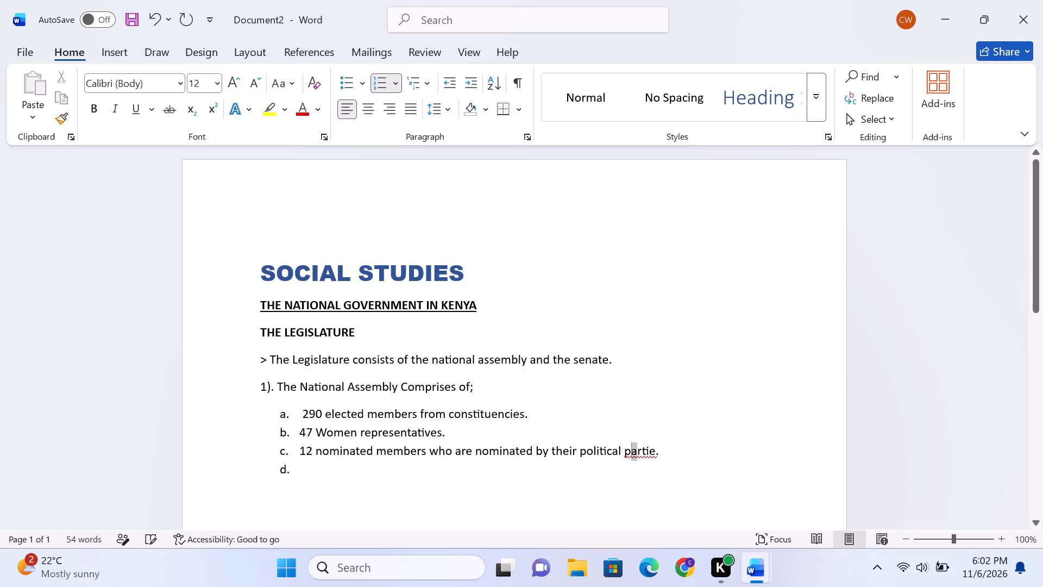
left_click_drag(636, 452, 658, 452)
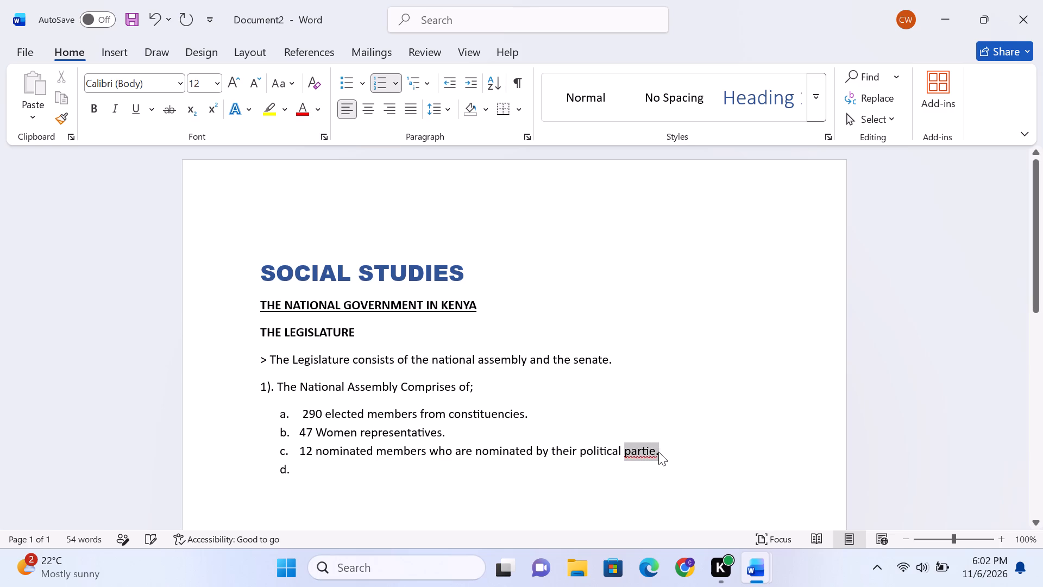
right_click(658, 452)
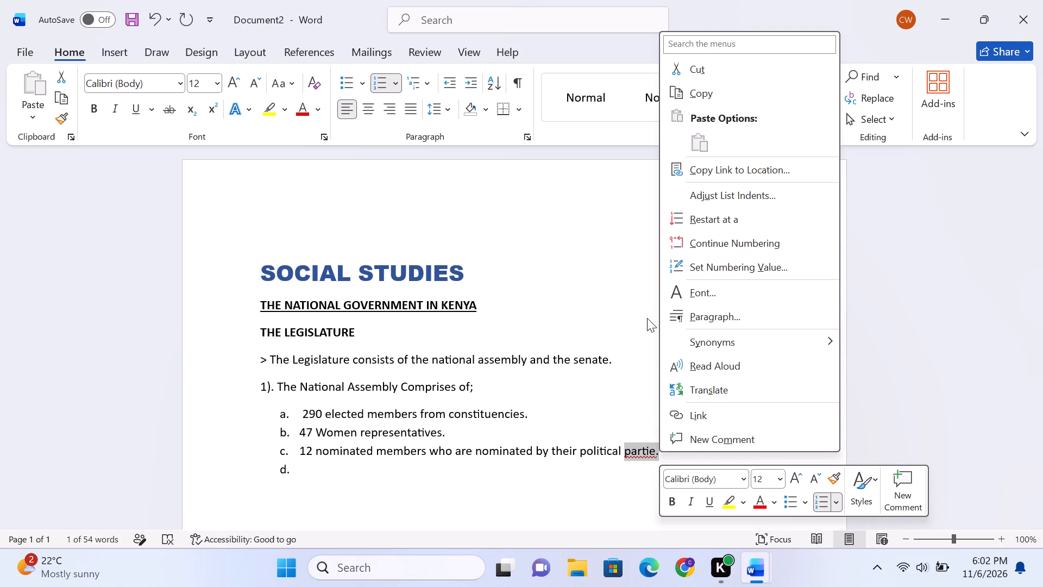
left_click_drag(645, 319, 660, 428)
key("BackSpace")
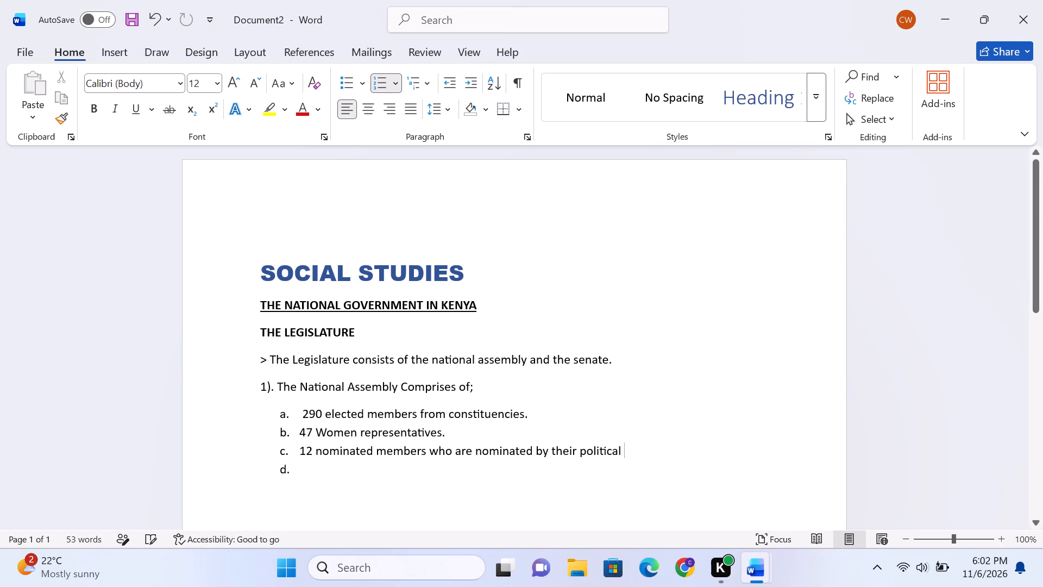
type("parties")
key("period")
left_click(325, 473)
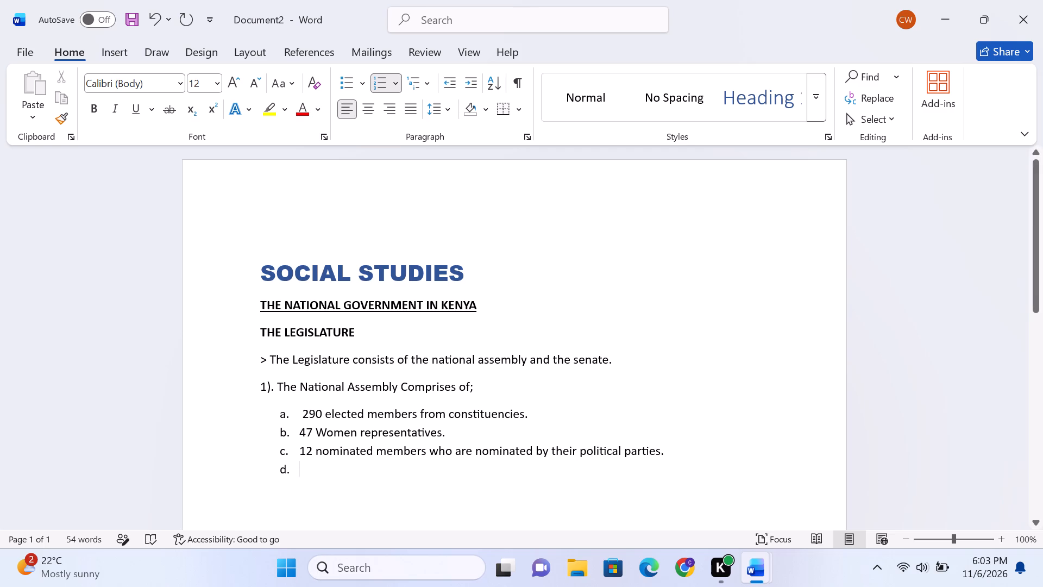
Write "1 Ex-official member who is the speaker." as item d of the National Assembly list.
type("1")
key("space")
key("e")
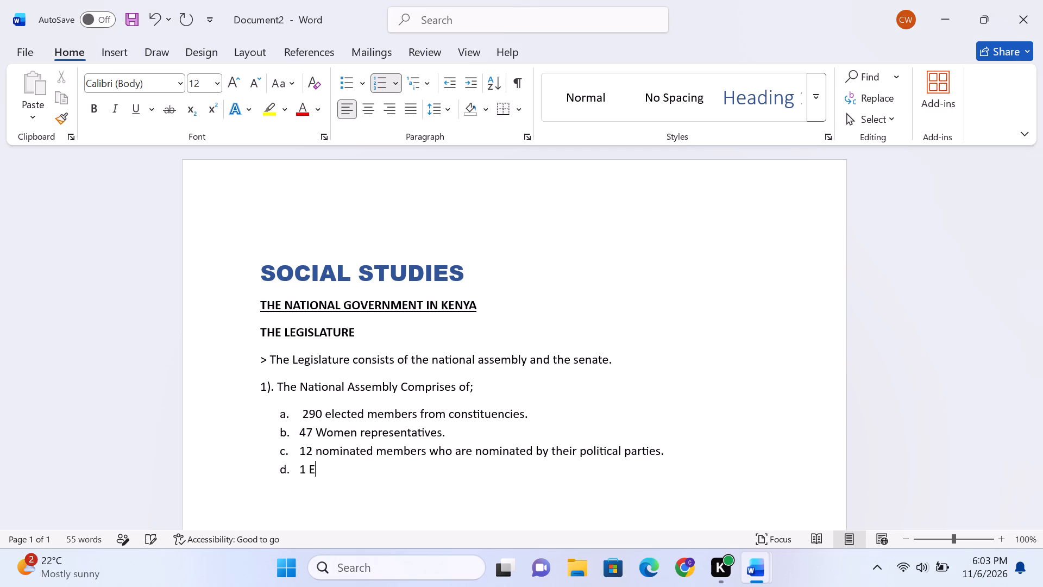
key("x")
key("minus")
type("officio")
key("space")
key("BackSpace")
type("l m")
key("BackSpace")
key("BackSpace")
key("BackSpace")
key("BackSpace")
type("al member")
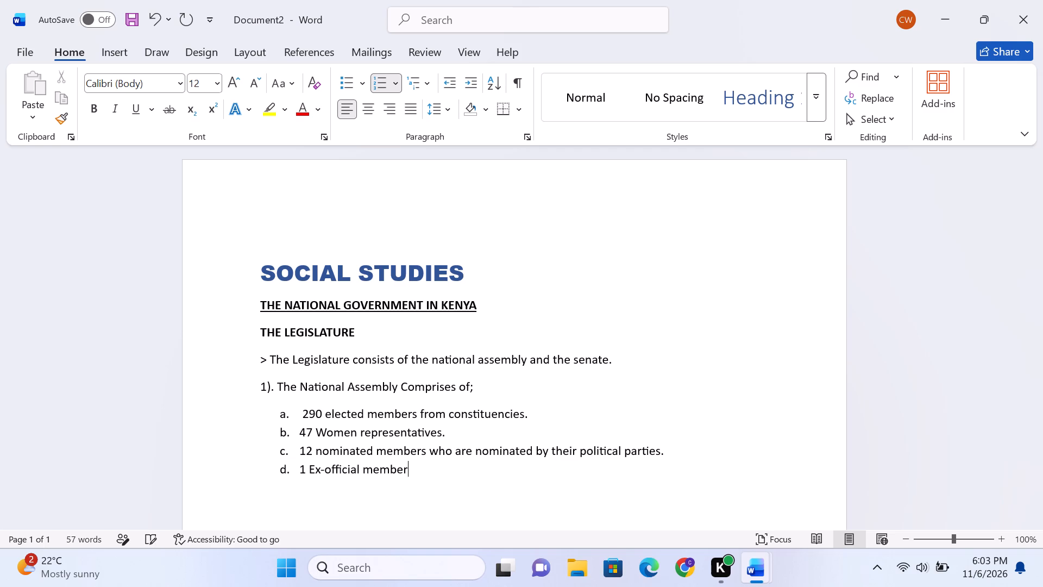
key("space")
type("wg")
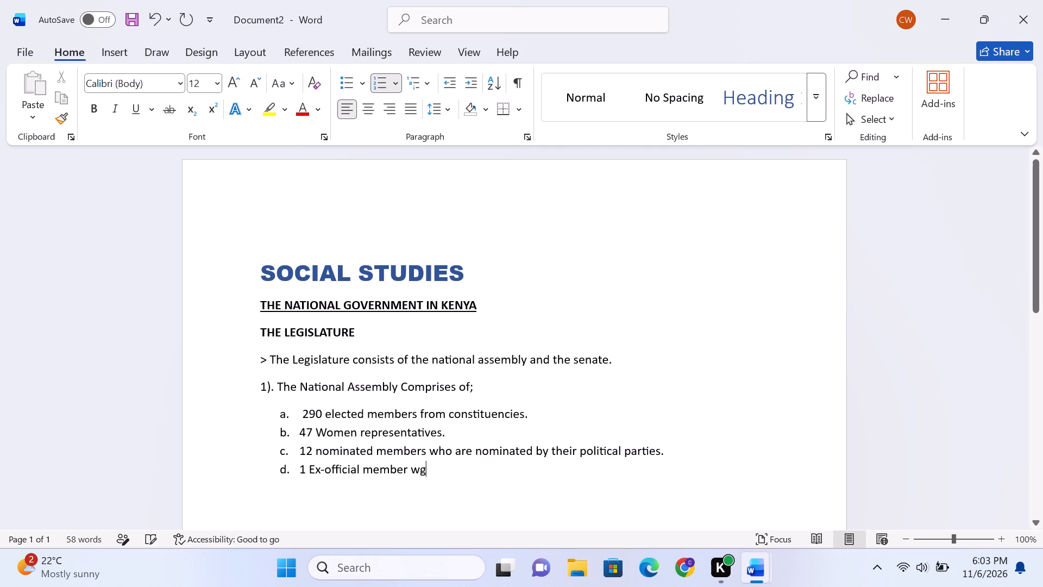
key("BackSpace")
type("ho is the speaker")
key("period")
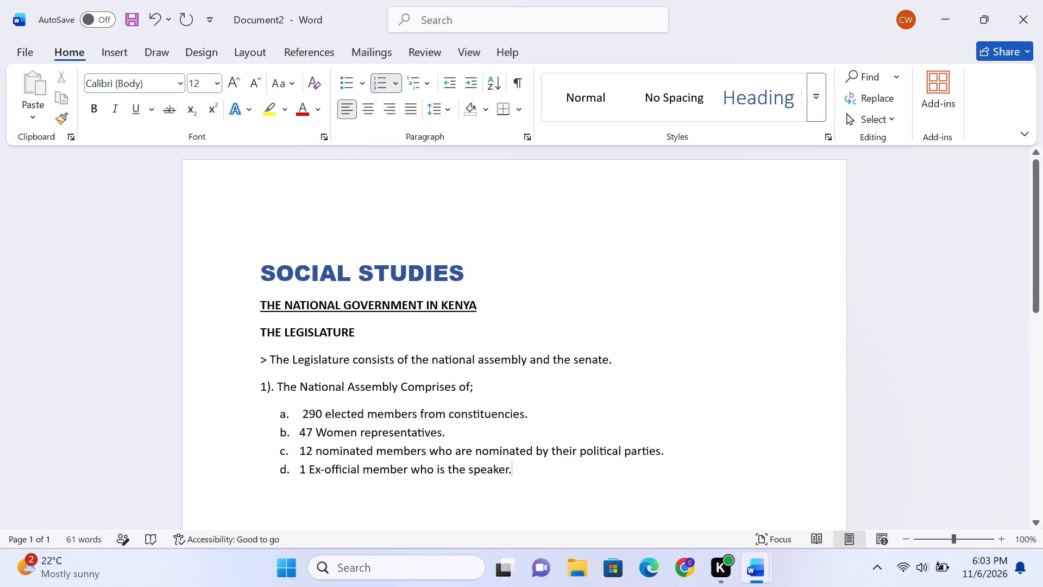
End the lettered list after item d and start a plain, unindented paragraph beneath it.
key("Return")
key("BackSpace")
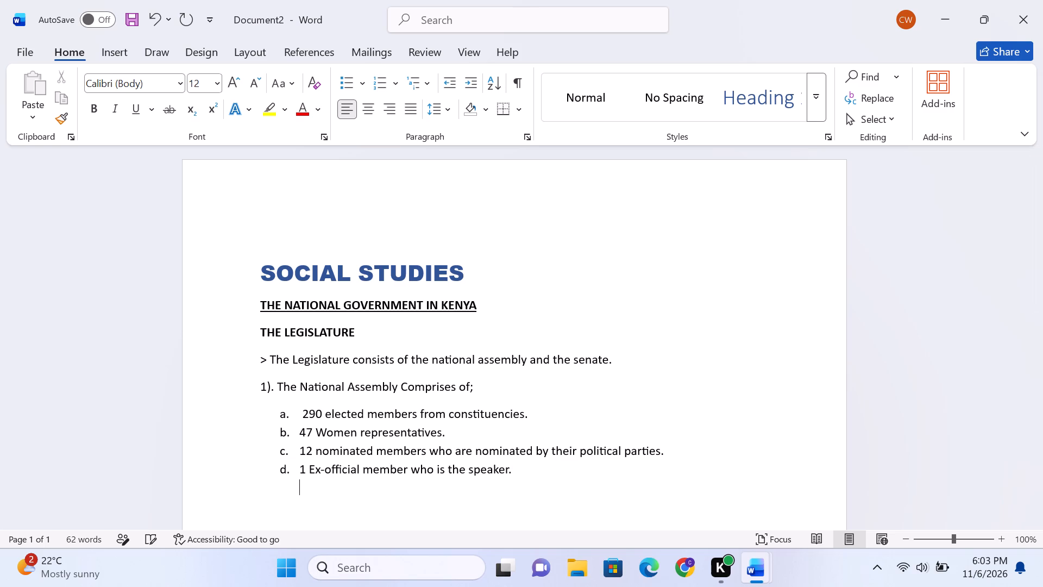
key("BackSpace")
key("BackSpace")
Write the sentence "The National Assembly has total membership of 350." beneath the lettered list.
type("ional")
key("space")
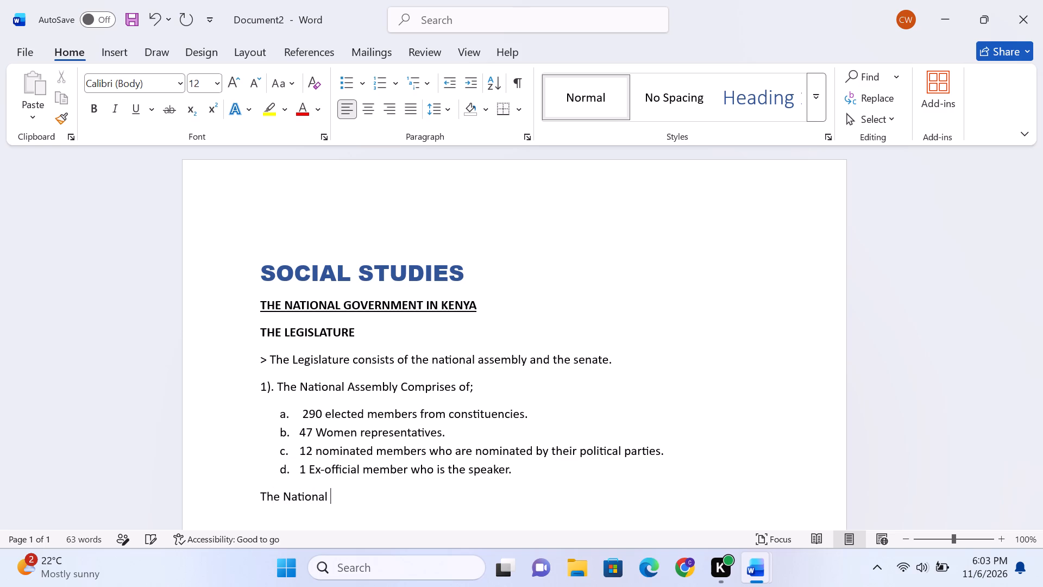
type("ssemn")
key("BackSpace")
type("bly")
key("space")
type("has")
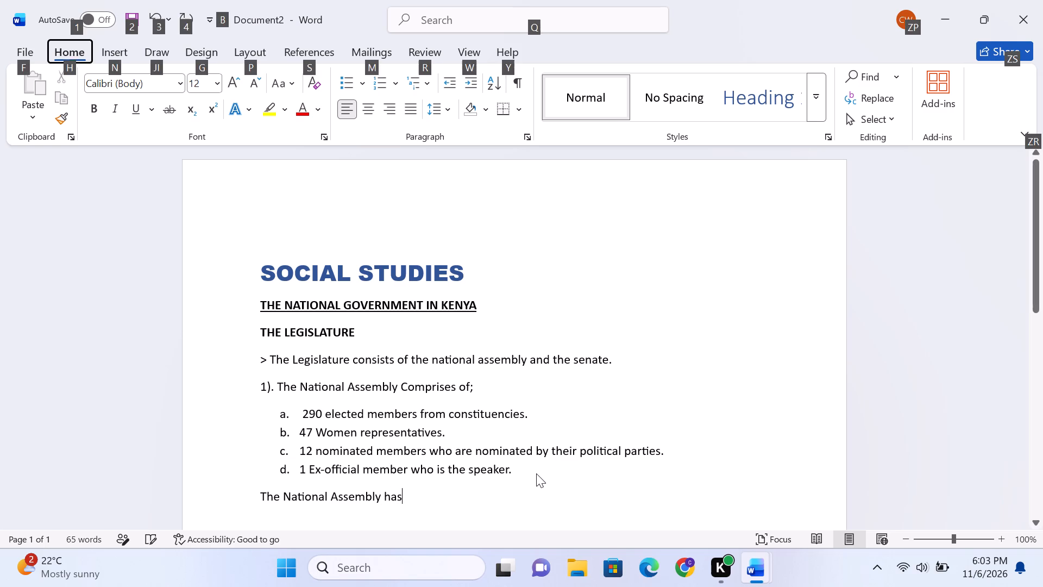
key("space")
key("space")
type("total")
key("space")
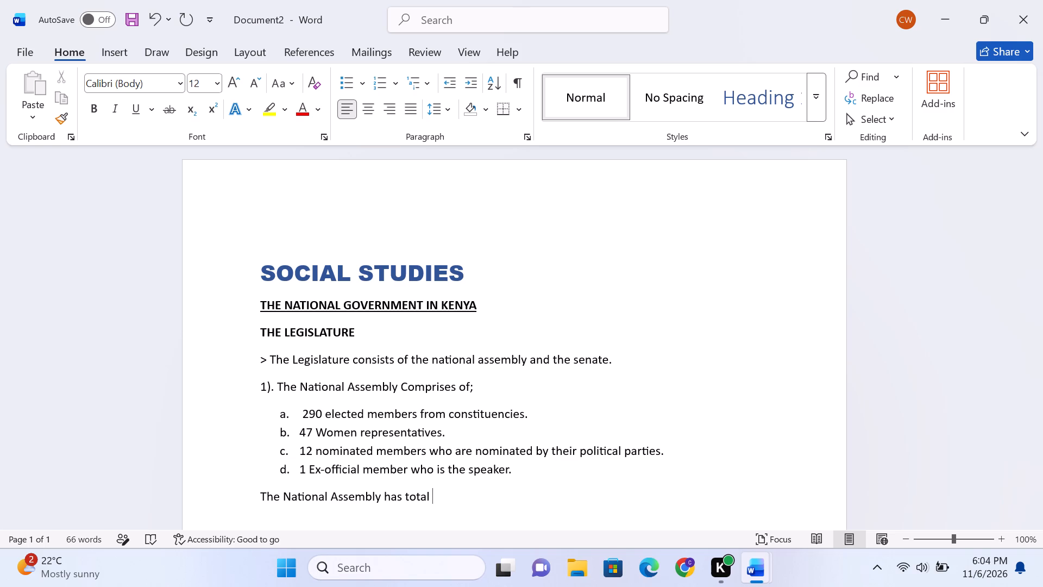
key("h")
key("BackSpace")
type("membership")
key("space")
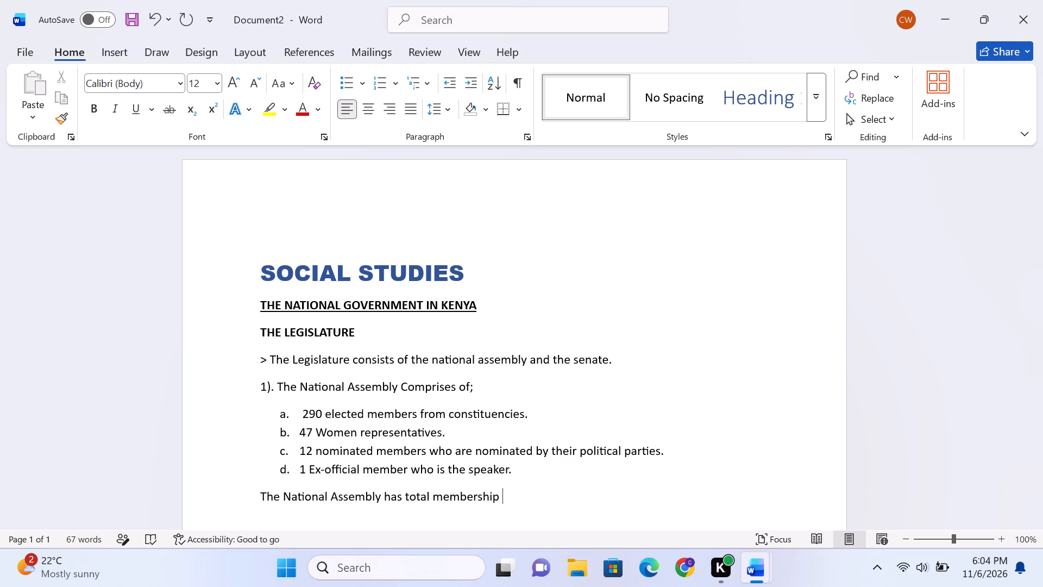
type("of 3")
type("50")
key("period")
Start a new line beneath the total membership sentence containing only a full stop.
key("Return")
key("period")
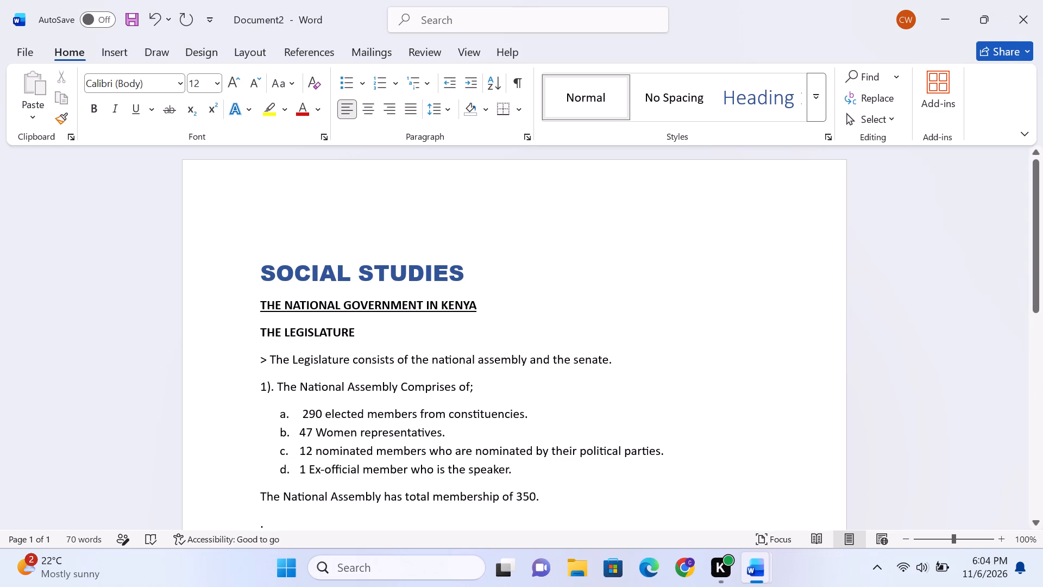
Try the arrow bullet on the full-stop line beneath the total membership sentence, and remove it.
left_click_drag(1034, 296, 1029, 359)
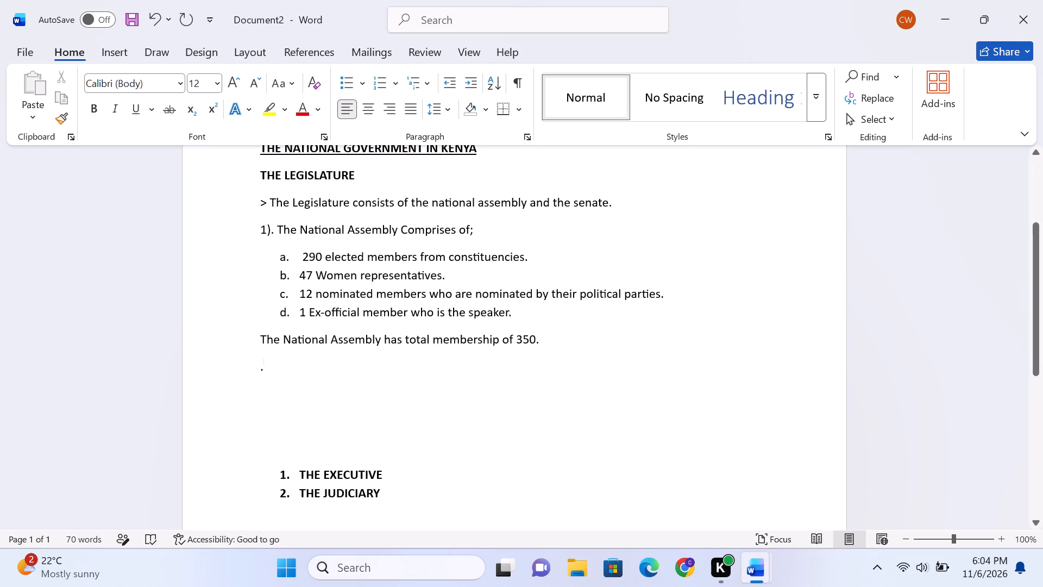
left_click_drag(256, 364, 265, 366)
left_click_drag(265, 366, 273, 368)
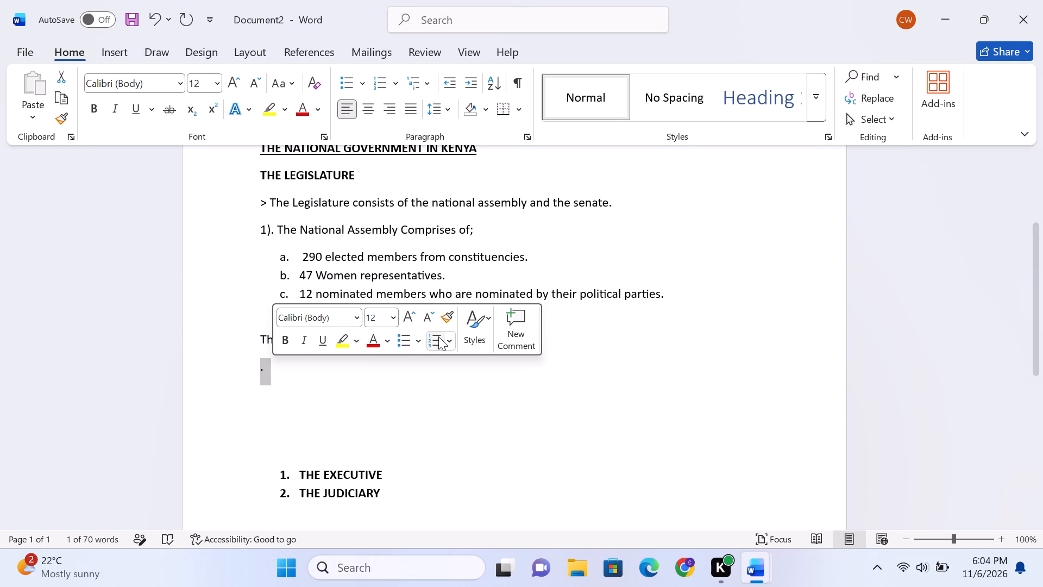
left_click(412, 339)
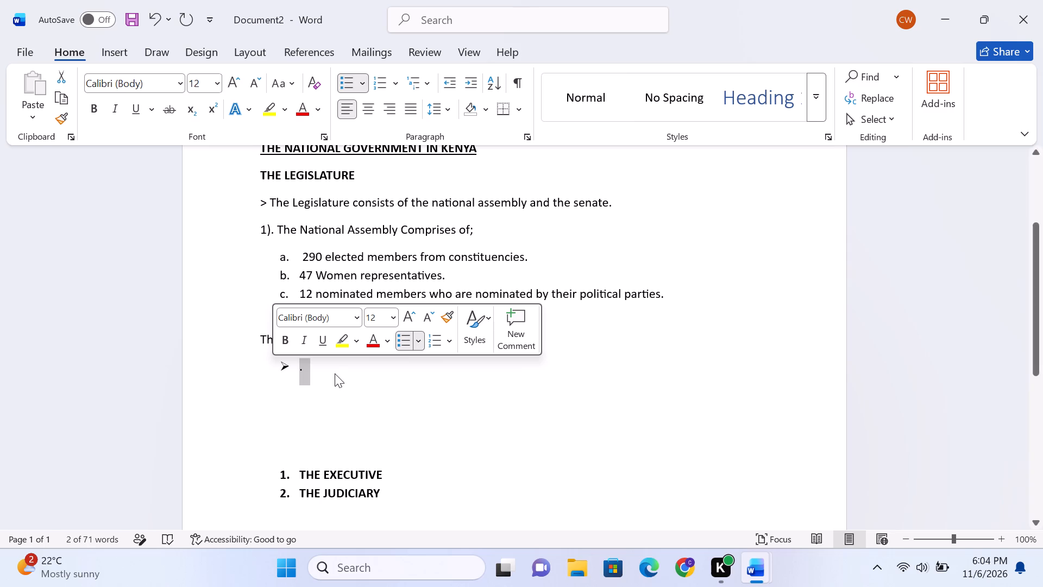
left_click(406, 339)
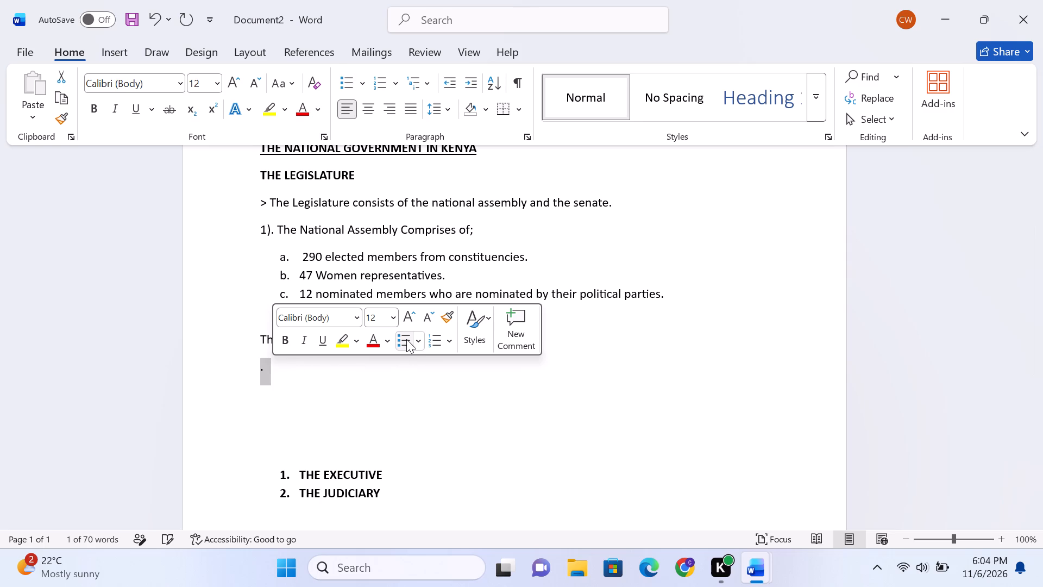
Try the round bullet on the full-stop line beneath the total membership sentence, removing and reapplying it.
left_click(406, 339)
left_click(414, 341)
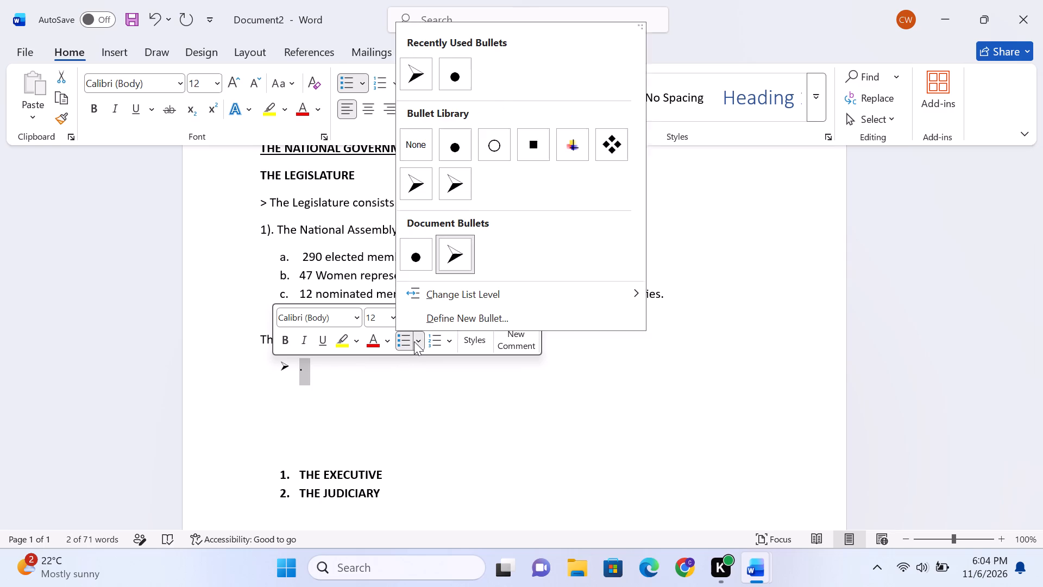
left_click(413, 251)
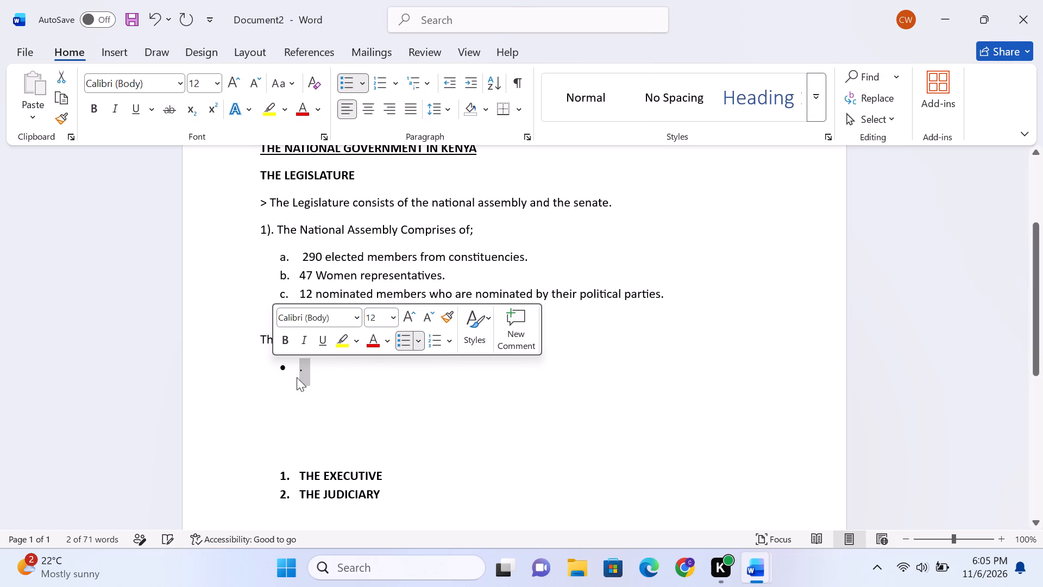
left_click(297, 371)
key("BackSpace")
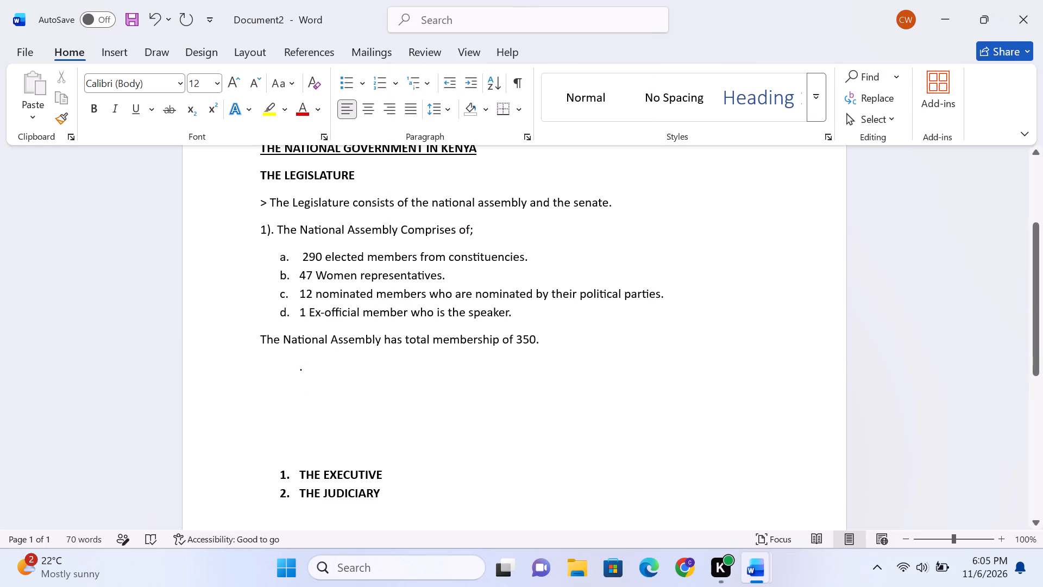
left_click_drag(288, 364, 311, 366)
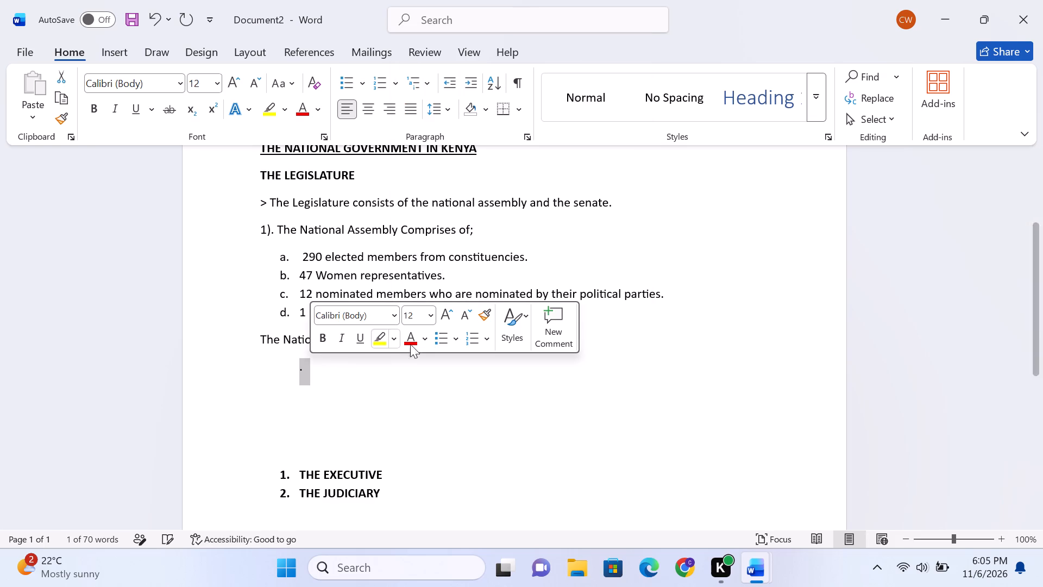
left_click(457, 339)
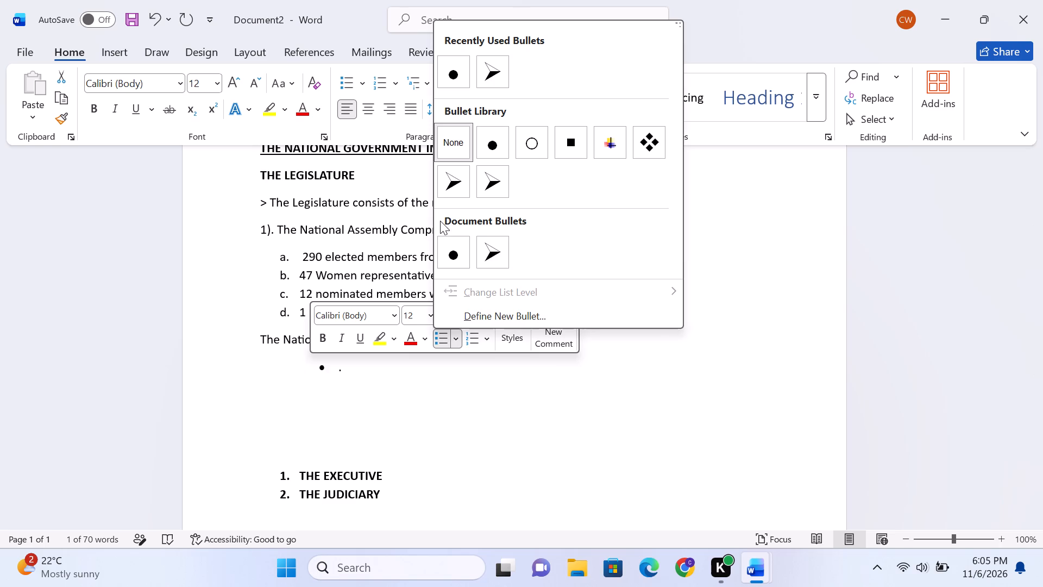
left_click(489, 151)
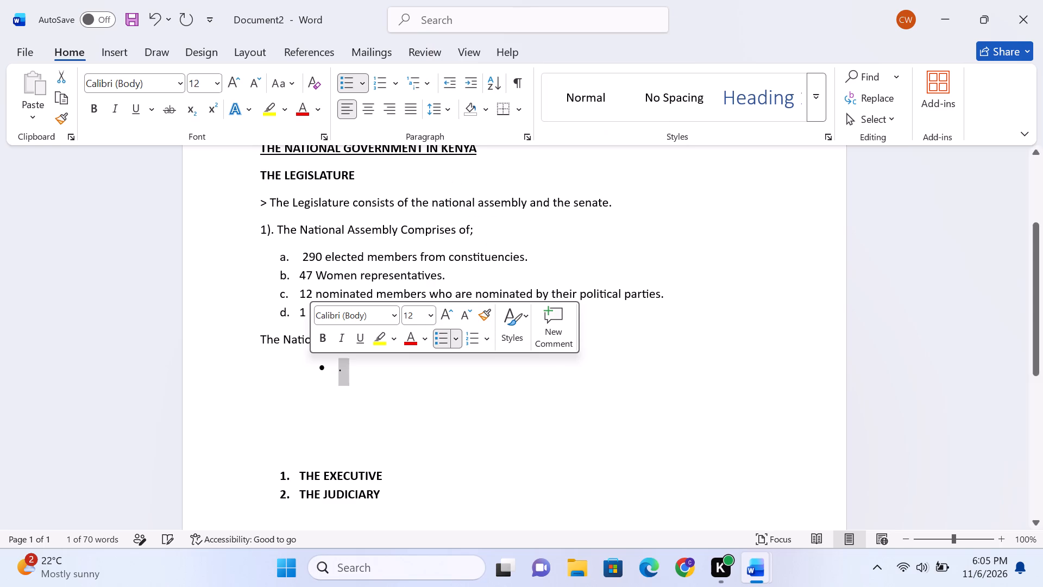
Delete the bulleted full-stop line and leave a plain empty line beneath "The National Assembly has total membership of 350.".
double_click(331, 366)
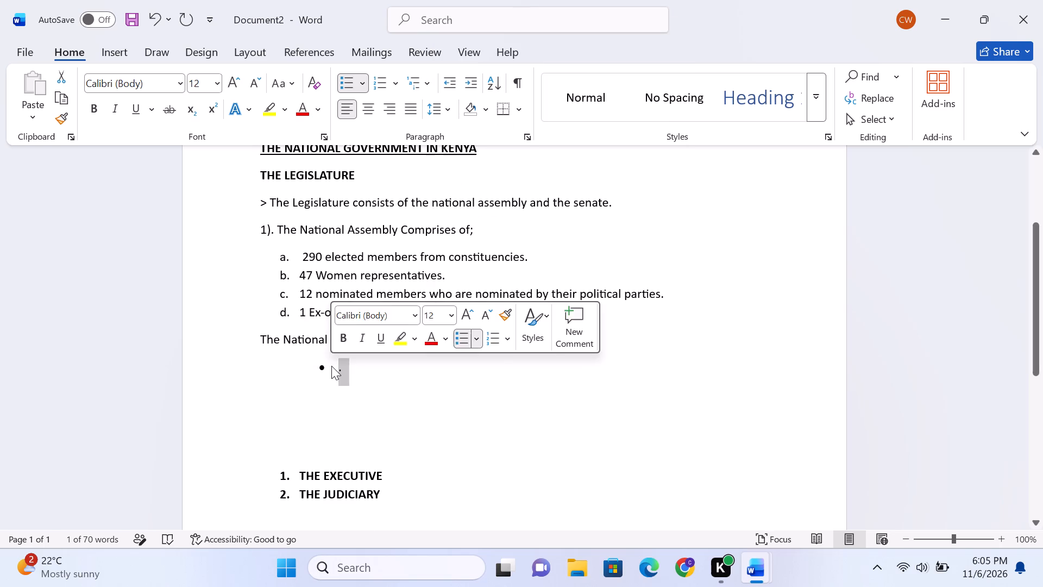
key("BackSpace")
key("BackSpace")
key("BackSpace")
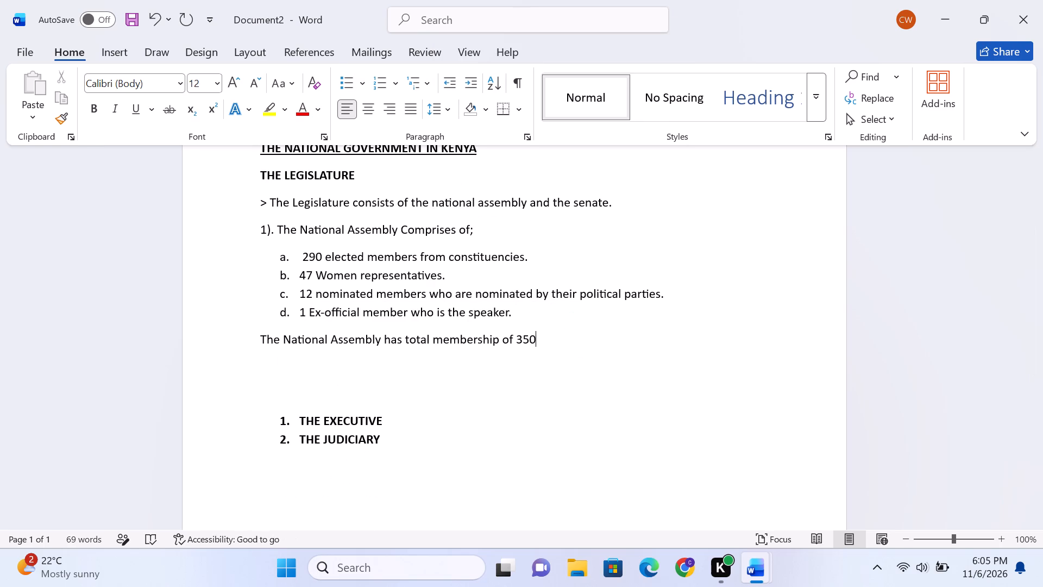
key("period")
key("Return")
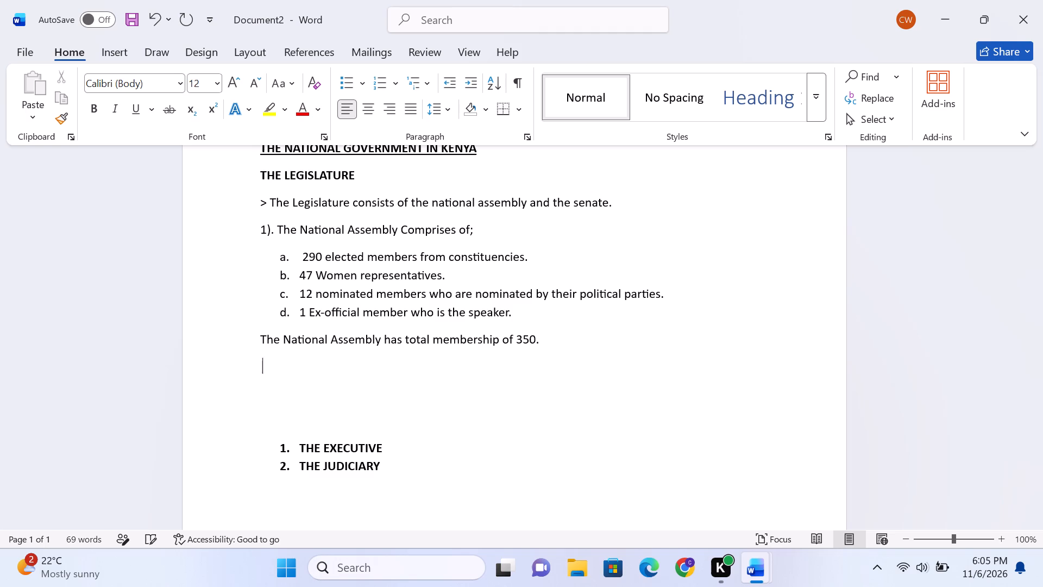
Start an empty item with a round bullet beneath the total membership sentence, using a temporary 1 as placeholder.
key("1")
left_click_drag(257, 363, 266, 364)
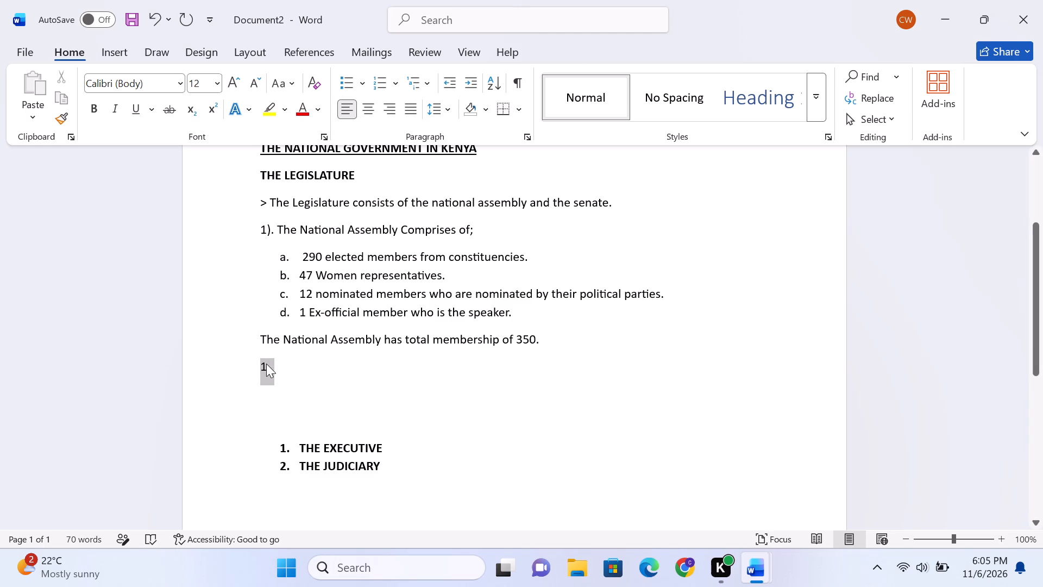
left_click(410, 337)
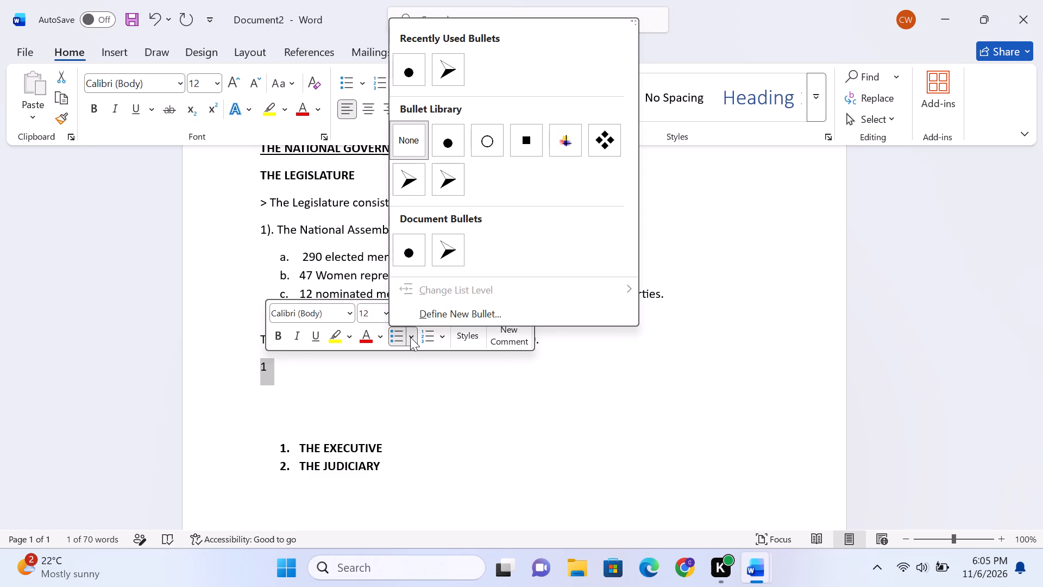
left_click(417, 249)
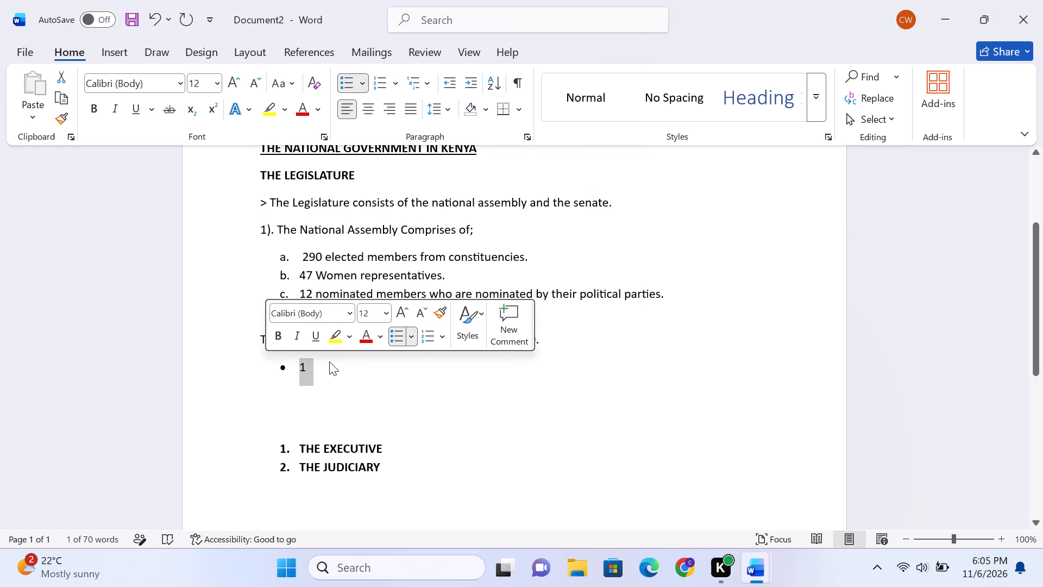
left_click(329, 361)
key("BackSpace")
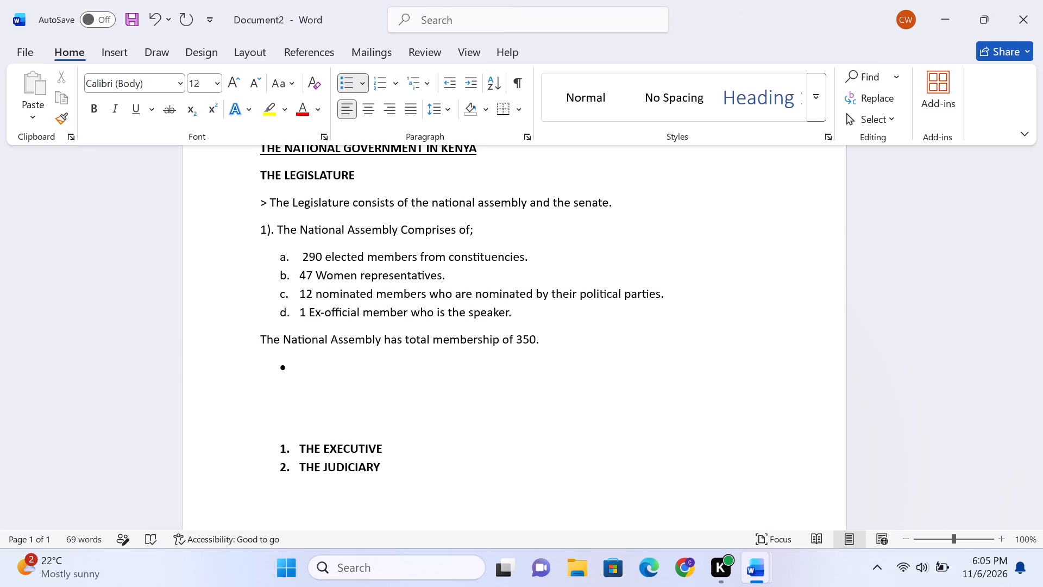
Write "The Senate is made up of;" as the text of the bulleted item.
type("he")
key("space")
key("s")
type("is")
key("space")
type("made of")
key("space")
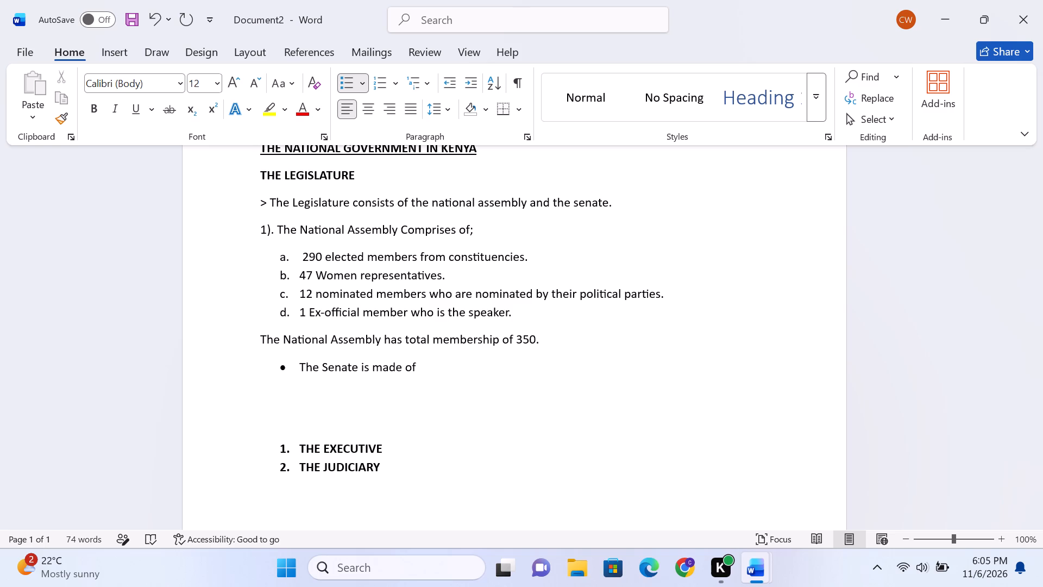
key("BackSpace")
key("BackSpace")
key("BackSpace")
type("up of")
key("space")
key("BackSpace")
key("semicolon")
Add an indented line without a bullet beneath the Senate item reading "47 elected senators.".
key("Return")
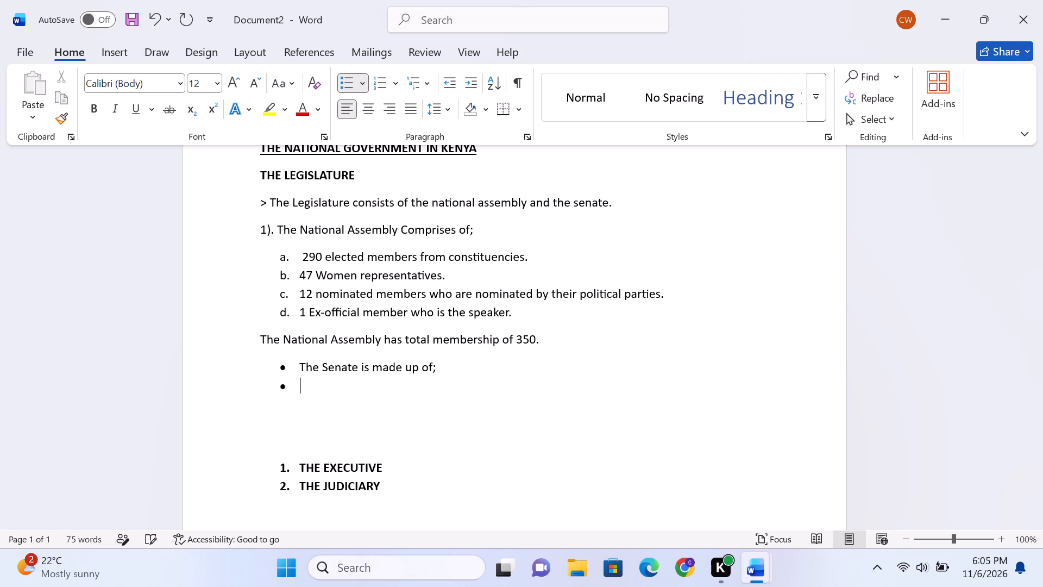
key("BackSpace")
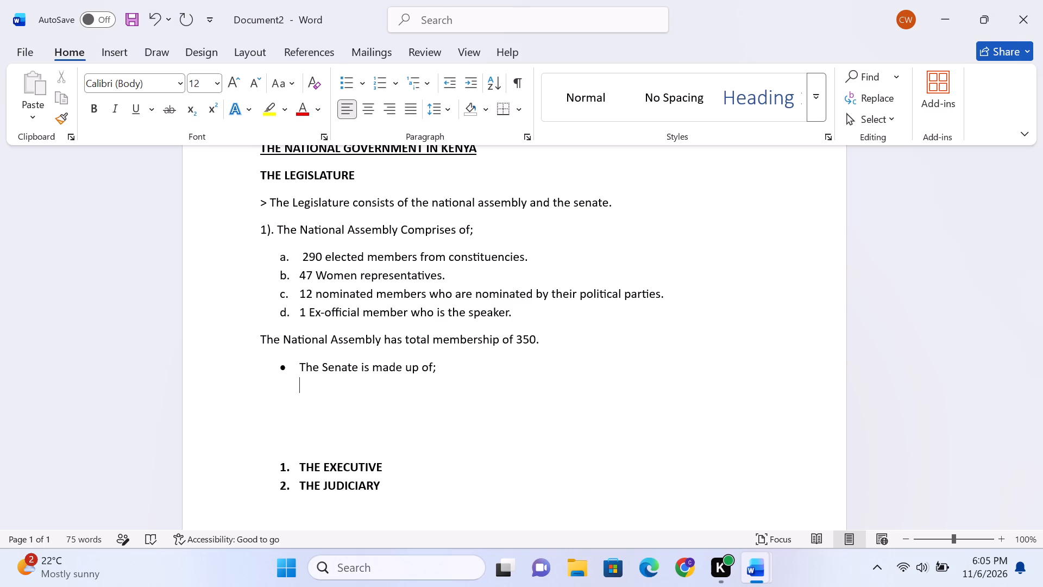
type("47")
key("space")
key("3")
key("BackSpace")
type("elected senators")
key("period")
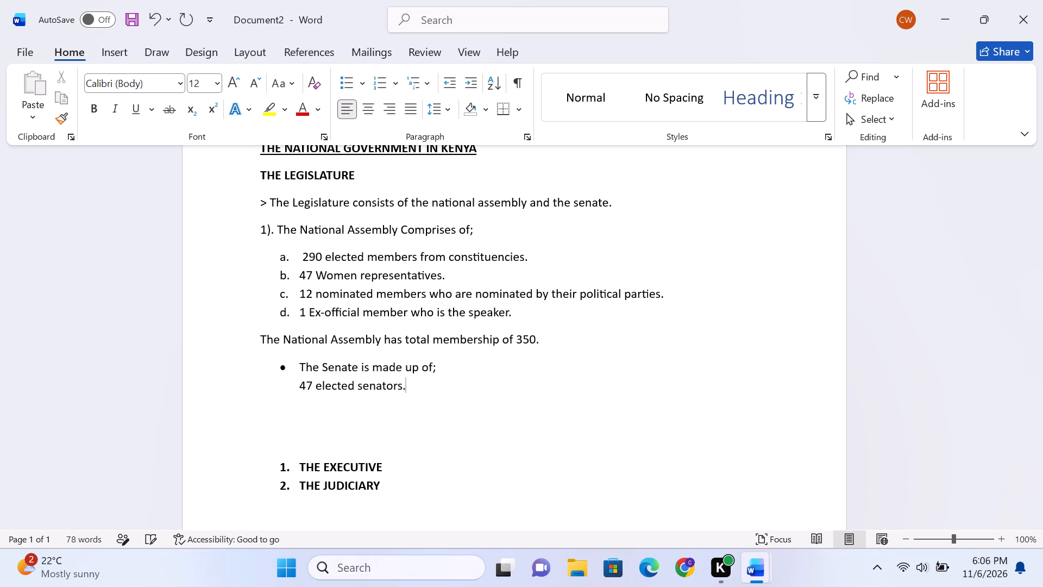
Add the line "16 nominated women senators" beneath the elected senators line.
key("Return")
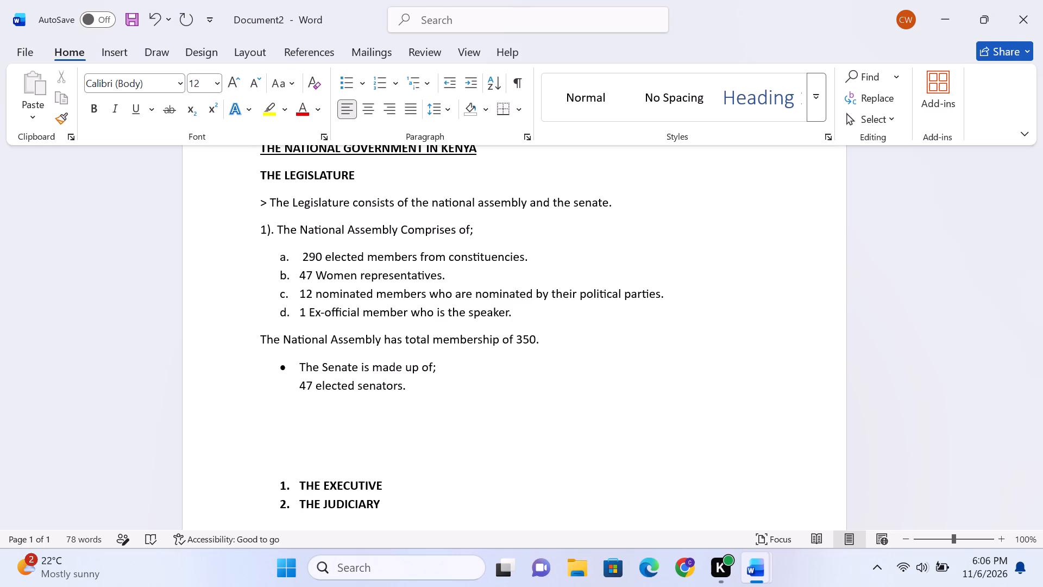
type("16 nominated")
key("space")
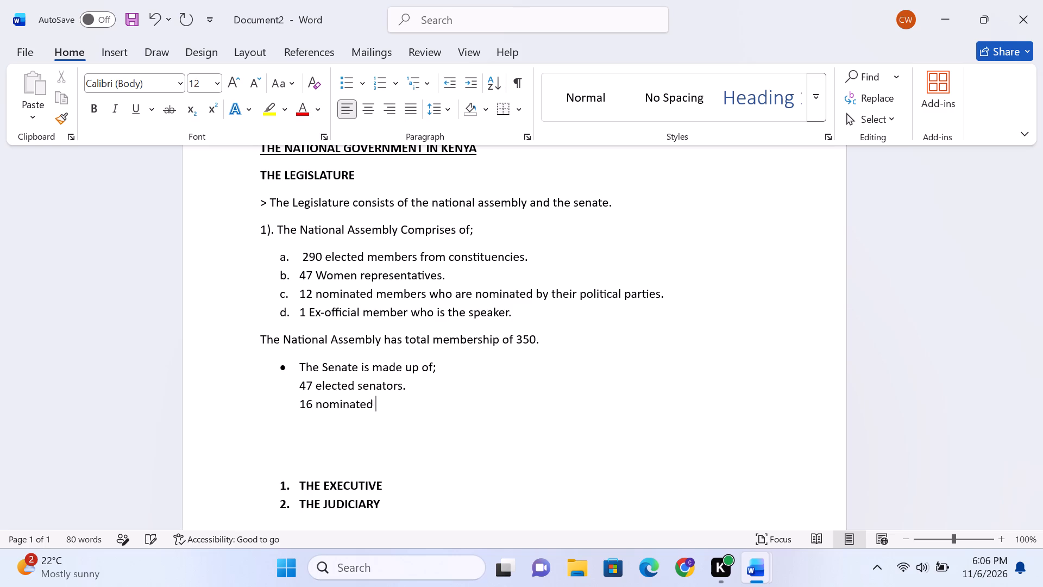
type("women senators")
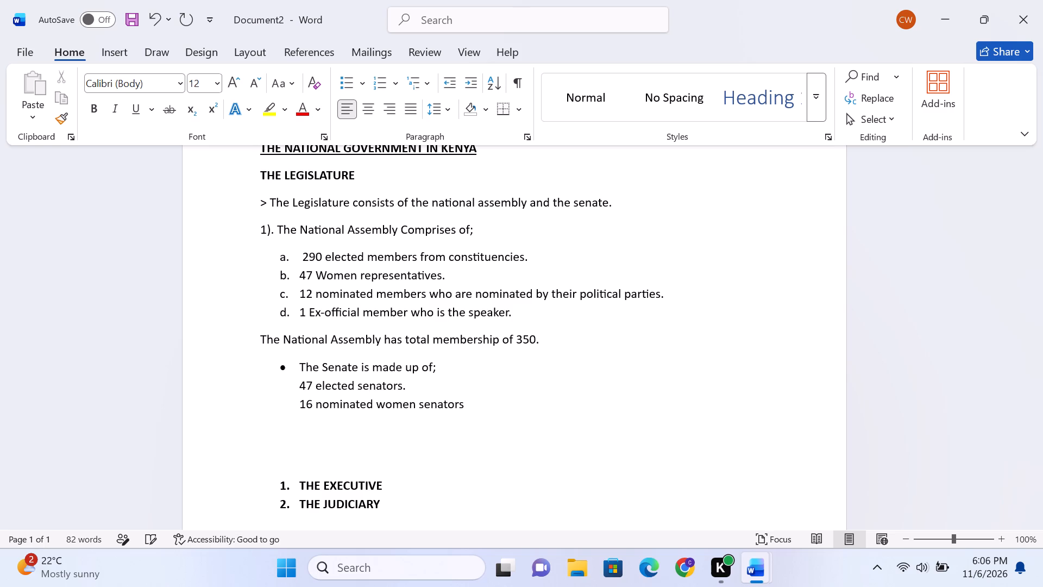
Add the line "2members nominated to represent people living with disabilities." beneath the nominated women senators.
key("Return")
key("2")
type("me")
type("mber")
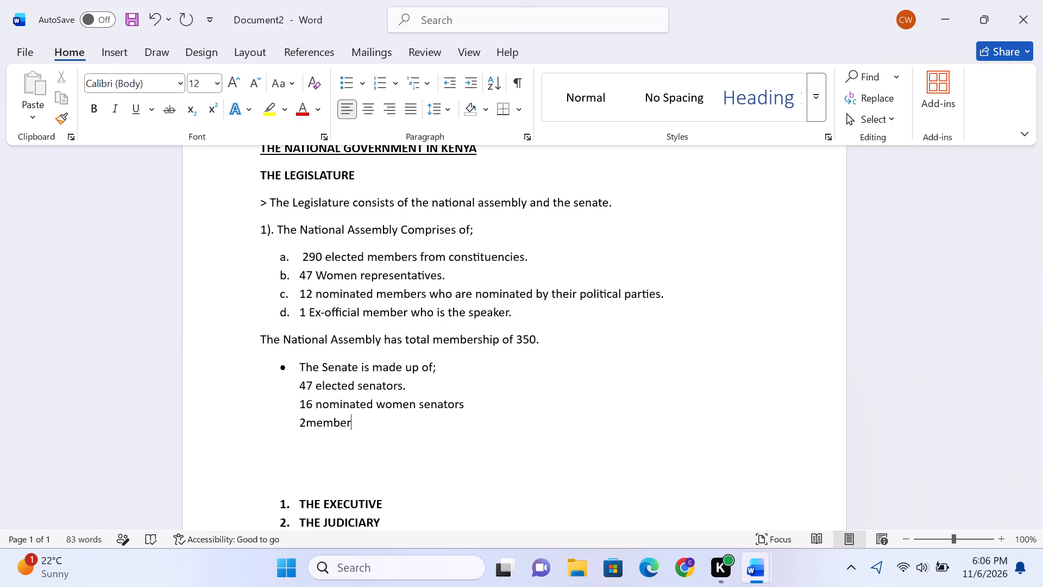
type("s nominated to represenr")
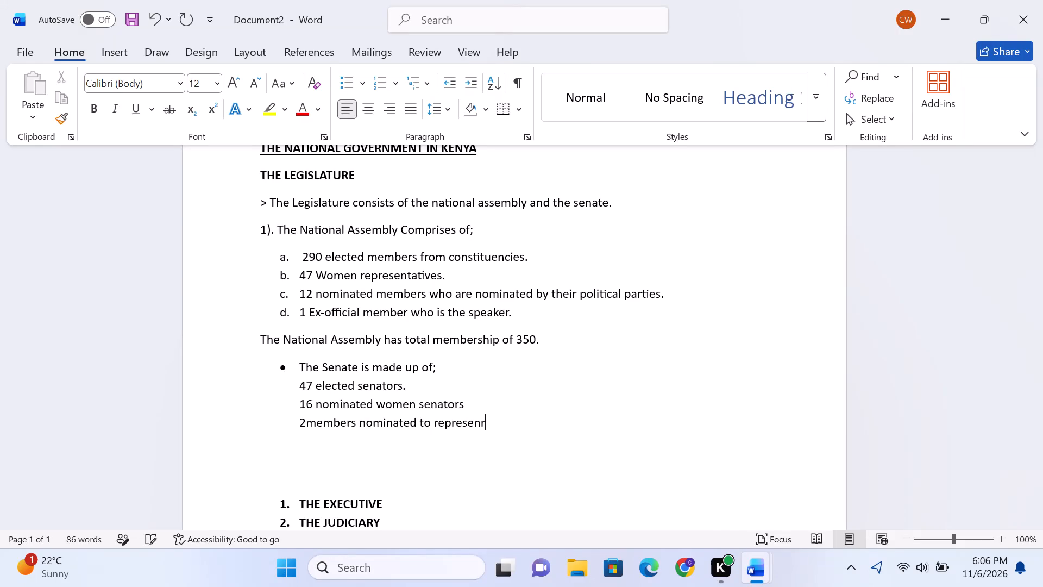
key("BackSpace")
type("t")
key("space")
type("people")
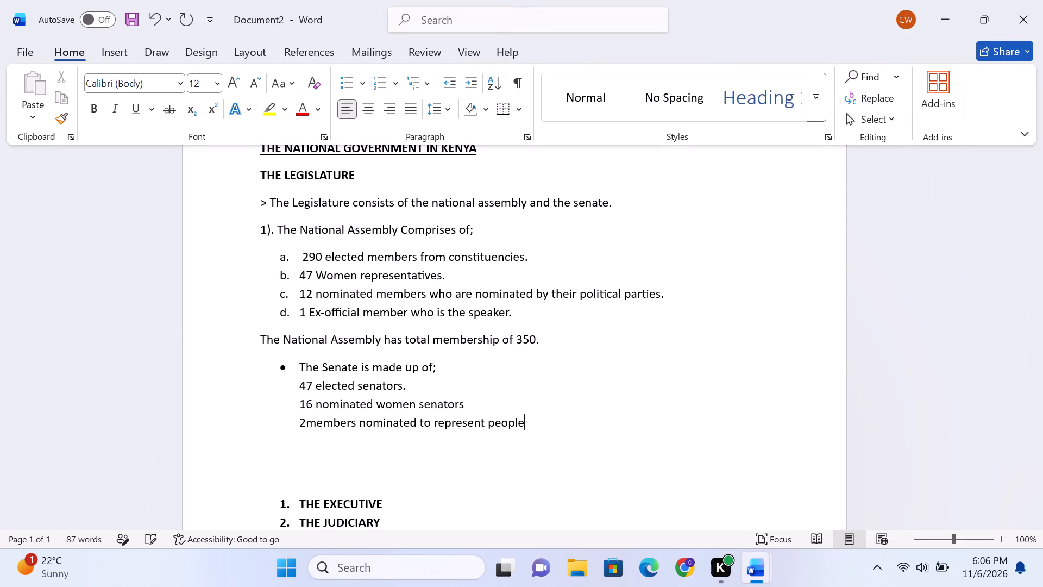
key("space")
type("living with disabilties")
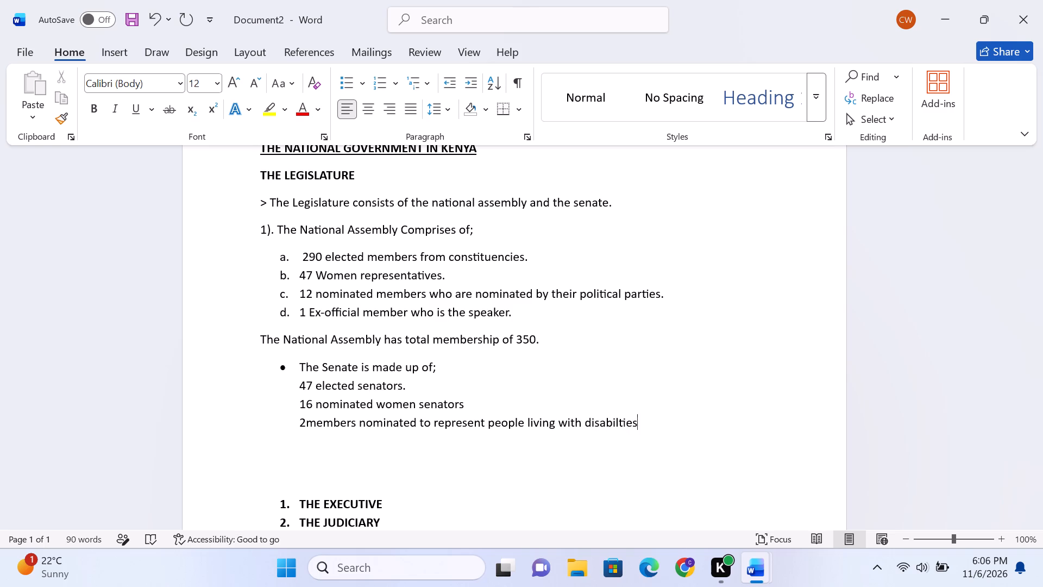
key("period")
Append "(Male and Female)." to the end of the line about members representing people living with disabilities.
key("shift+parenleft")
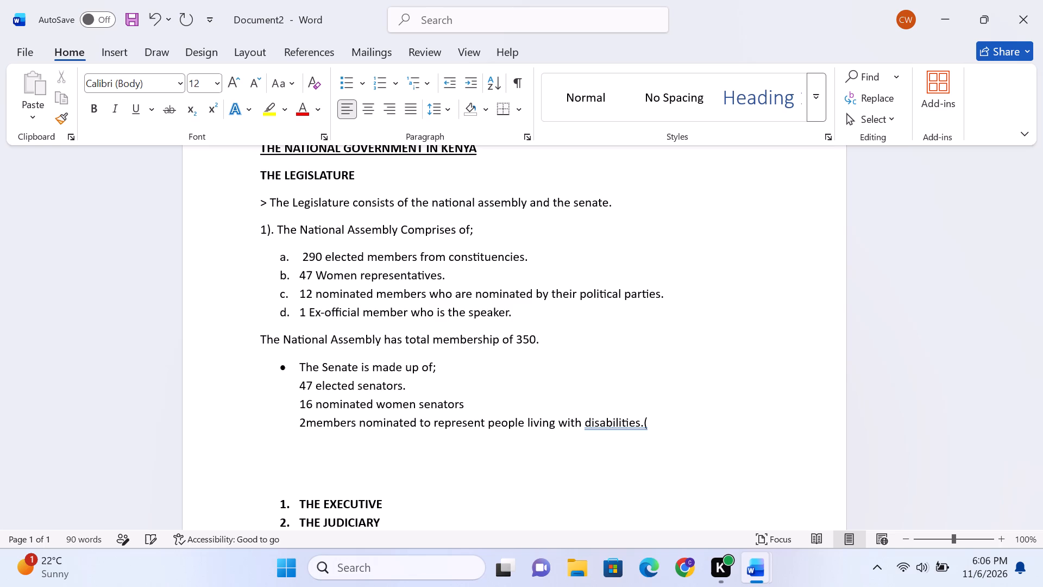
key("BackSpace")
key("space")
type("(")
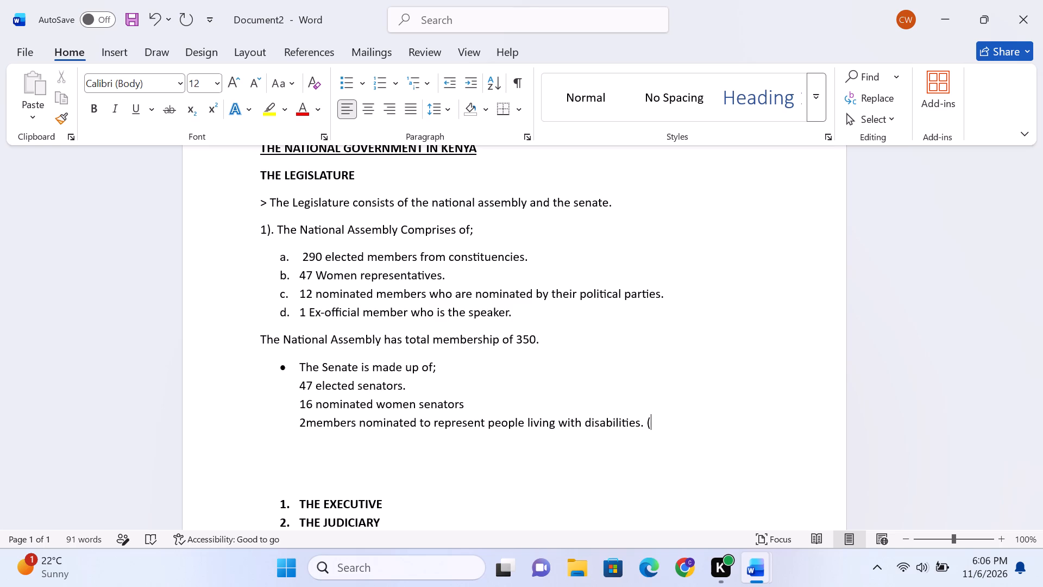
type("alwe")
key("BackSpace")
key("BackSpace")
type("e an d")
key("BackSpace")
key("d")
key("BackSpace")
key("BackSpace")
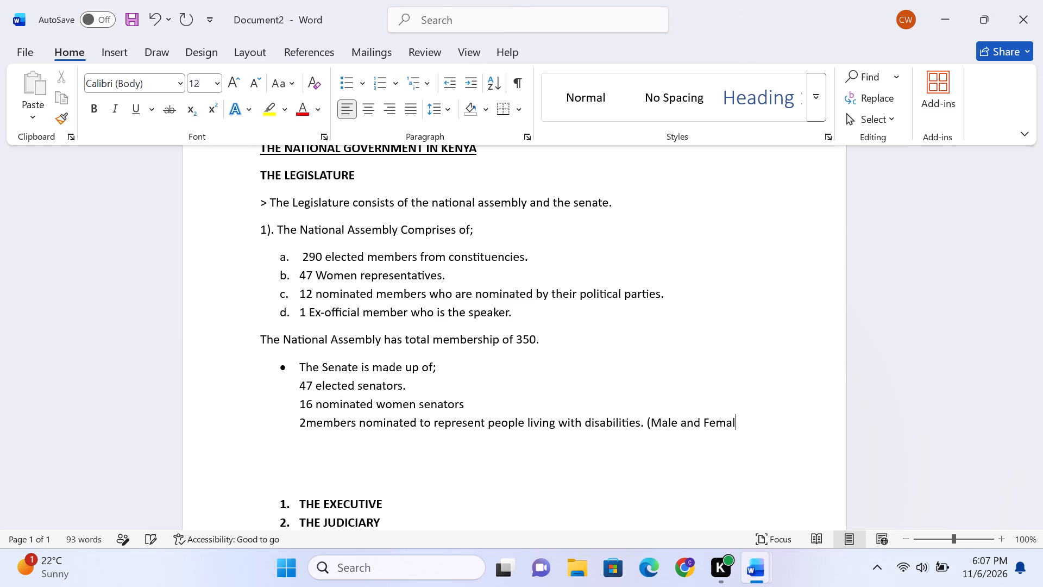
type("e)")
key("period")
Add the line "2 Youth representatives (Male and Female) ." beneath the disabilities members line.
key("Return")
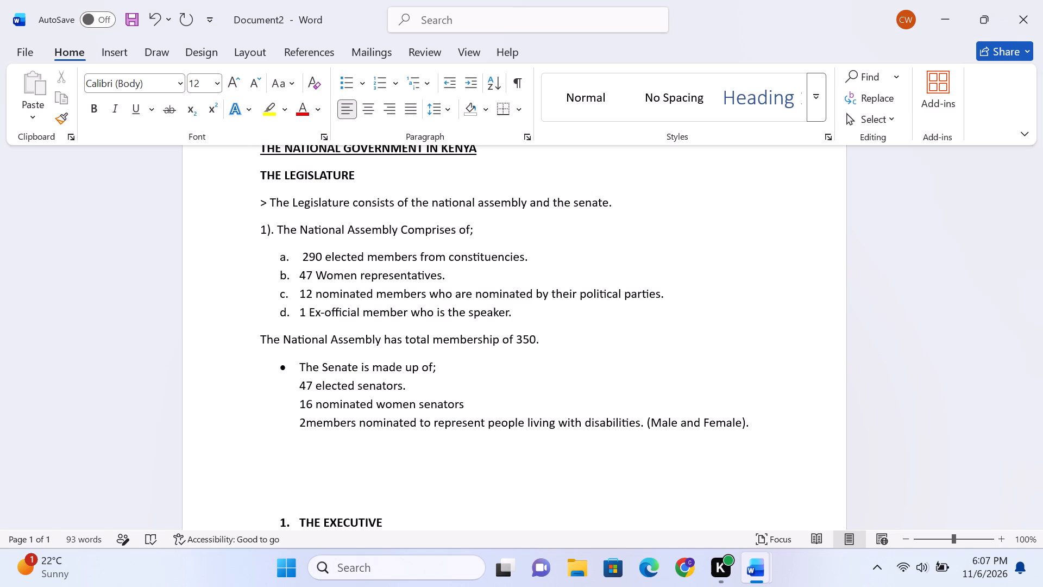
type("2")
key("space")
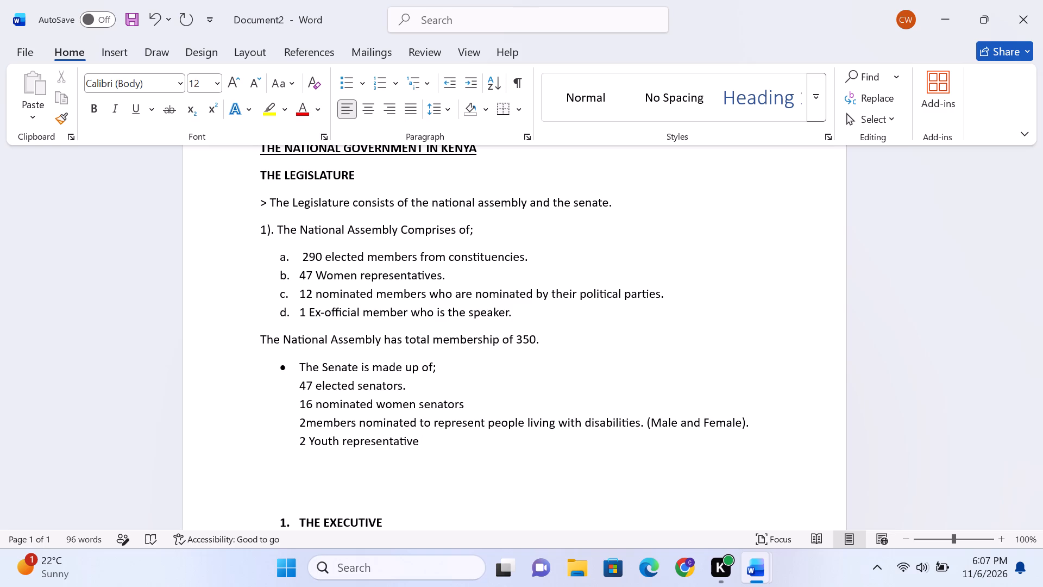
key("BackSpace")
key("s")
key("space")
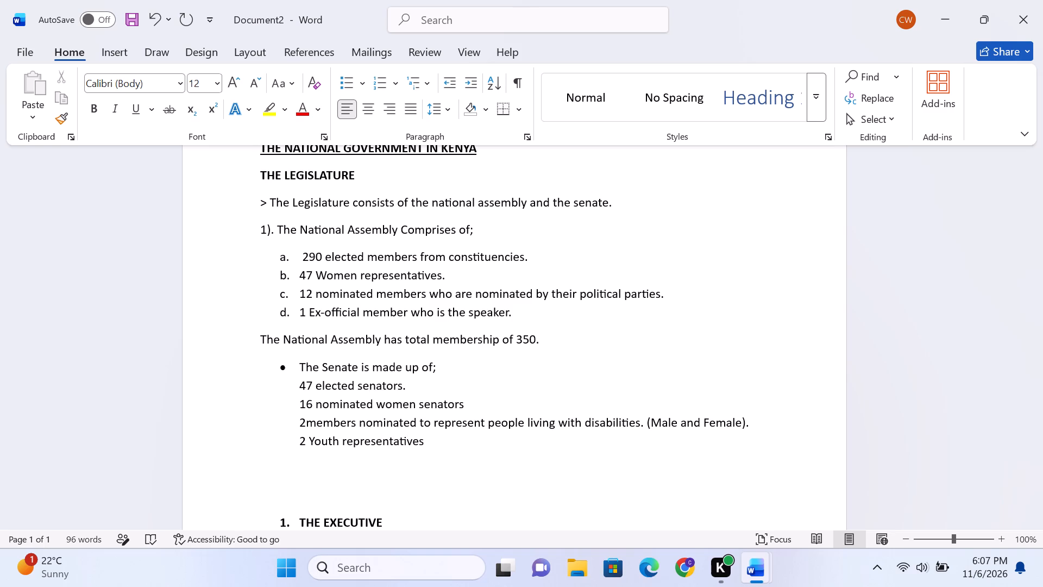
key("shift+parenleft")
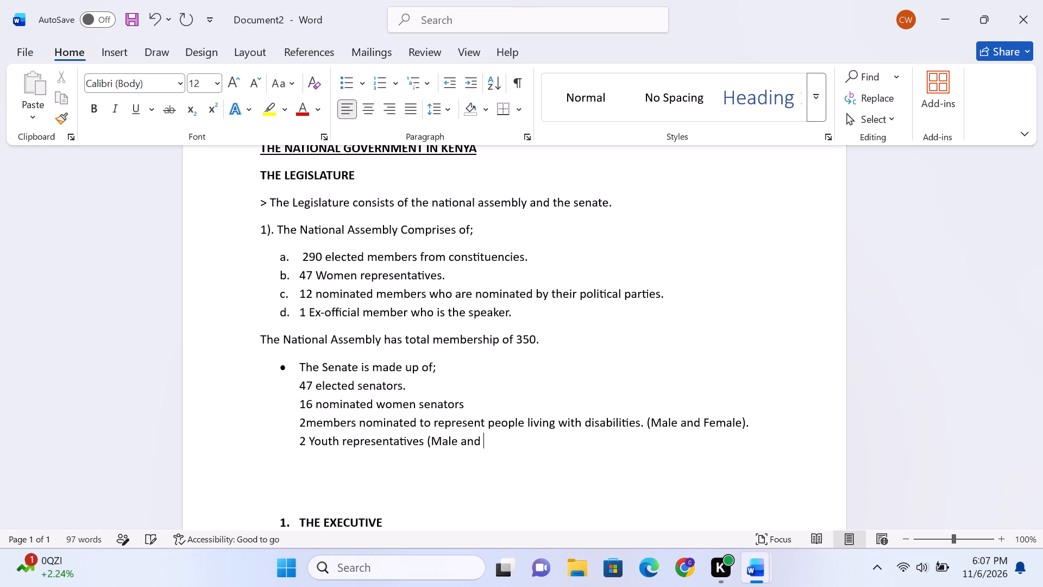
type("emale")
key("shift+parenright")
key("space")
type(".")
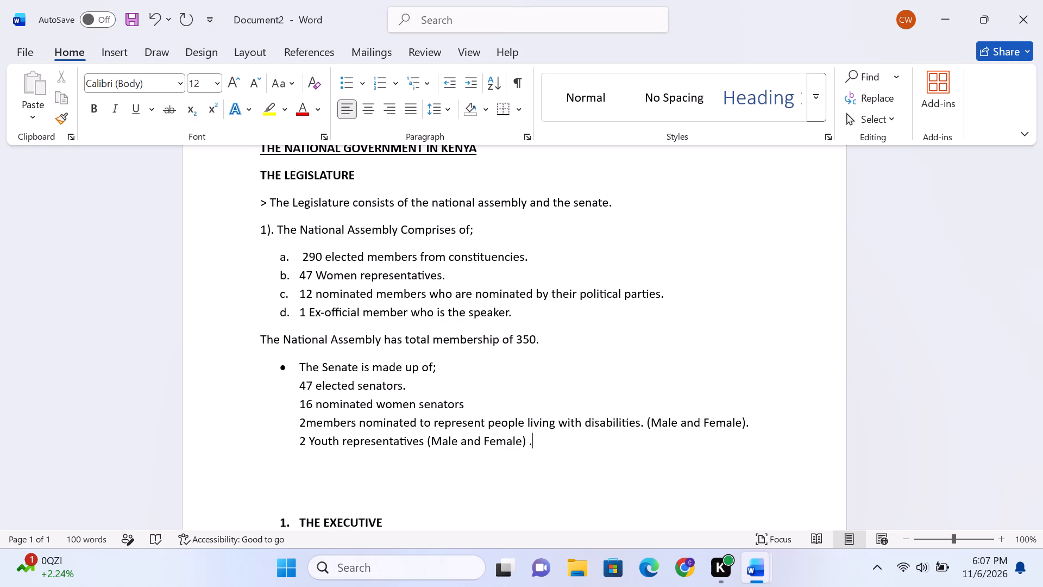
Add the line "1 Ex-official who is the speaker." beneath the youth representatives line.
key("Return")
key("1")
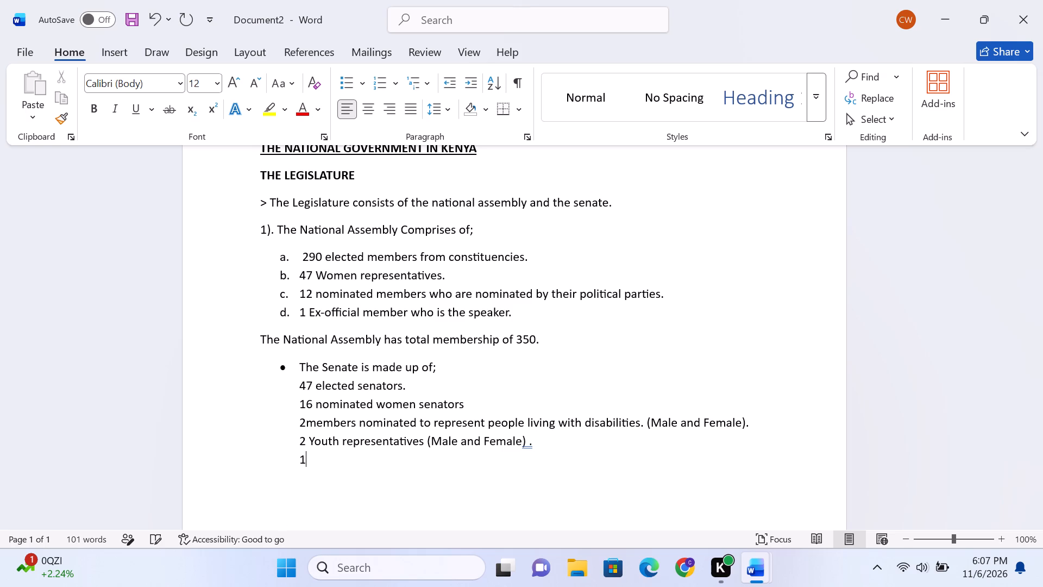
key("space")
key("e")
type("x-")
type("officail")
key("BackSpace")
key("BackSpace")
key("BackSpace")
key("o")
key("BackSpace")
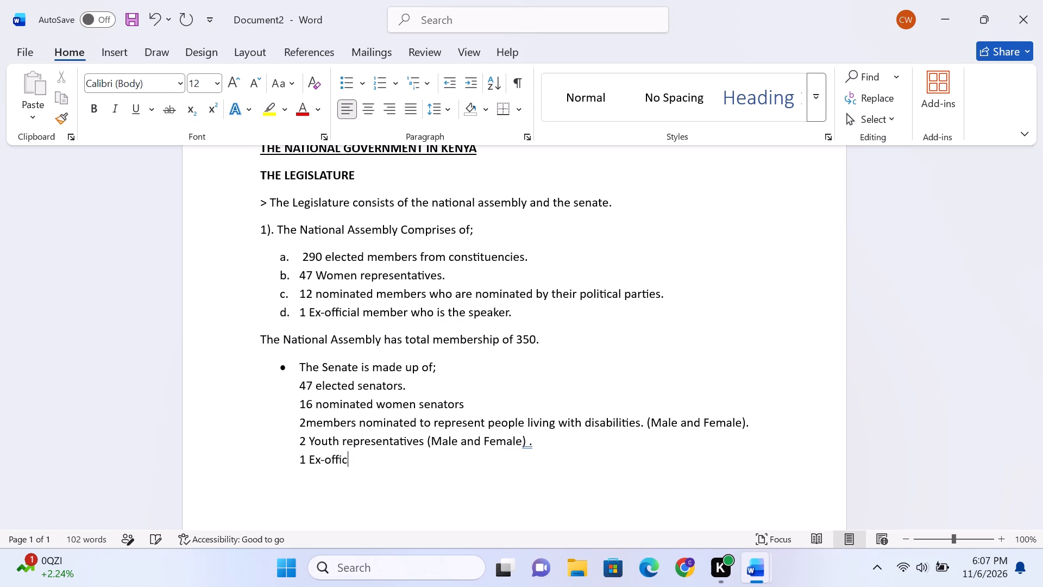
type("ia")
type("l")
key("space")
type("wh")
type("o is the speaker")
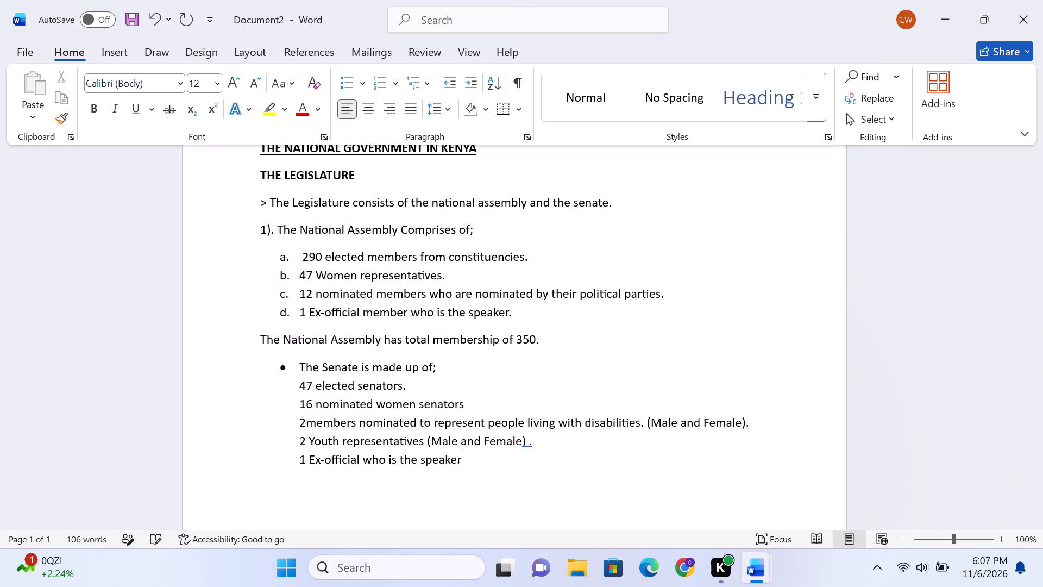
key("period")
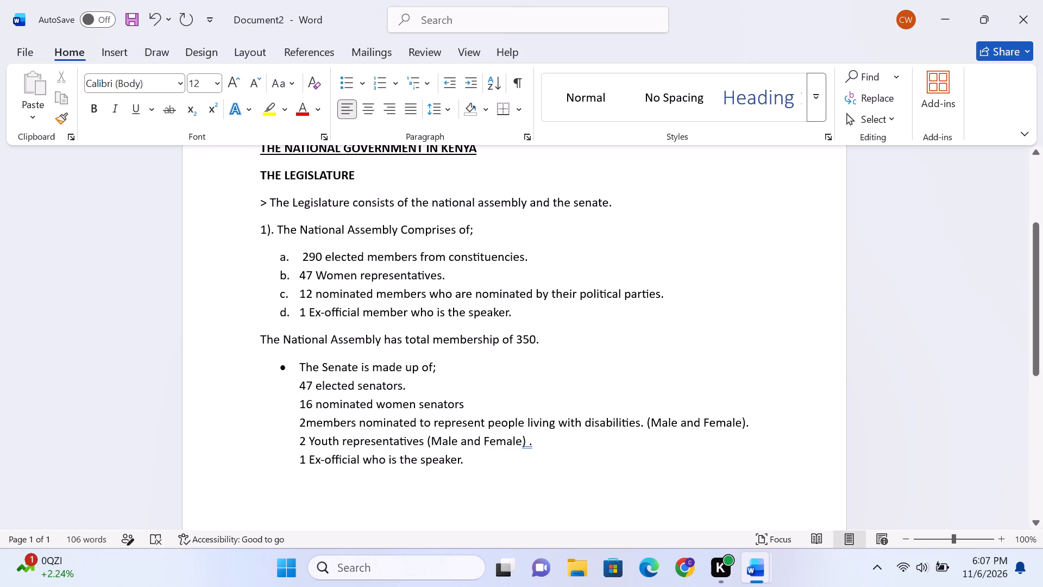
Remove the extra space before the full stop in the youth representatives line.
left_click(530, 444)
key("BackSpace")
Start an empty round-bulleted item beneath the Senate's ex-official speaker line.
left_click(485, 457)
key("Return")
key("BackSpace")
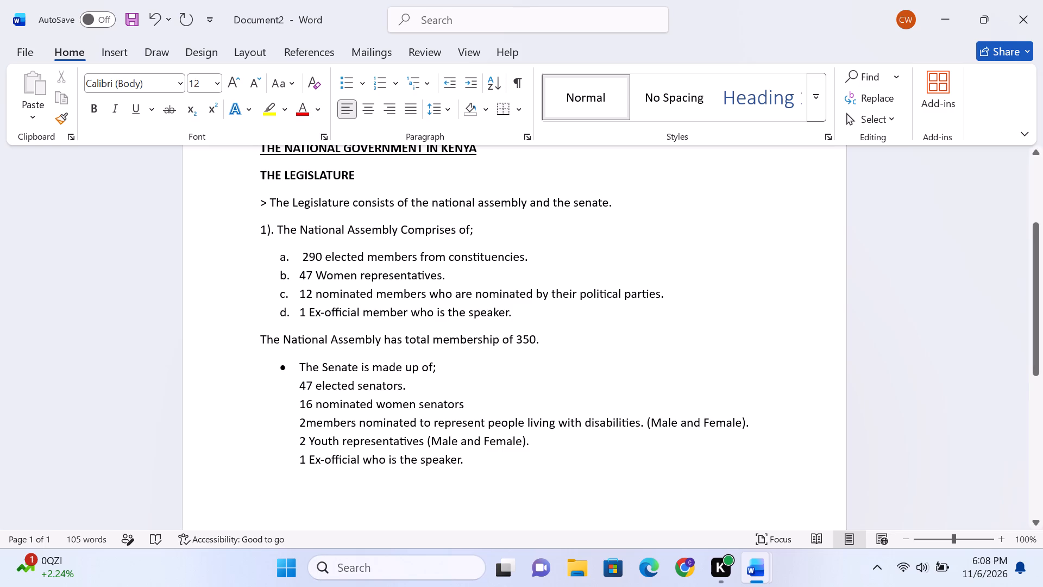
key("period")
left_click_drag(259, 491, 268, 491)
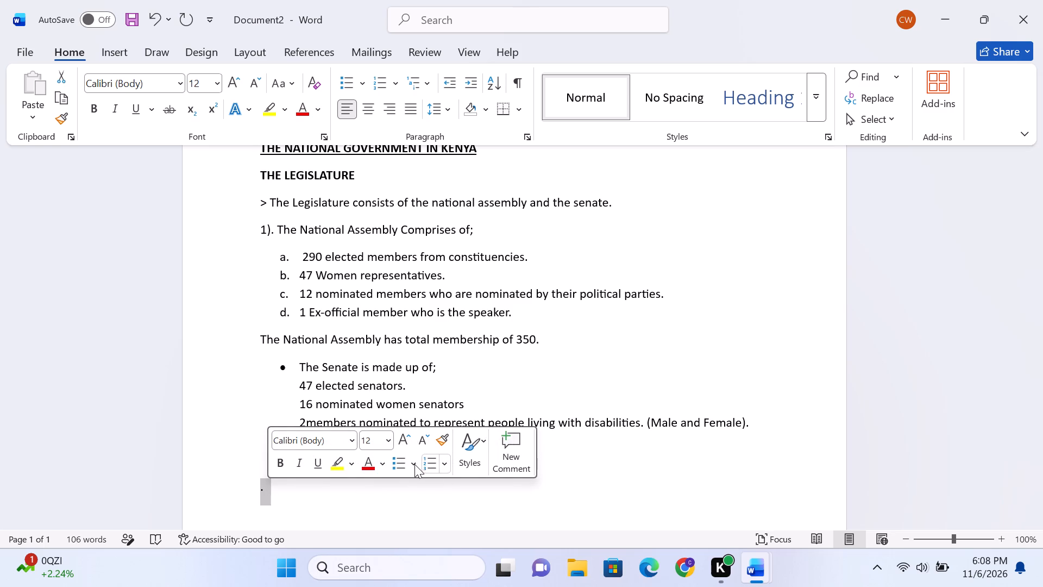
left_click(412, 464)
left_click(423, 372)
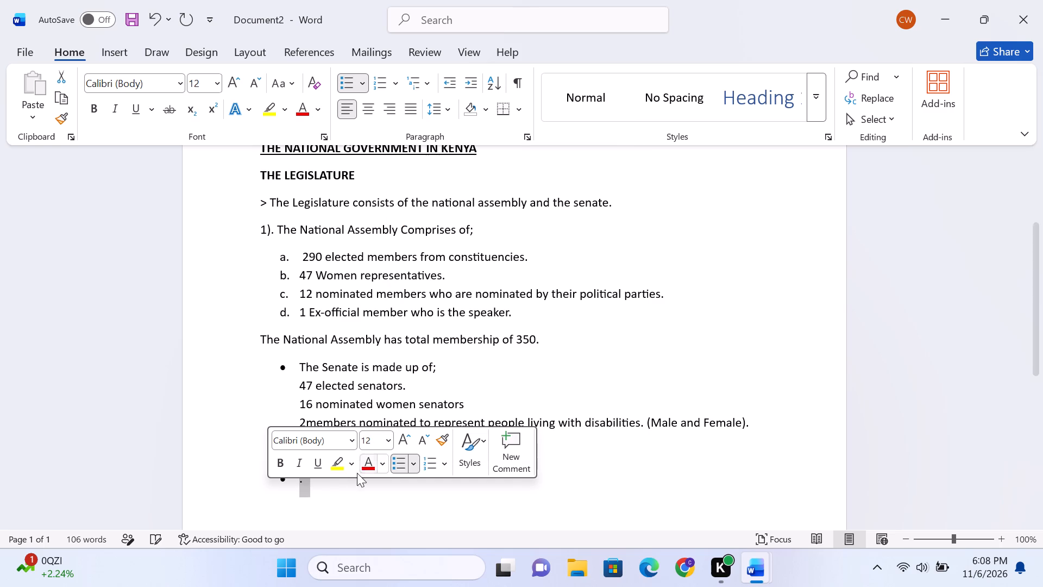
left_click(329, 492)
key("BackSpace")
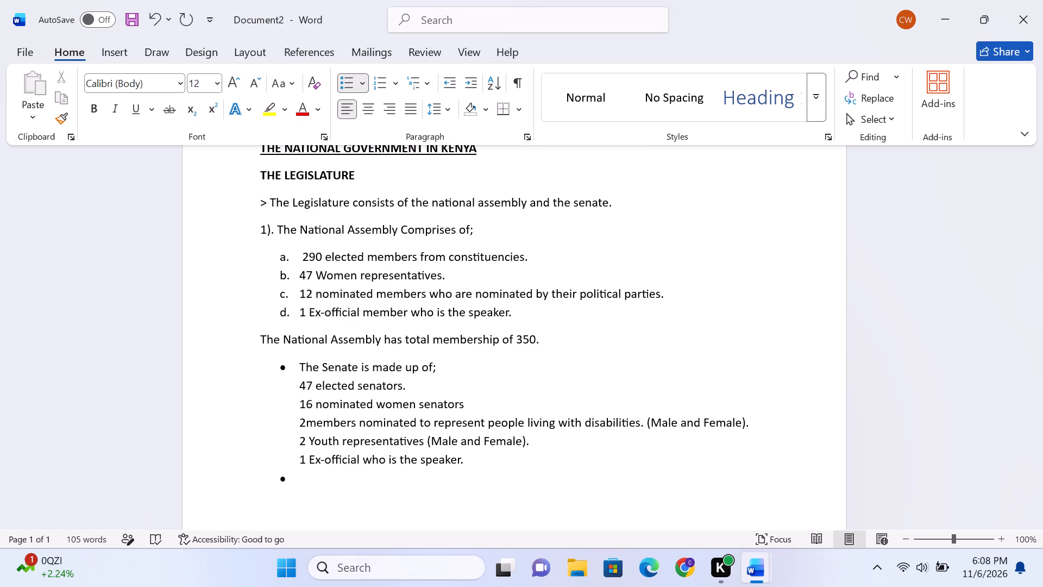
Write "The Senate is made up of 8 members." as the text of the new bulleted item.
type("the s")
key("BackSpace")
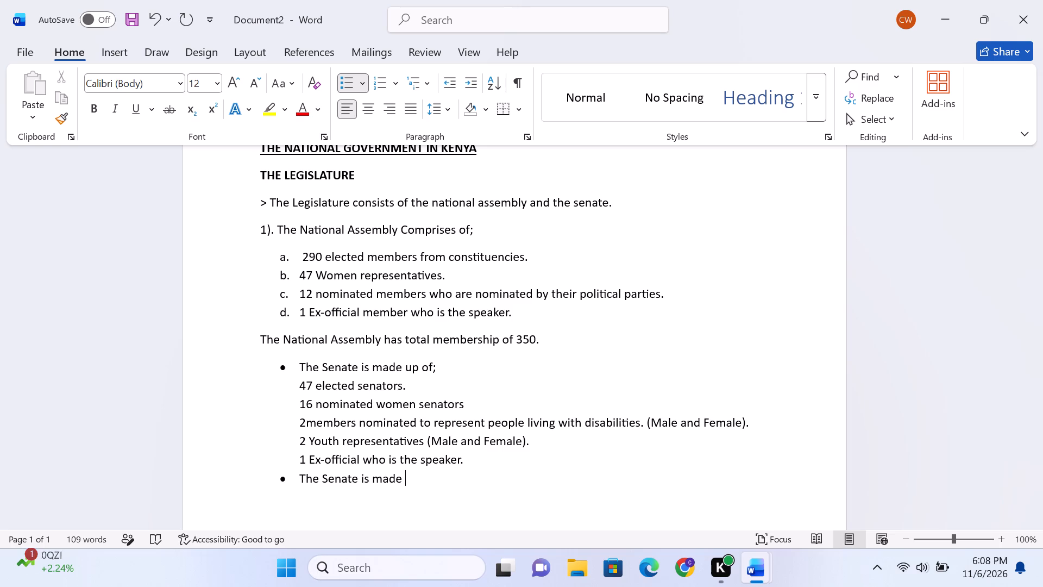
type("up of")
key("space")
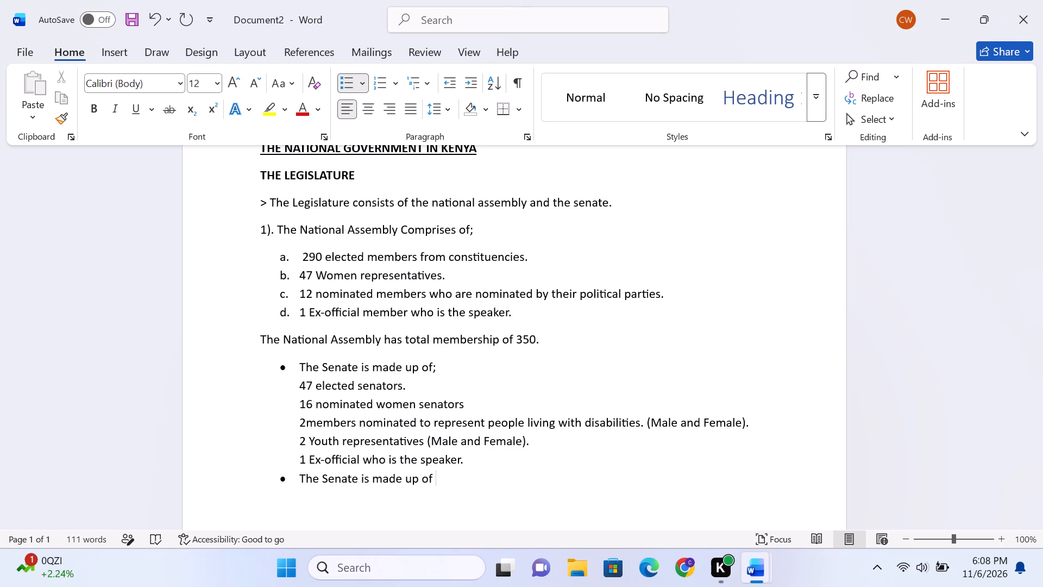
type("8")
key("space")
type("mem")
key("b")
type("era")
key("BackSpace")
key("s")
key("period")
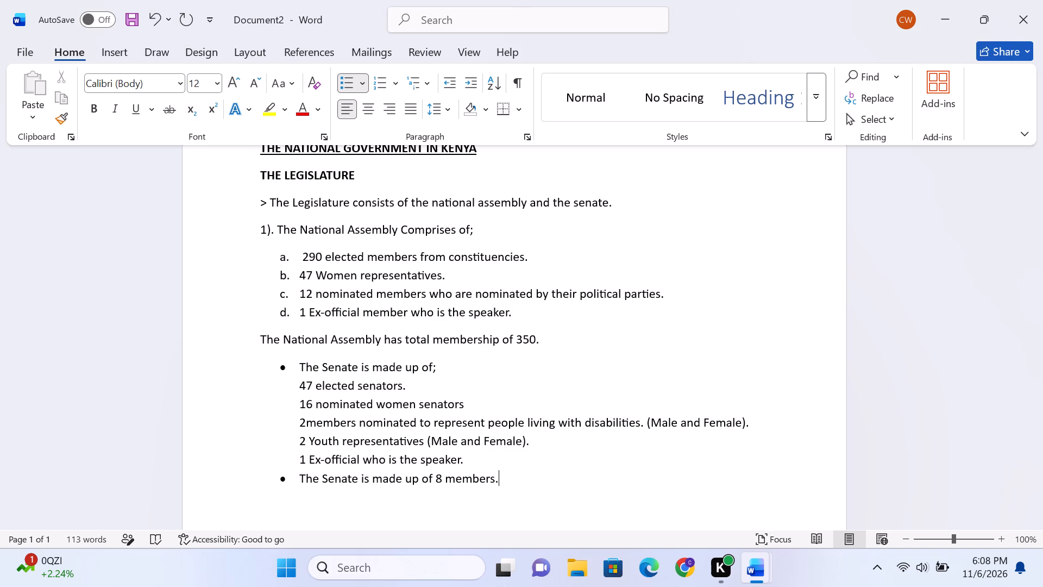
Add the unbulleted line "National assembly has the following functions." beneath the Senate membership bullet.
key("Return")
key("BackSpace")
key("BackSpace")
key("BackSpace")
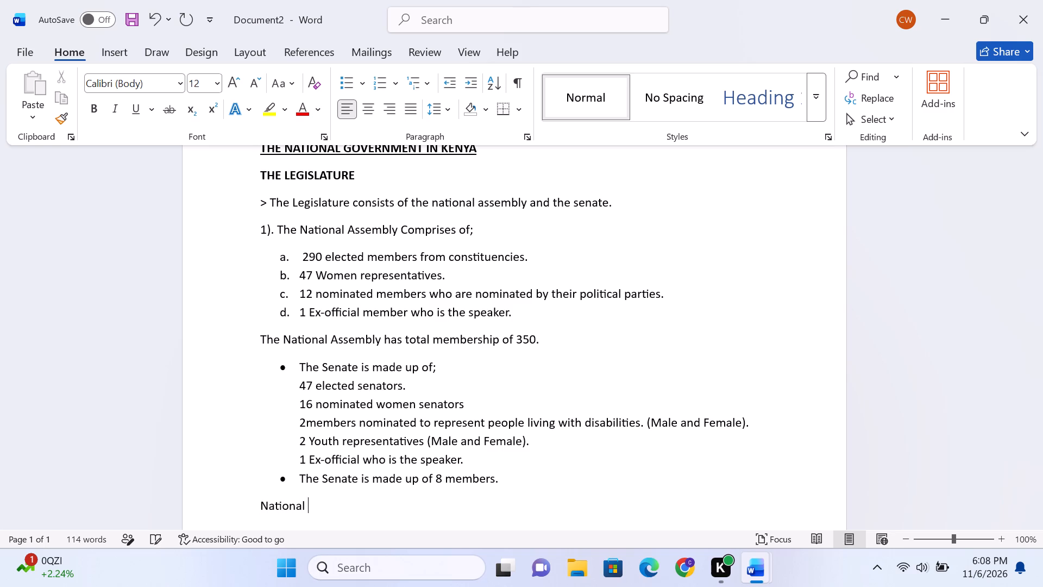
type("assembly has the following")
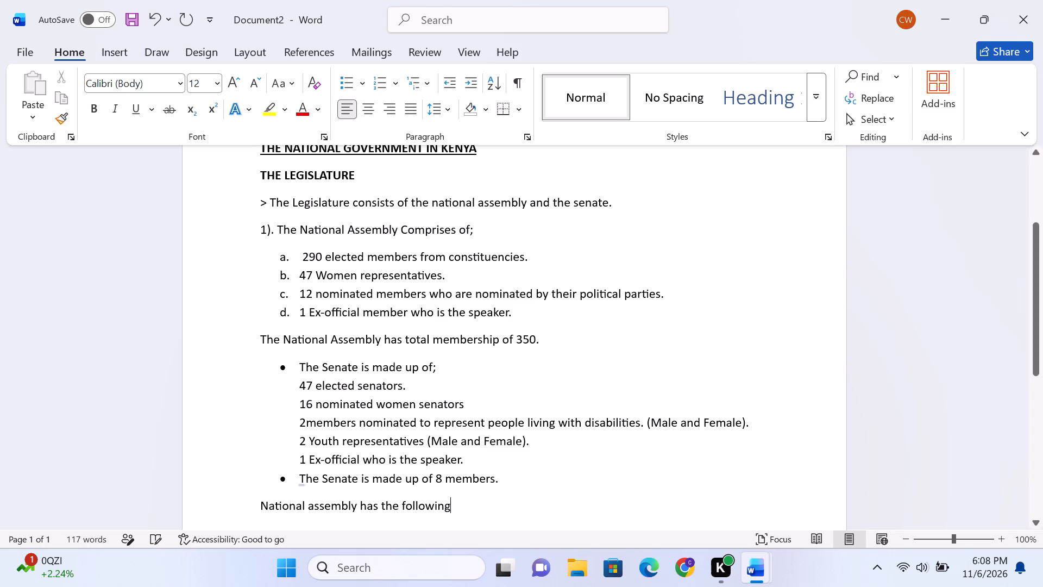
key("space")
type("functions")
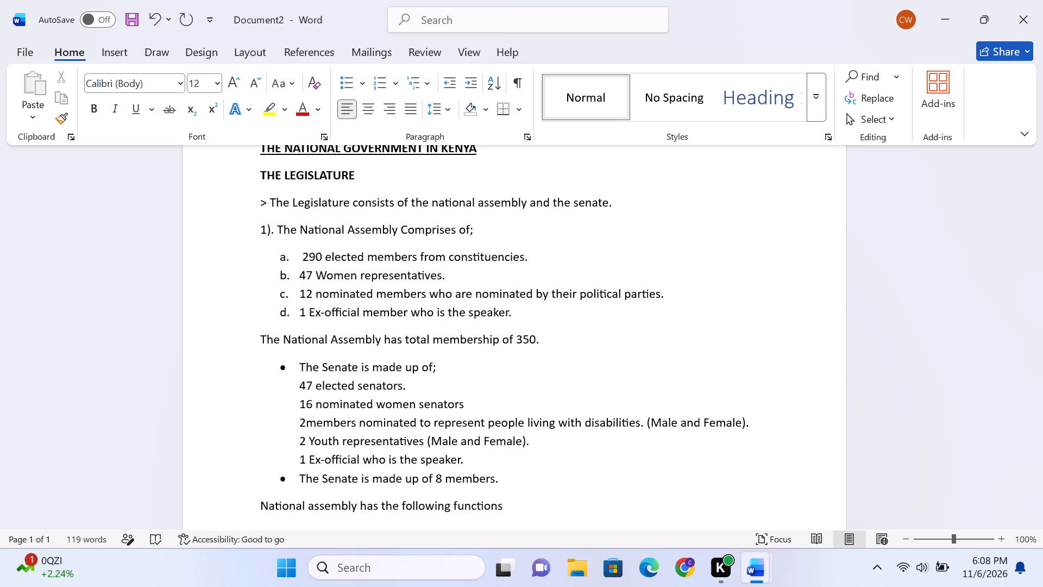
key("period")
Start an empty arrowhead-bulleted item beneath the National Assembly functions line.
key("Return")
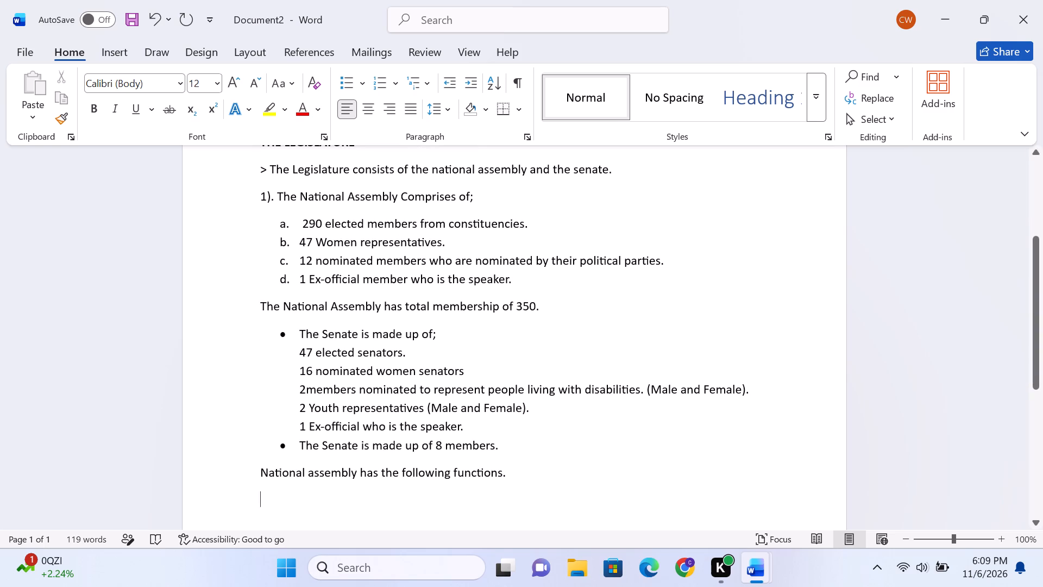
key("period")
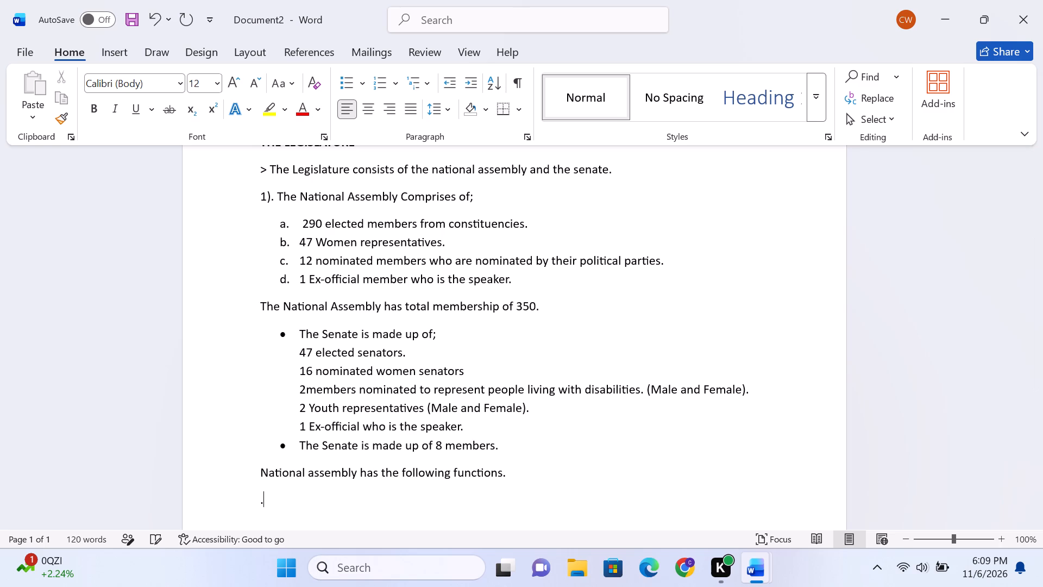
left_click_drag(253, 498, 262, 500)
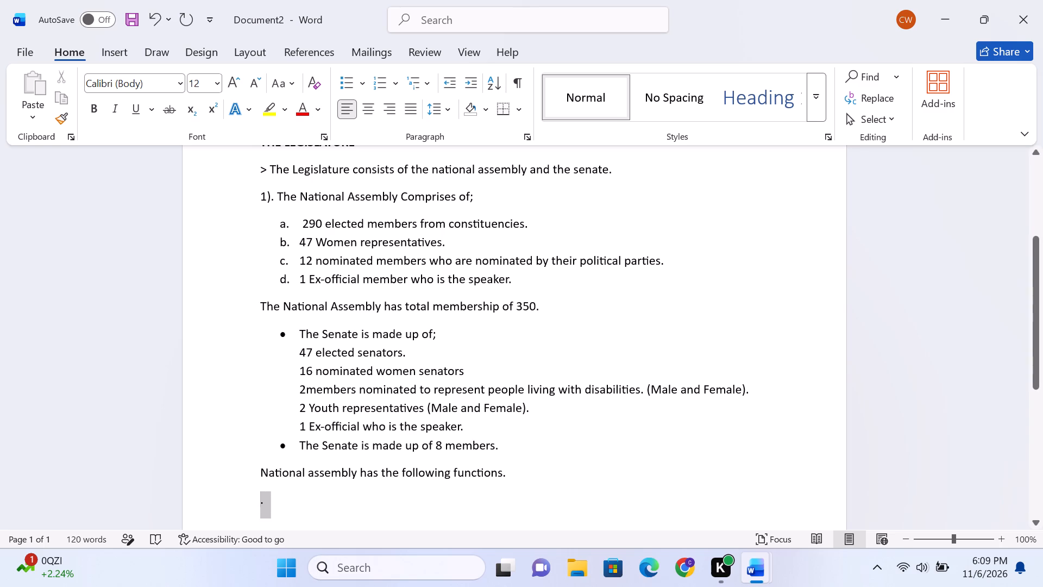
left_click_drag(262, 500, 265, 501)
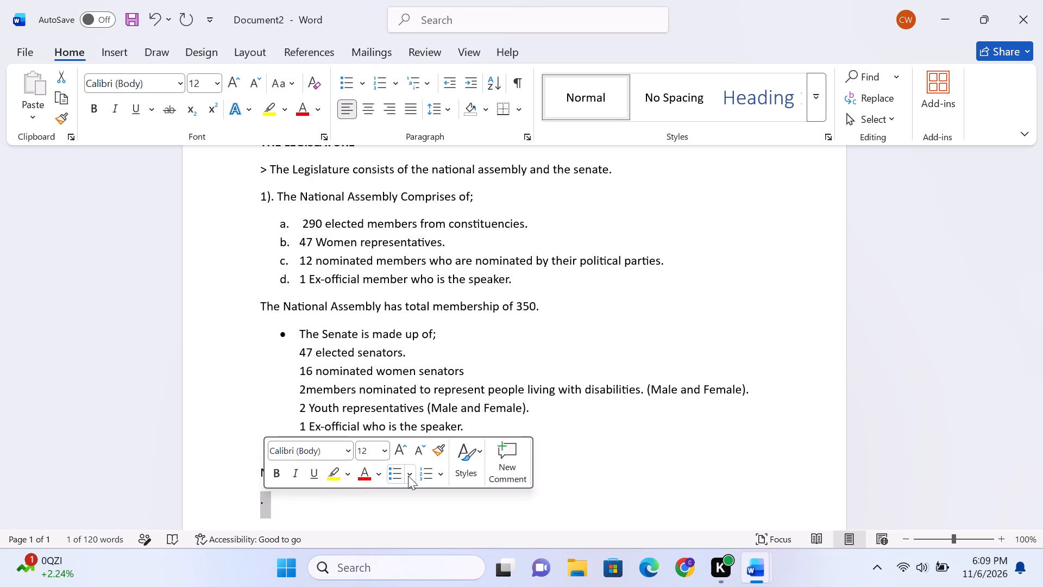
left_click(408, 476)
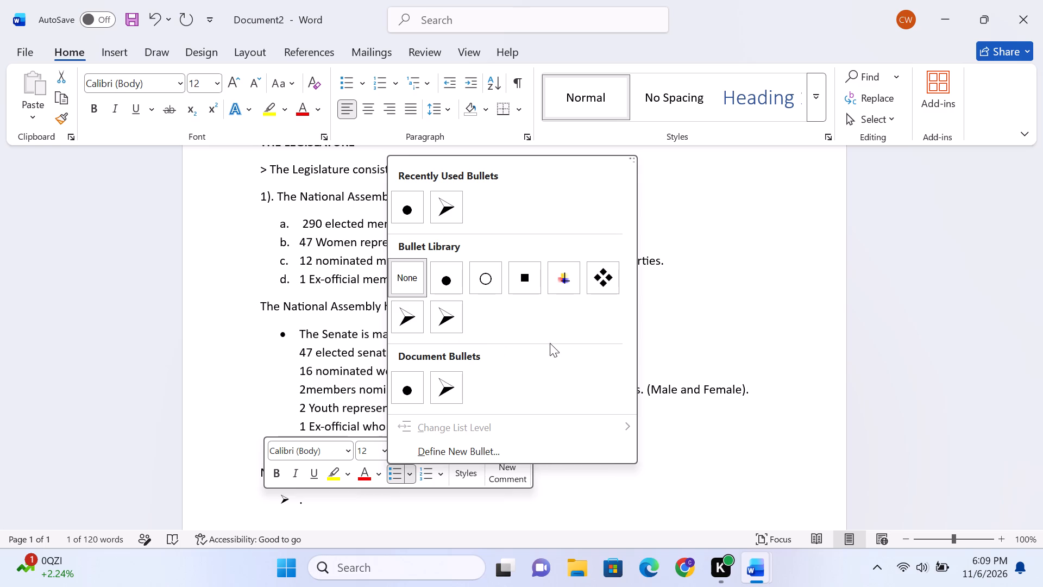
left_click(441, 321)
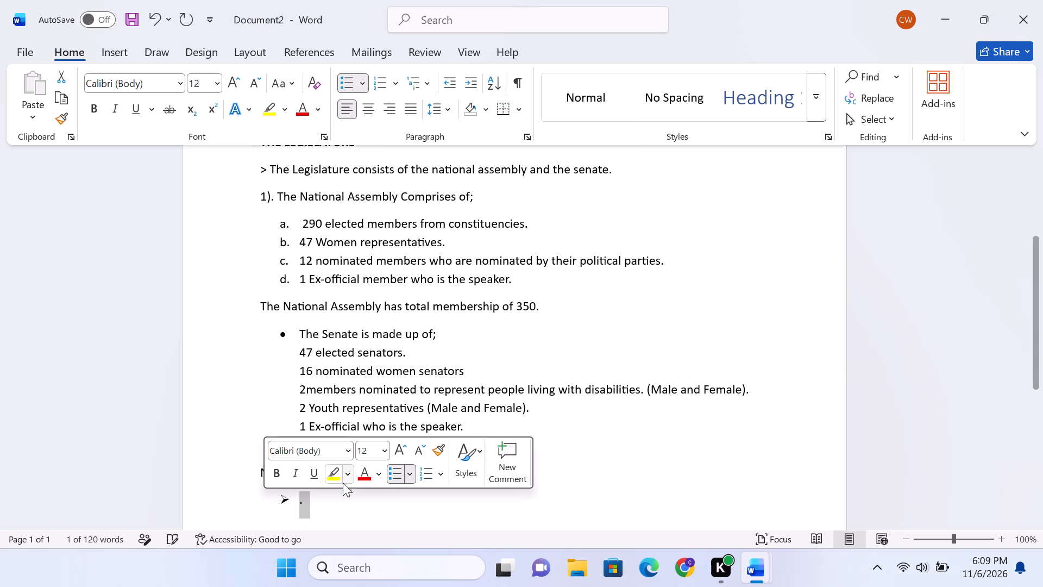
left_click(327, 498)
key("BackSpace")
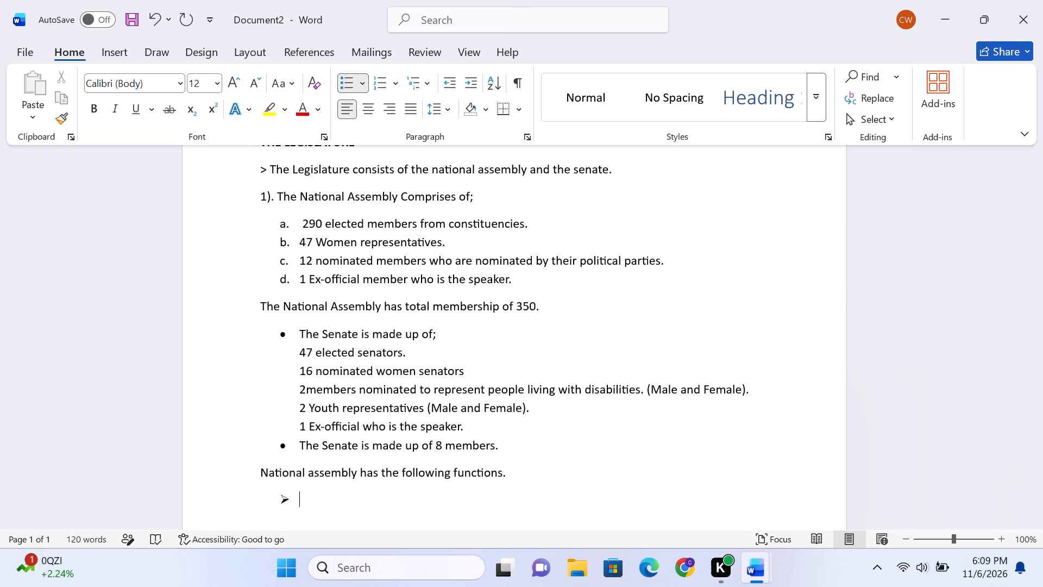
key("space")
key("space")
key("space")
key("BackSpace")
key("BackSpace")
key("BackSpace")
Write the first two function items, "Makes and amends laws." and "Control government expenditure.".
type("makes and ammends laws.")
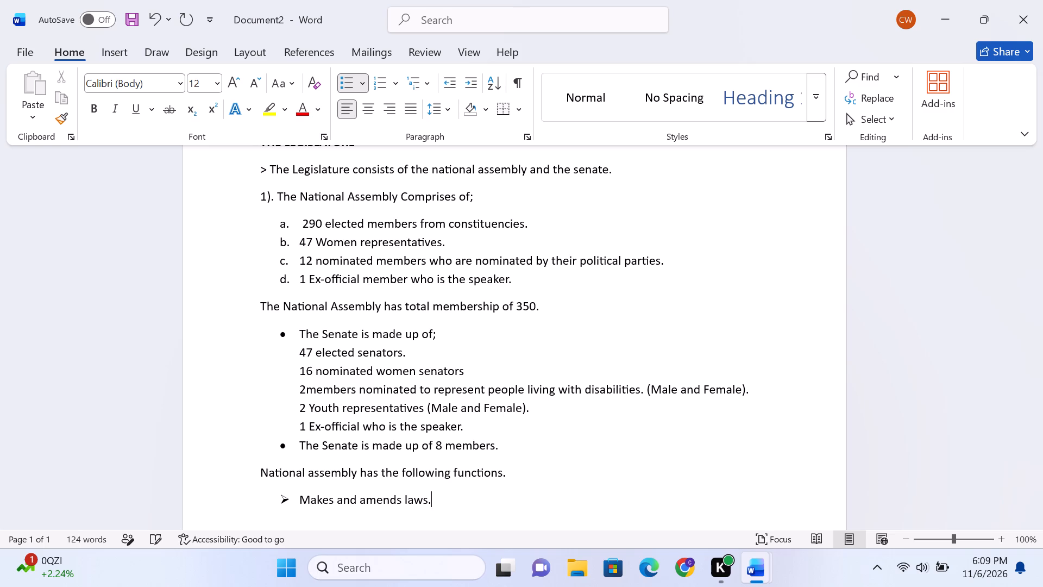
key("Return")
type("control government")
key("space")
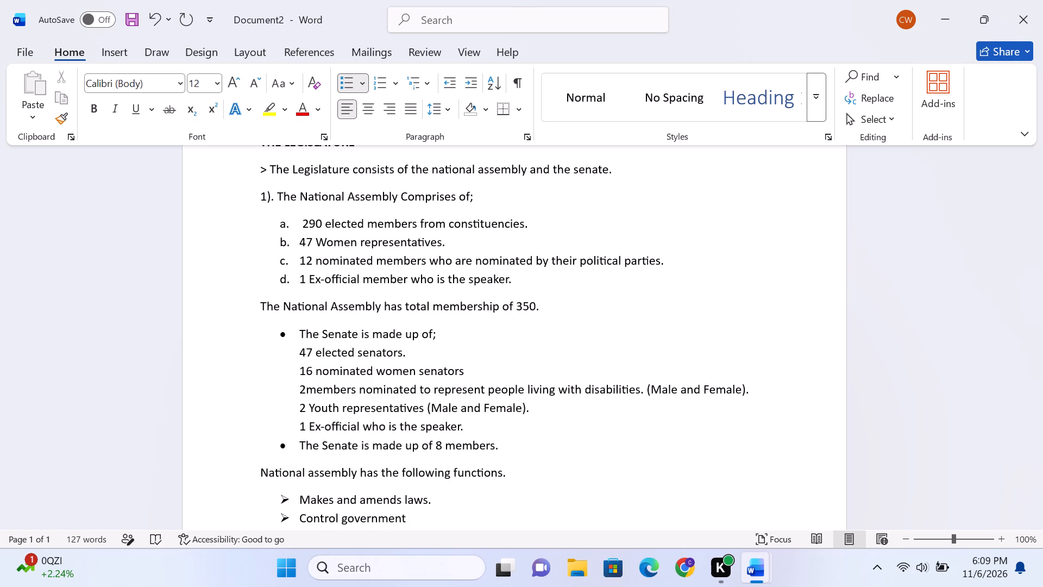
type("expenditure.")
Add a third function item reading "Approves declaration of wars and extension of the state of emergency.".
key("Return")
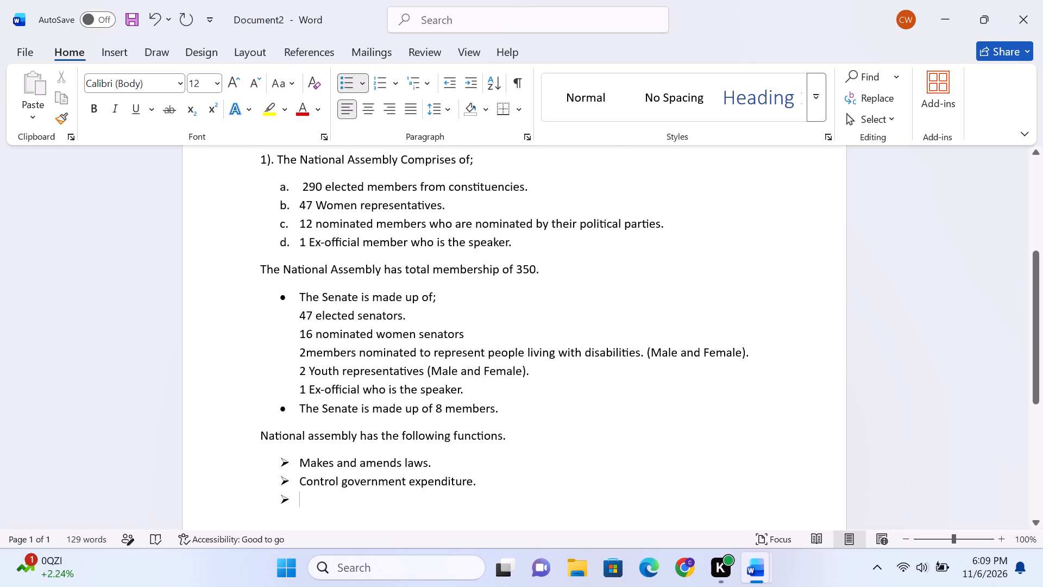
type("approves declarations")
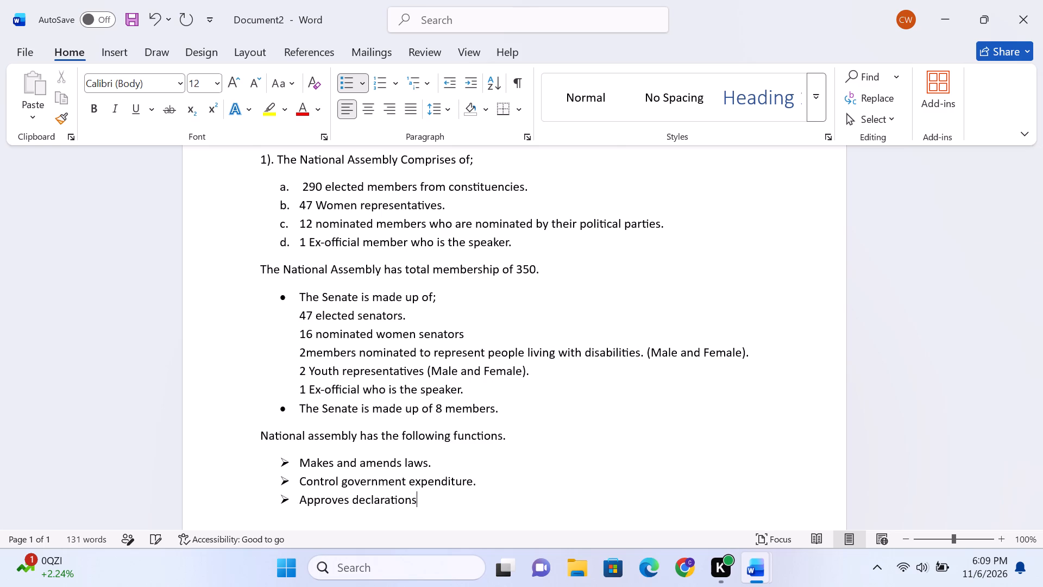
key("space")
key("BackSpace")
key("BackSpace")
key("space")
type("of warrs")
key("BackSpace")
key("BackSpace")
type("s")
key("space")
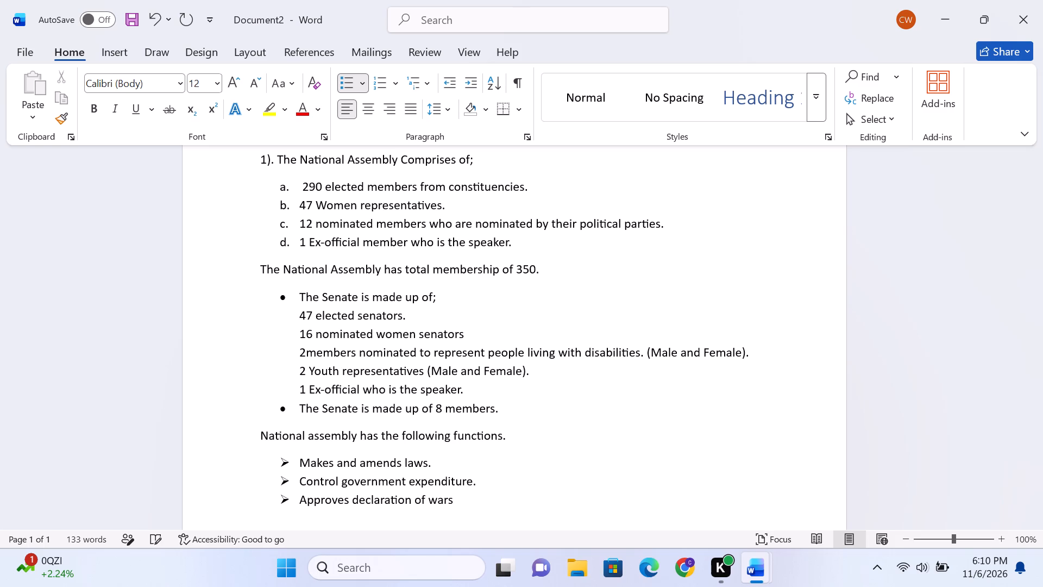
type("and extension")
key("space")
type("of the state")
key("space")
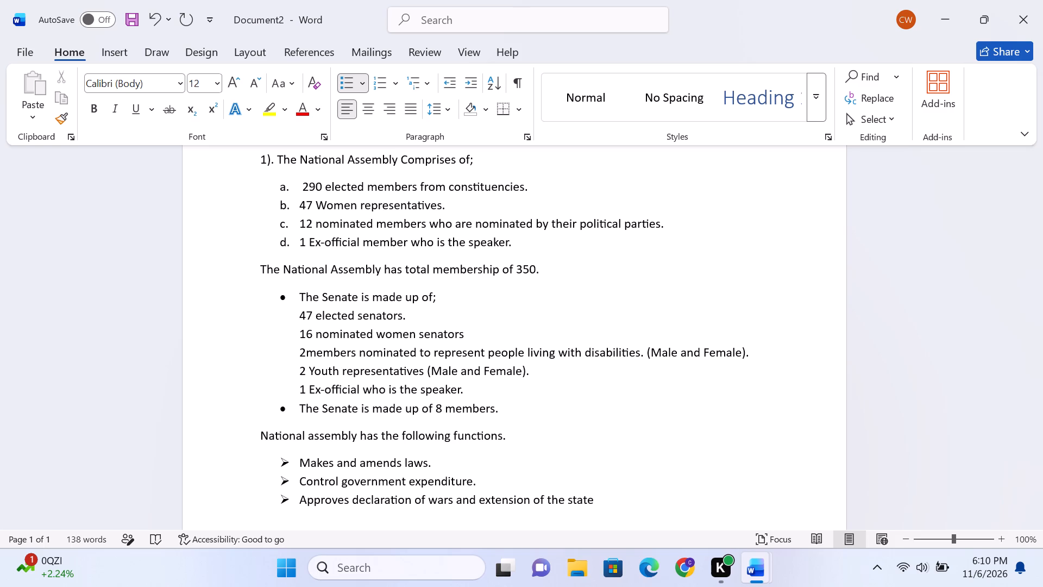
type("of emergency")
key("period")
Add a fourth function item reading "Approves presidential nominee to various positions.".
key("Return")
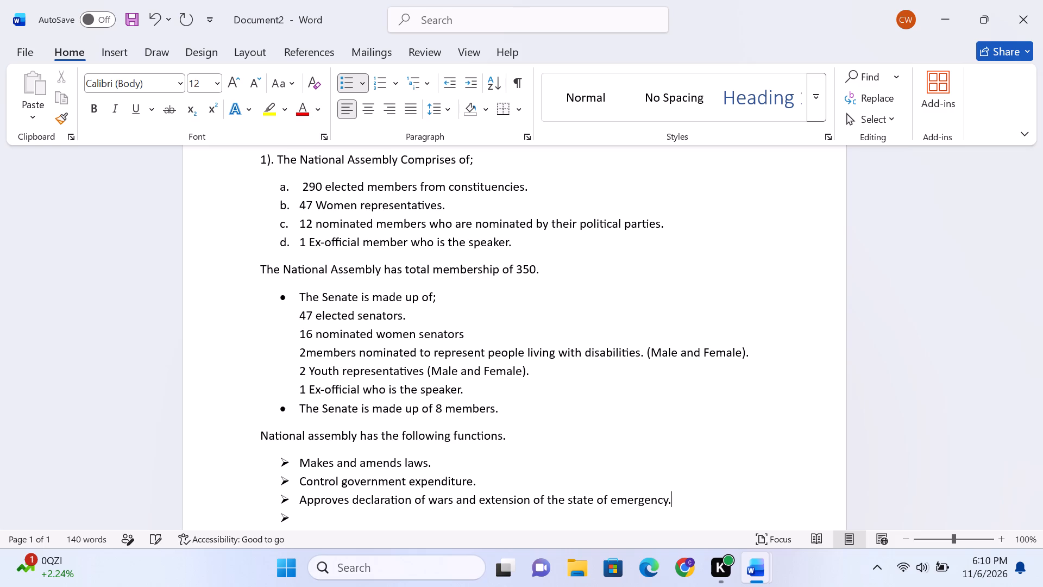
type("appro")
type("ves")
key("space")
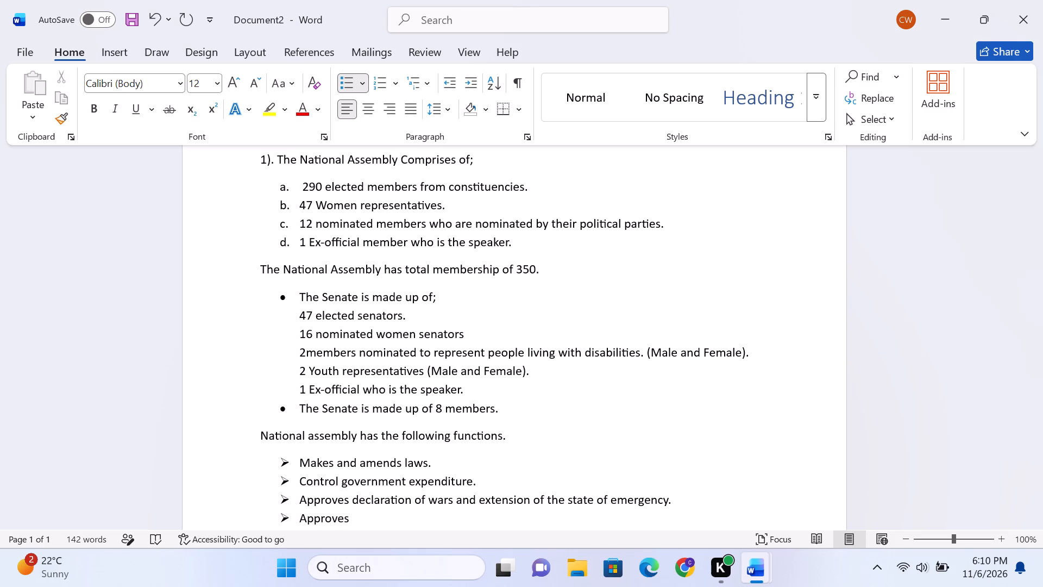
type("presidential")
key("space")
type("nm")
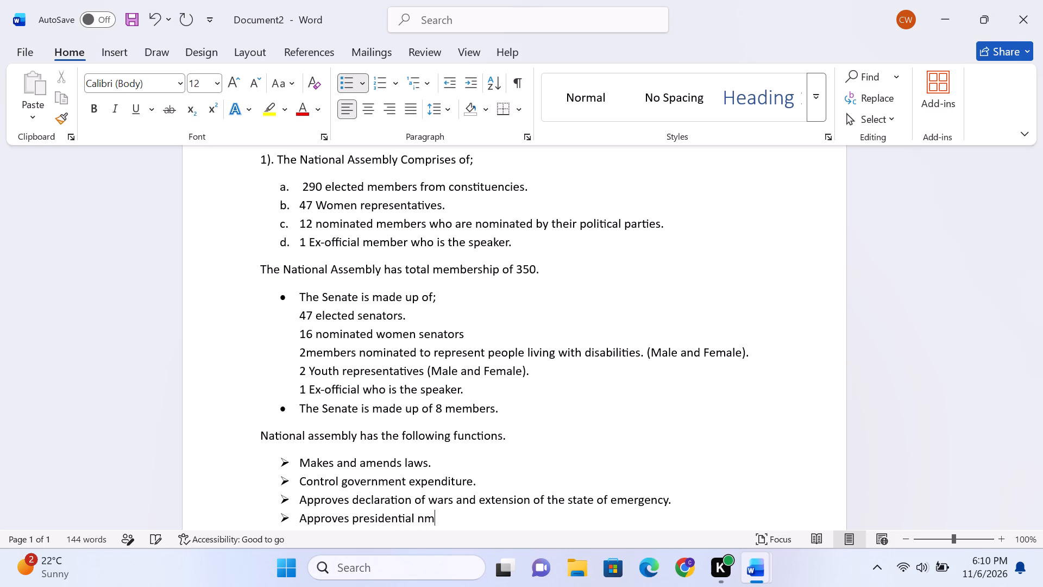
key("BackSpace")
type("ominee")
key("space")
type("to various positio")
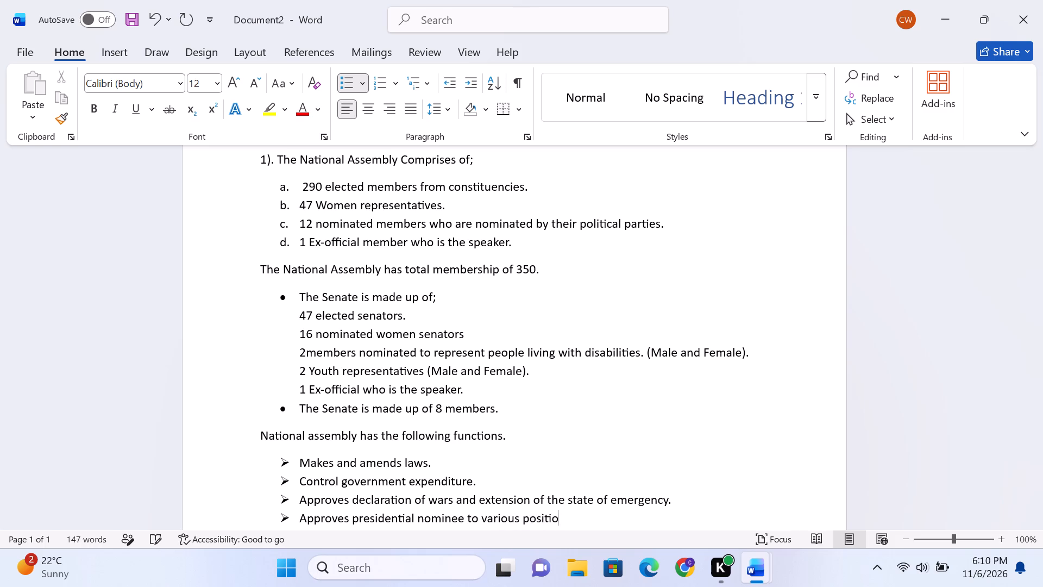
type("ns.")
Add a fifth function item reading "Discusses national issues affecting the country.".
key("Return")
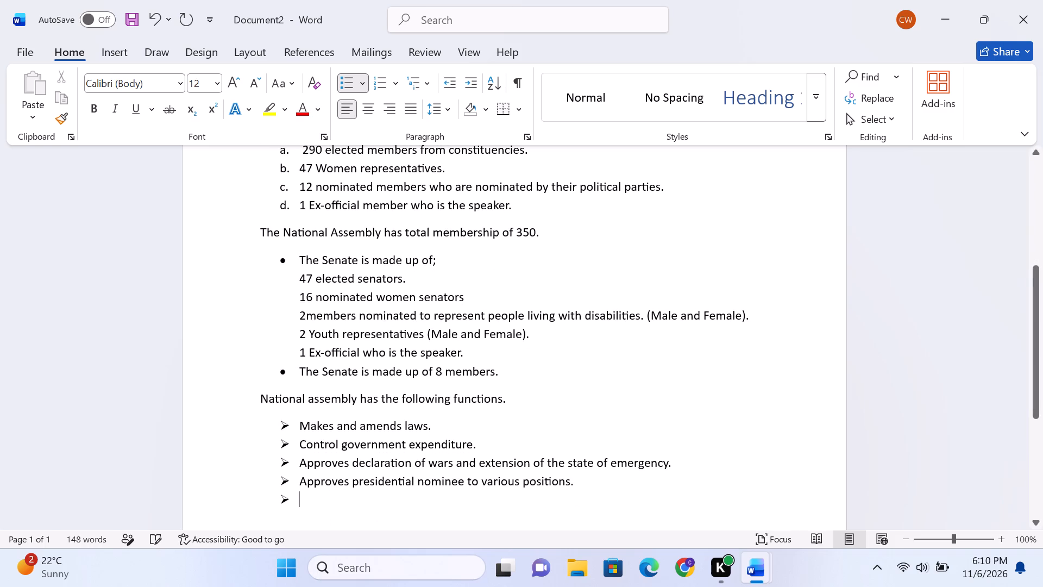
type("disx")
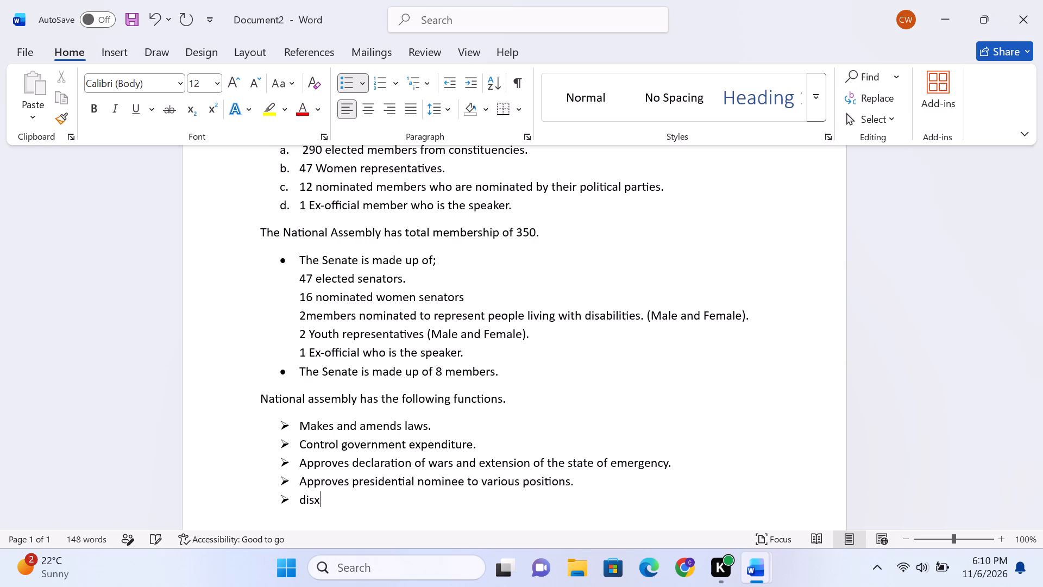
key("BackSpace")
type("cusses")
key("space")
type("national issue")
key("space")
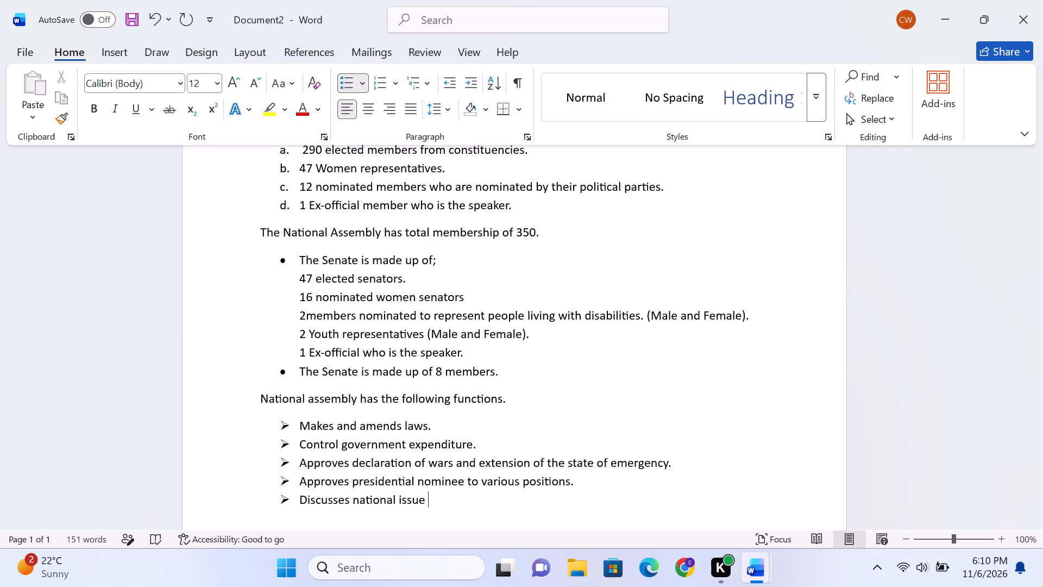
key("BackSpace")
type("s affectim")
key("BackSpace")
key("n")
key("g")
key("space")
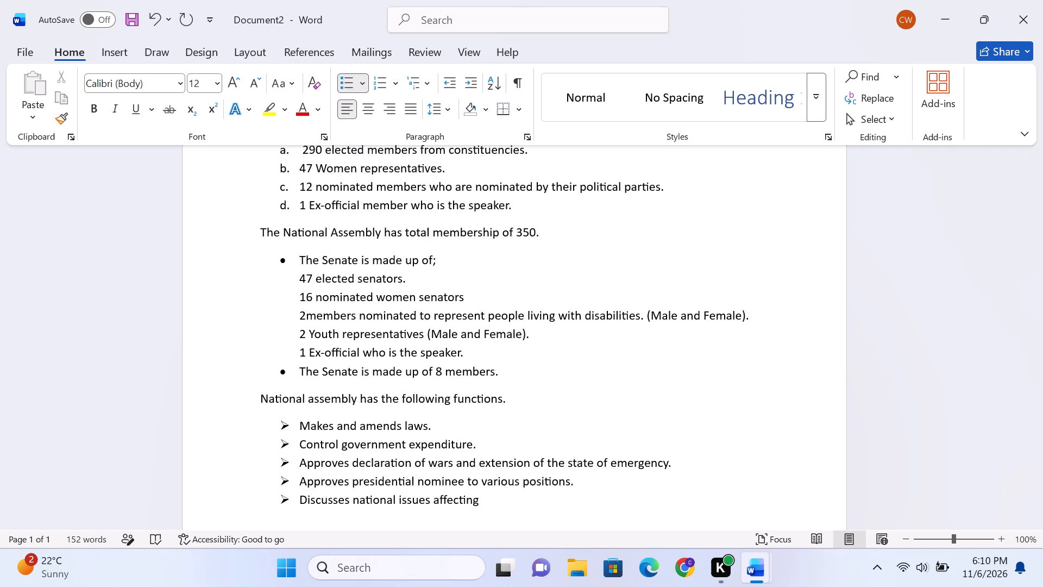
type("the country")
key("BackSpace")
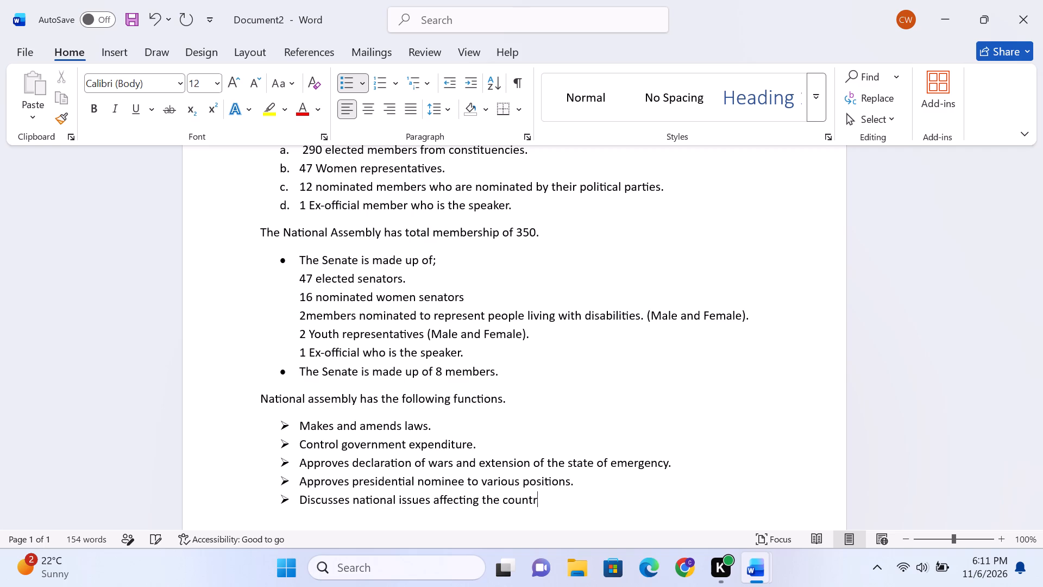
type("y.")
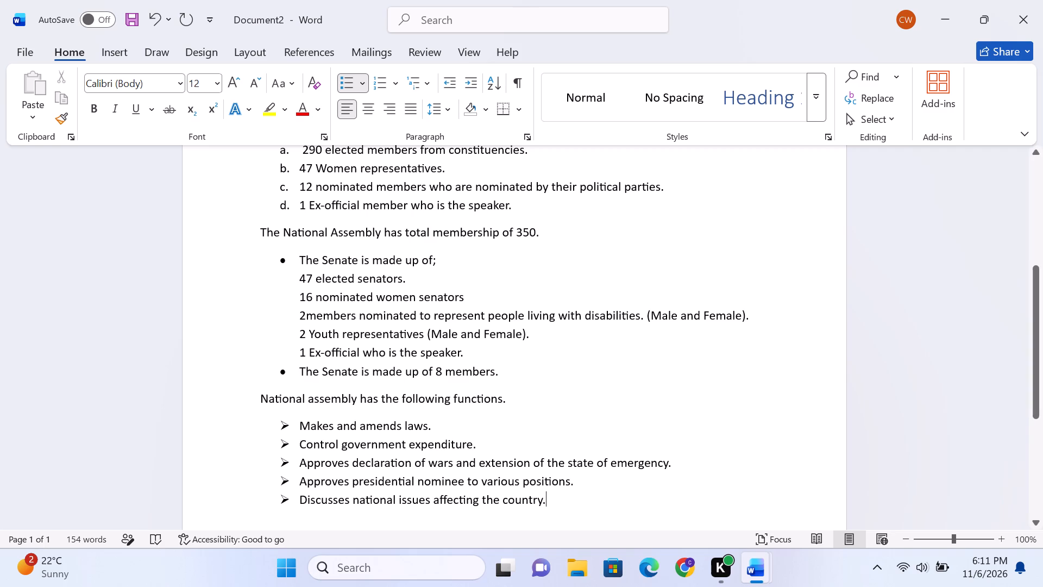
Colour the words "The Legislature" red in the line about what the Legislature consists of.
left_click_drag(1035, 342, 1036, 298)
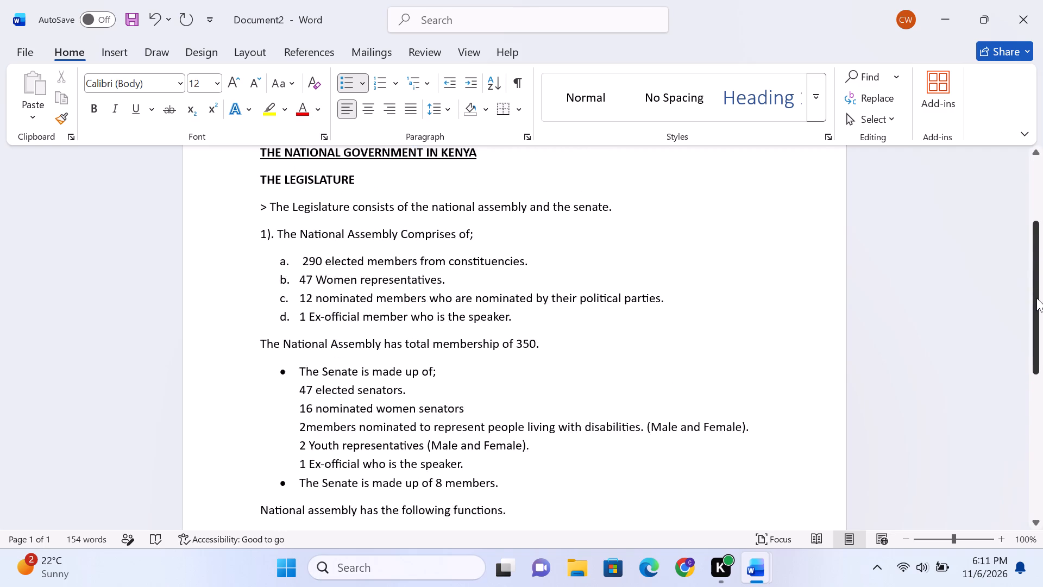
left_click_drag(1036, 298, 1039, 267)
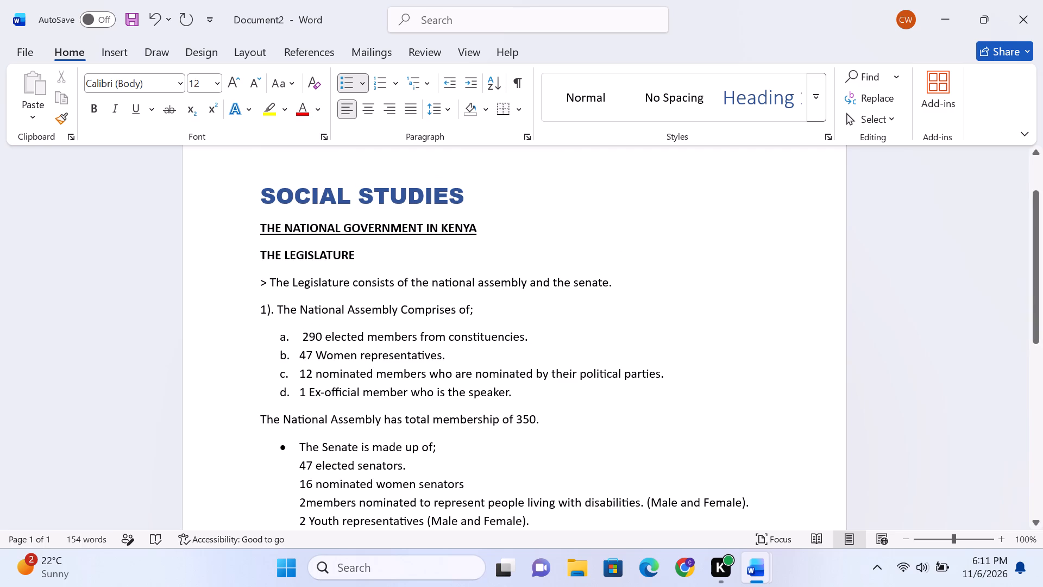
left_click_drag(271, 279, 332, 284)
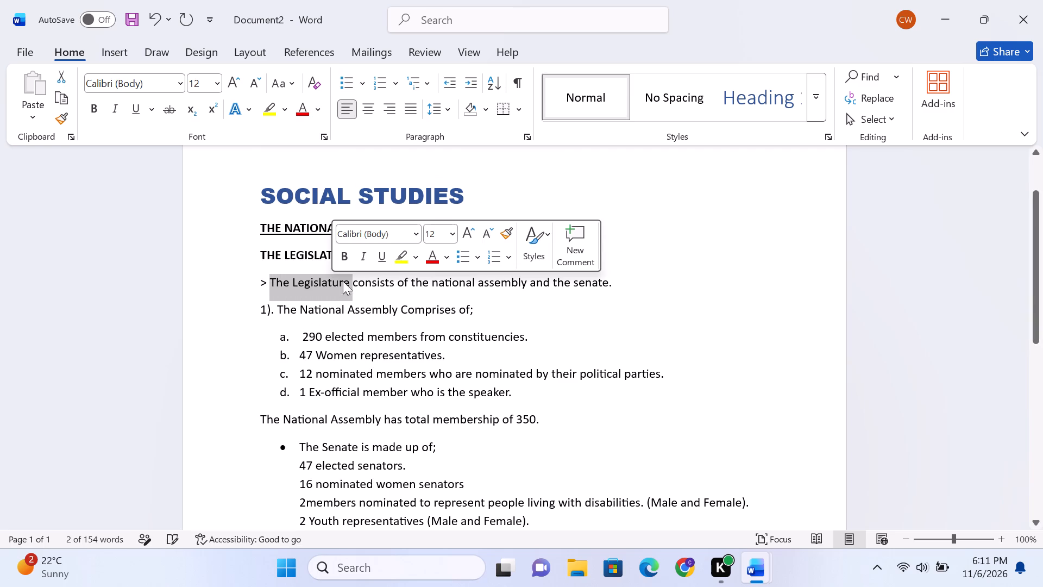
left_click(444, 257)
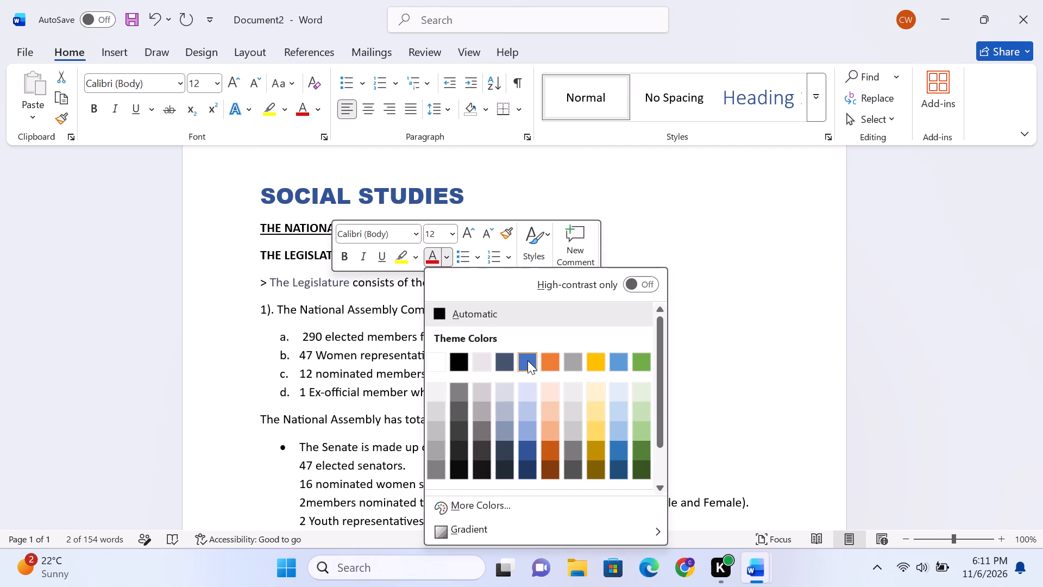
left_click_drag(659, 386, 664, 429)
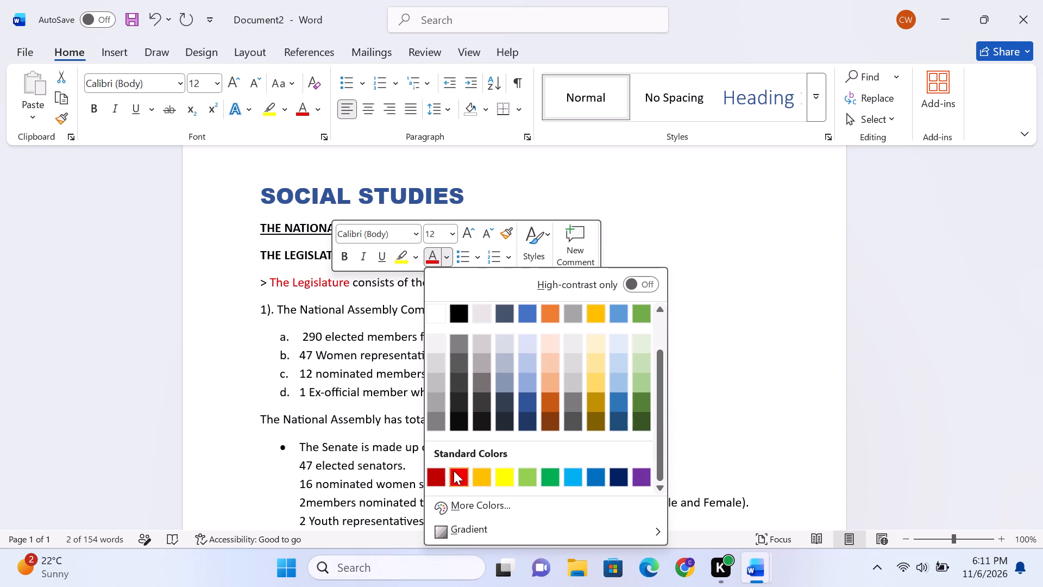
left_click(460, 470)
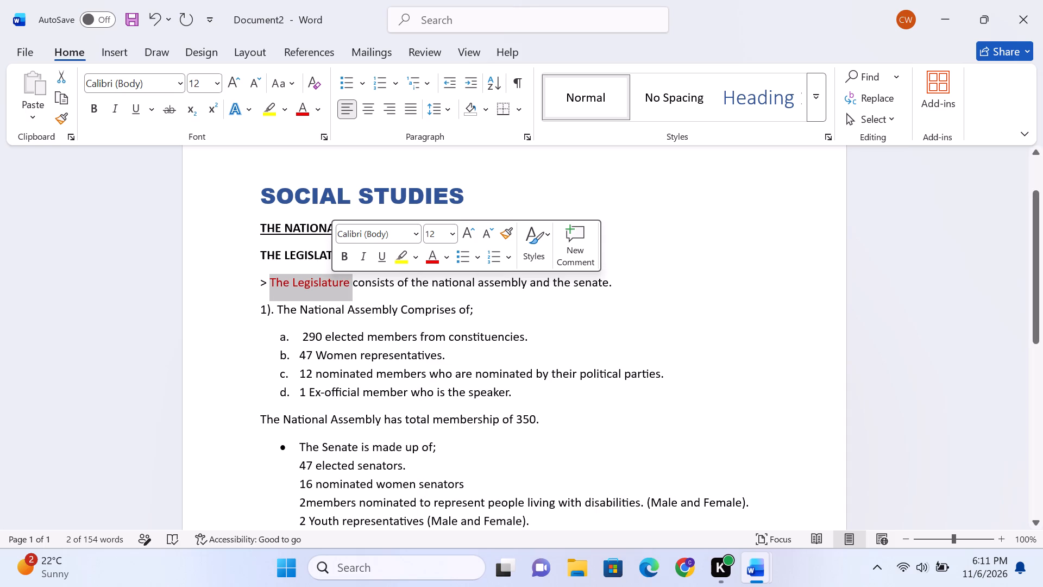
left_click(587, 397)
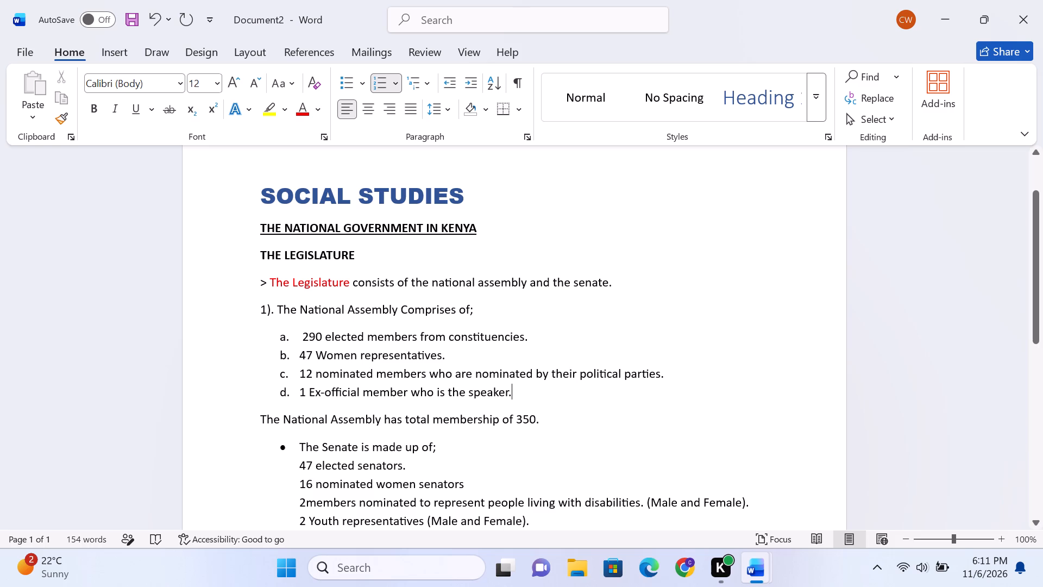
Underline and bold the whole line "The National Assembly has total membership of 350.".
left_click_drag(259, 417, 409, 416)
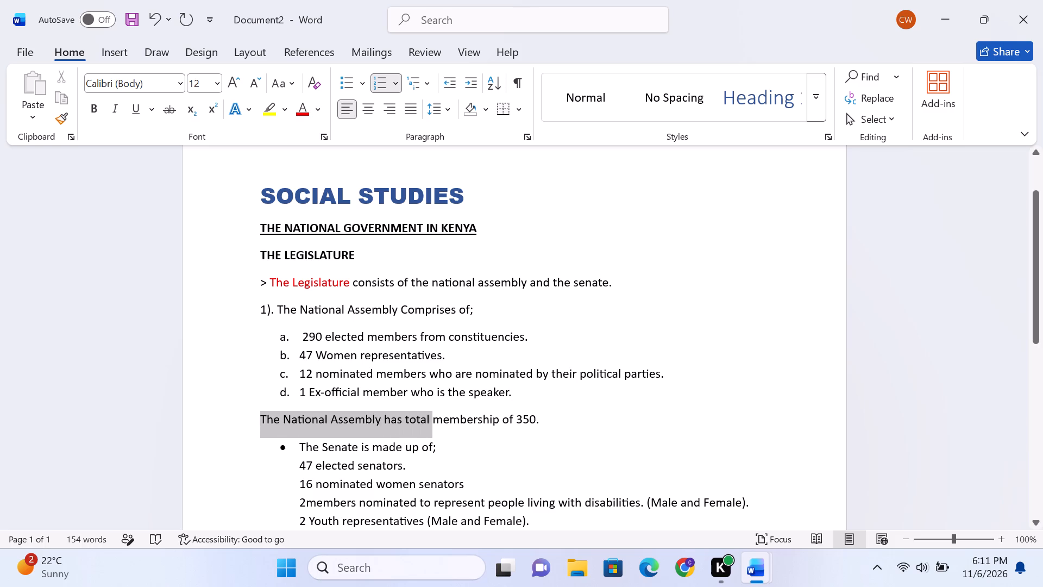
left_click_drag(409, 416, 463, 416)
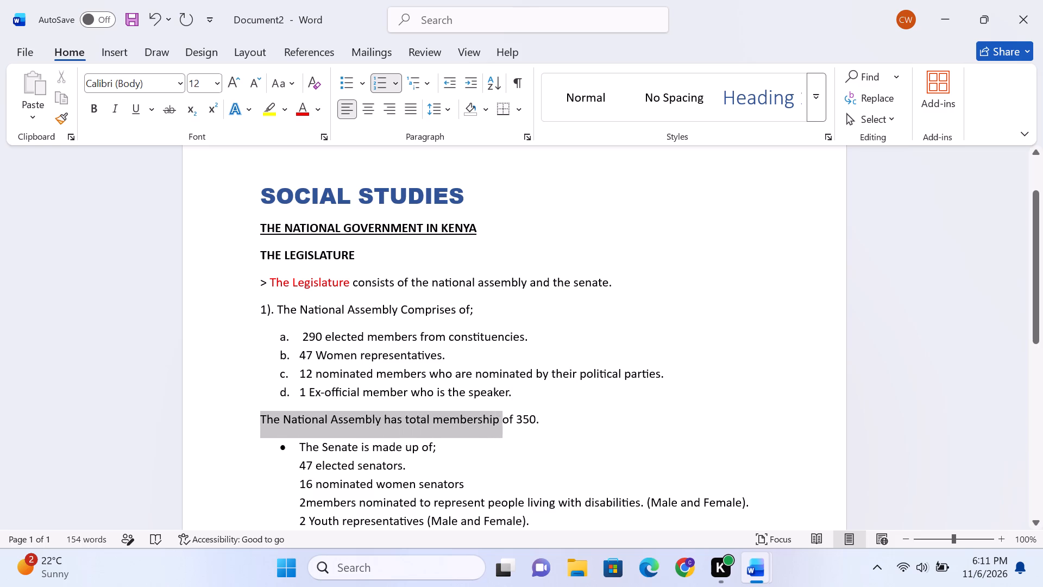
left_click_drag(463, 416, 512, 411)
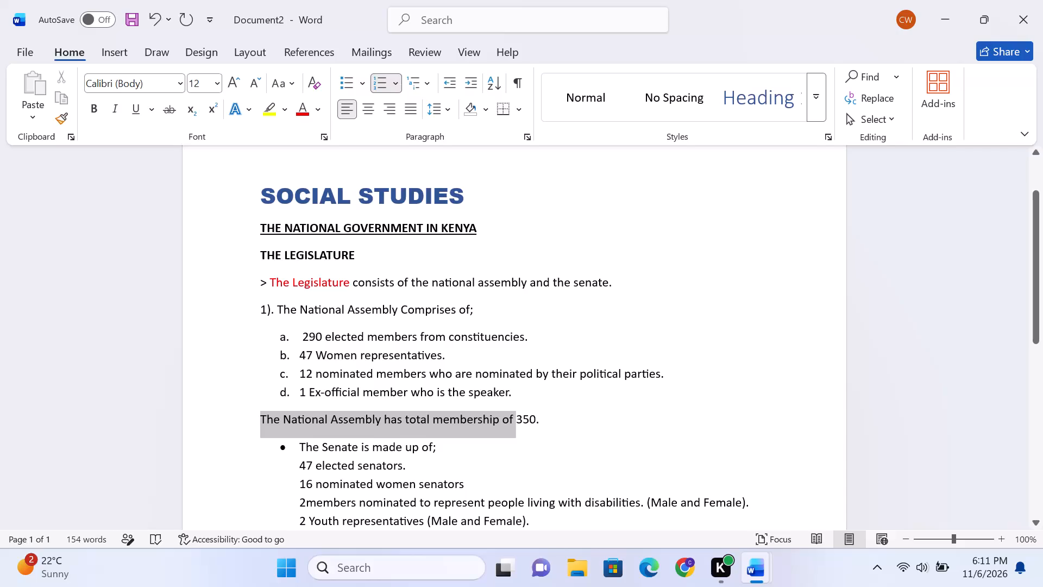
left_click_drag(512, 411, 535, 414)
left_click_drag(535, 414, 544, 427)
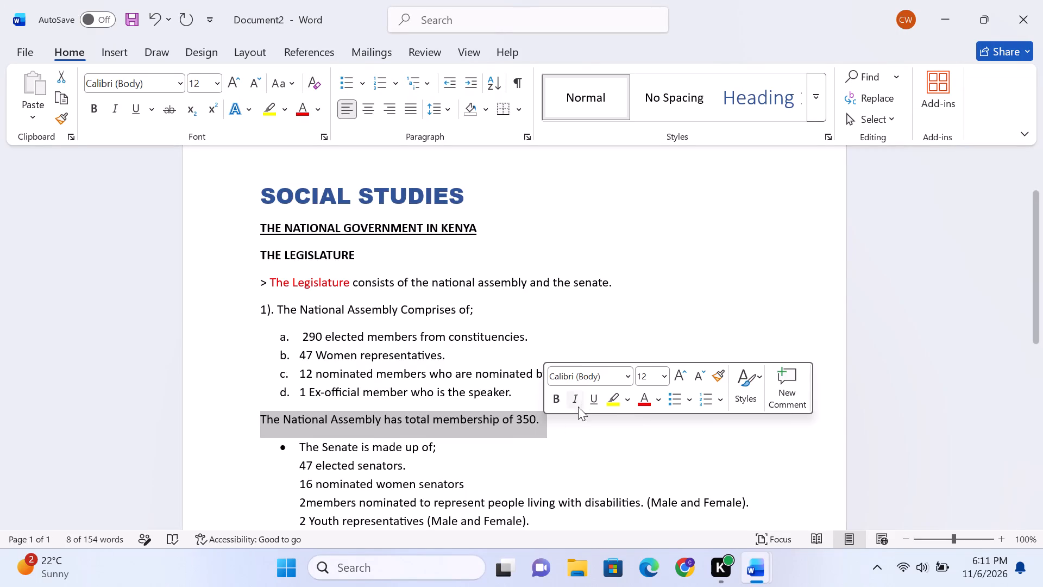
left_click(595, 402)
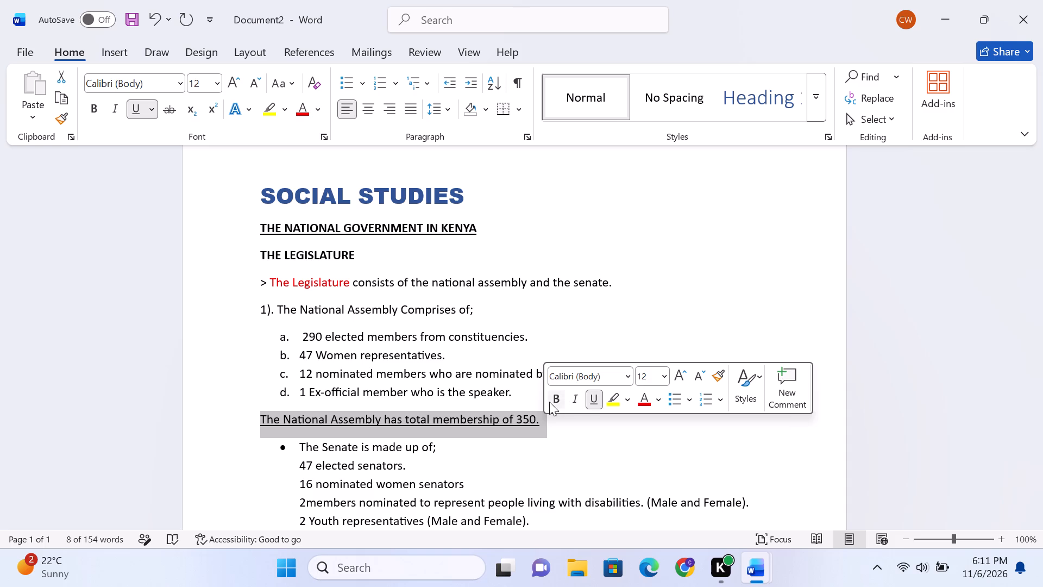
left_click(549, 402)
left_click(562, 444)
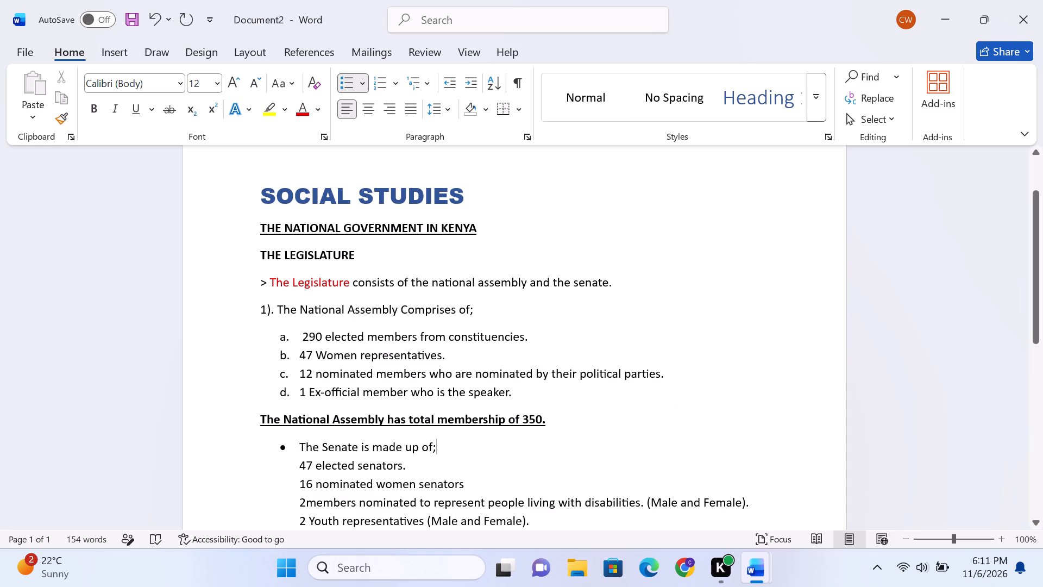
Colour the leading numbers 47, 16, 2, 2 and 1 in the Senate composition lines standard light blue.
left_click_drag(296, 466, 311, 465)
left_click_drag(311, 465, 313, 465)
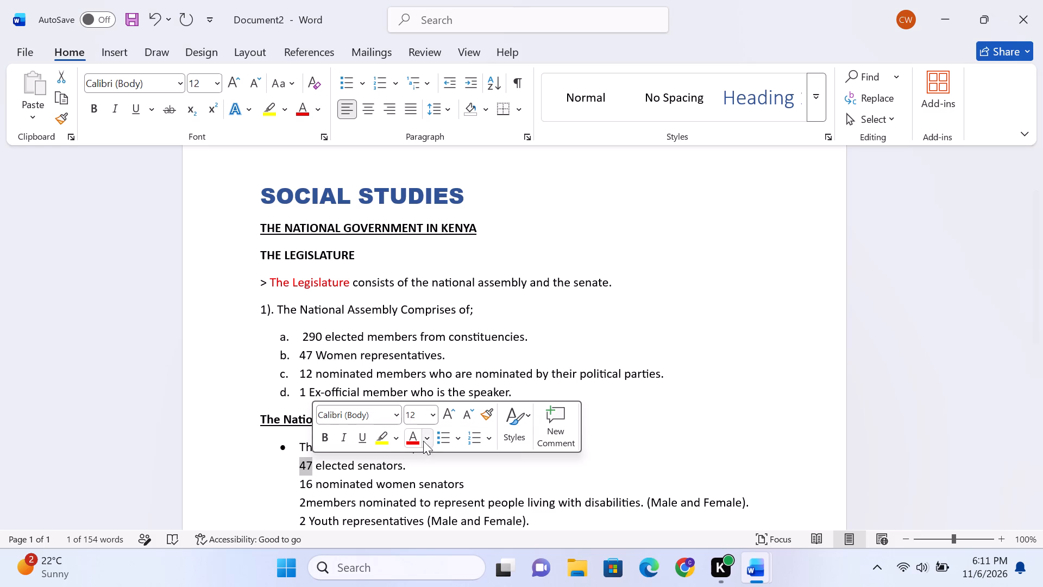
left_click(426, 438)
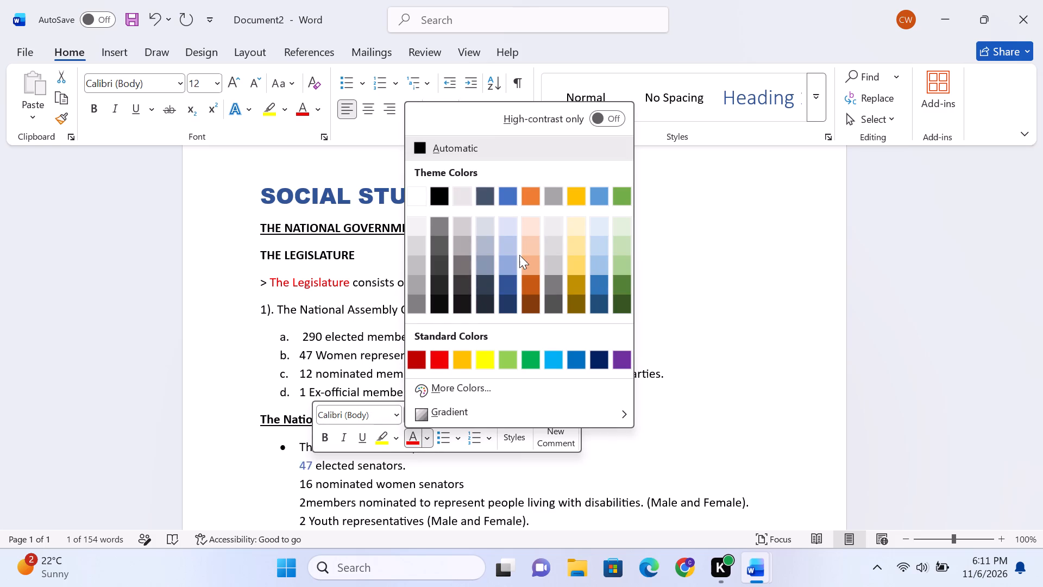
left_click(557, 350)
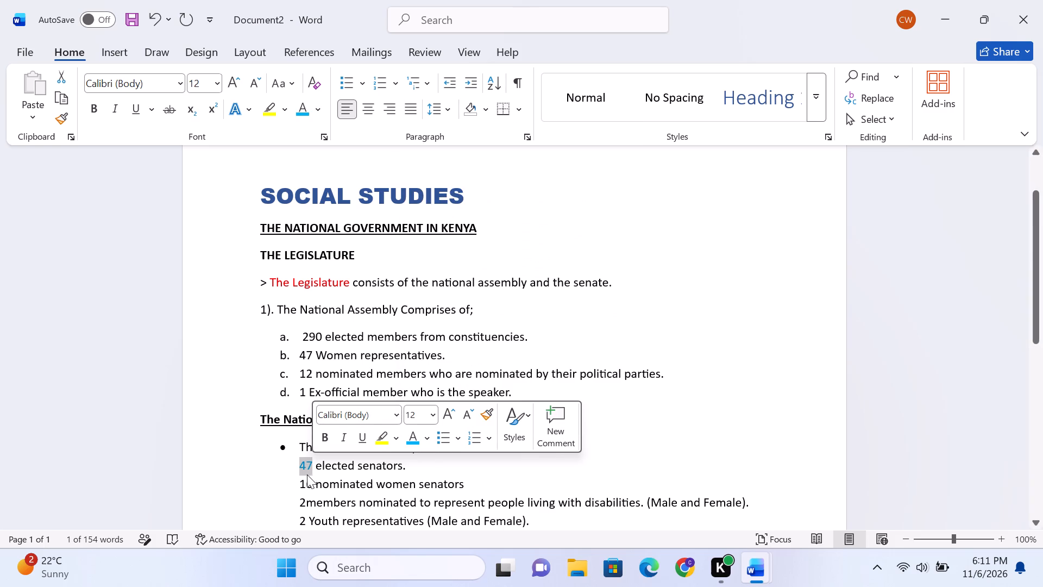
left_click_drag(299, 476, 312, 478)
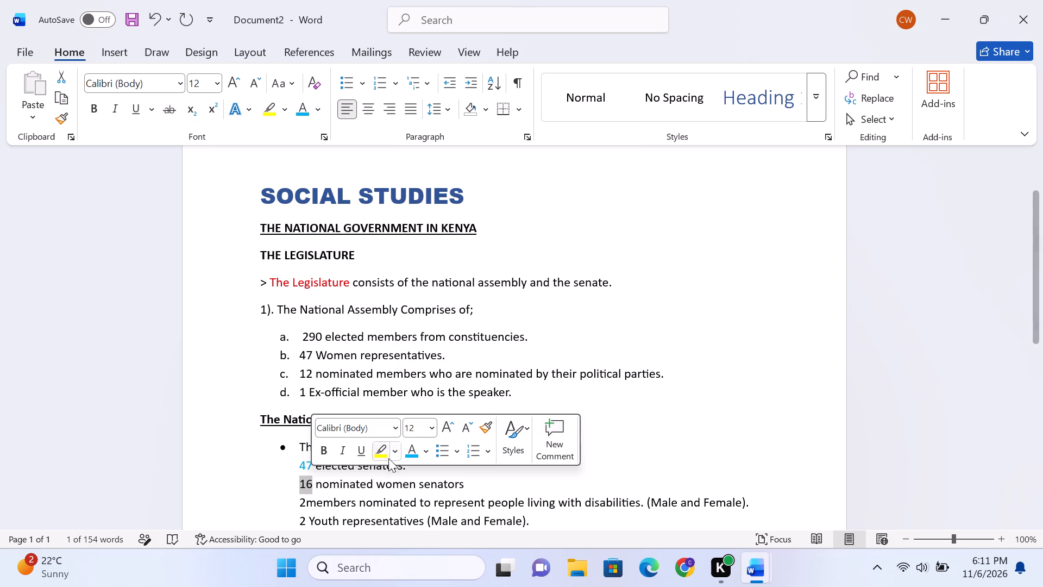
left_click(413, 453)
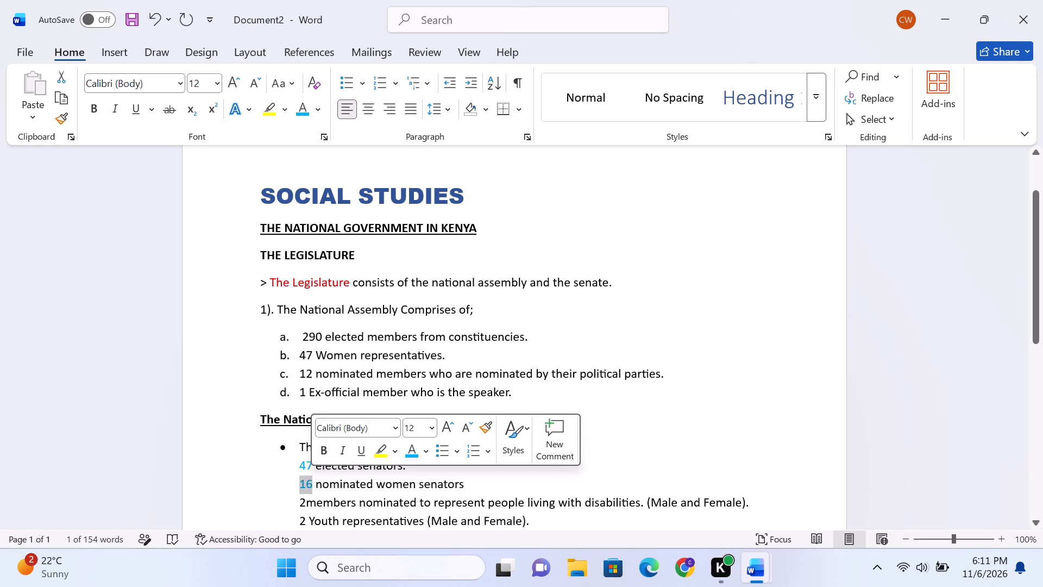
left_click_drag(297, 505, 307, 504)
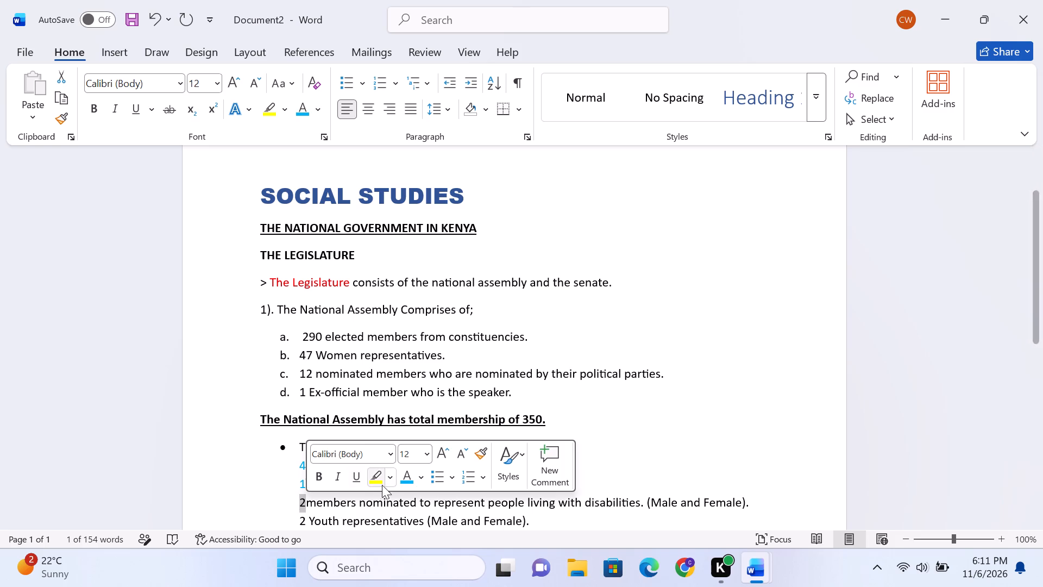
left_click(405, 478)
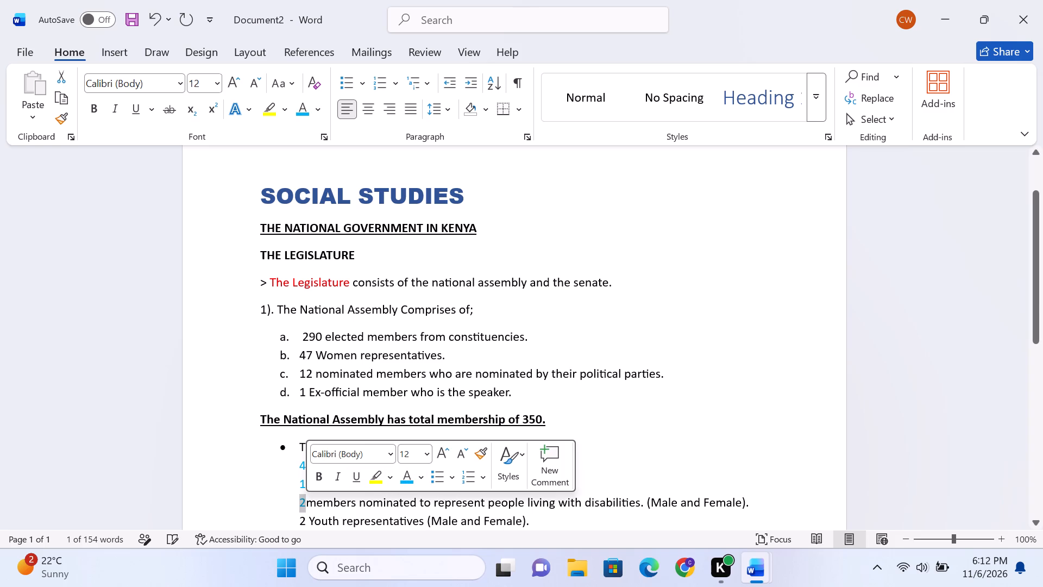
left_click_drag(1034, 293, 1029, 339)
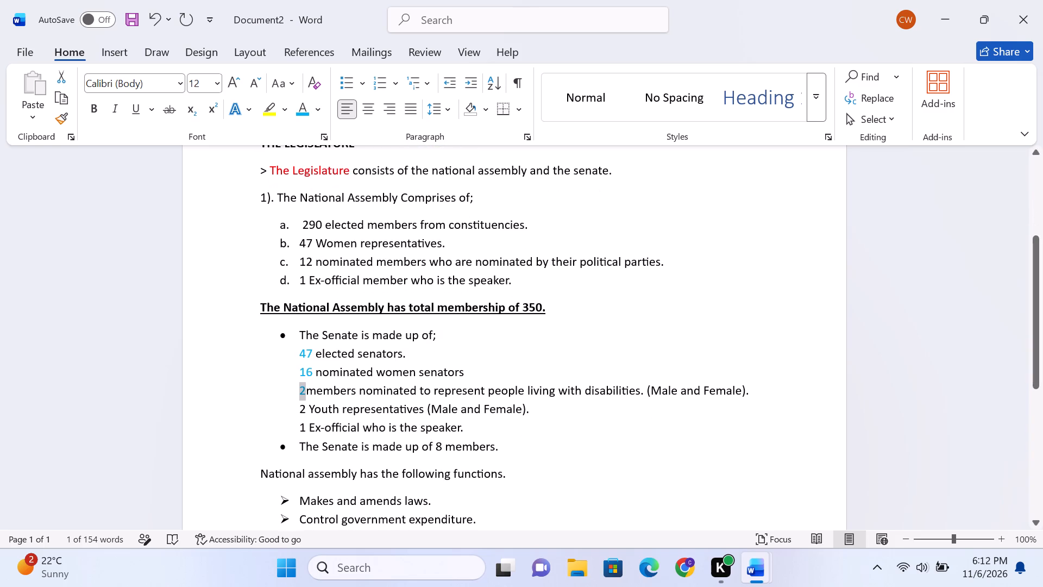
left_click_drag(296, 409, 302, 409)
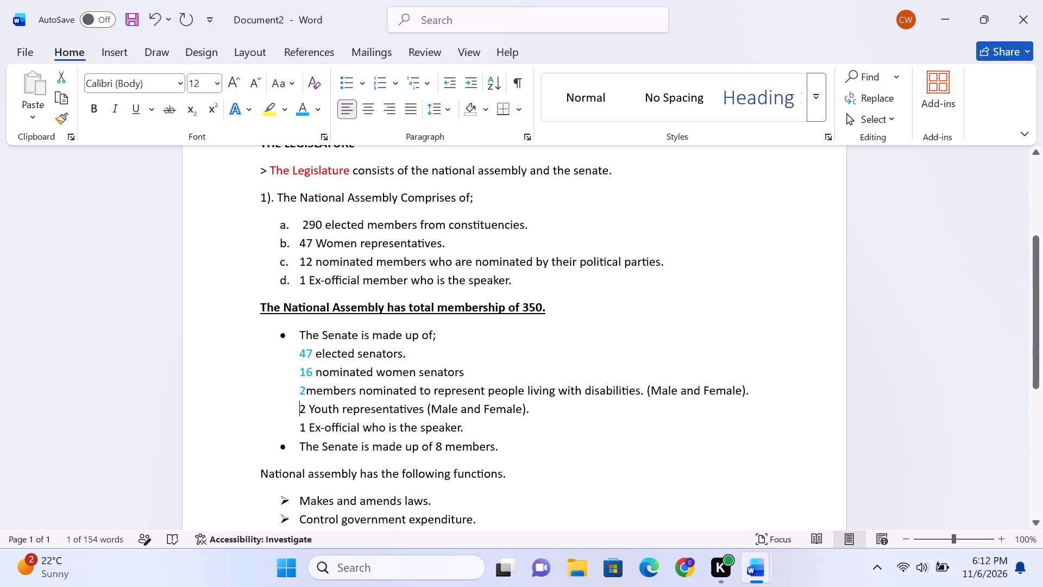
left_click_drag(302, 409, 309, 409)
left_click(410, 386)
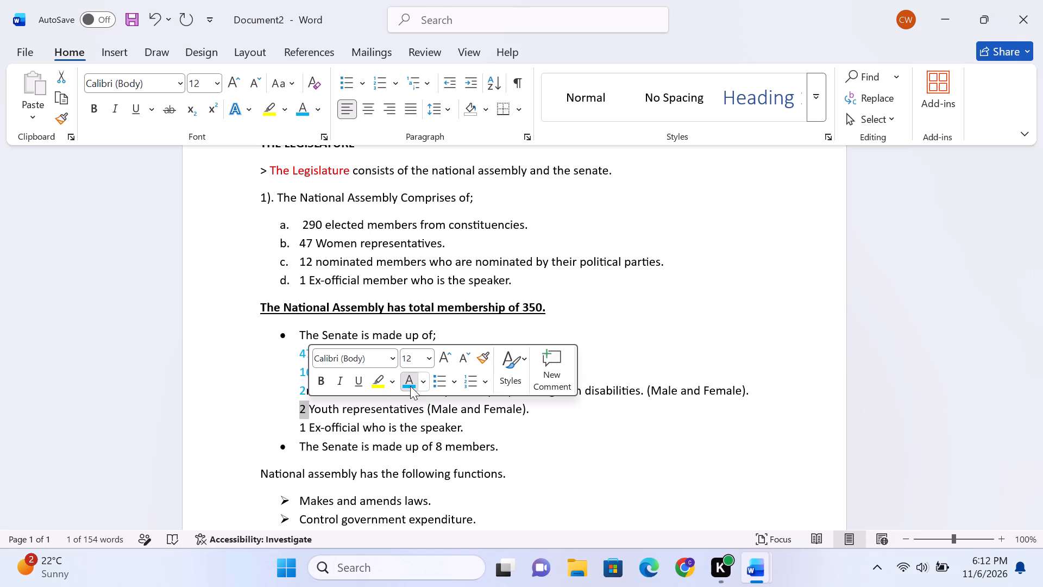
left_click_drag(296, 433, 305, 432)
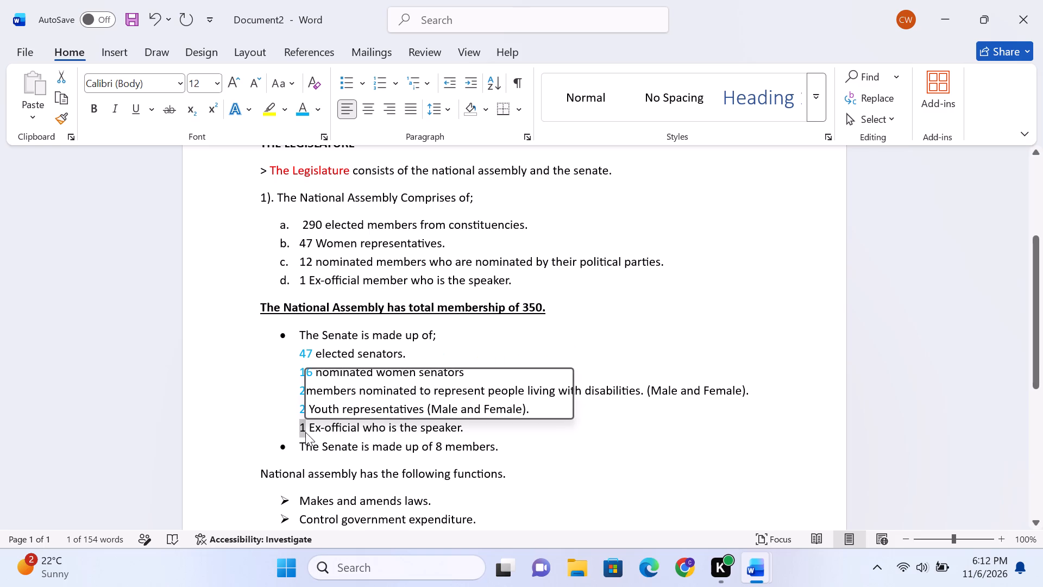
left_click(405, 411)
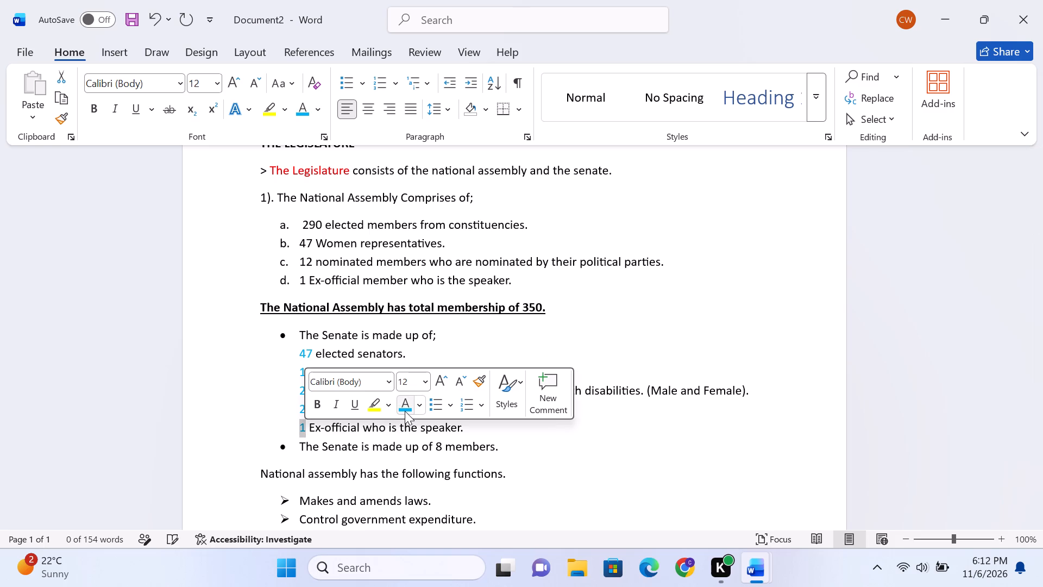
Change the Senate's total in the last Senate bullet to 68 members.
left_click(548, 452)
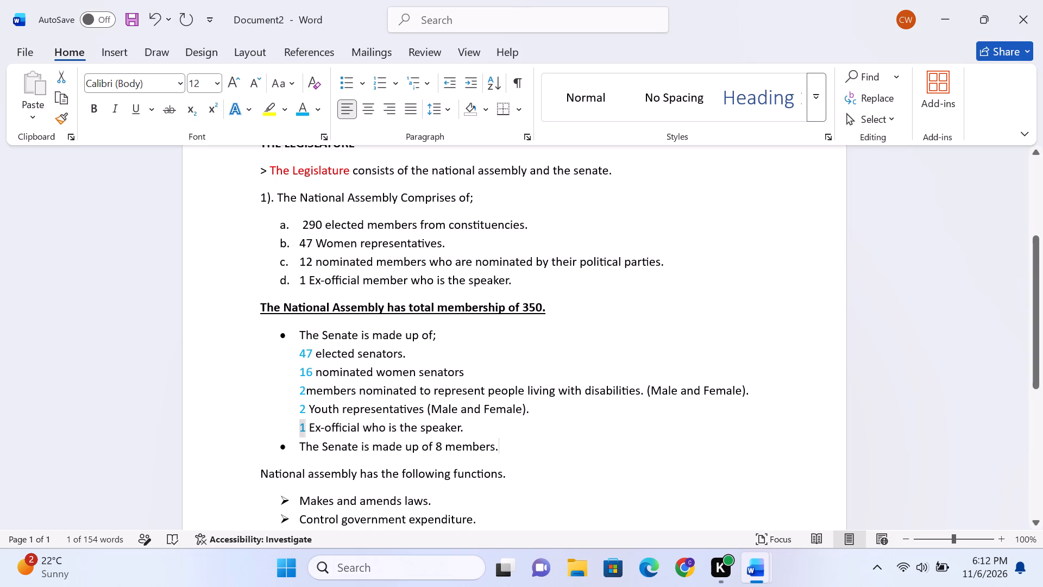
left_click(439, 449)
key("BackSpace")
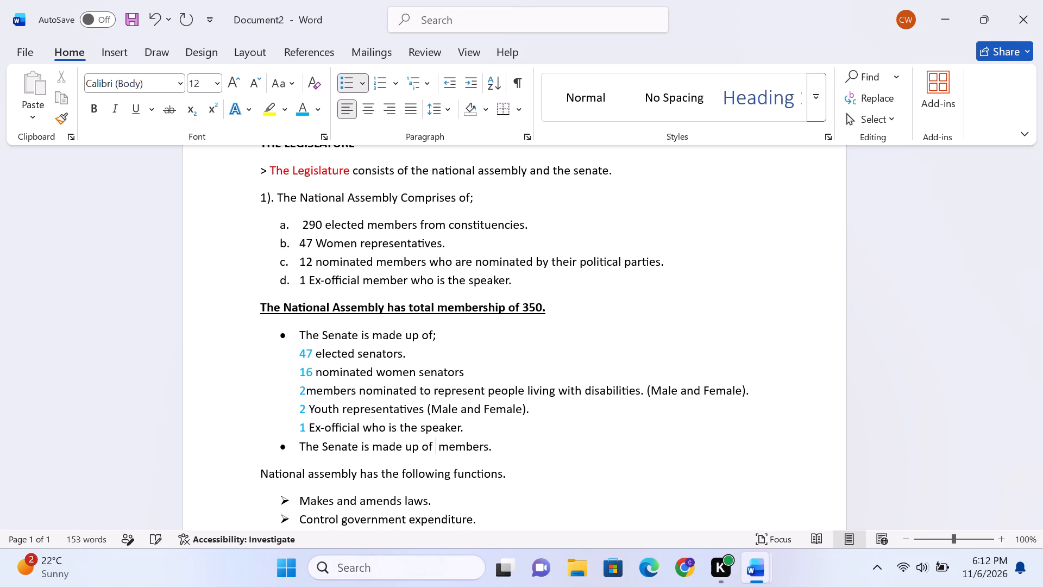
type("68")
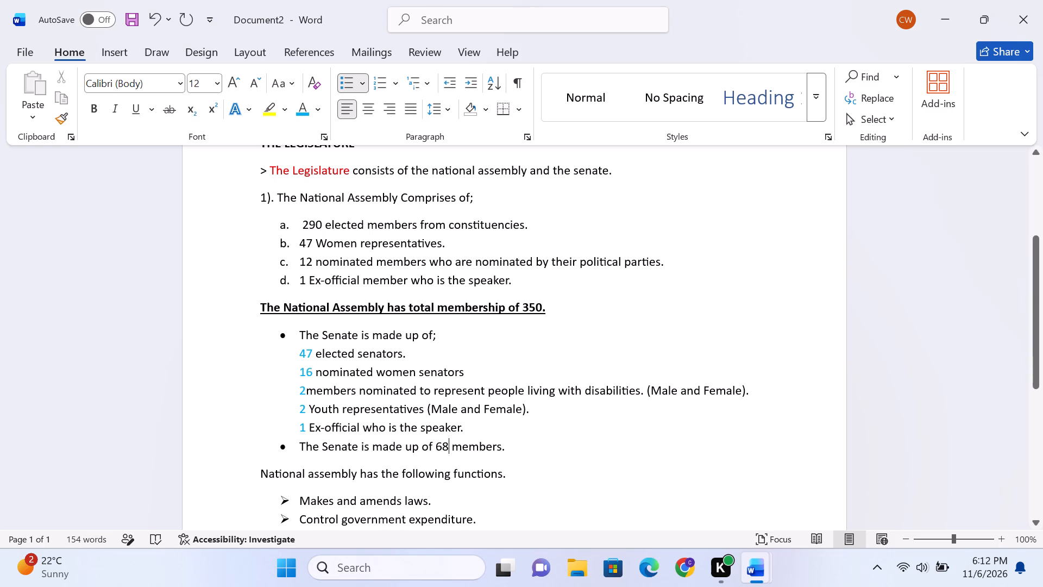
Colour the line "National assembly has the following functions" standard purple, leaving out its full stop.
left_click_drag(259, 474, 491, 474)
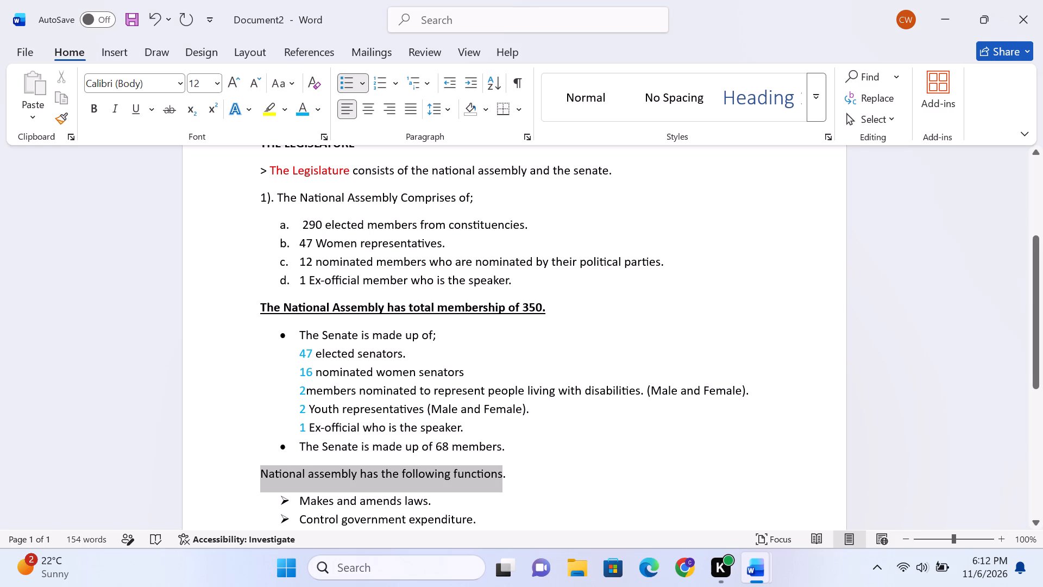
left_click_drag(491, 474, 499, 474)
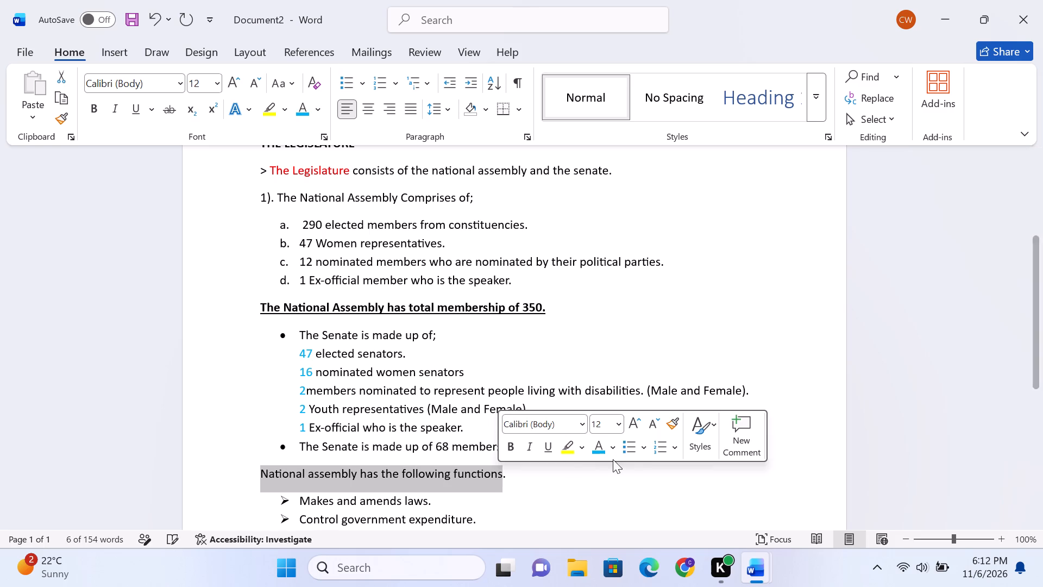
left_click(611, 447)
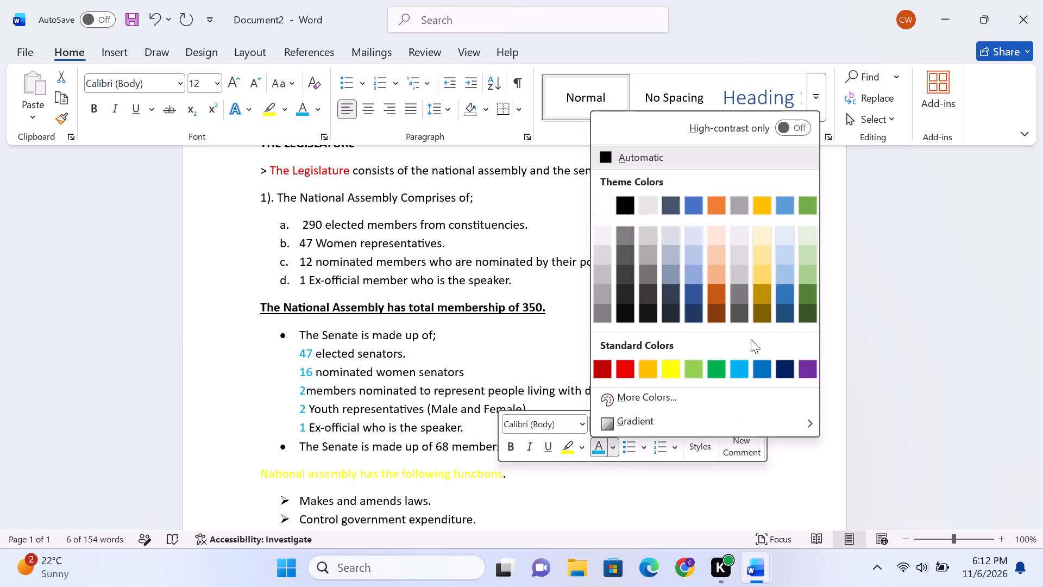
left_click(806, 370)
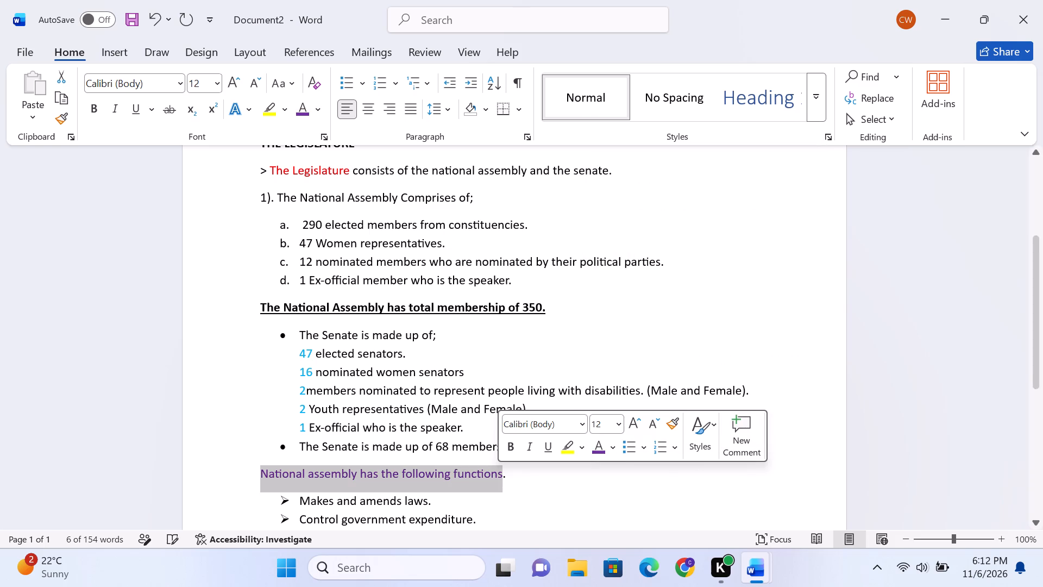
left_click(598, 506)
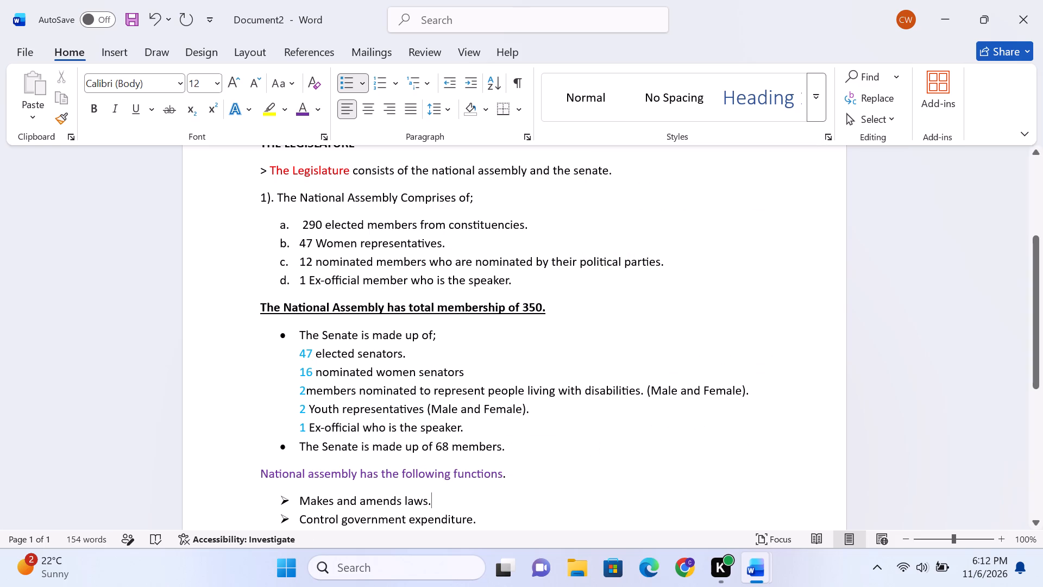
Add an unbulleted line reading "The senate performs the following functions;" below the National Assembly's list of functions.
left_click_drag(1038, 370, 1038, 386)
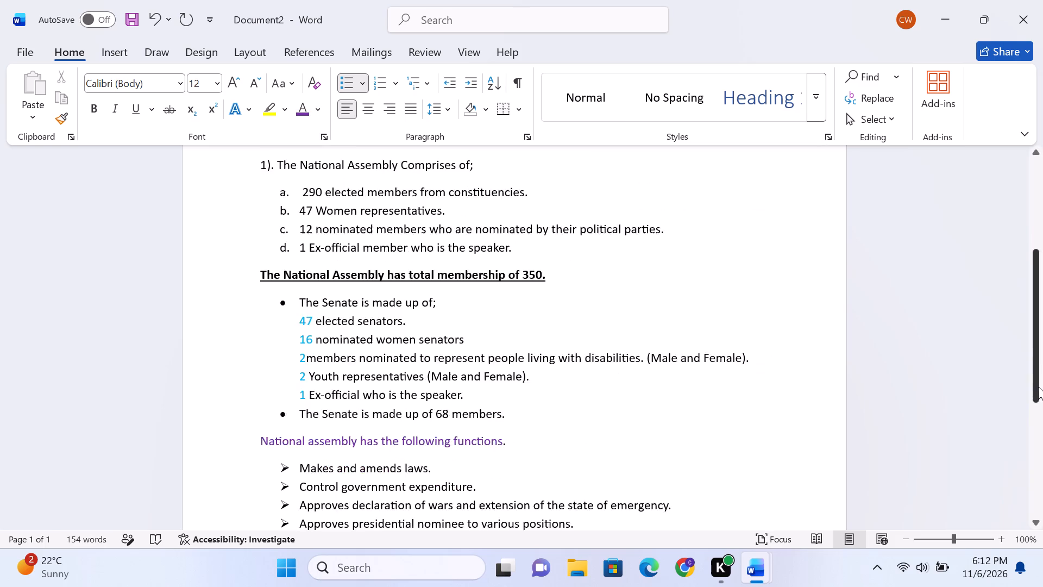
left_click_drag(1038, 386, 1037, 453)
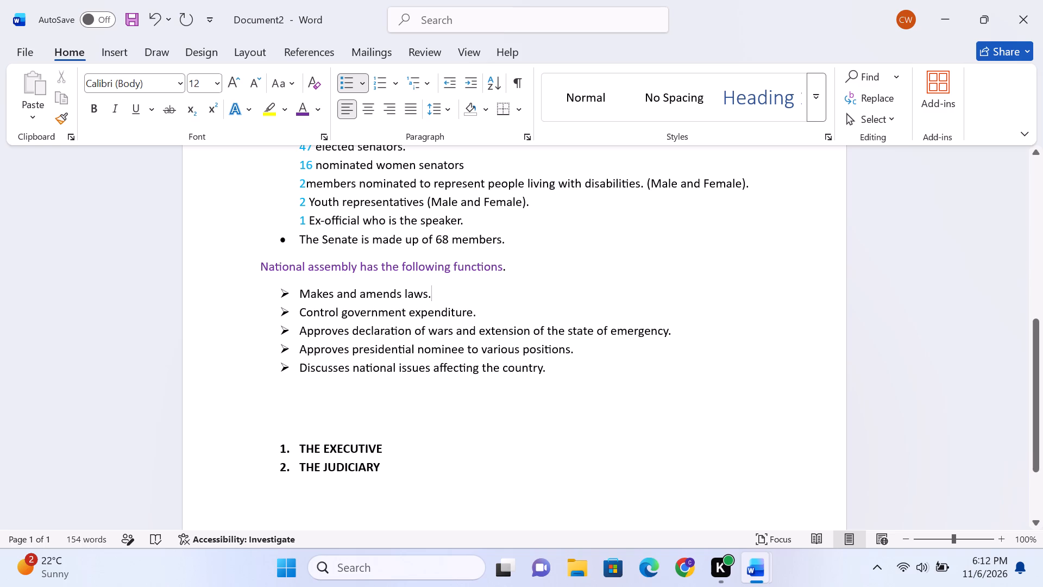
left_click(561, 365)
key("Return")
key("BackSpace")
key("BackSpace")
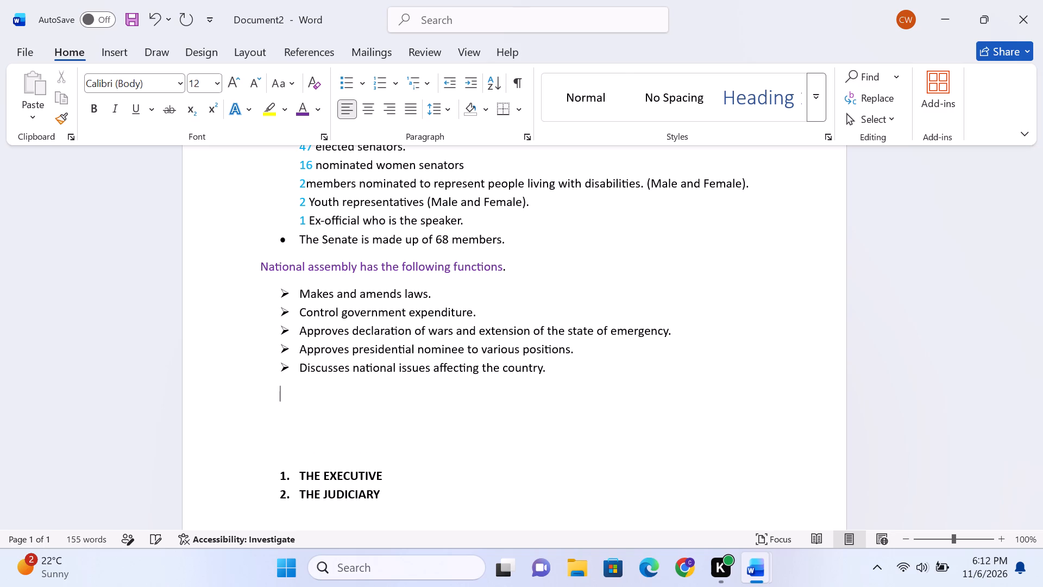
key("BackSpace")
type("the")
key("space")
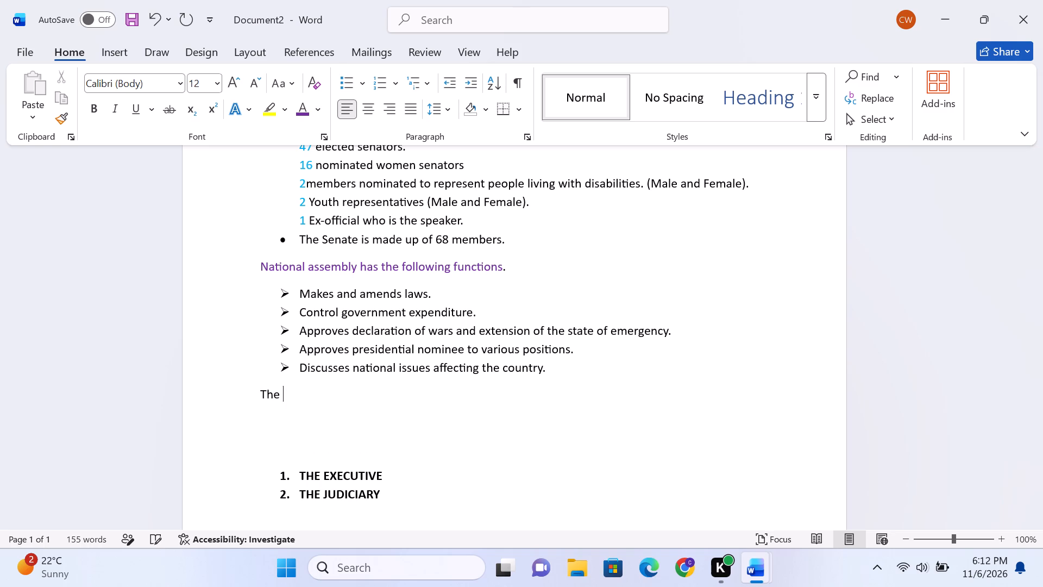
type("senate performs")
key("space")
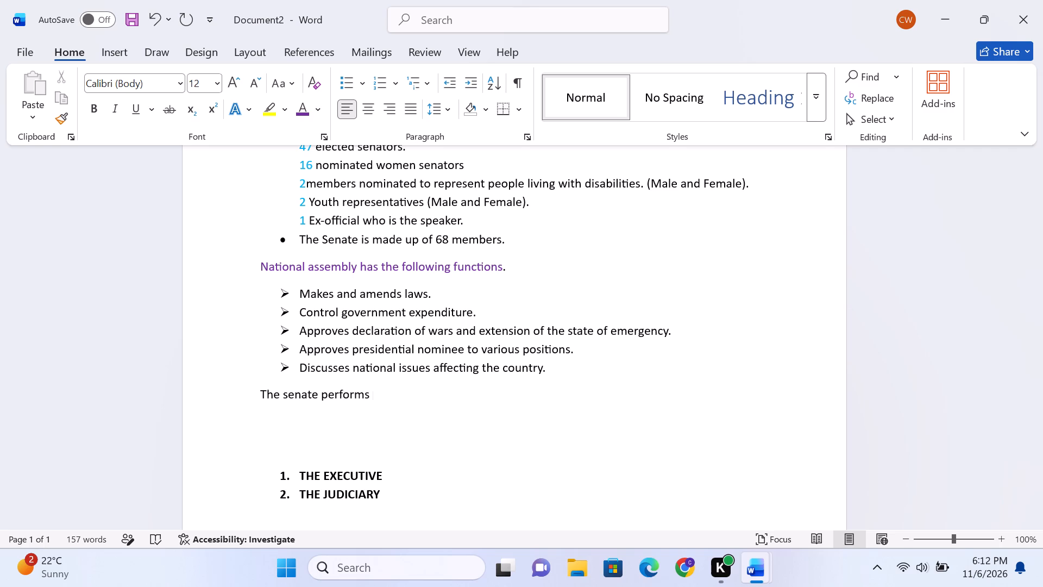
type("the following")
key("space")
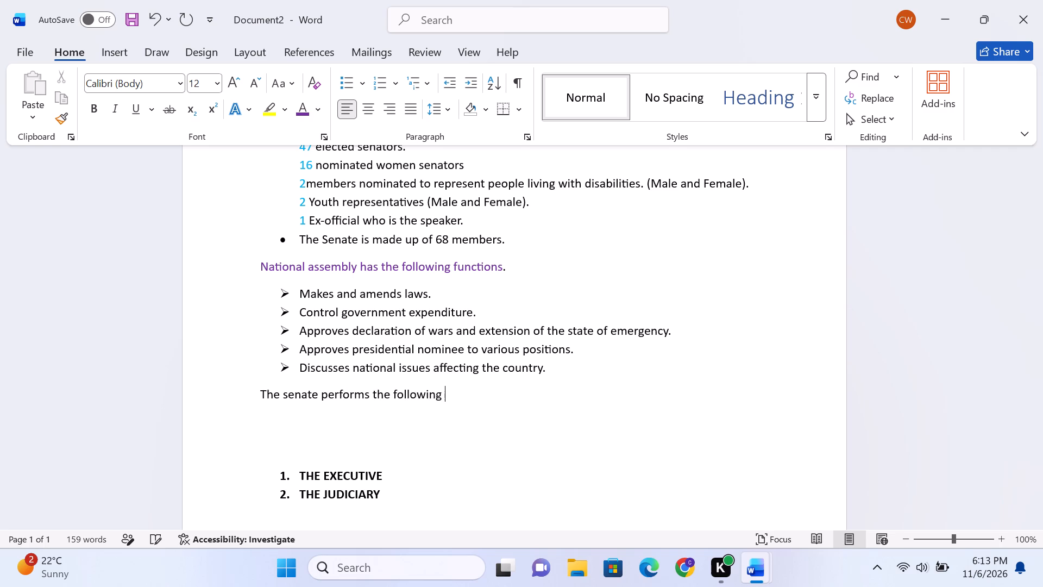
type("functions")
key("semicolon")
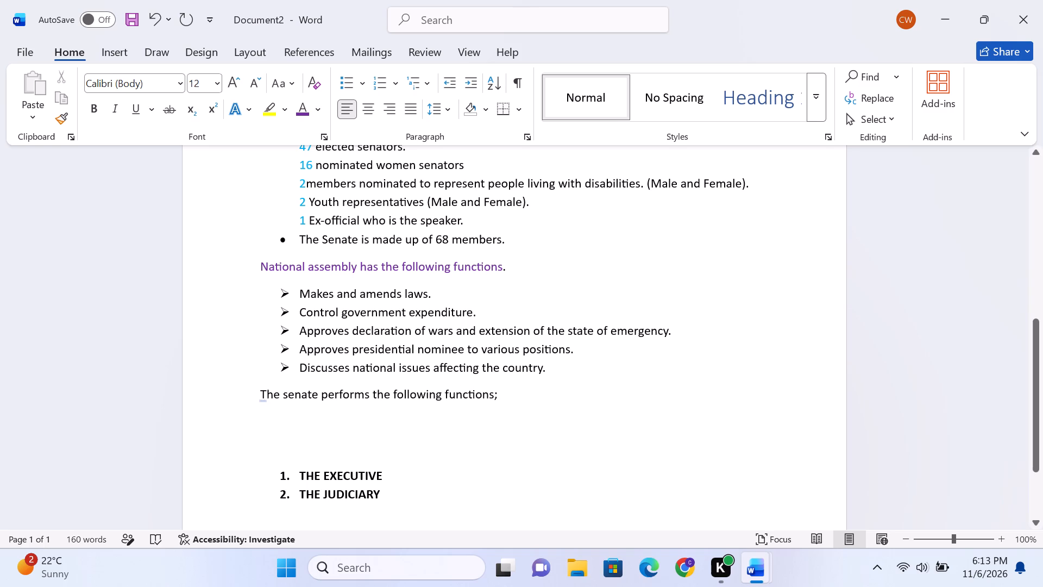
Colour the whole line "The senate performs the following functions;" purple.
left_click_drag(258, 389, 500, 396)
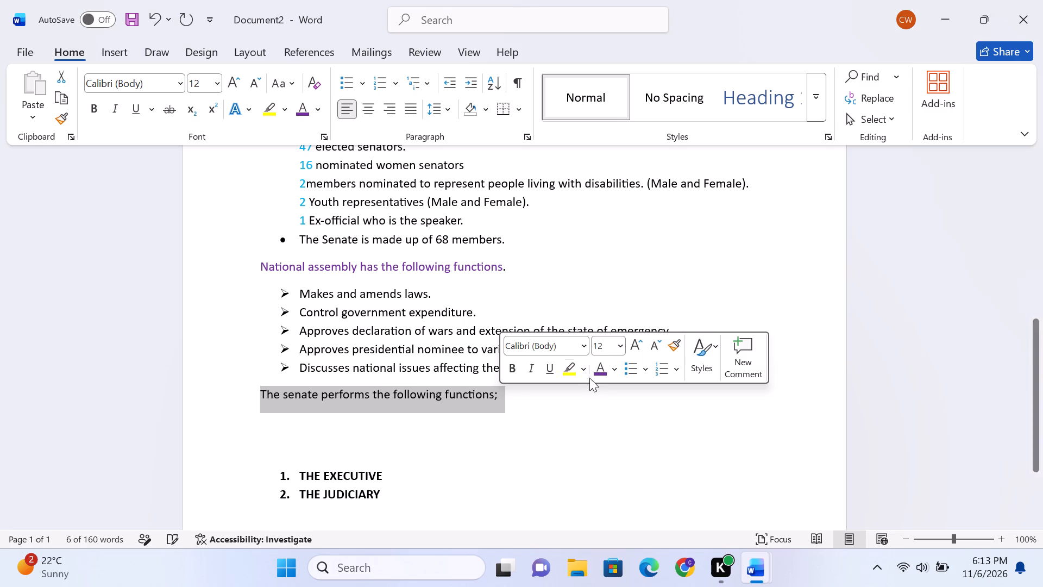
left_click(598, 374)
left_click(533, 407)
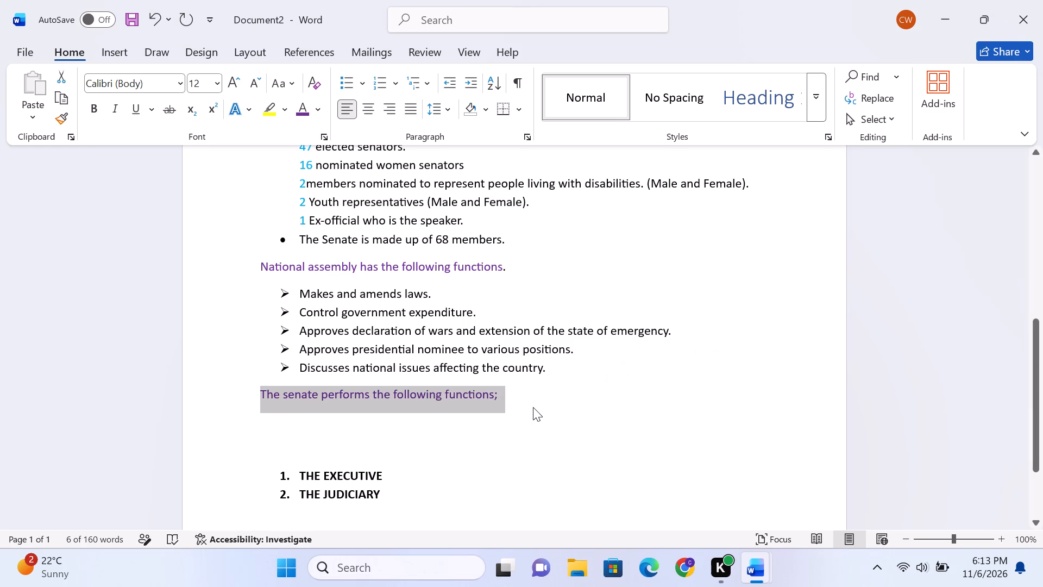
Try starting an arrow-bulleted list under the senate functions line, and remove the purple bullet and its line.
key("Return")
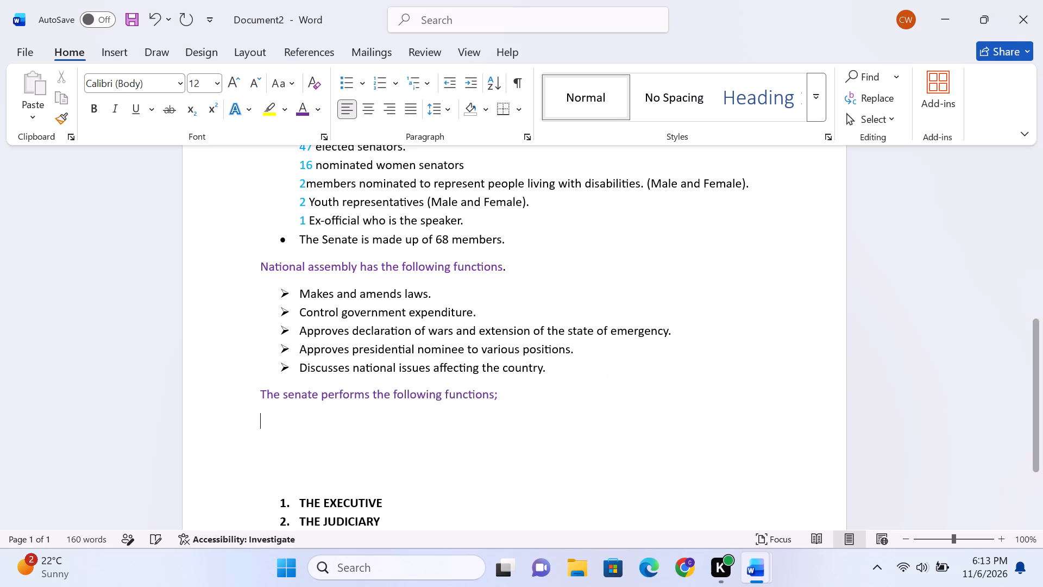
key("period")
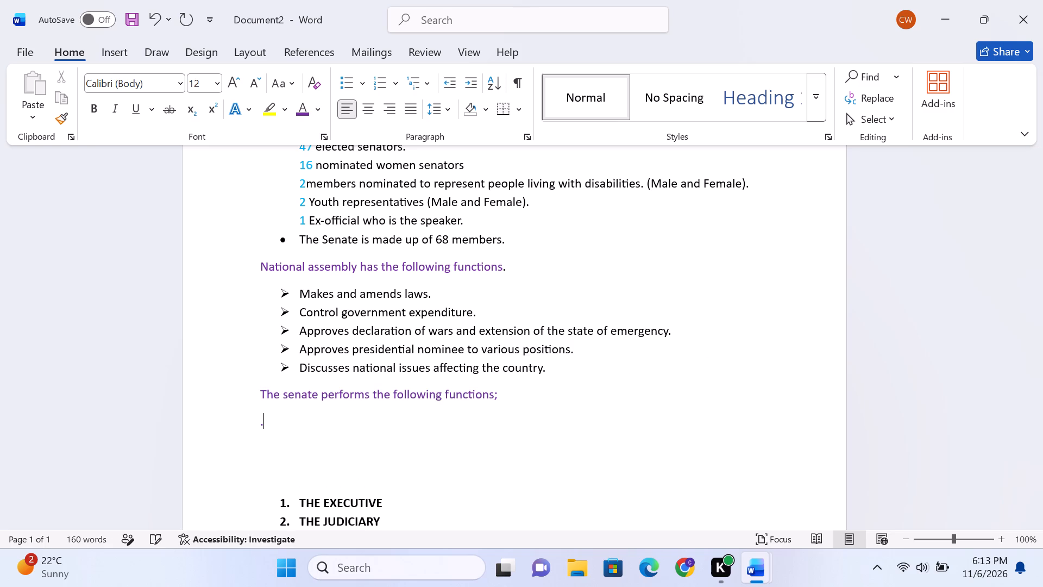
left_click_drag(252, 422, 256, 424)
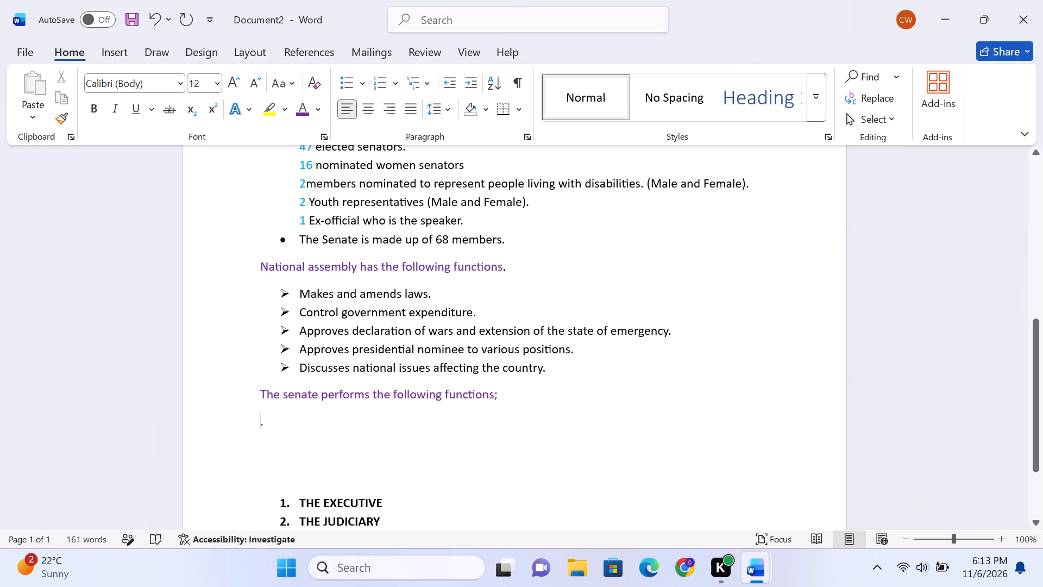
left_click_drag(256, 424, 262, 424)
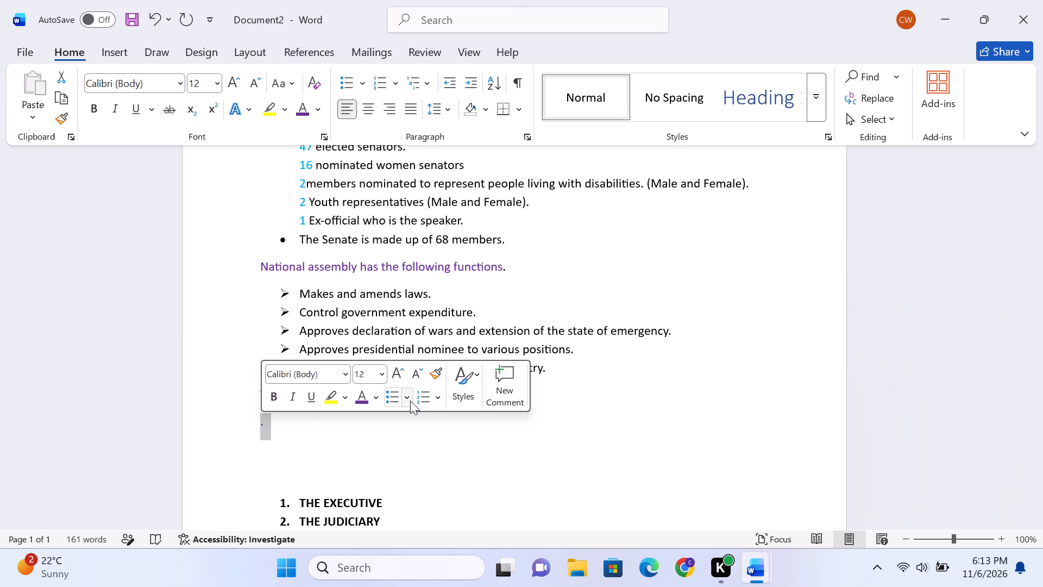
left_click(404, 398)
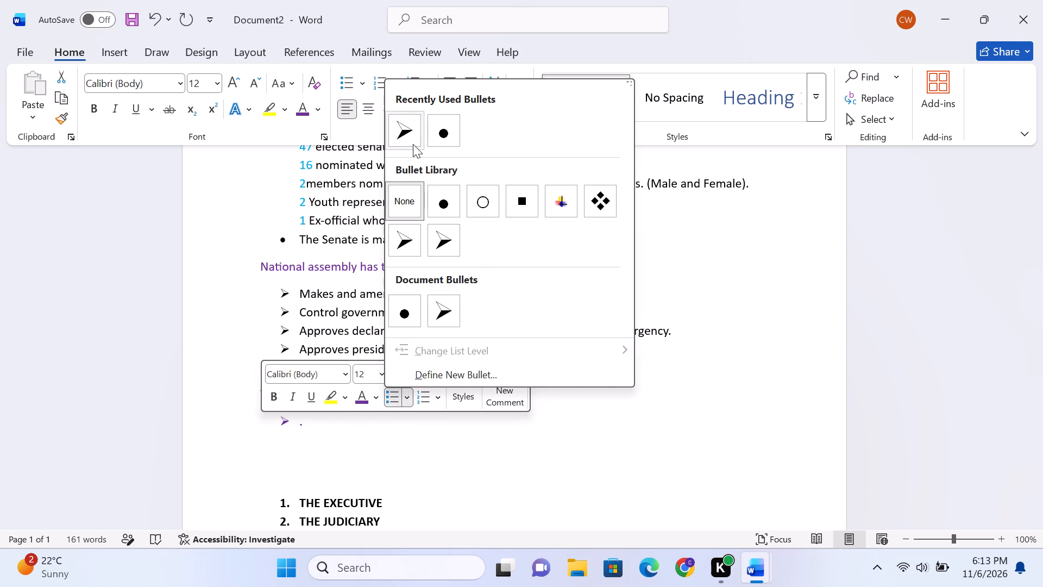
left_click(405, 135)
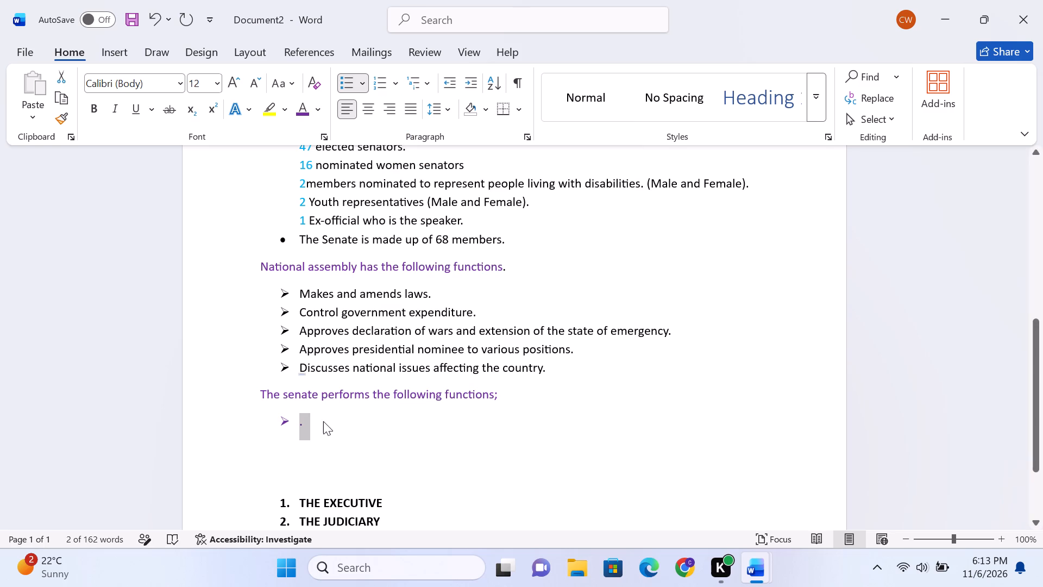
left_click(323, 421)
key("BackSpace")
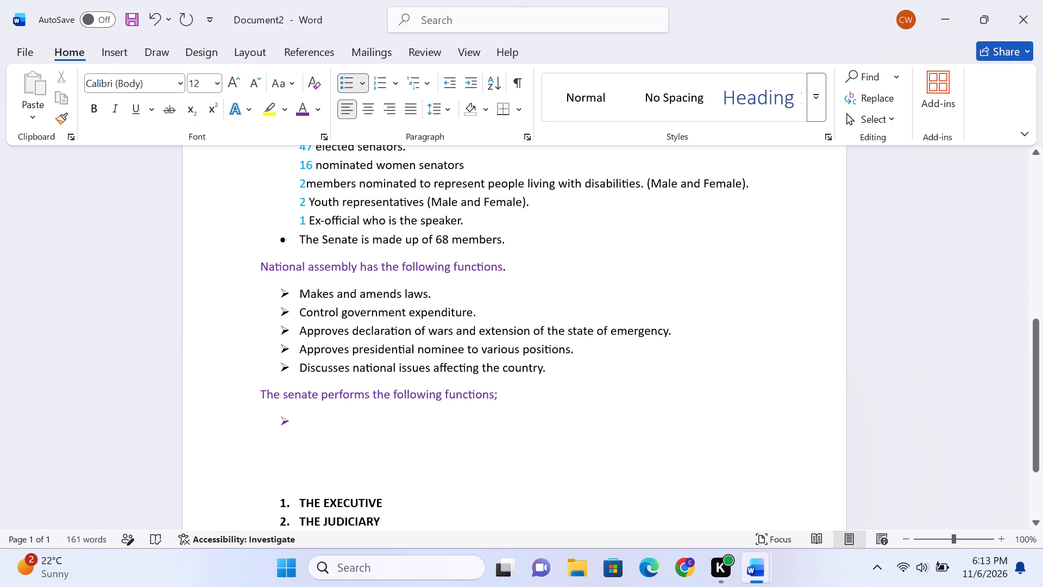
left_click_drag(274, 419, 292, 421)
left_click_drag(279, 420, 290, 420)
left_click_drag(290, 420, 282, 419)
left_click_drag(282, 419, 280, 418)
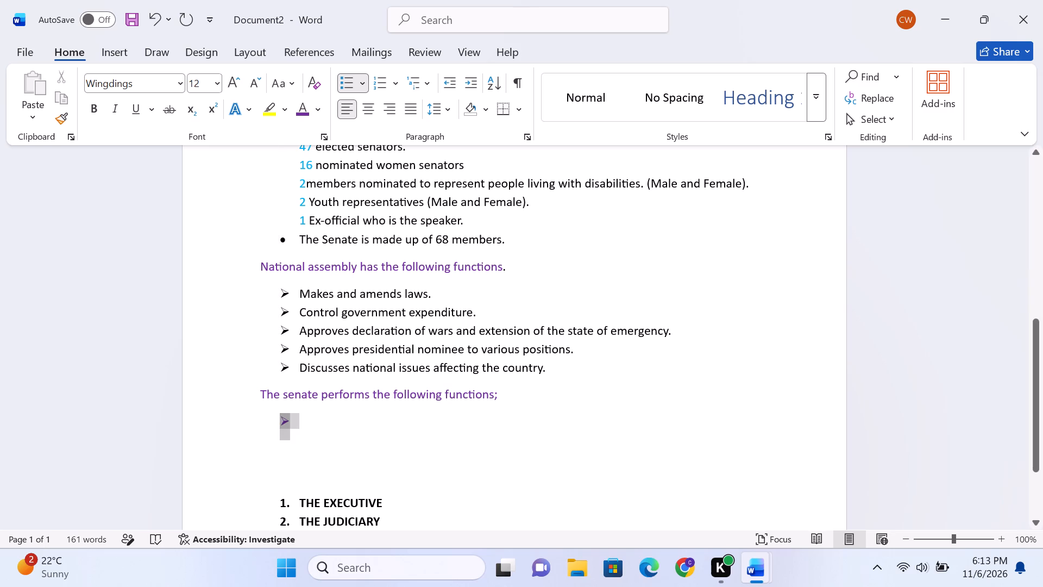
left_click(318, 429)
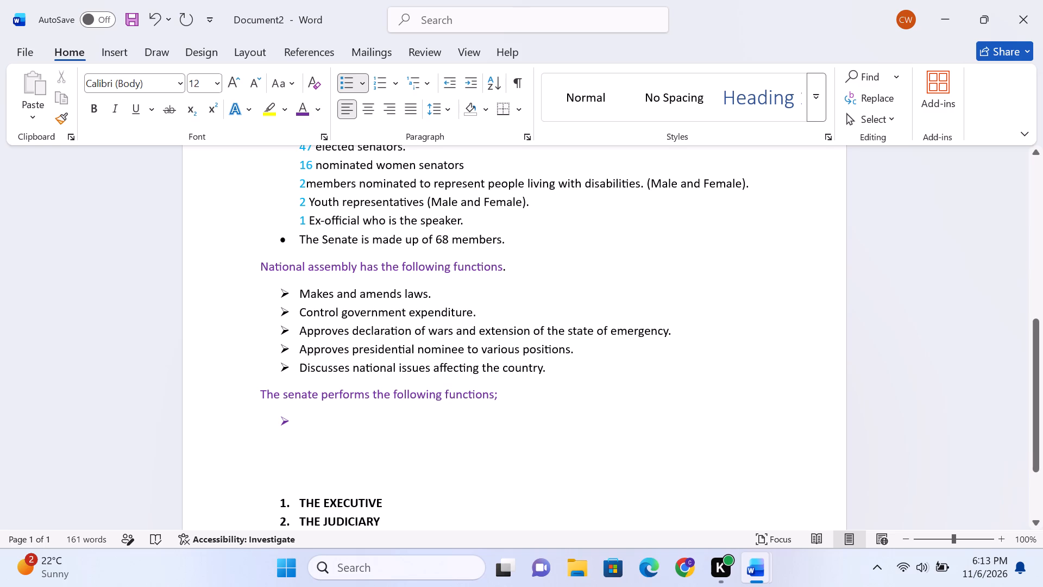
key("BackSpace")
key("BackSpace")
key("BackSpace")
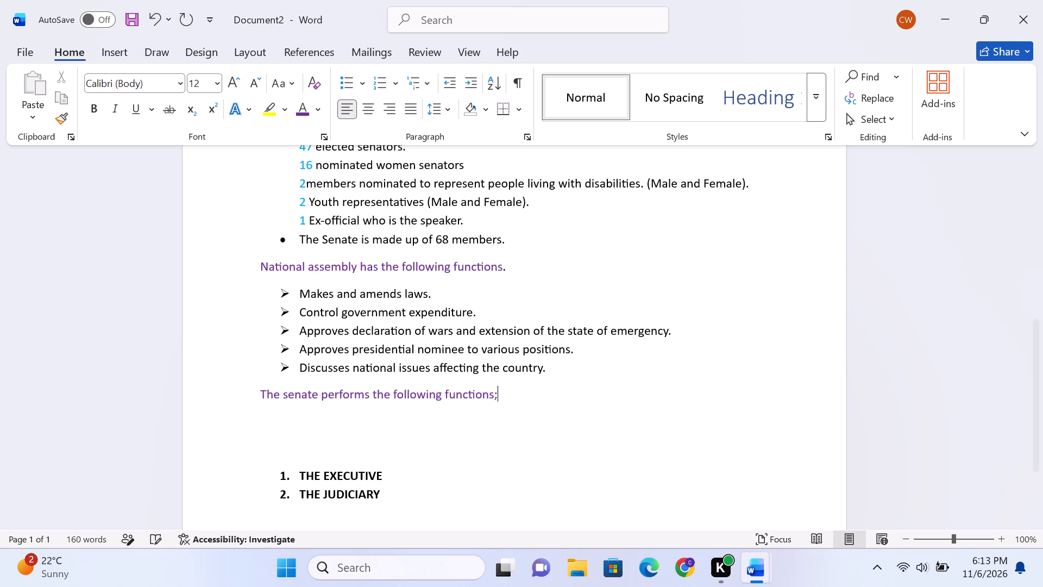
Start an empty arrow-bulleted line in black text below "The senate performs the following functions;".
key("Return")
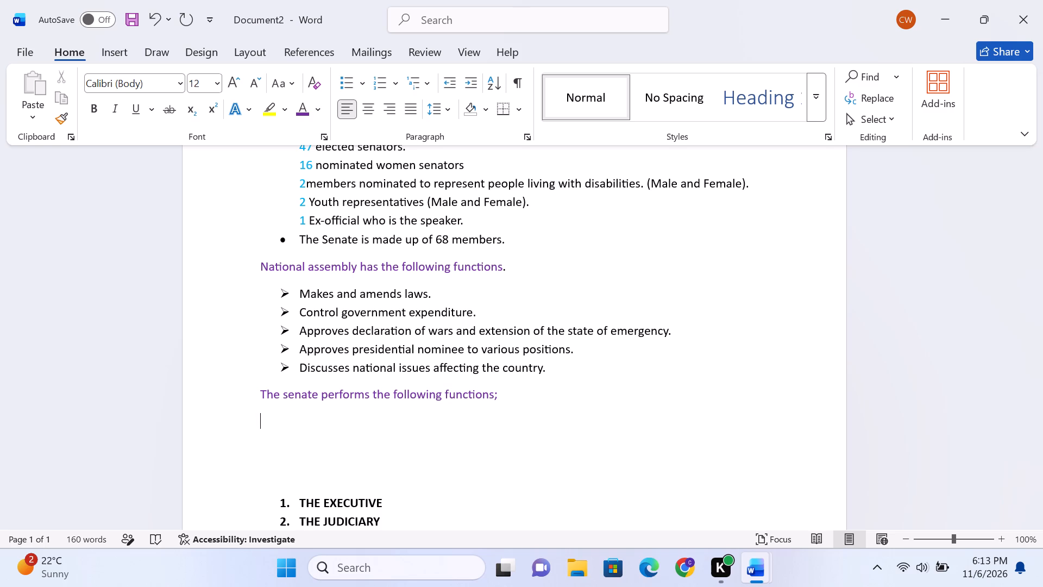
key("period")
left_click_drag(250, 420, 259, 421)
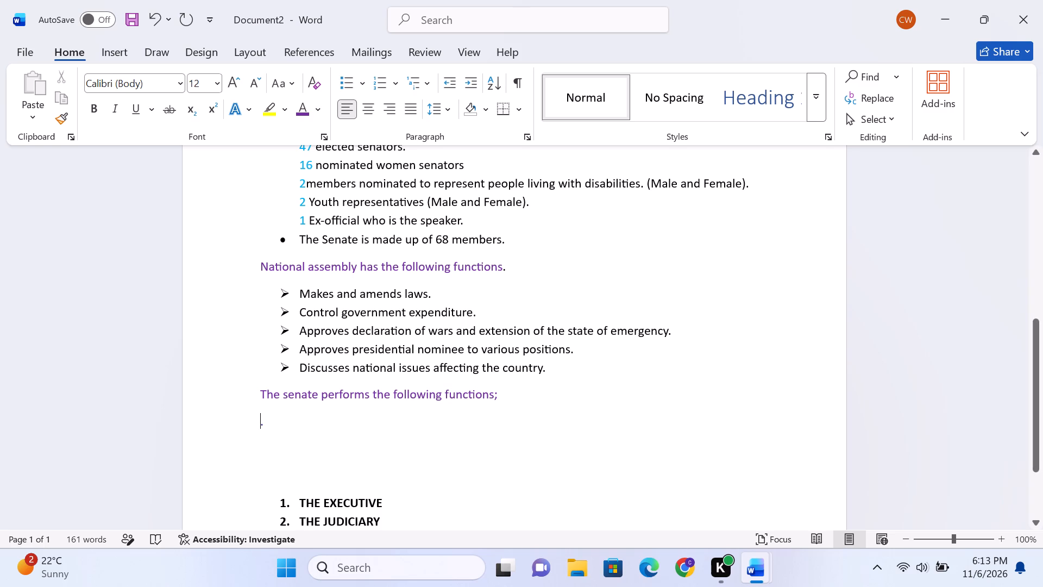
left_click_drag(259, 421, 265, 421)
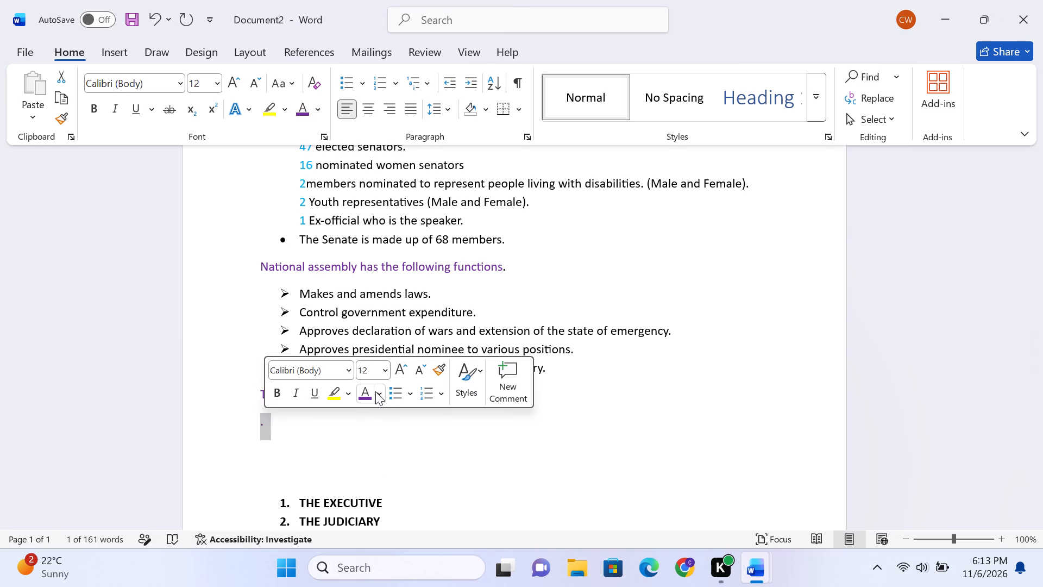
left_click(375, 391)
left_click(388, 153)
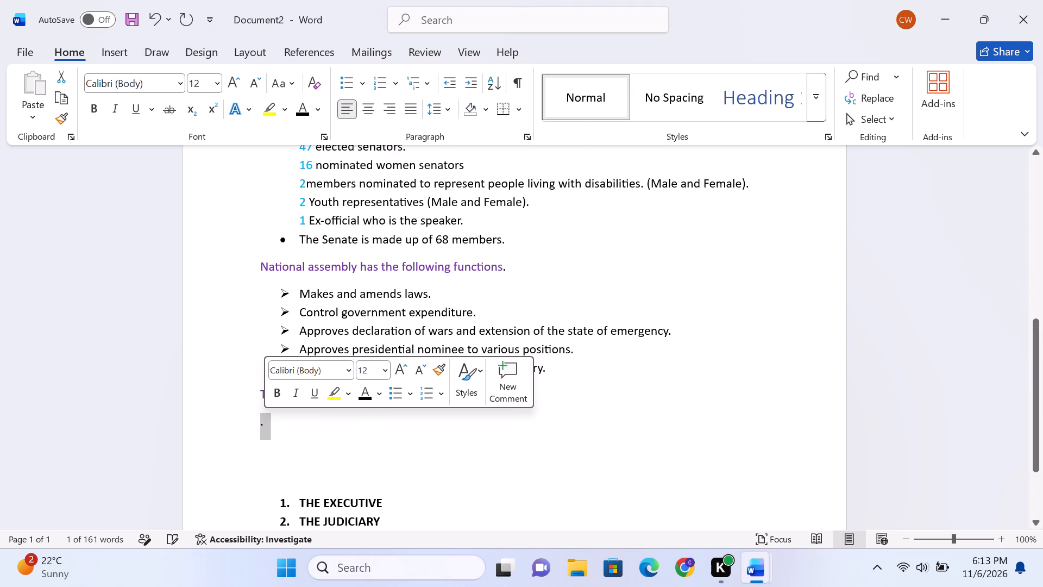
left_click(412, 394)
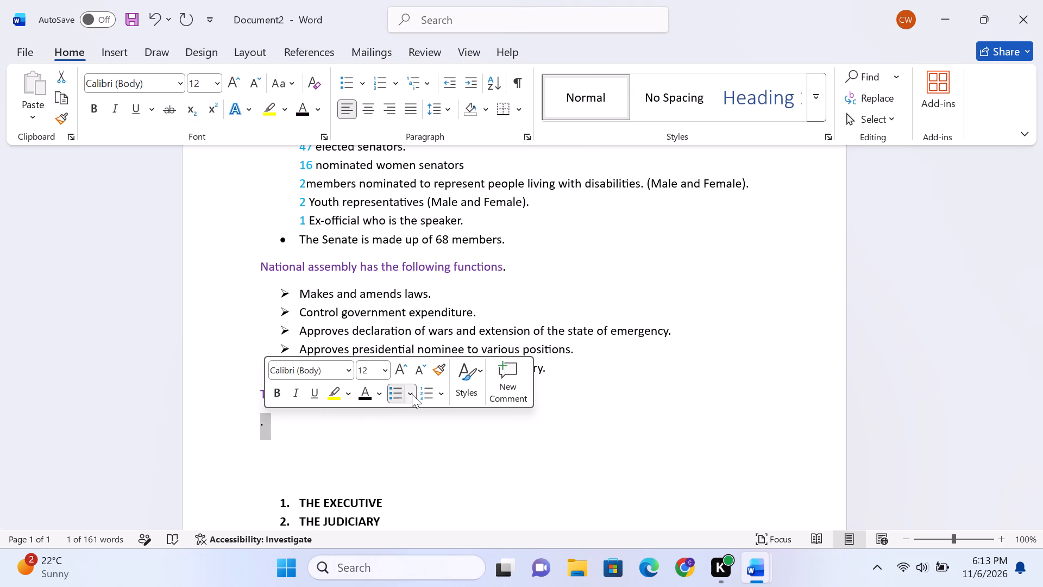
left_click(444, 314)
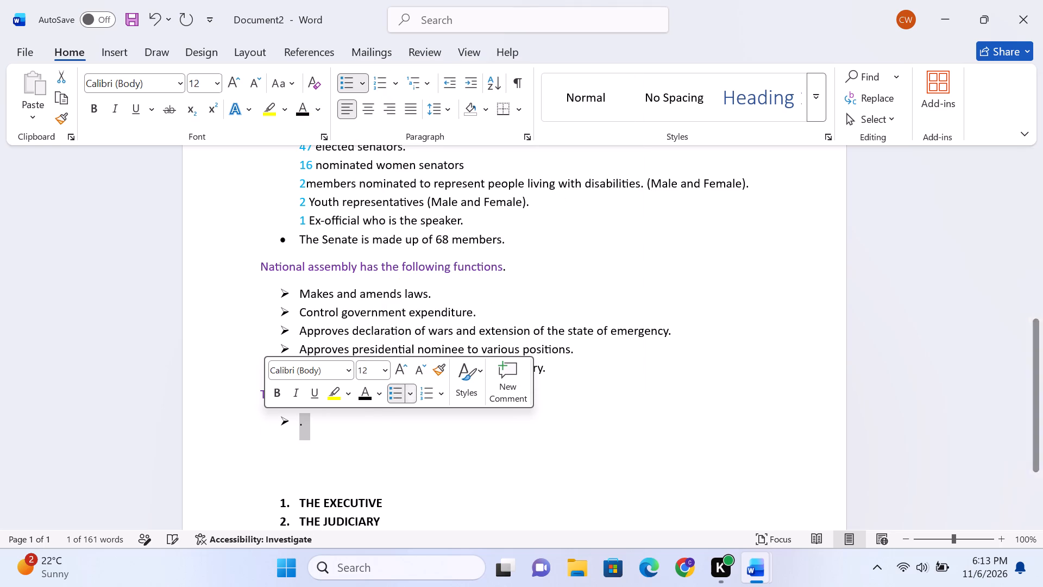
left_click(361, 423)
key("BackSpace")
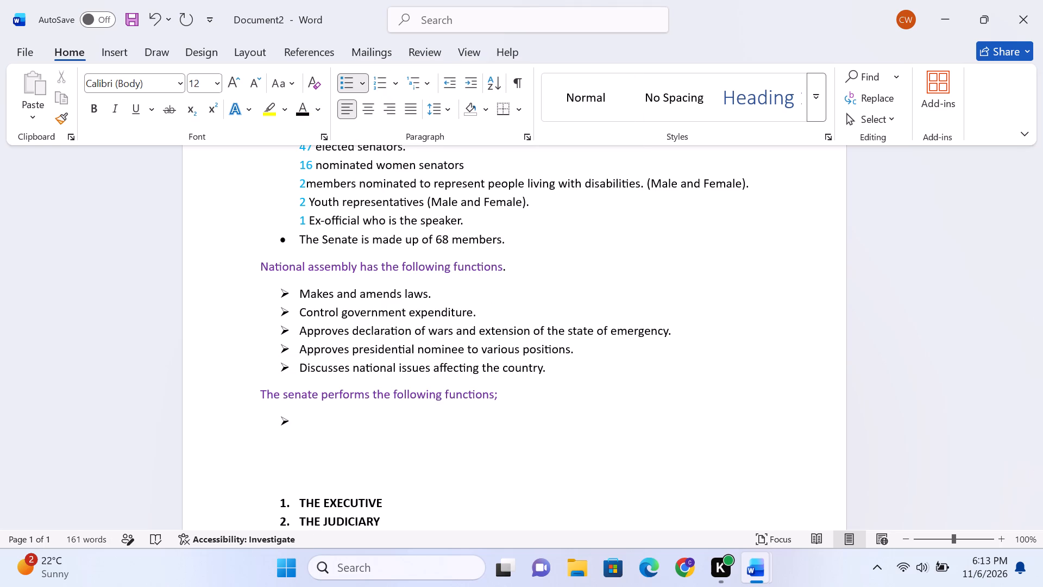
Write the first senate function bullet as "Represents the interest of the counties.".
type("represents")
key("space")
key("BackSpace")
type("th")
key("BackSpace")
key("BackSpace")
key("space")
type("the interest")
key("space")
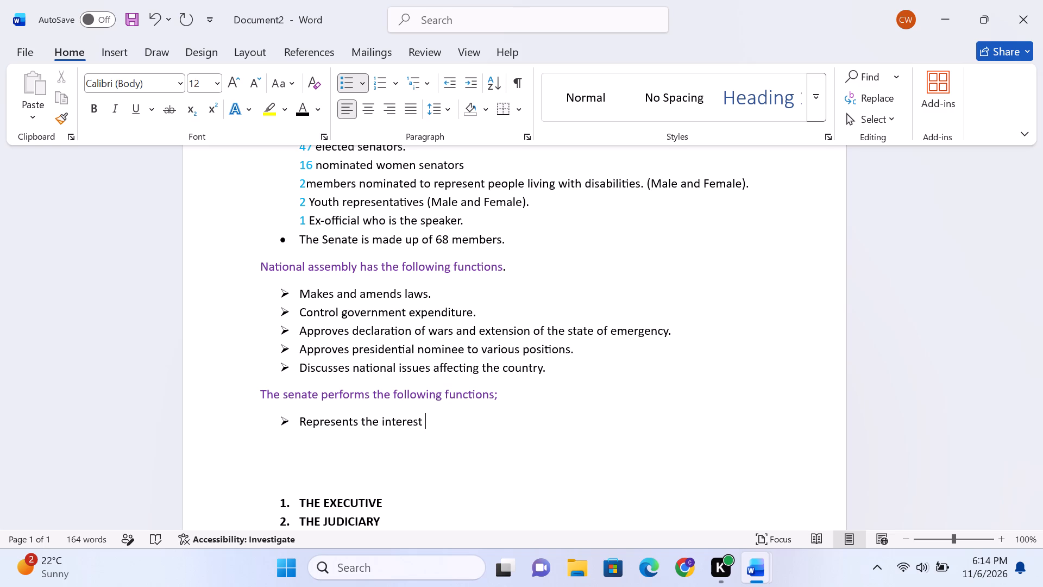
type("of the counties")
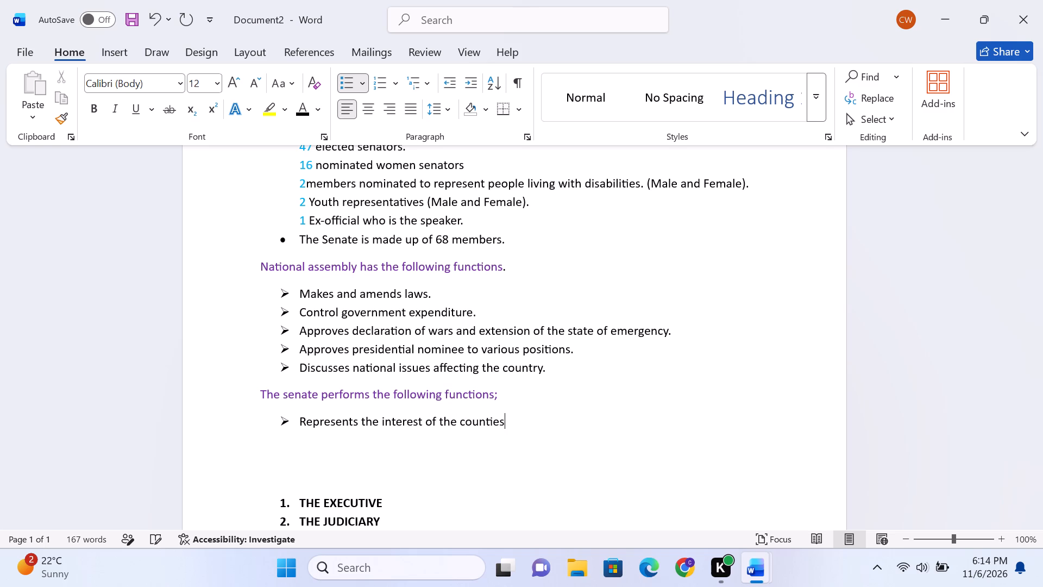
key("period")
key("Return")
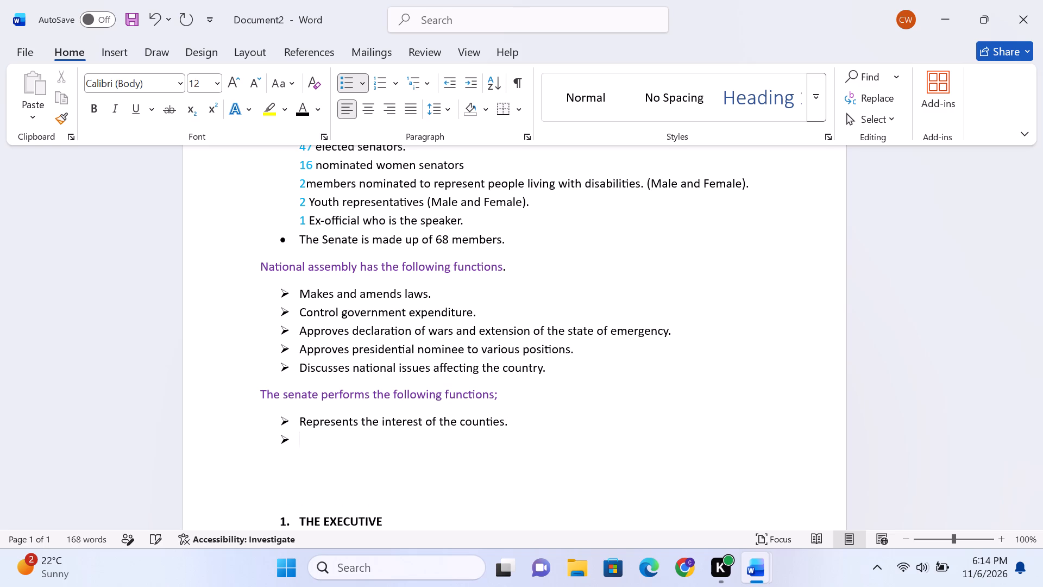
Add the second senate bullet, "Determines and oversees the allocation of national revenue among the counties.".
type("determi")
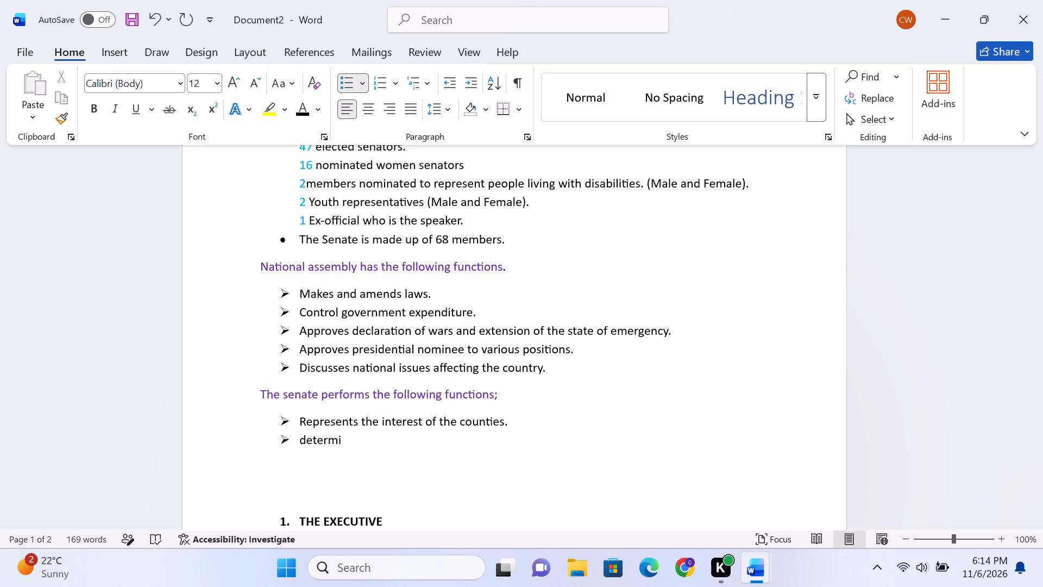
type("nes and")
key("space")
type("oversees")
key("space")
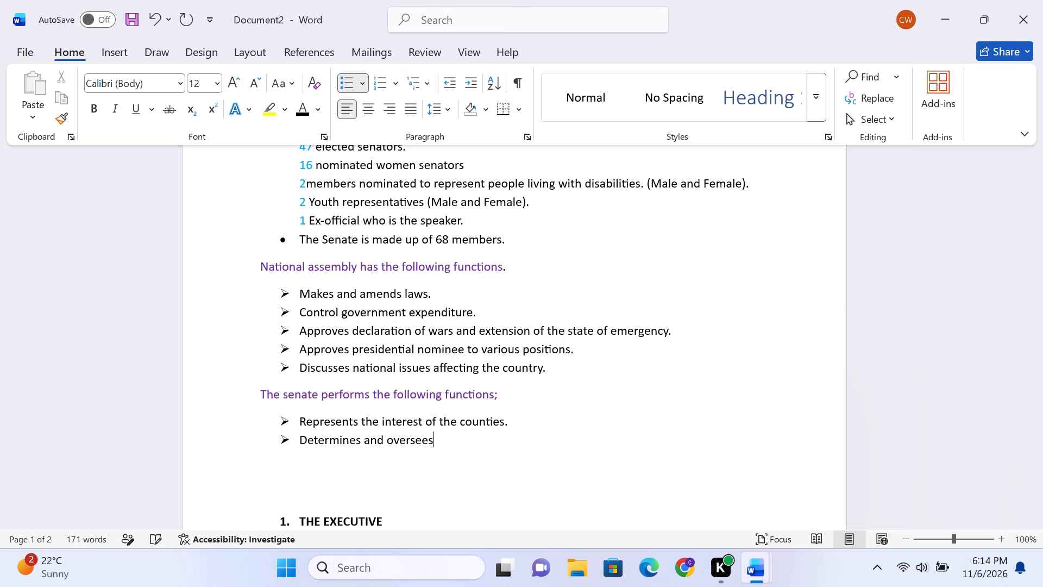
type("the allocation")
key("space")
type("of national revenue")
key("space")
type("among the counties.")
key("Return")
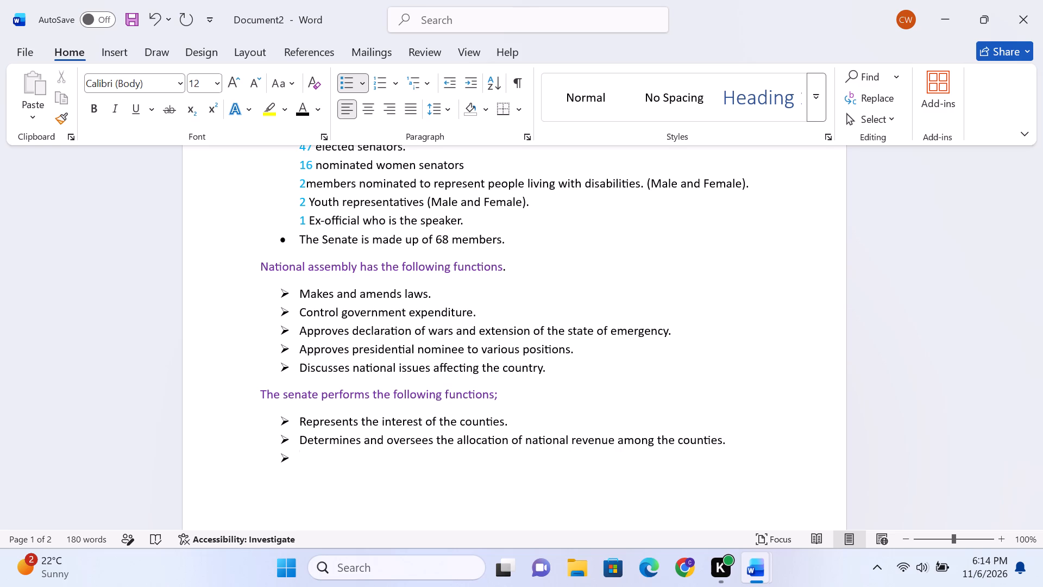
Begin the third senate bullet with "Participates in the impeachment of the government".
type("gg")
key("BackSpace")
key("BackSpace")
type("parti")
type("cipates")
key("space")
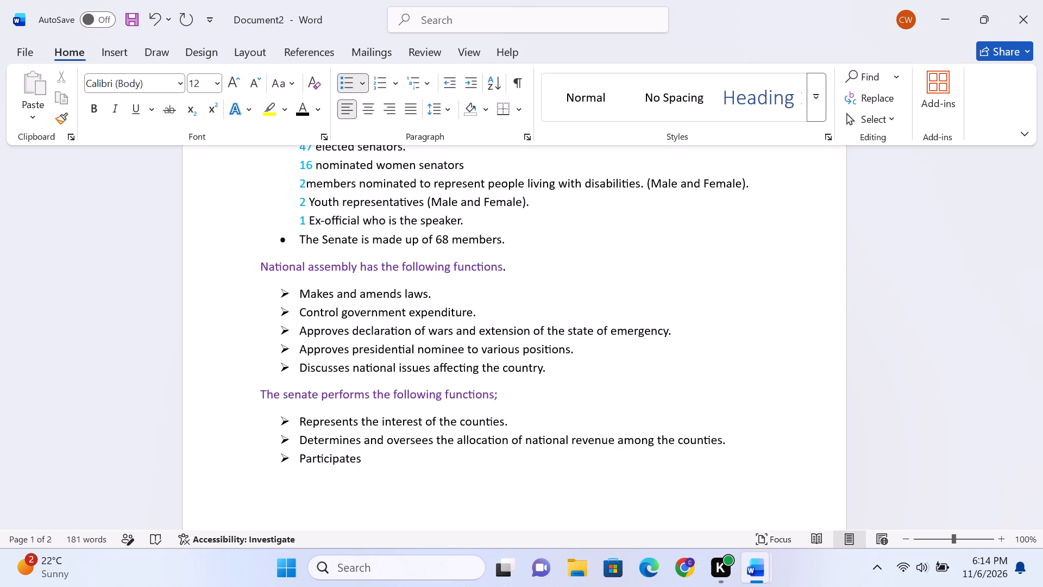
type("in the immedu")
key("BackSpace")
type("iate")
key("space")
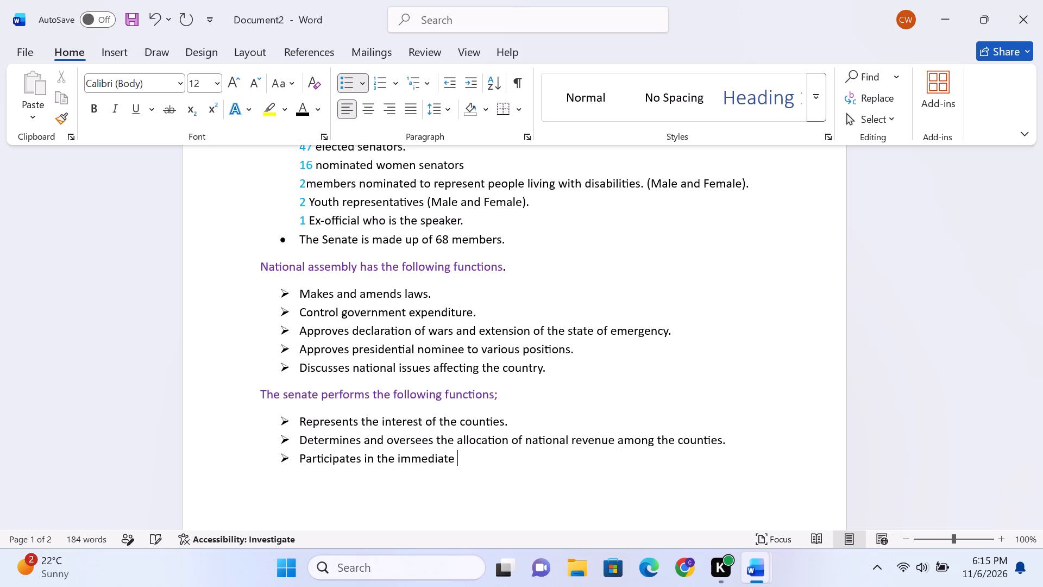
key("BackSpace")
key("BackSpace")
key("BackSpace")
key("BackSpace")
key("BackSpace")
key("BackSpace")
key("BackSpace")
key("BackSpace")
key("p")
key("BackSpace")
type("peachment")
key("space")
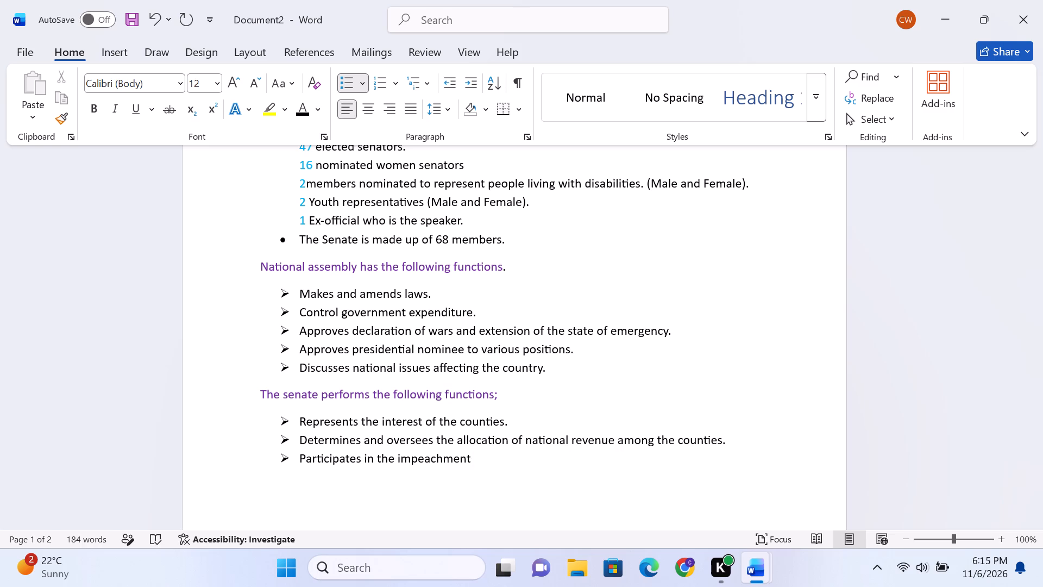
key("i")
key("BackSpace")
type("of t")
type("he g")
type("overnment")
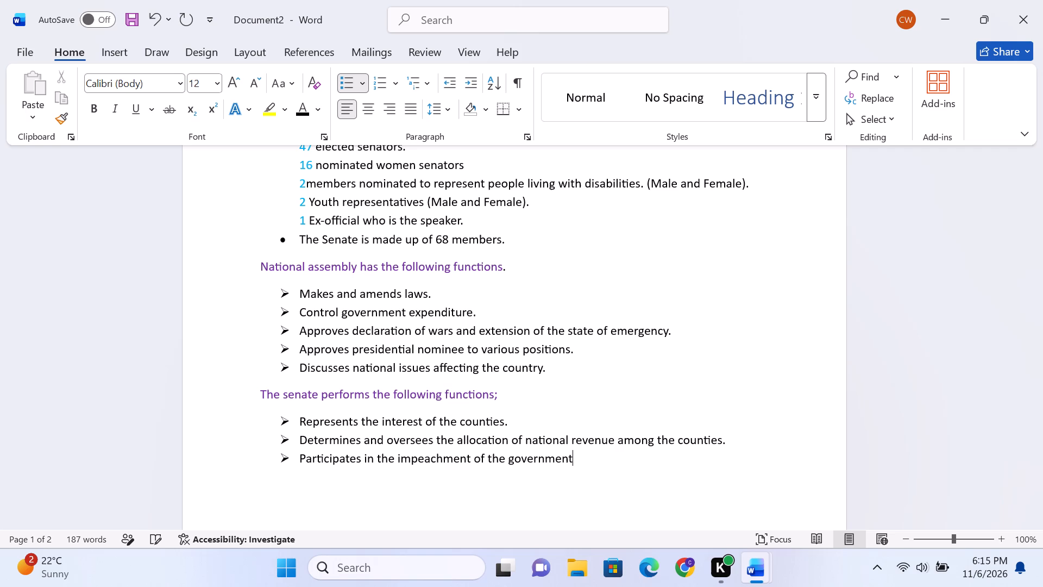
Complete the impeachment bullet with ", deputy president and the president." and start a new bullet below it.
key("space")
key("BackSpace")
type(", deputry")
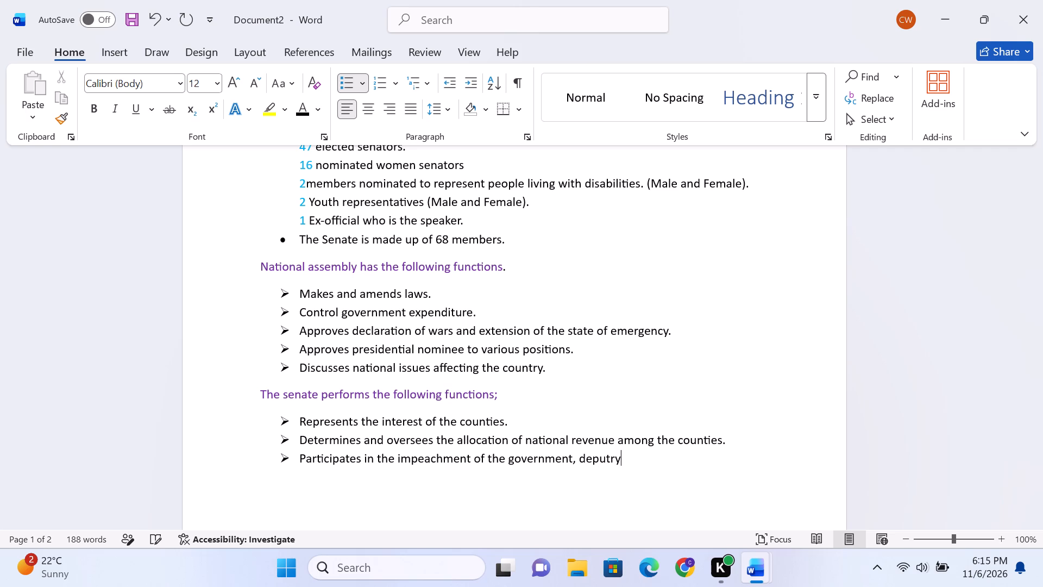
key("space")
key("BackSpace")
key("BackSpace")
key("BackSpace")
type("y")
key("space")
type("per")
key("BackSpace")
key("BackSpace")
type("resident and")
key("space")
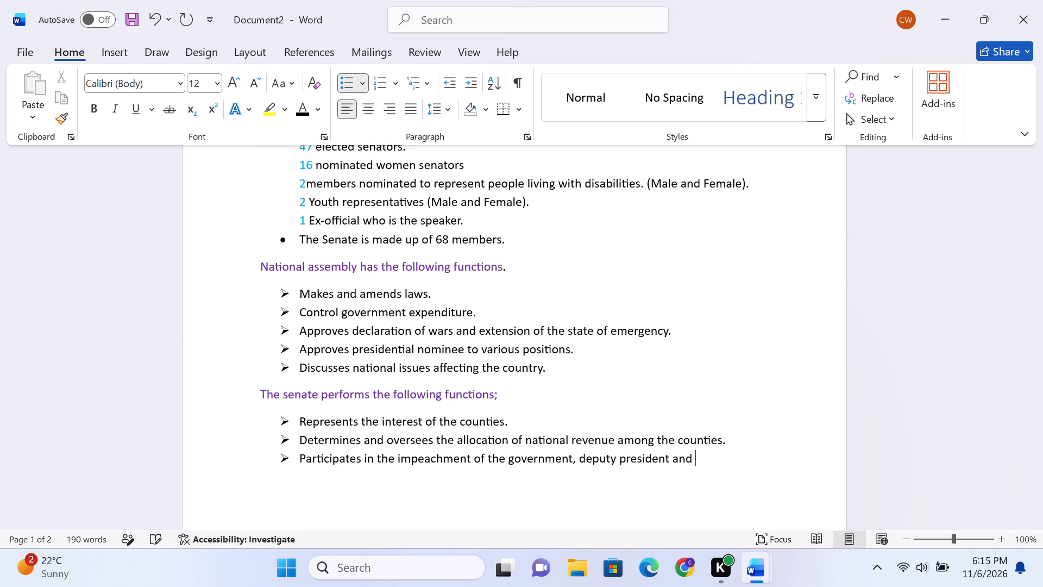
type("the prr")
key("e")
key("BackSpace")
key("BackSpace")
type("esidem")
key("BackSpace")
type("nt")
key("period")
key("Return")
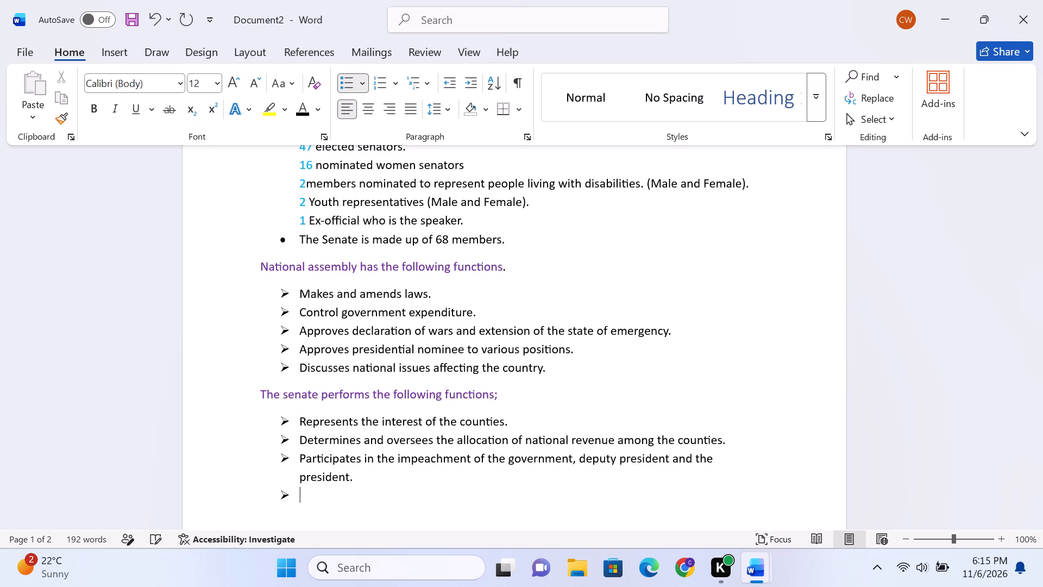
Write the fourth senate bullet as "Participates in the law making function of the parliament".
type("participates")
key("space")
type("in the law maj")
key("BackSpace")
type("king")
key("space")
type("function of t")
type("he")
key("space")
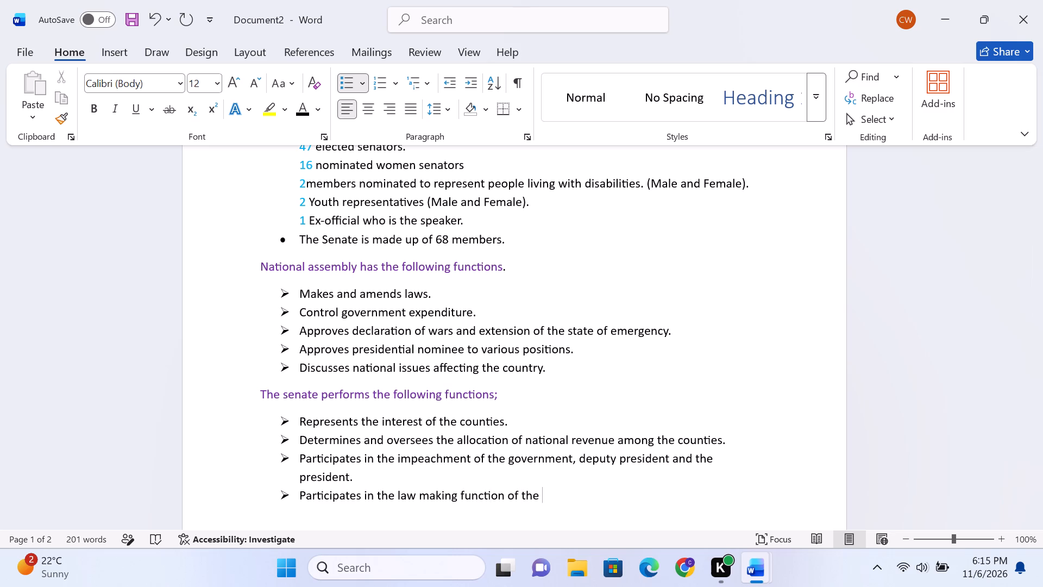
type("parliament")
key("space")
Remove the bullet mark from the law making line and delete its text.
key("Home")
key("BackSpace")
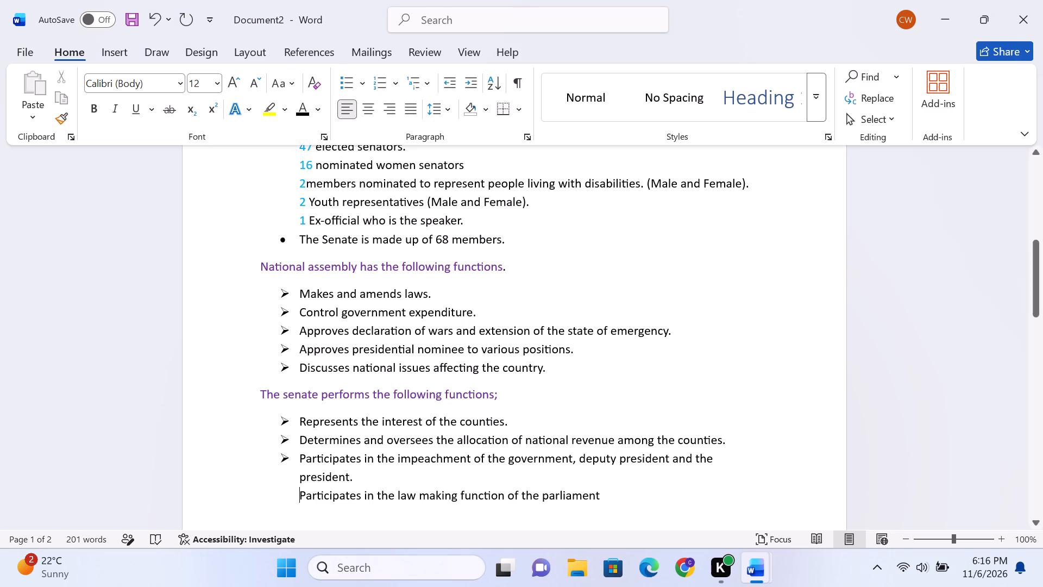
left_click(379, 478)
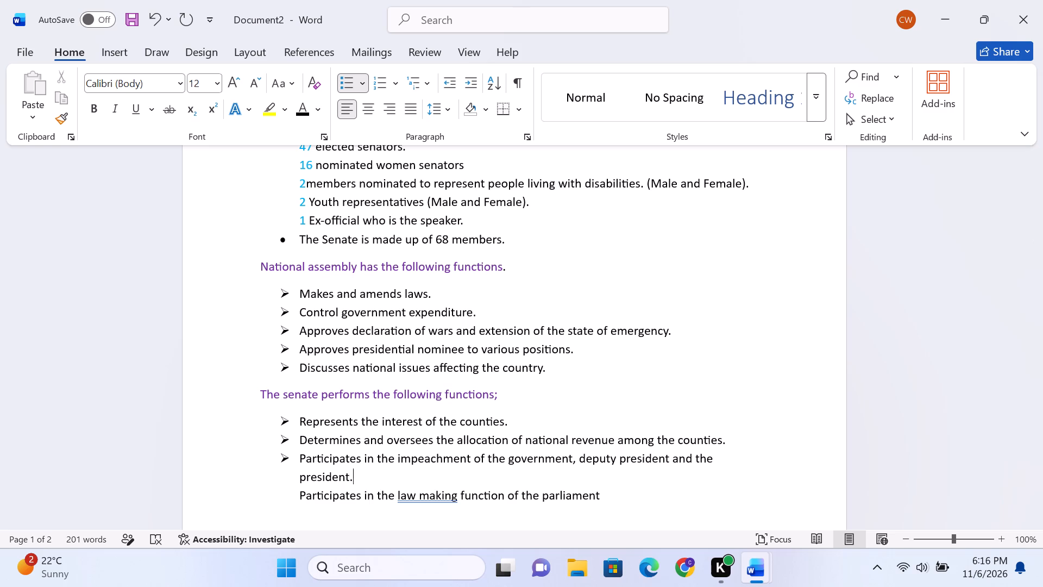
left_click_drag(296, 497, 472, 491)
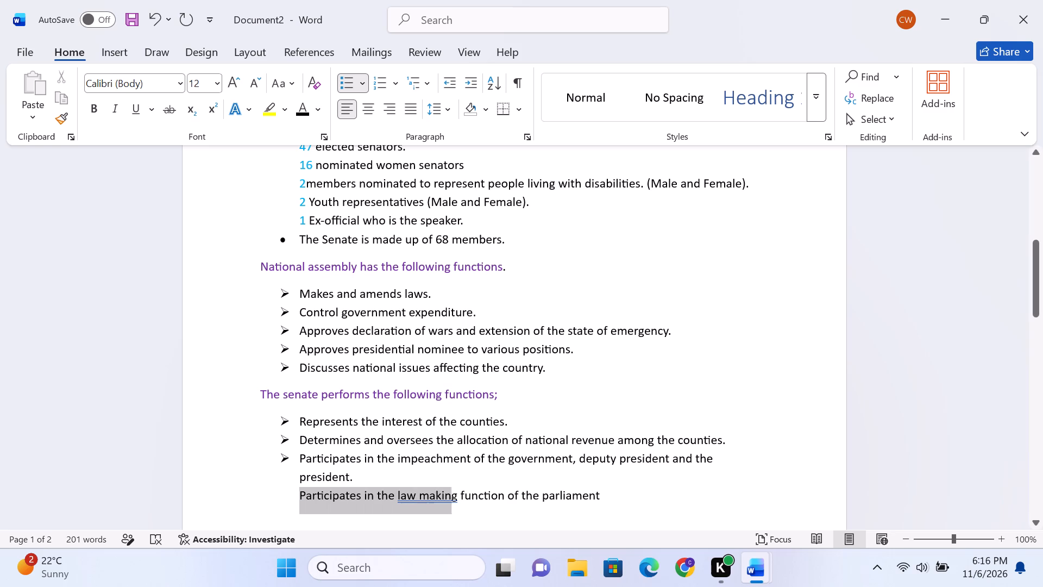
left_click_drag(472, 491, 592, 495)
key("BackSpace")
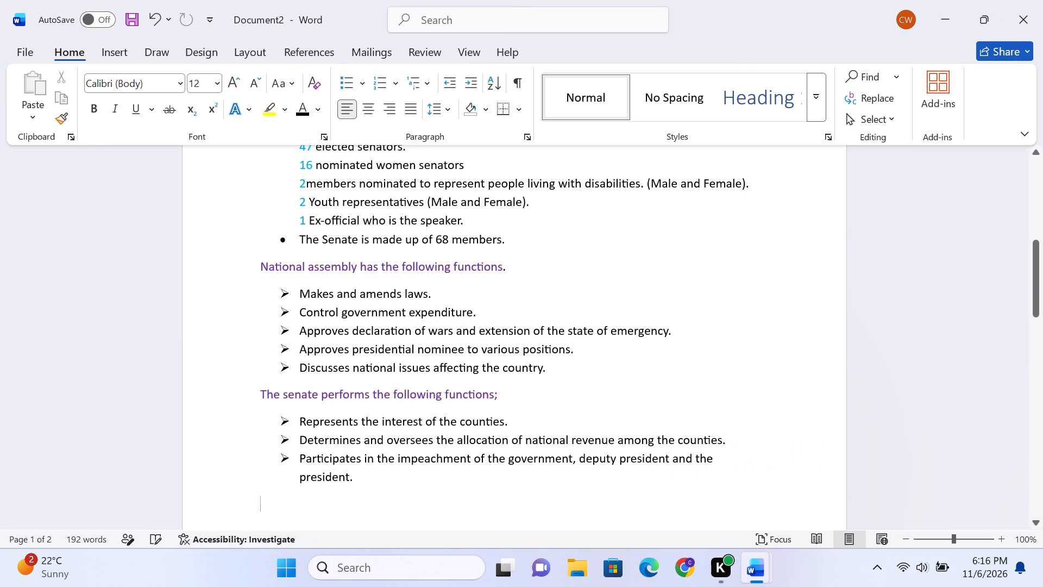
Add a new bullet after the impeachment bullet reading "Participates in the law making function of the parliament.".
left_click(374, 478)
key("Return")
type("participates")
key("space")
type("in th")
key("space")
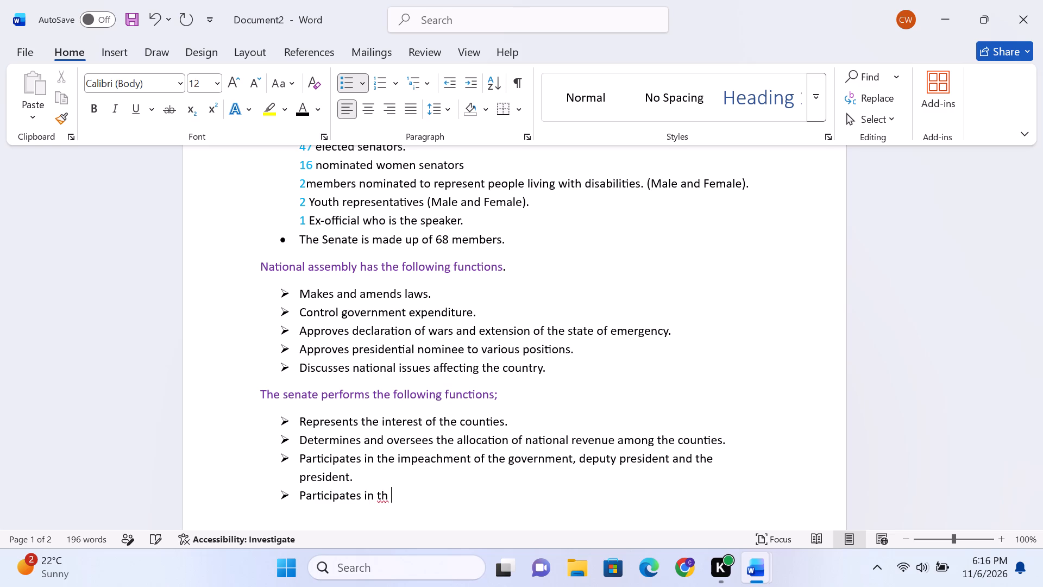
key("BackSpace")
type("e law making")
key("space")
key("f")
type("unction of")
key("space")
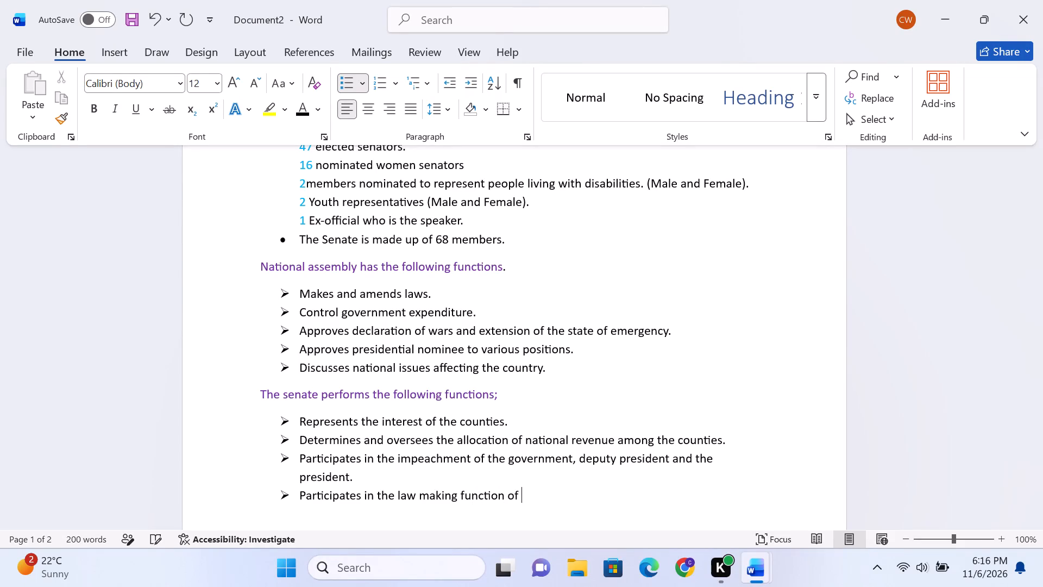
type("the parliament")
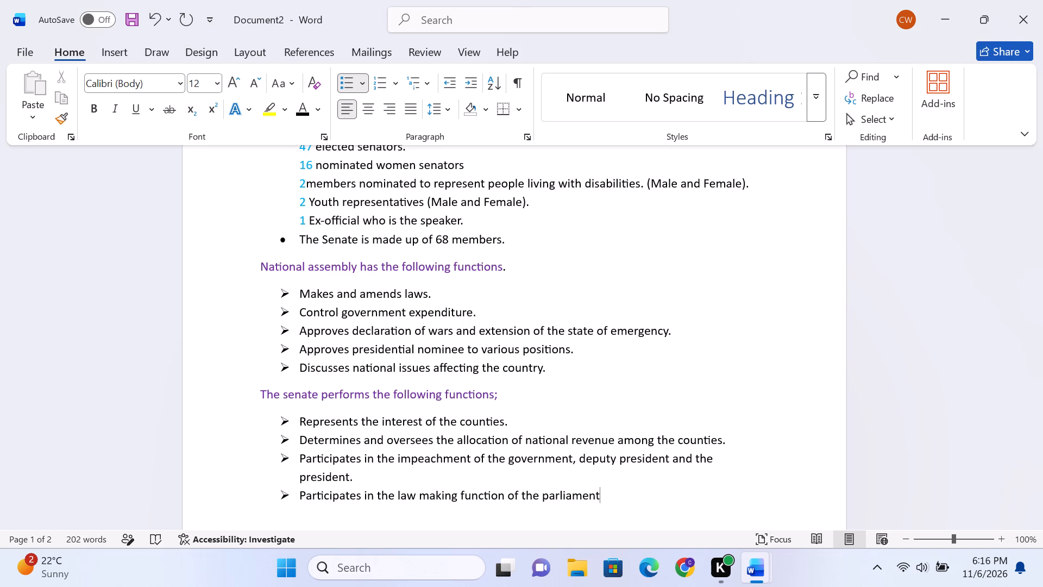
key("period")
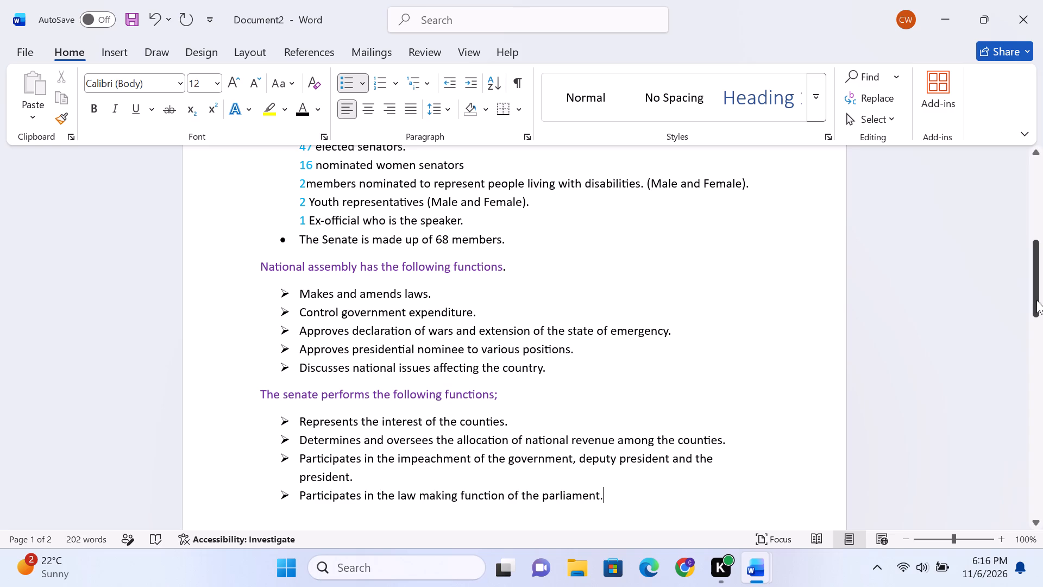
Remove the list numbering from THE EXECUTIVE and pull the heading up to the first line of the second page.
left_click_drag(1040, 297, 1039, 345)
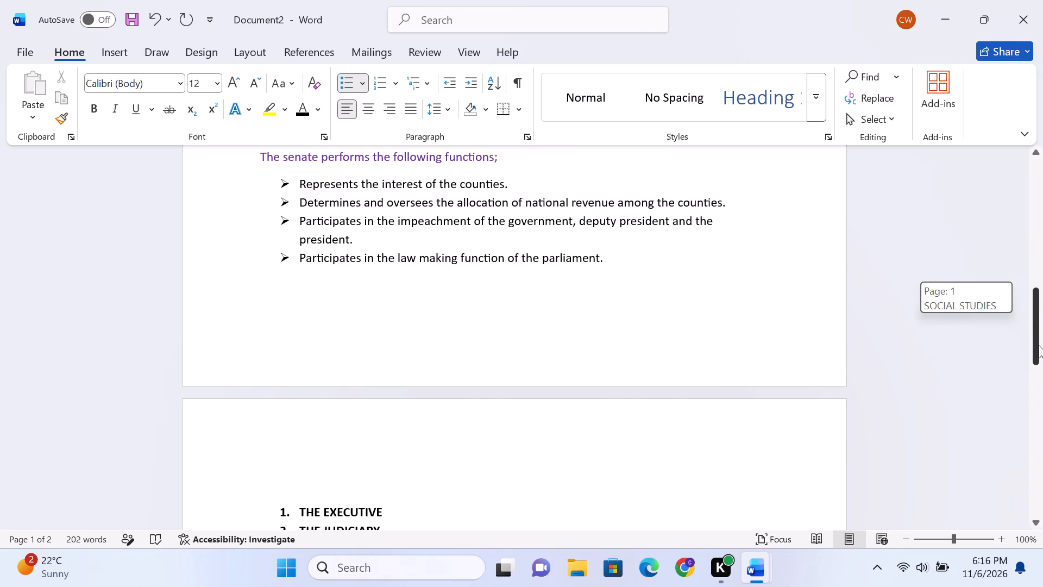
left_click_drag(1039, 345, 1035, 233)
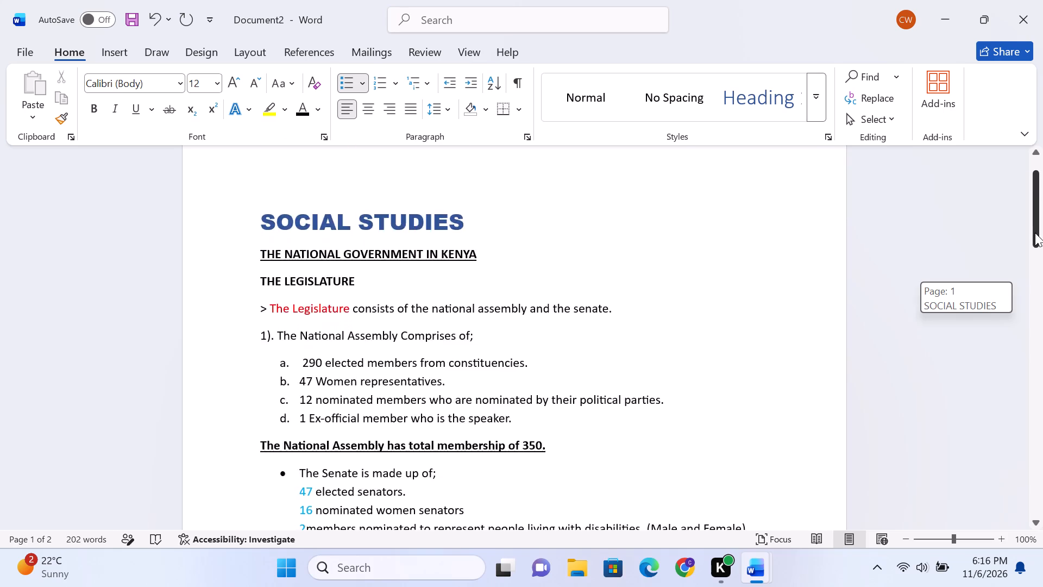
left_click_drag(1035, 233, 1021, 308)
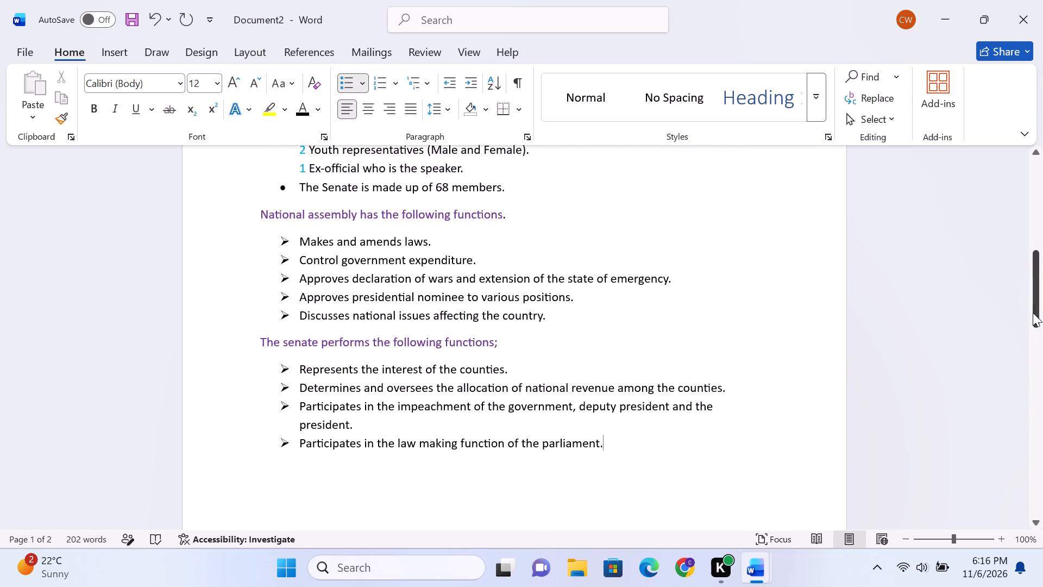
left_click_drag(1033, 313, 1036, 367)
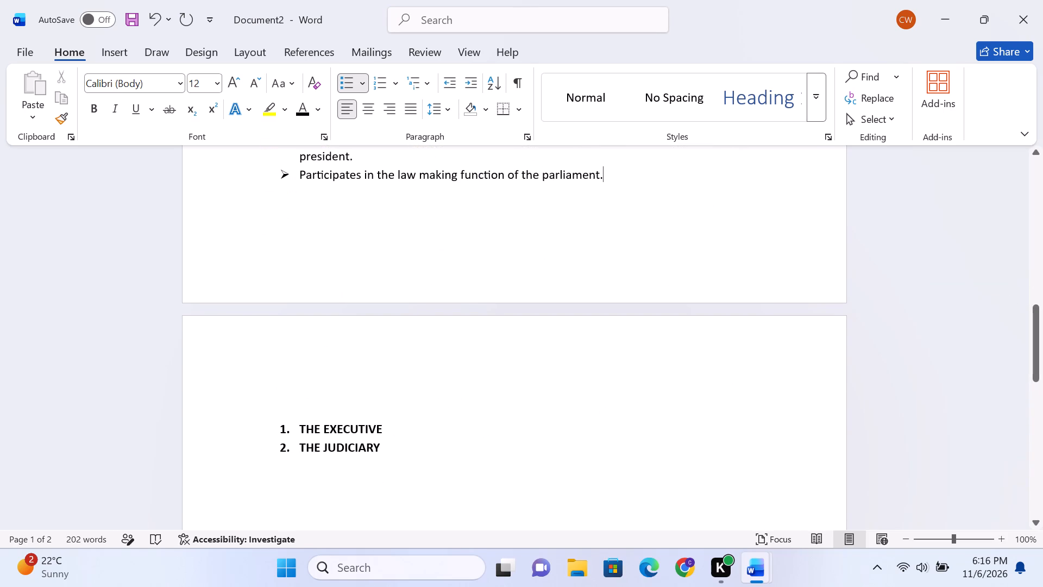
left_click(296, 426)
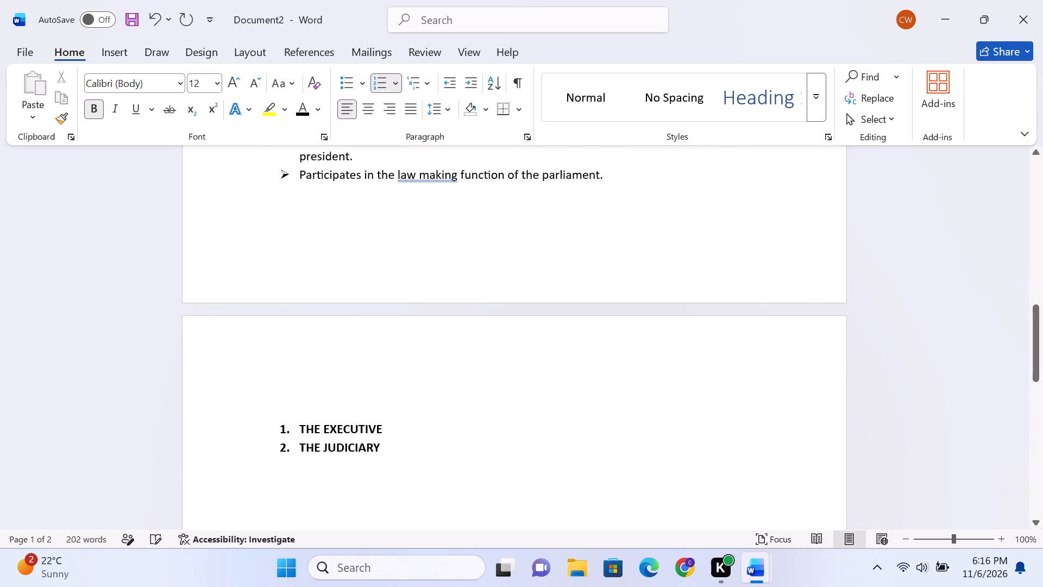
key("BackSpace")
key("BackSpace")
key("BackSpace")
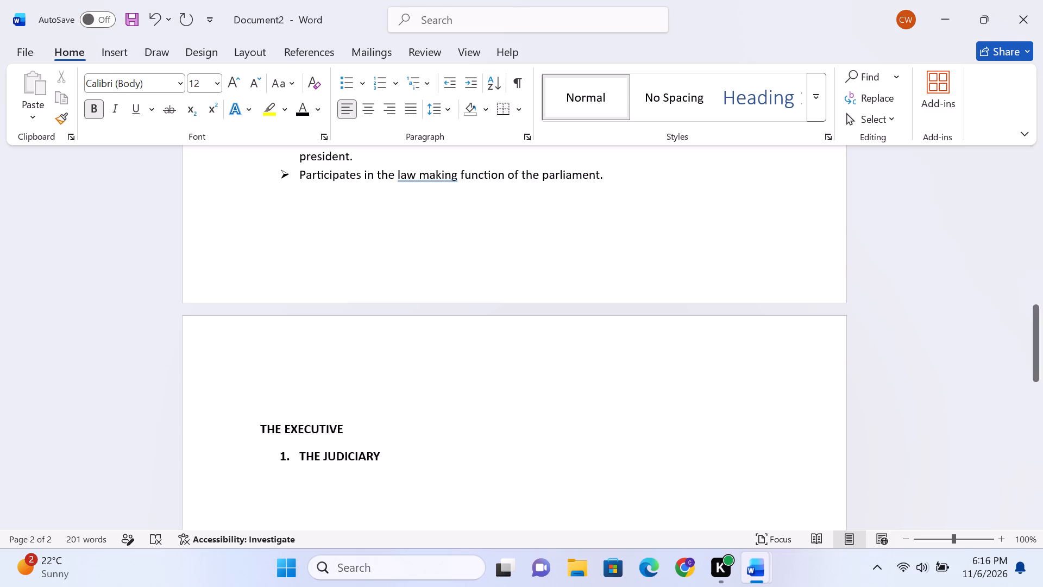
key("BackSpace")
key("Return")
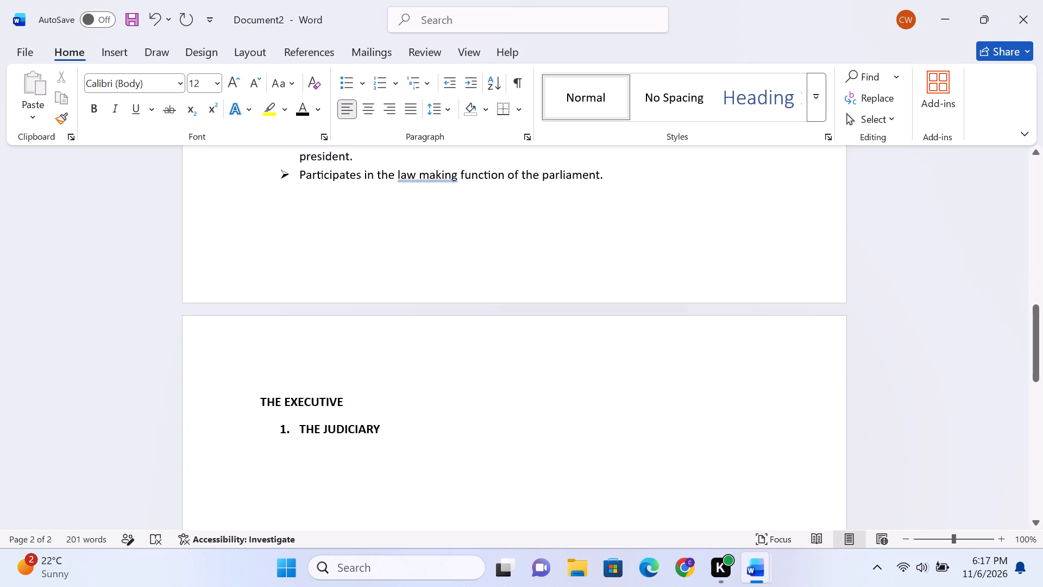
Select the words "law making" in the last senate function bullet.
left_click_drag(1040, 334, 1037, 309)
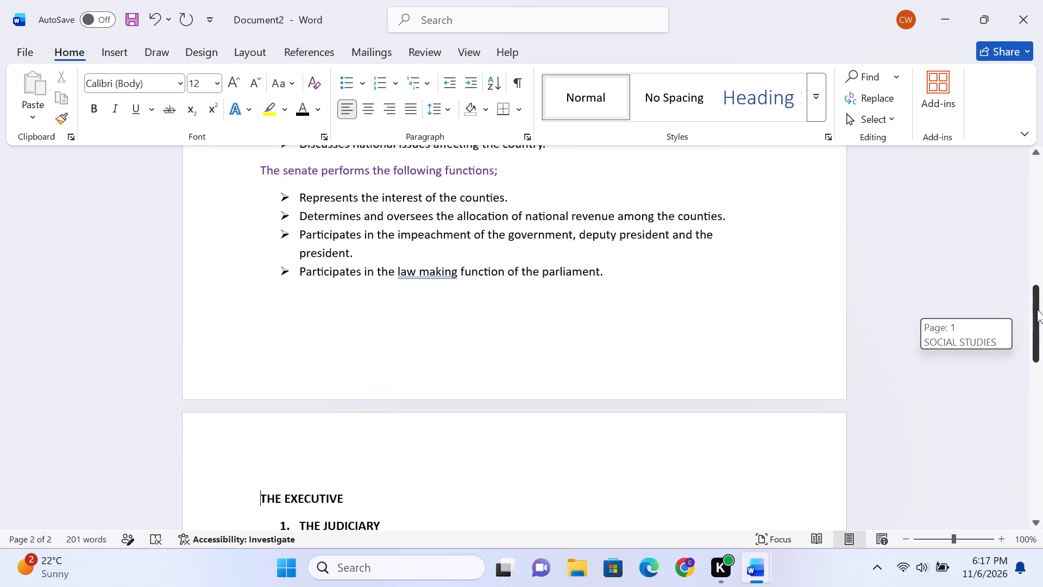
left_click_drag(1037, 309, 1038, 116)
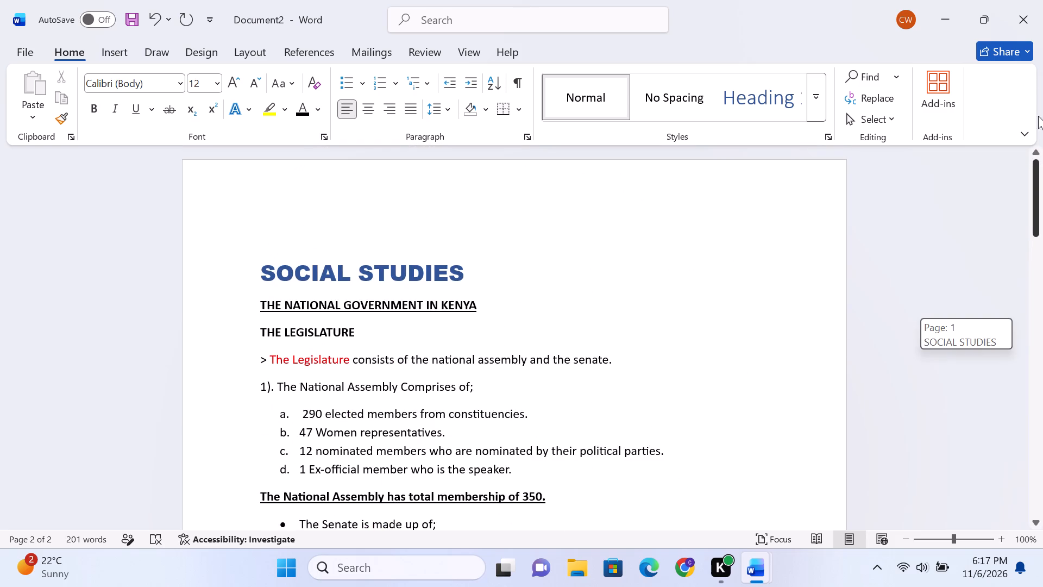
left_click_drag(1038, 116, 1020, 282)
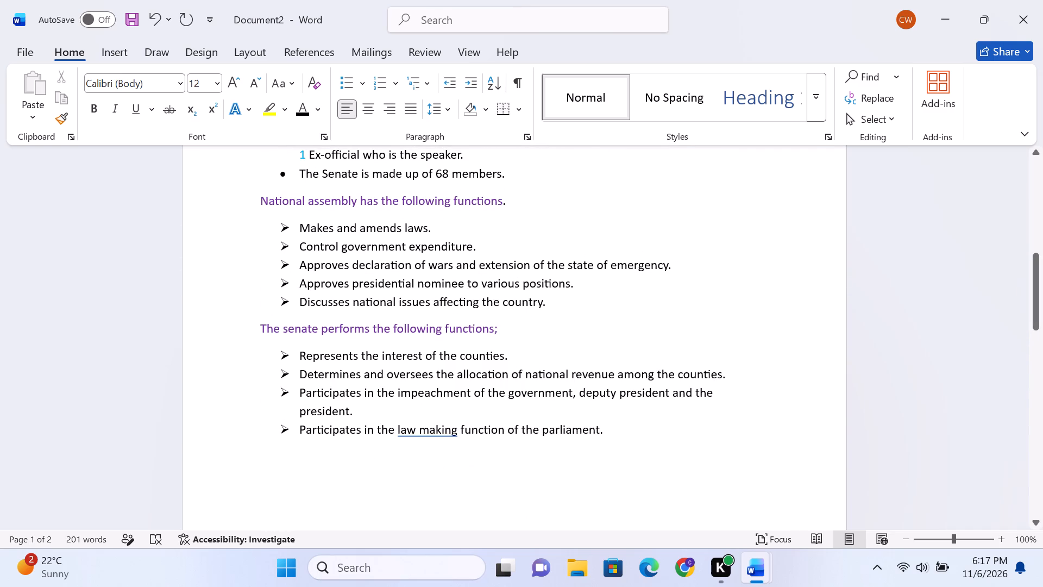
left_click_drag(394, 428, 441, 433)
left_click(441, 433)
left_click_drag(397, 428, 457, 429)
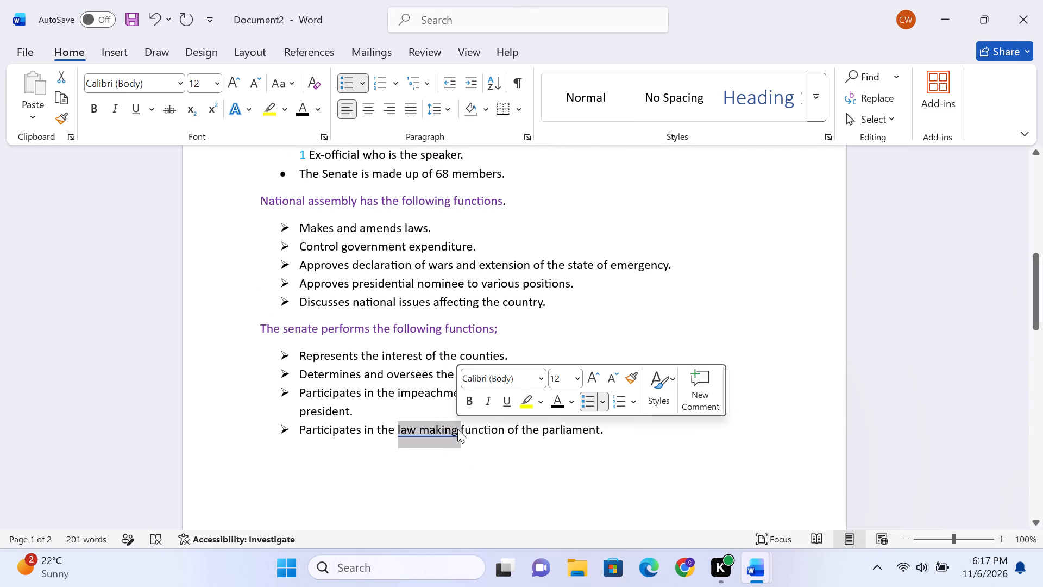
Apply the suggested spelling "law-making" to the words "law making" in the last senate function bullet.
left_click(457, 429)
right_click(457, 429)
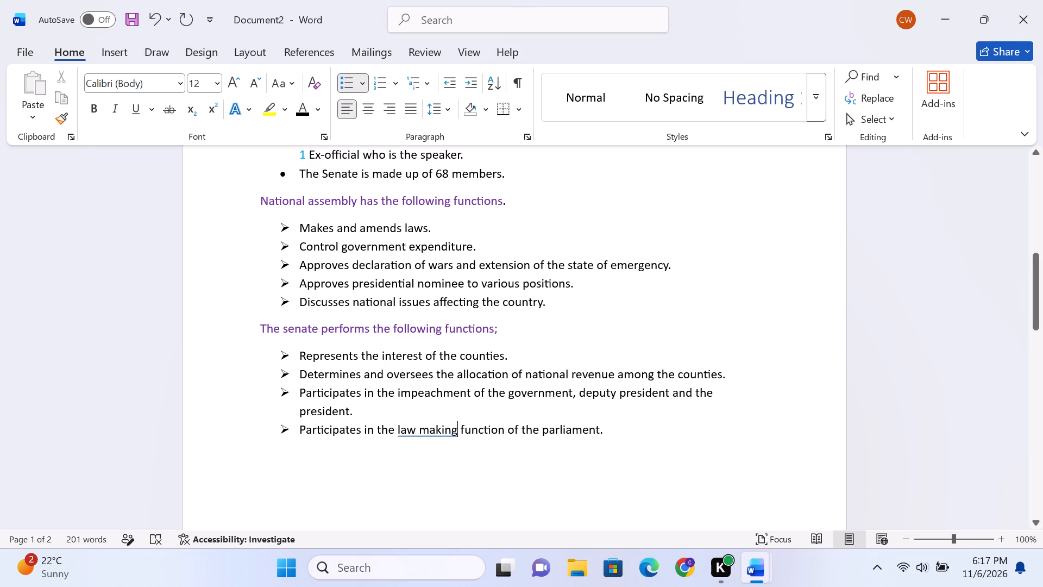
left_click_drag(398, 426, 438, 432)
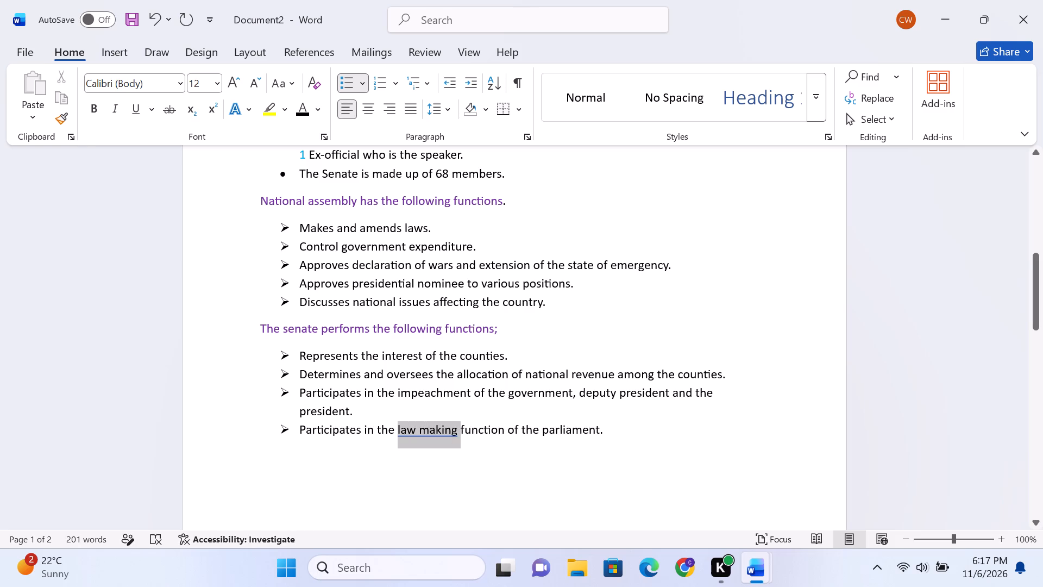
left_click_drag(438, 432, 446, 433)
right_click(446, 433)
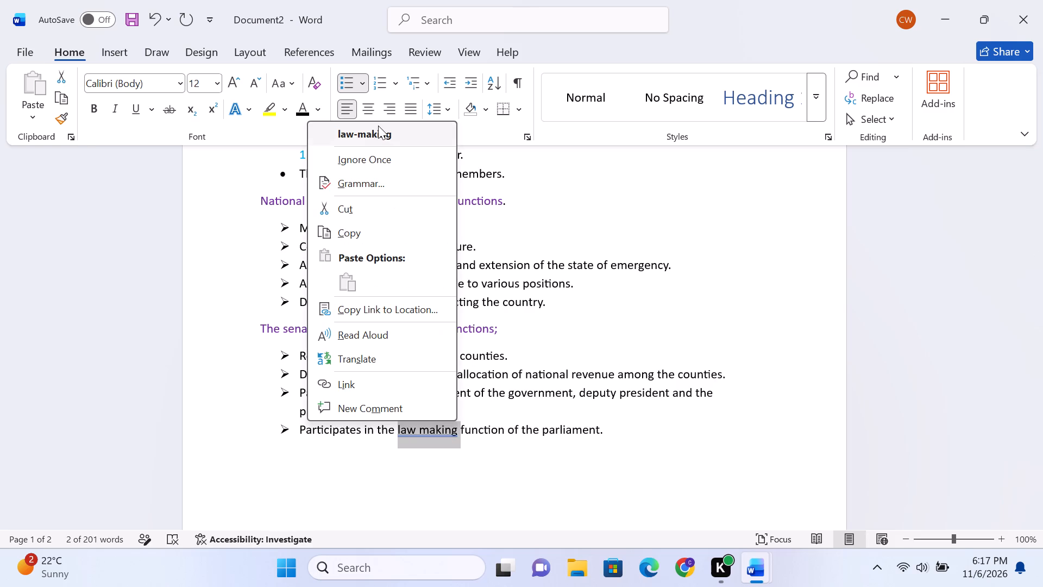
left_click(378, 126)
left_click(633, 409)
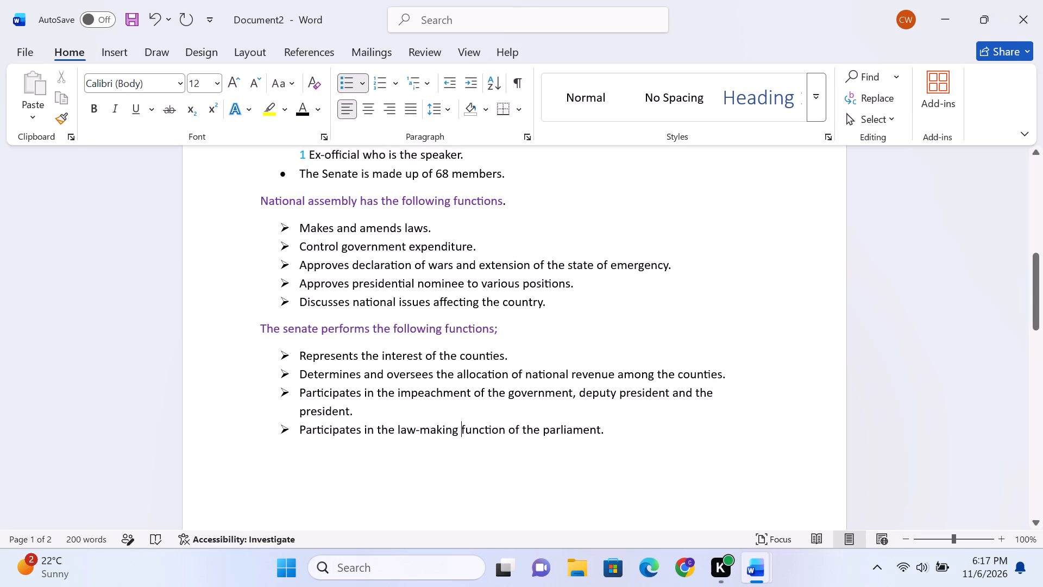
Start a new line under THE EXECUTIVE with the word "It" and remove its bold formatting.
left_click_drag(1034, 303, 1033, 342)
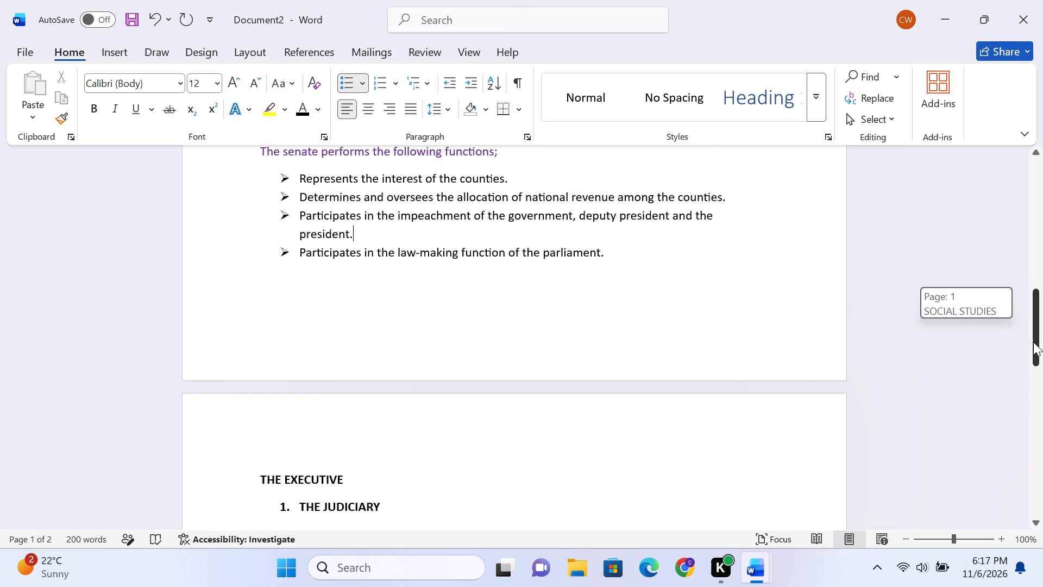
left_click_drag(1033, 342, 1024, 369)
left_click(359, 314)
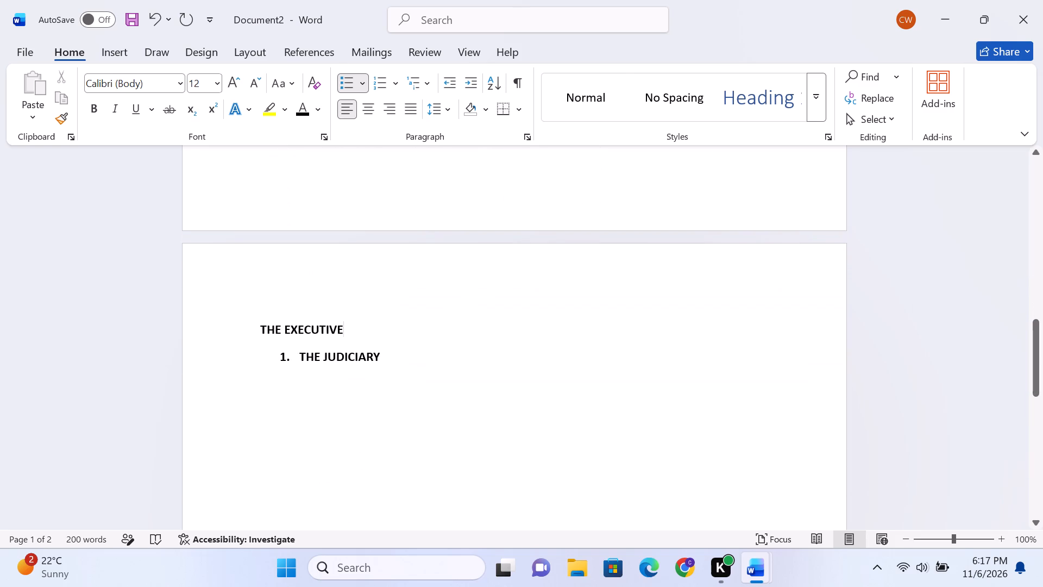
key("Return")
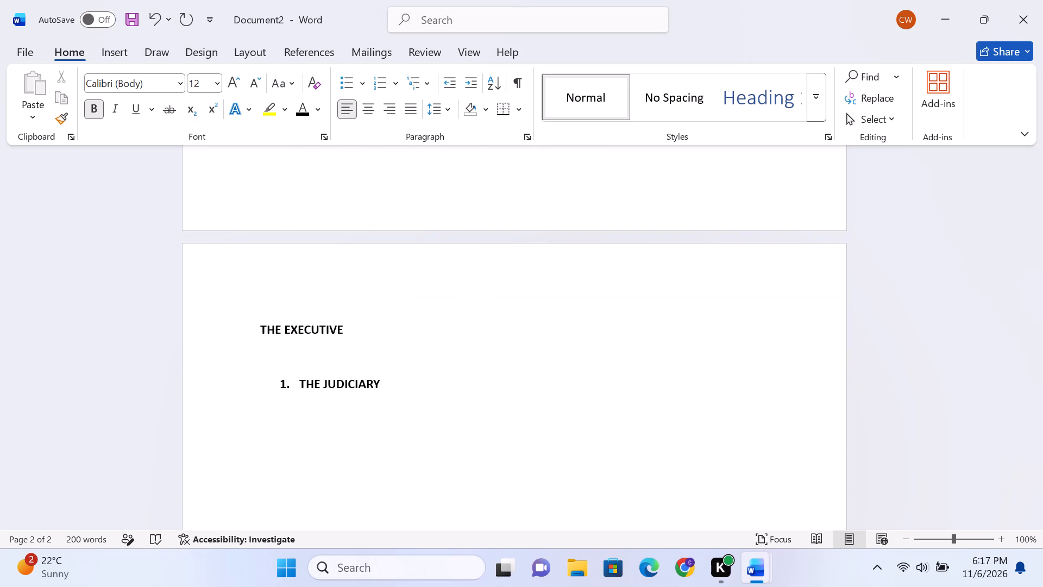
type("iyt")
key("BackSpace")
key("BackSpace")
type("t")
key("space")
key("BackSpace")
key("BackSpace")
key("t")
left_click(100, 109)
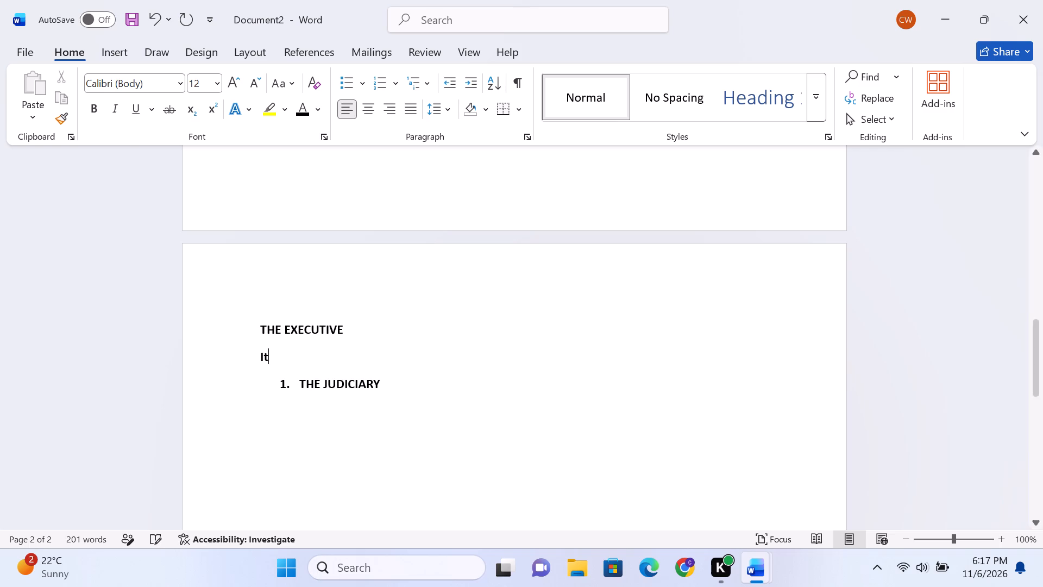
key("BackSpace")
key("BackSpace")
type("it")
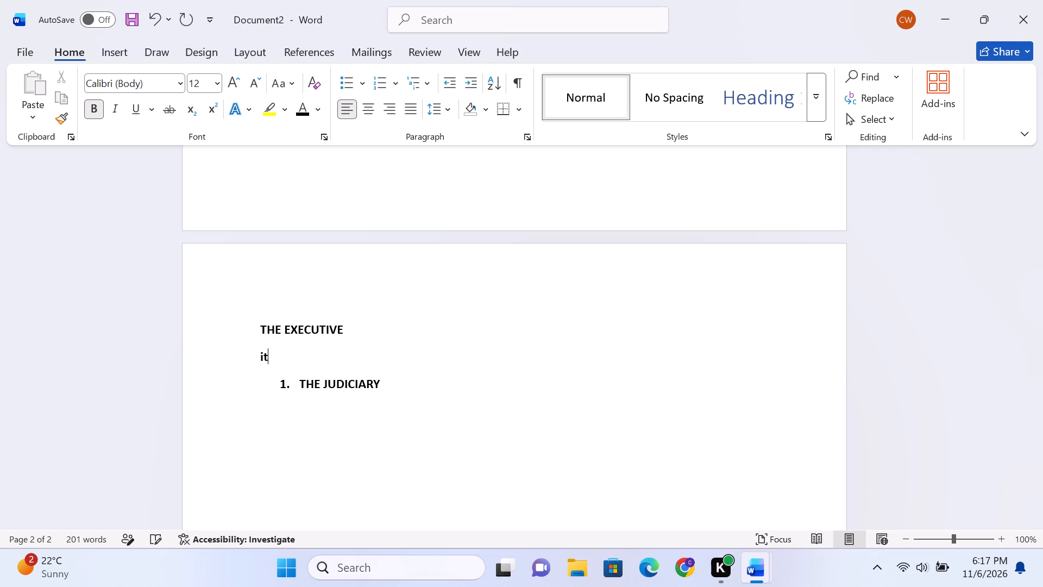
key("space")
key("BackSpace")
key("BackSpace")
key("BackSpace")
left_click_drag(260, 353, 269, 353)
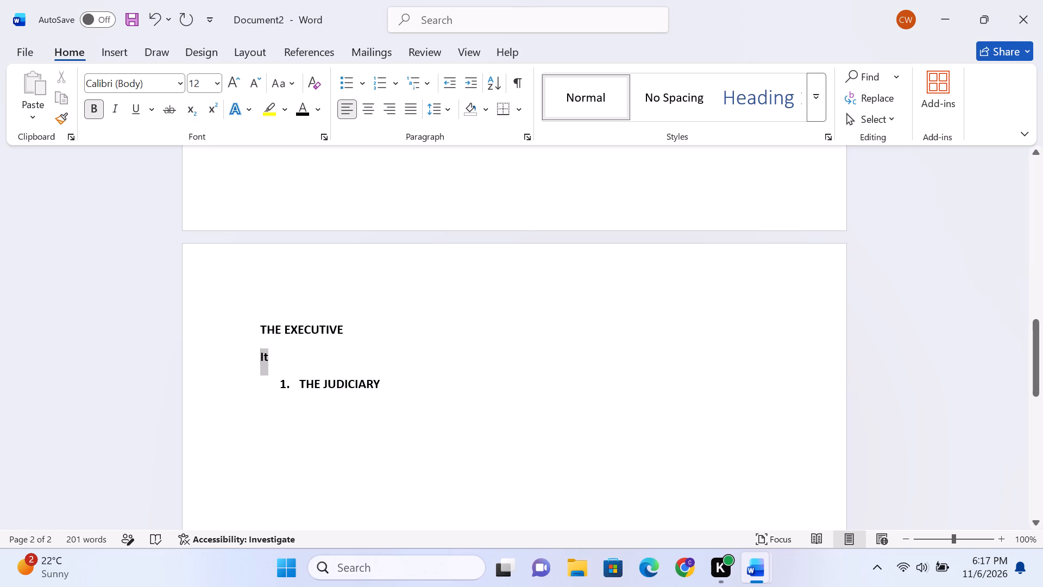
left_click_drag(269, 353, 271, 353)
left_click(274, 329)
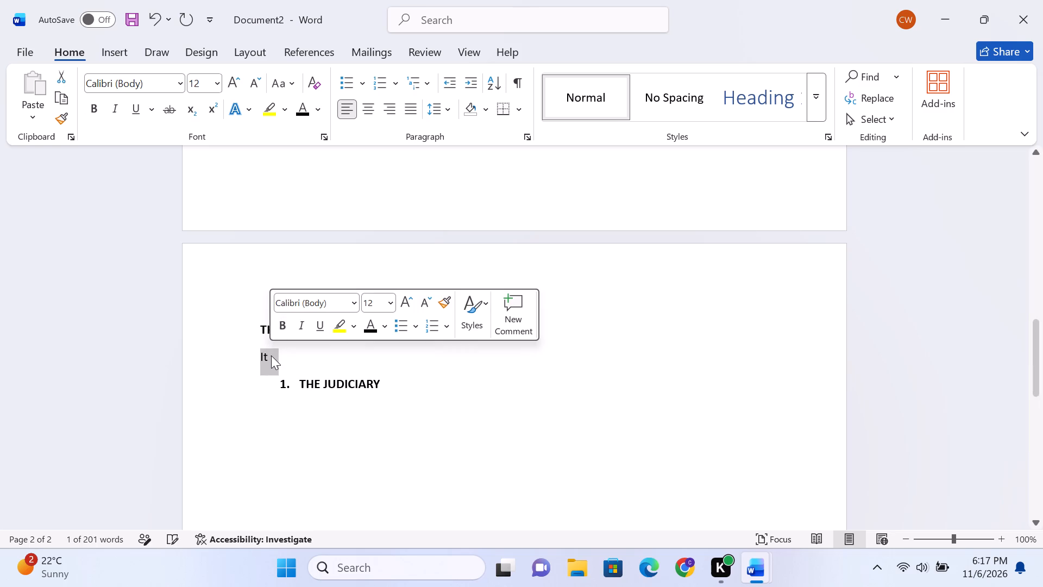
Complete the line under THE EXECUTIVE as "It is made up of the cabinet and the civil servants.".
left_click(271, 360)
type("is made")
key("space")
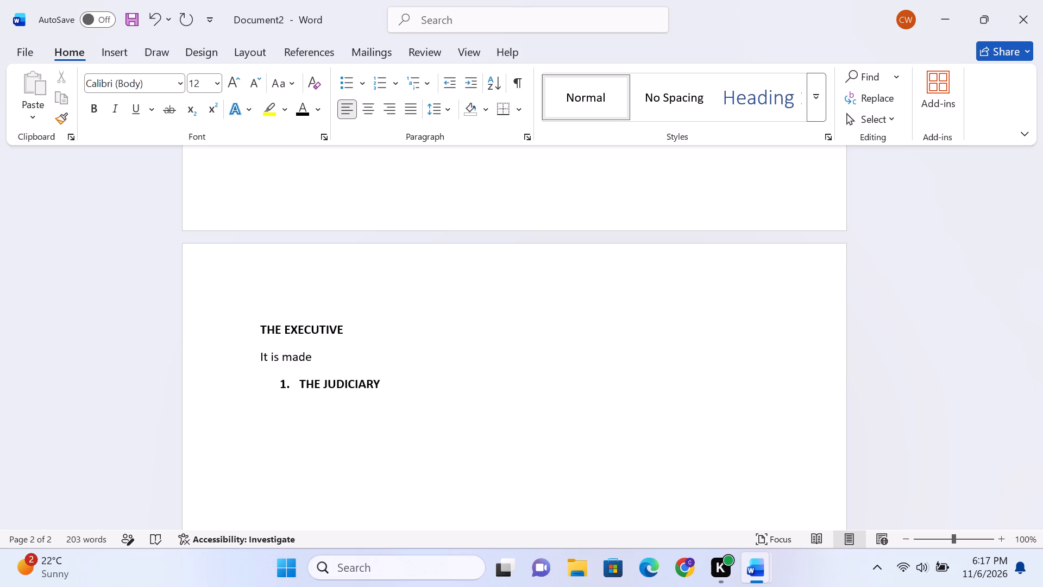
type("up of the cabinet")
key("space")
type("and the civil servants")
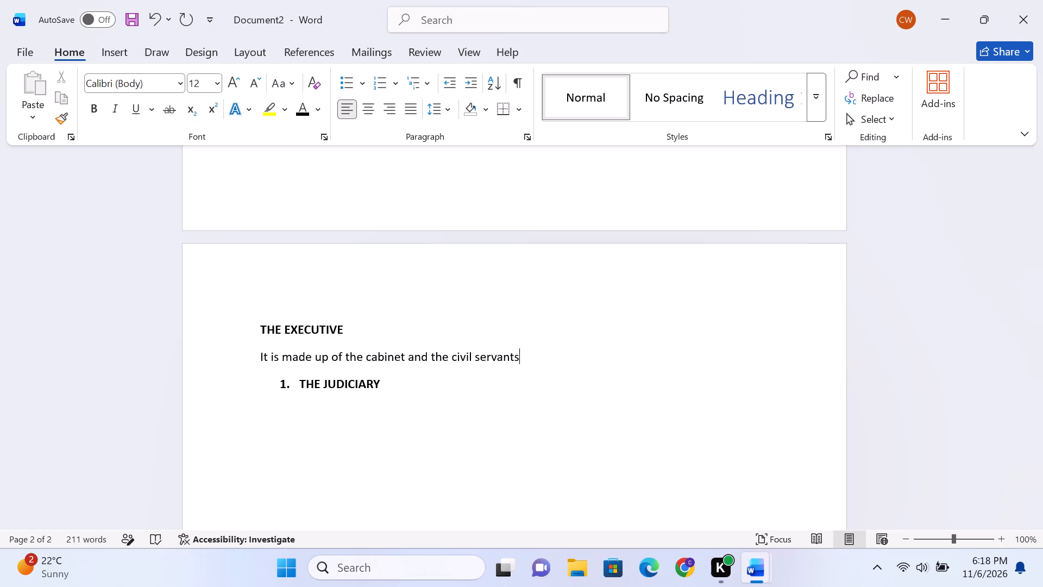
key("period")
Add a new line below the civil servants sentence reading "The cabinet consists of;".
key("Return")
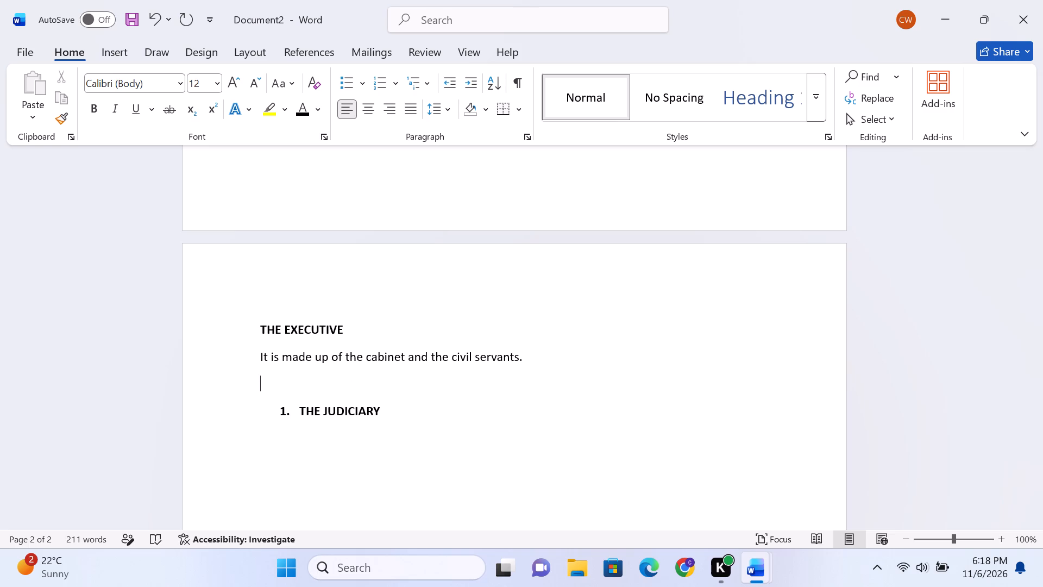
type("the")
key("space")
type("cabinet consists of")
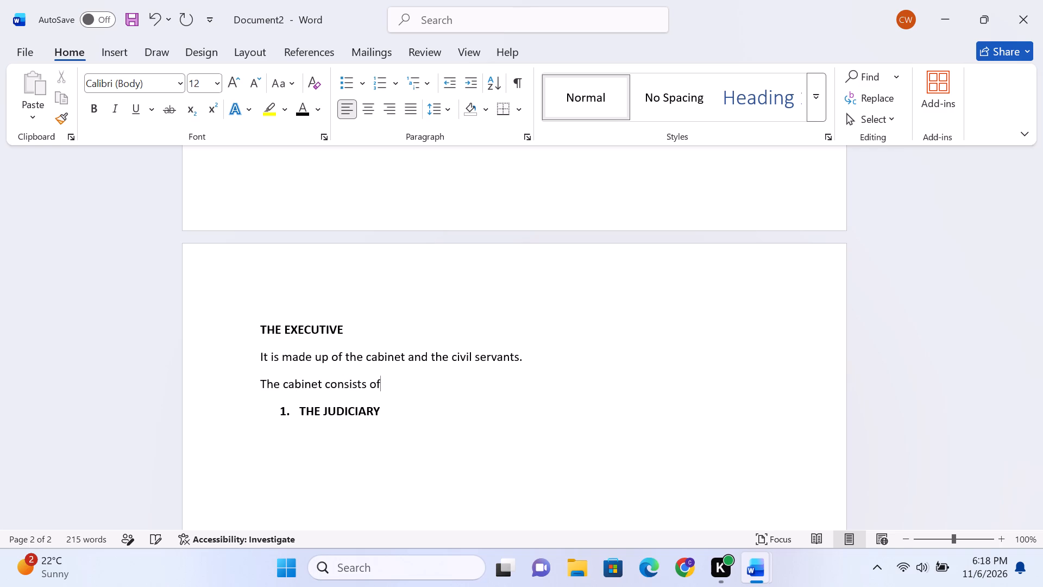
key("semicolon")
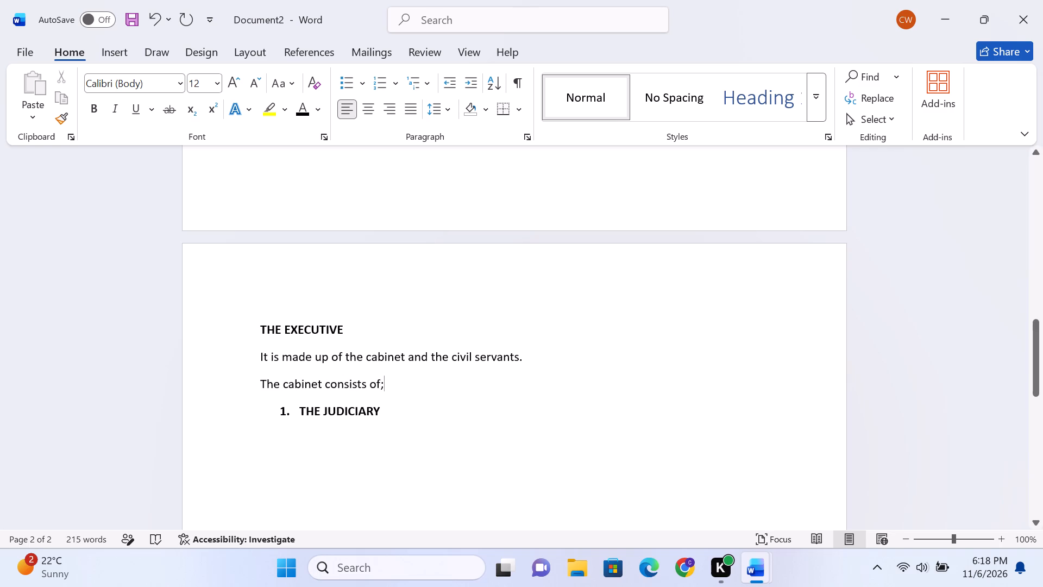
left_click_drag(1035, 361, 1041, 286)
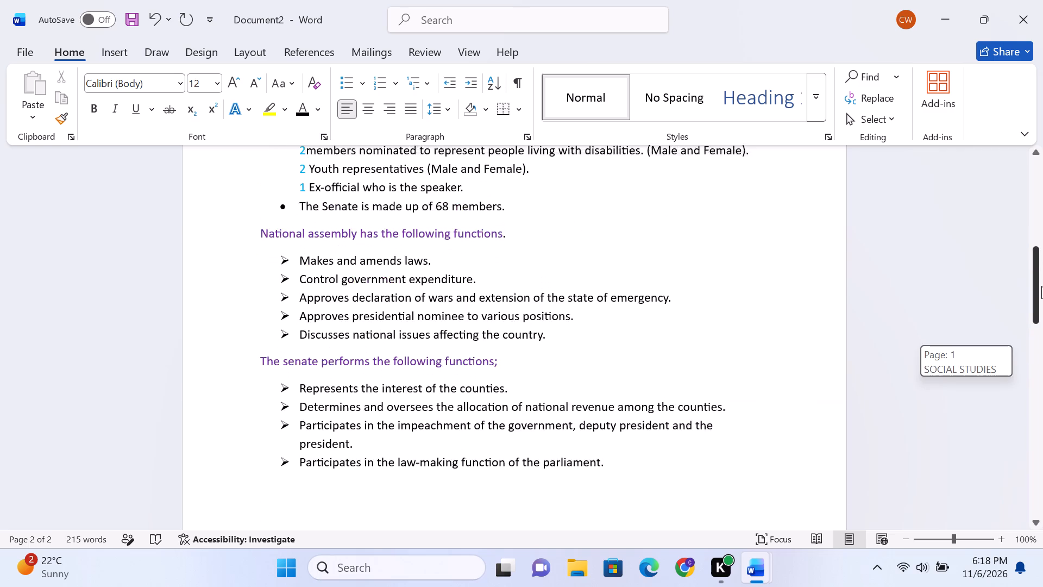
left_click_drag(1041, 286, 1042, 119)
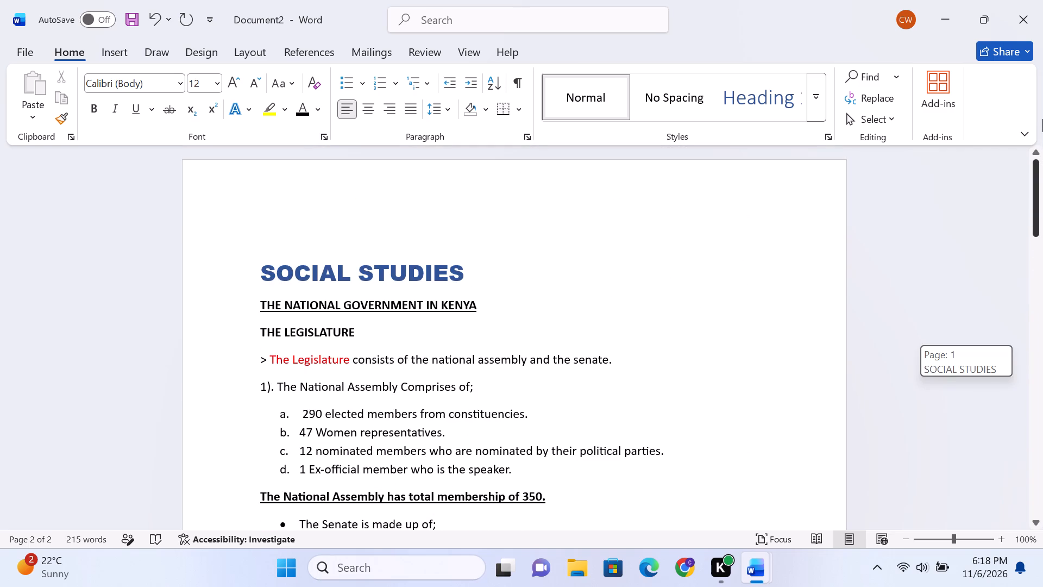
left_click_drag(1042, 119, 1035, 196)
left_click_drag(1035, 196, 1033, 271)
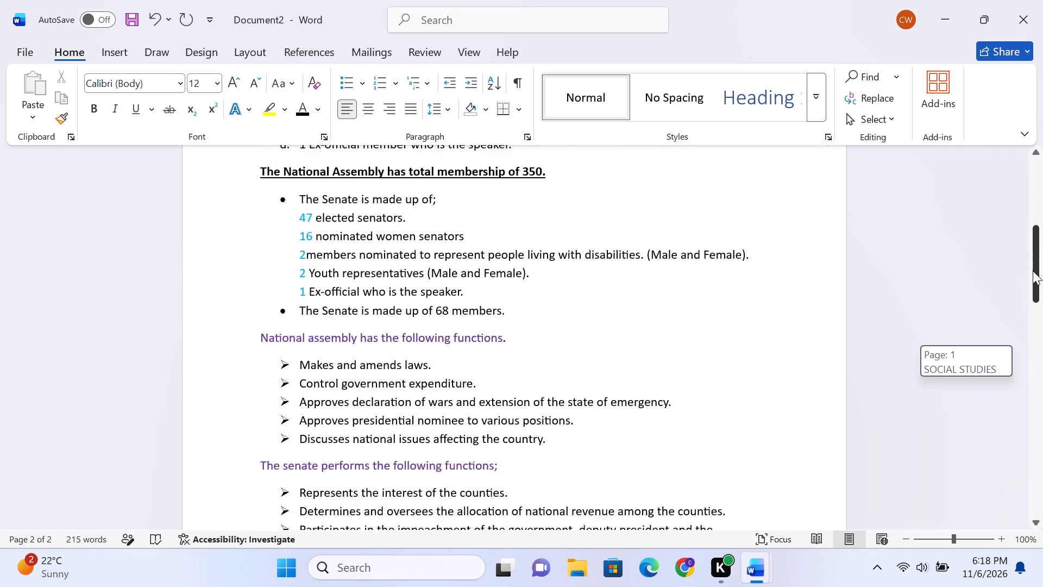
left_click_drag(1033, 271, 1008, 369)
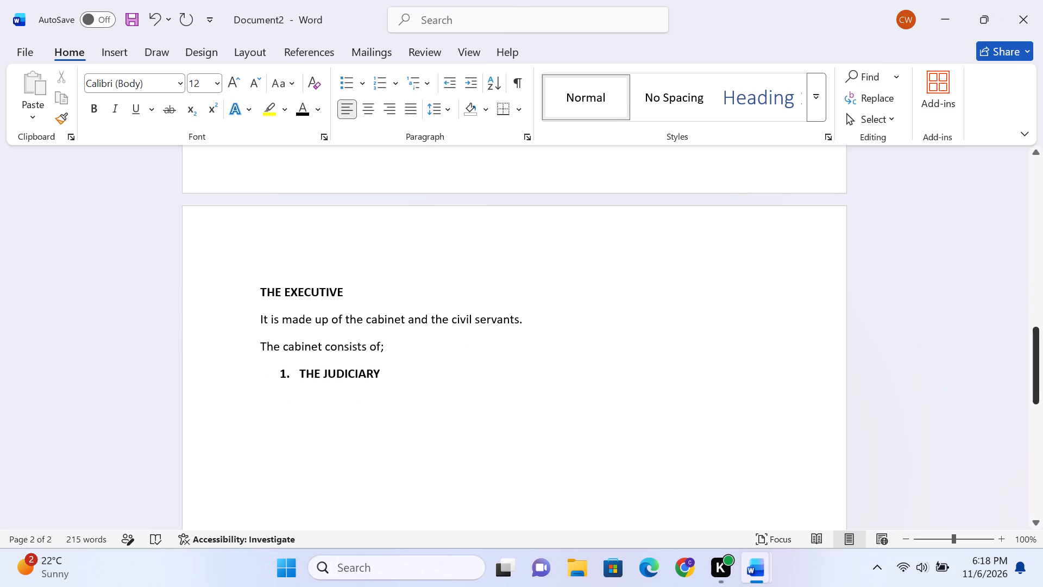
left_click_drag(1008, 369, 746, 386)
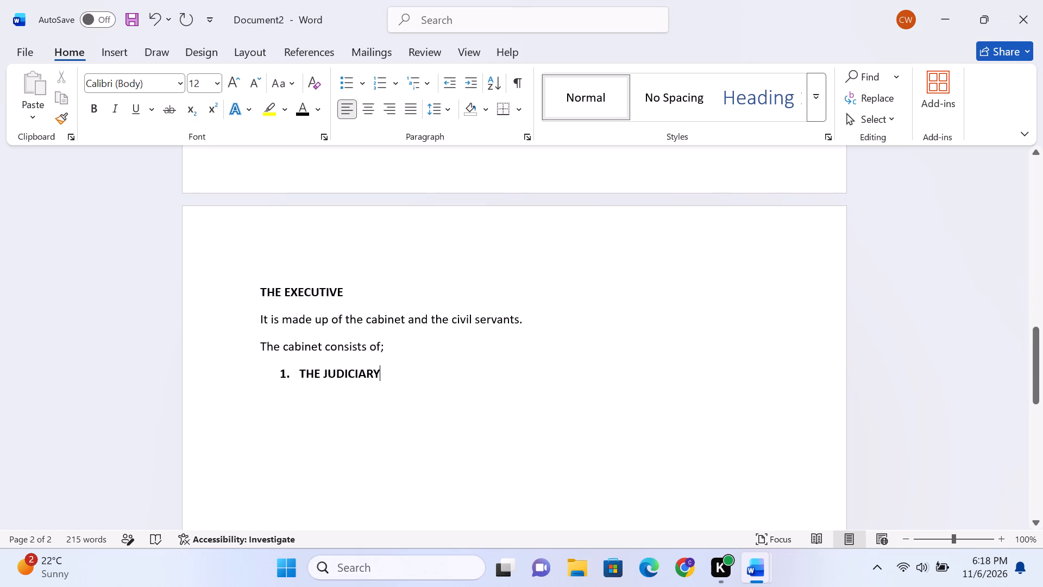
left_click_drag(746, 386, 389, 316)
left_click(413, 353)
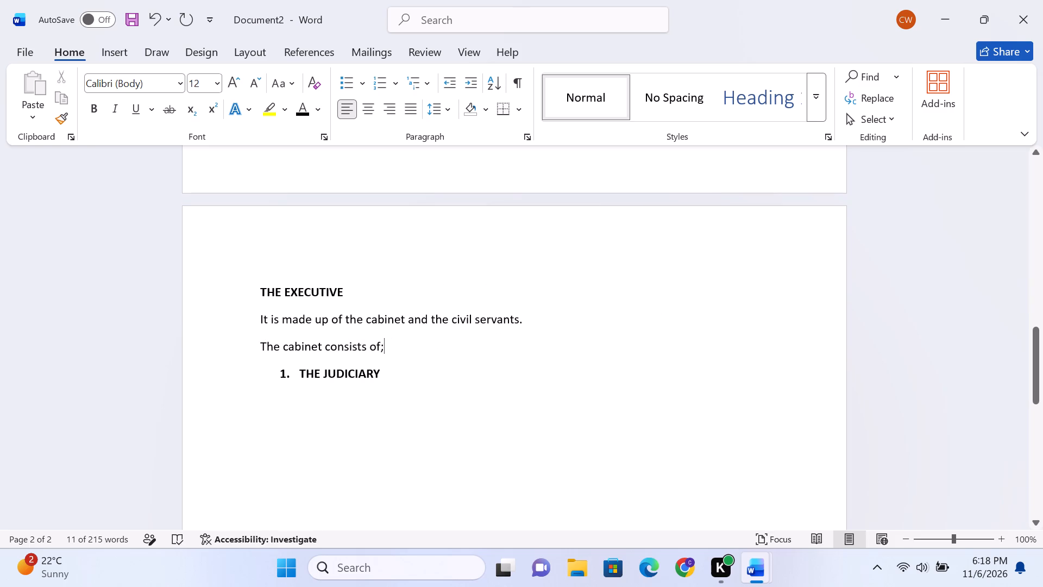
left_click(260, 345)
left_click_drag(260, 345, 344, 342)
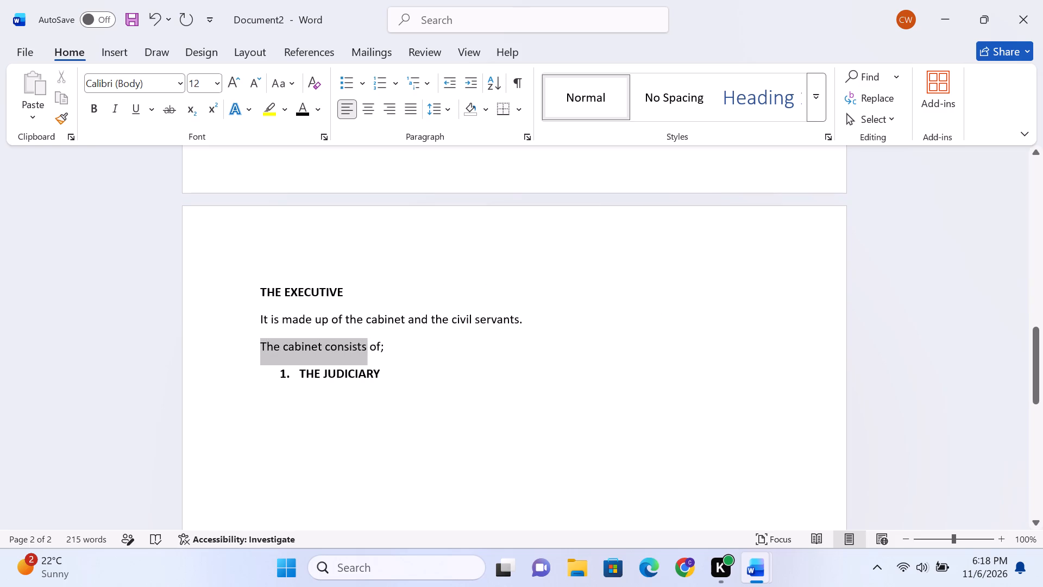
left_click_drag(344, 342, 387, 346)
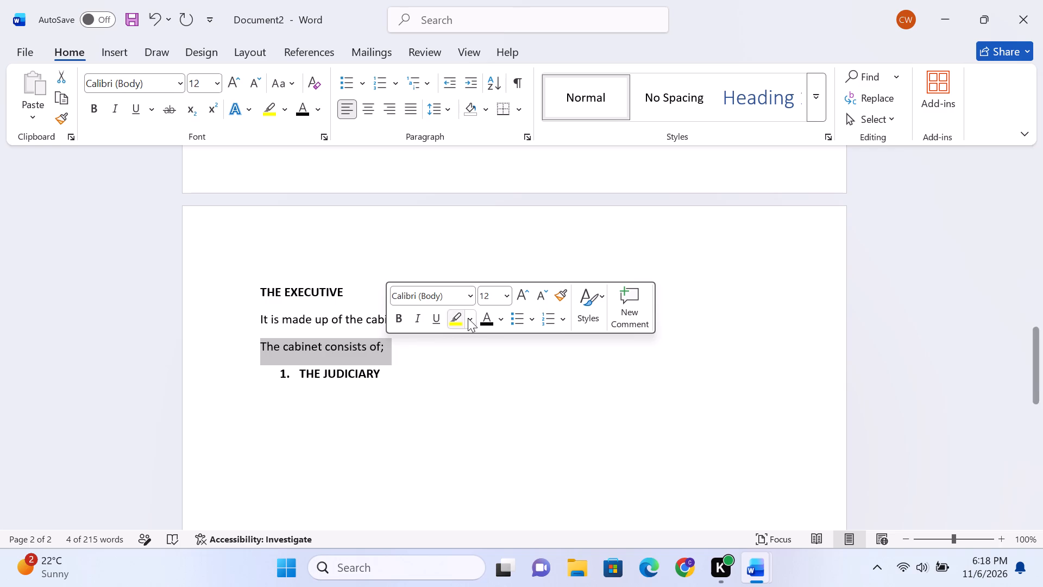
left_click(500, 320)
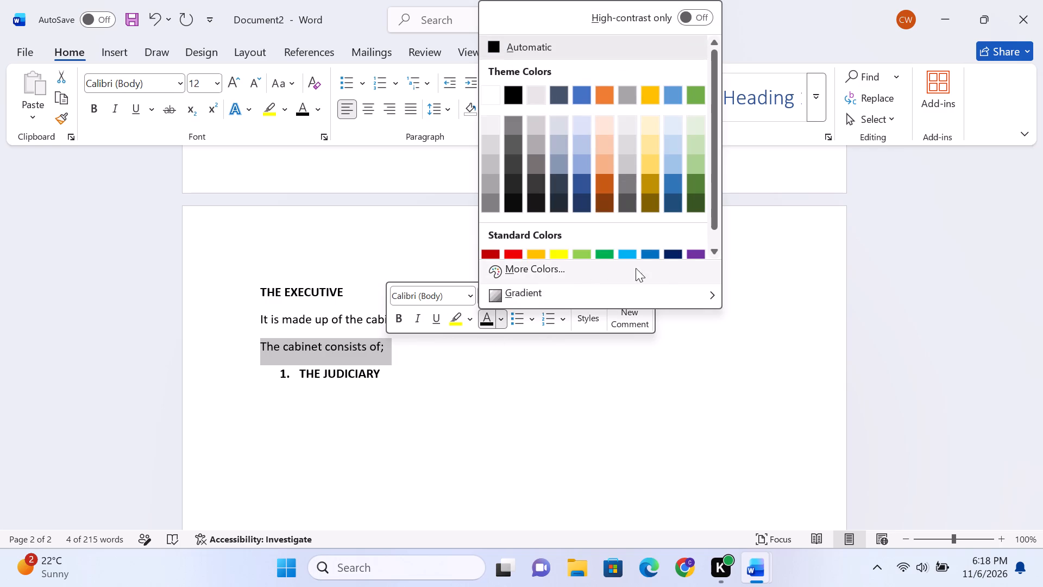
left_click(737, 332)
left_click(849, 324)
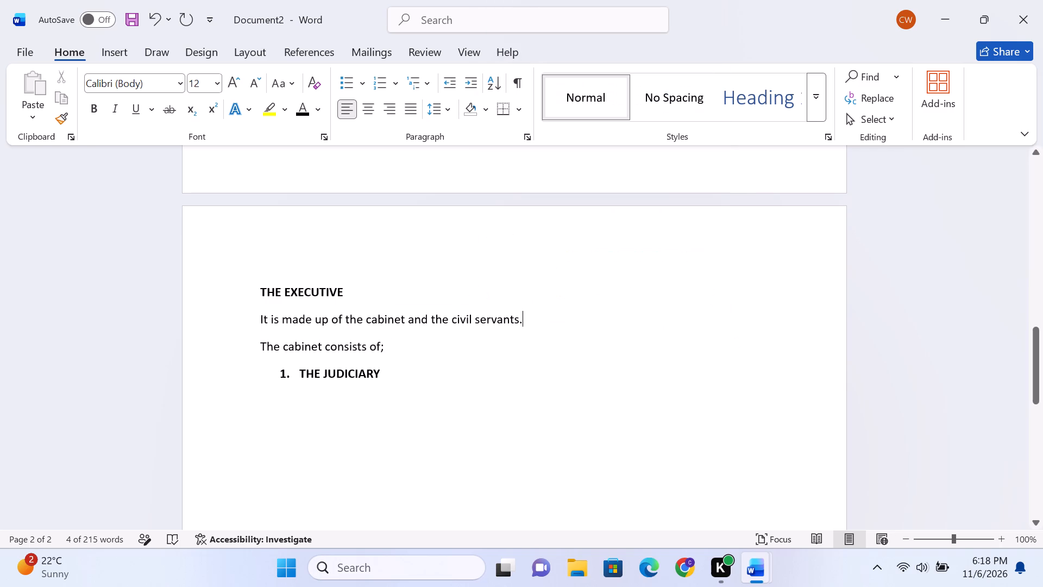
Review the document from the SOCIAL STUDIES title down to THE EXECUTIVE section, checking the text and its colour formatting.
left_click_drag(1036, 369, 1042, 331)
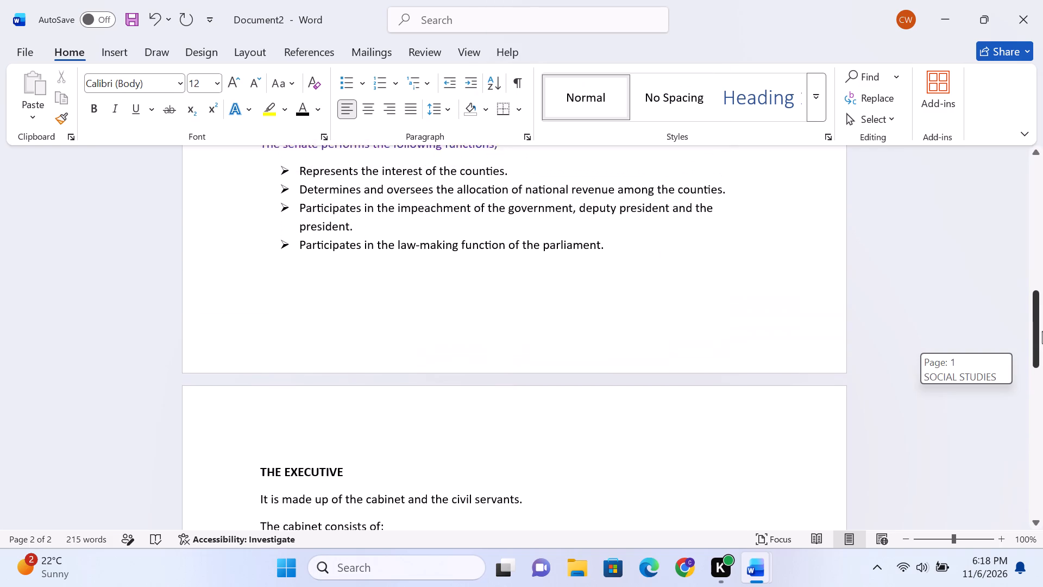
left_click_drag(1042, 331, 1042, 98)
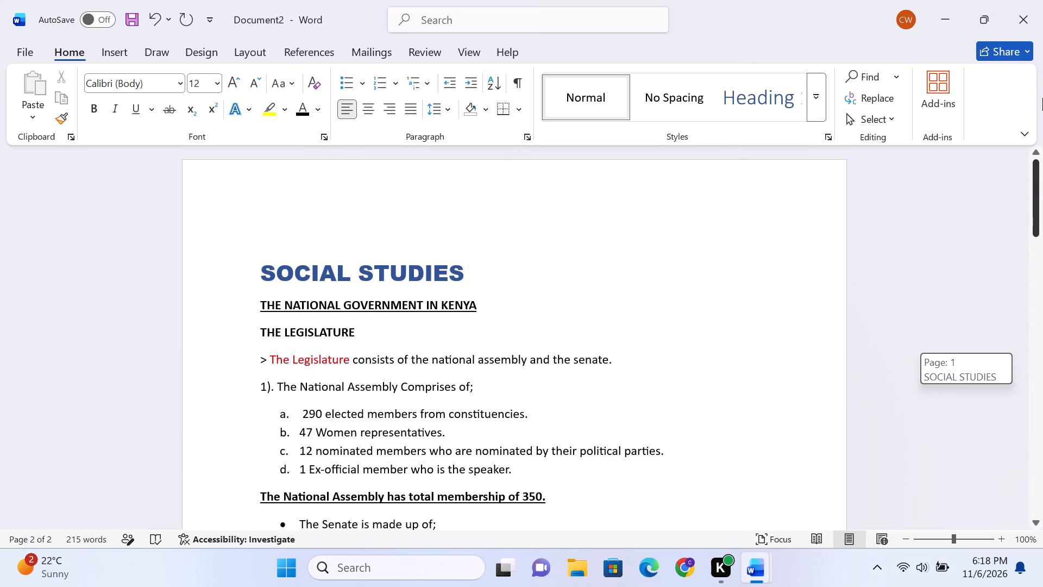
left_click_drag(1042, 98, 1042, 64)
left_click_drag(1042, 64, 998, 180)
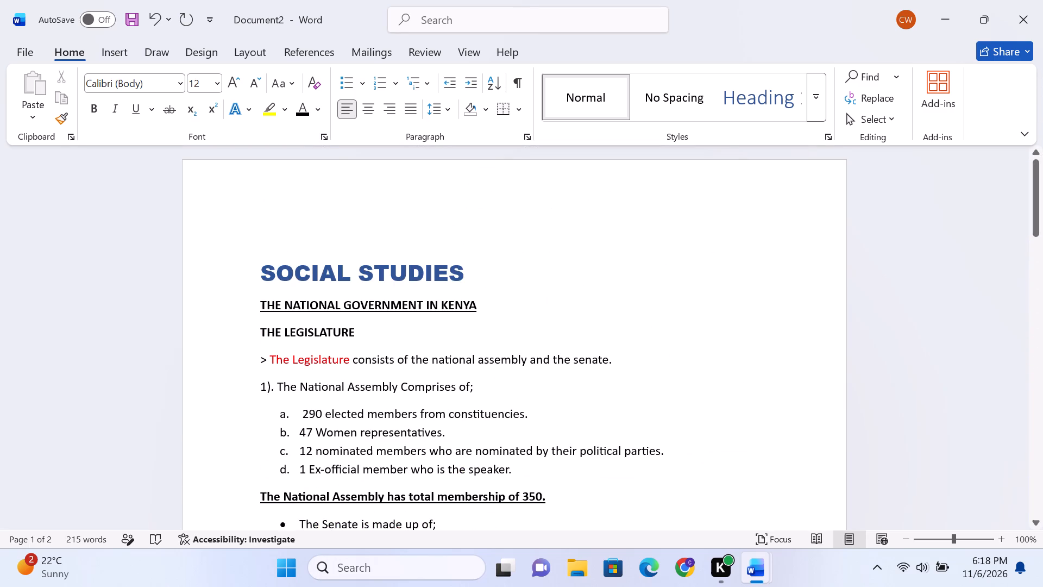
left_click_drag(1034, 226, 1034, 233)
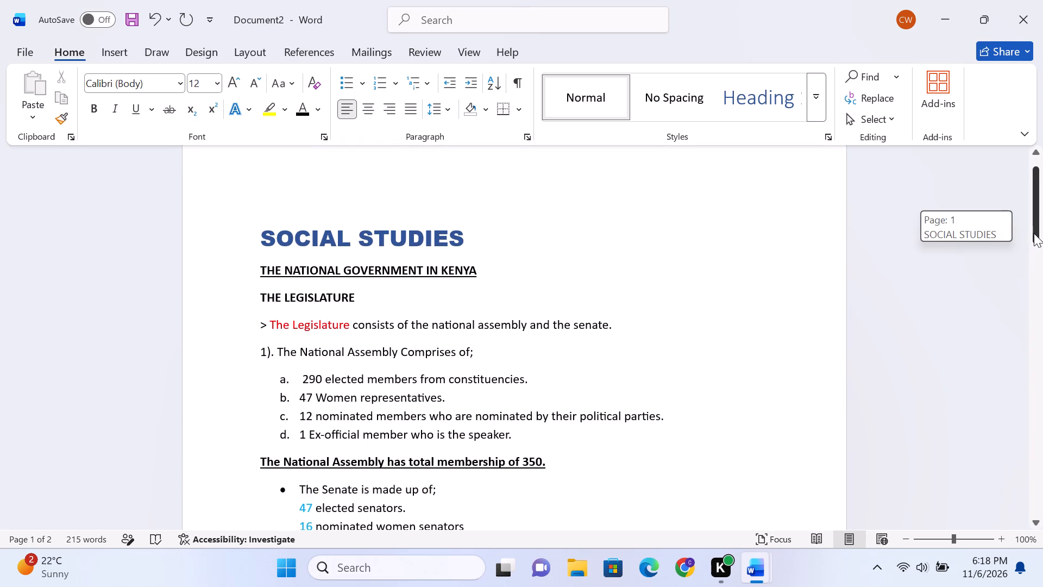
left_click_drag(1034, 233, 1034, 234)
left_click_drag(1034, 234, 1037, 268)
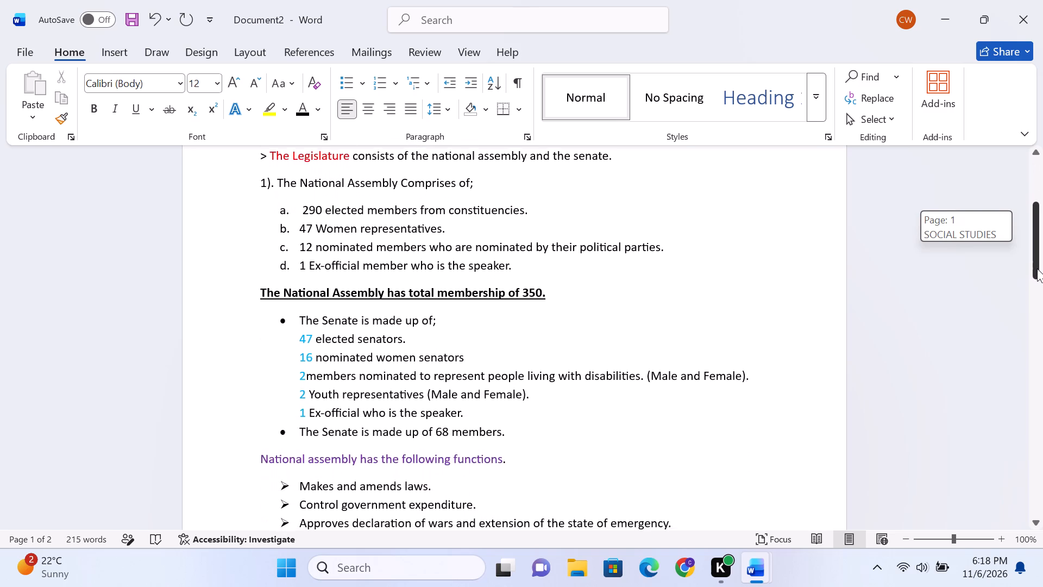
left_click_drag(1037, 268, 1041, 299)
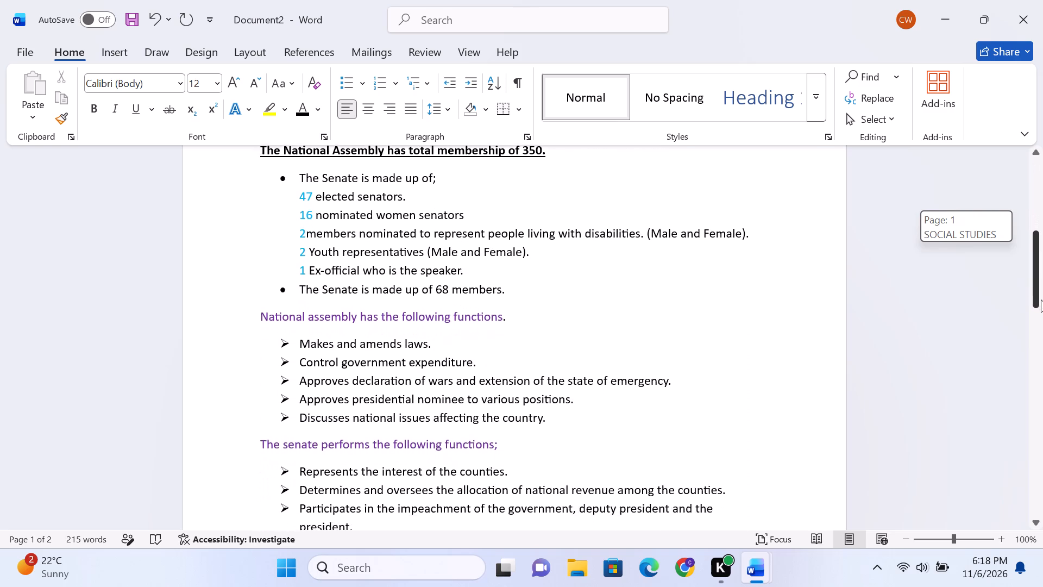
left_click_drag(1041, 299, 1030, 381)
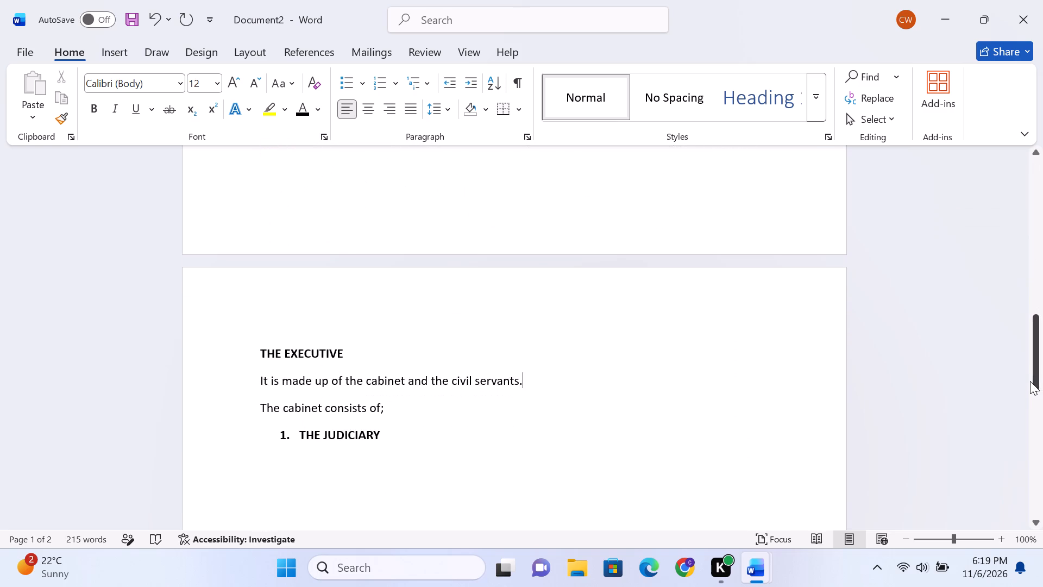
Colour the line "The cabinet consists of;" under THE EXECUTIVE in the standard purple.
left_click_drag(257, 408, 363, 407)
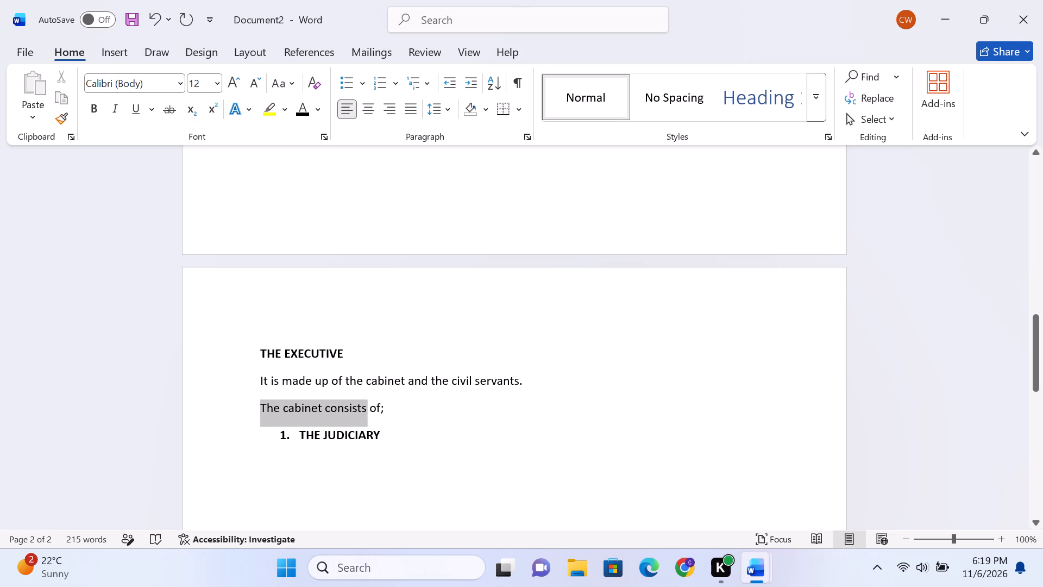
left_click_drag(363, 407, 386, 407)
left_click(496, 379)
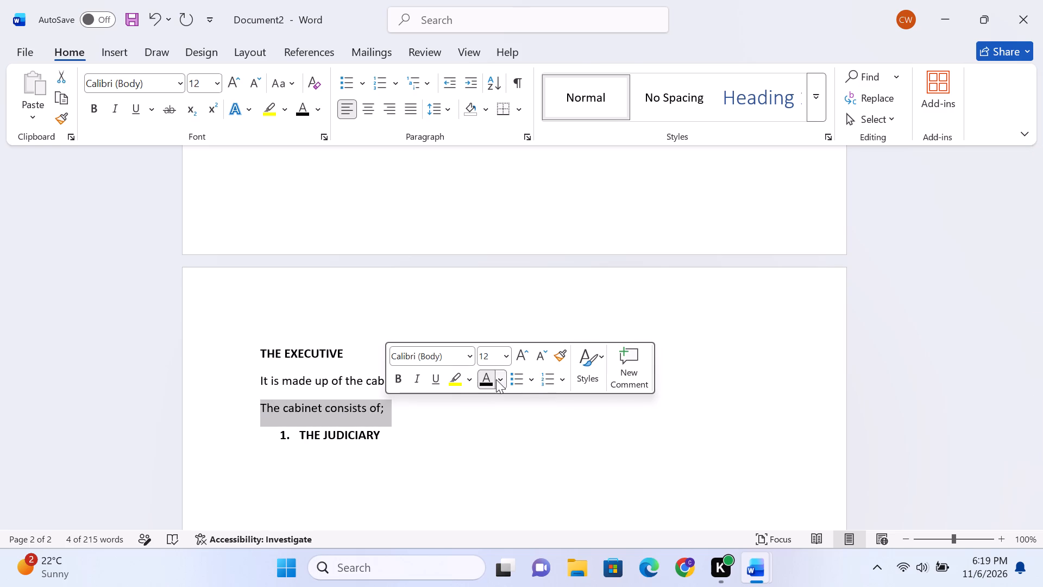
left_click(693, 310)
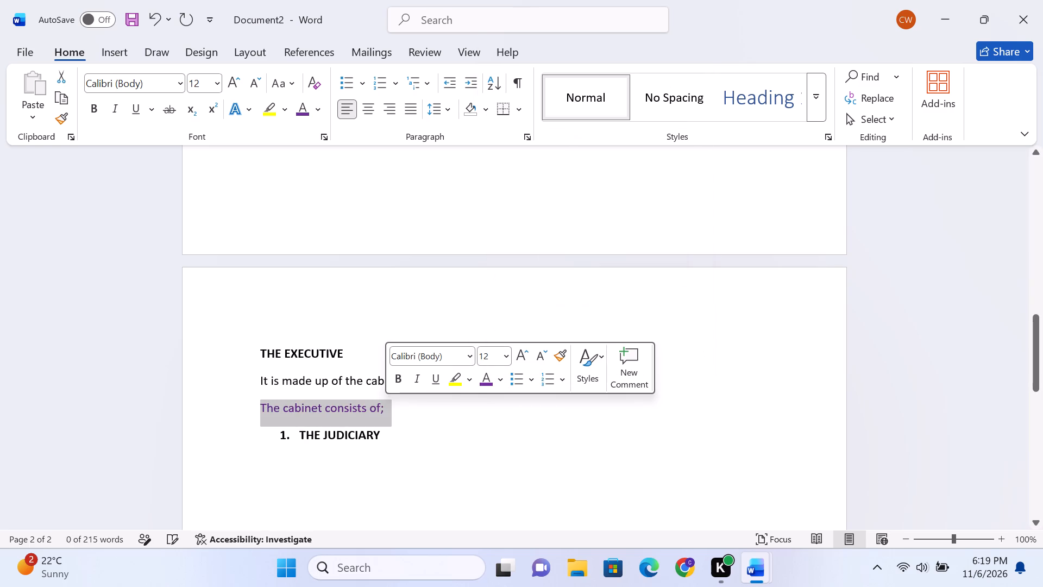
Add an empty line below "The cabinet consists of;" and set its font colour to black.
left_click(412, 403)
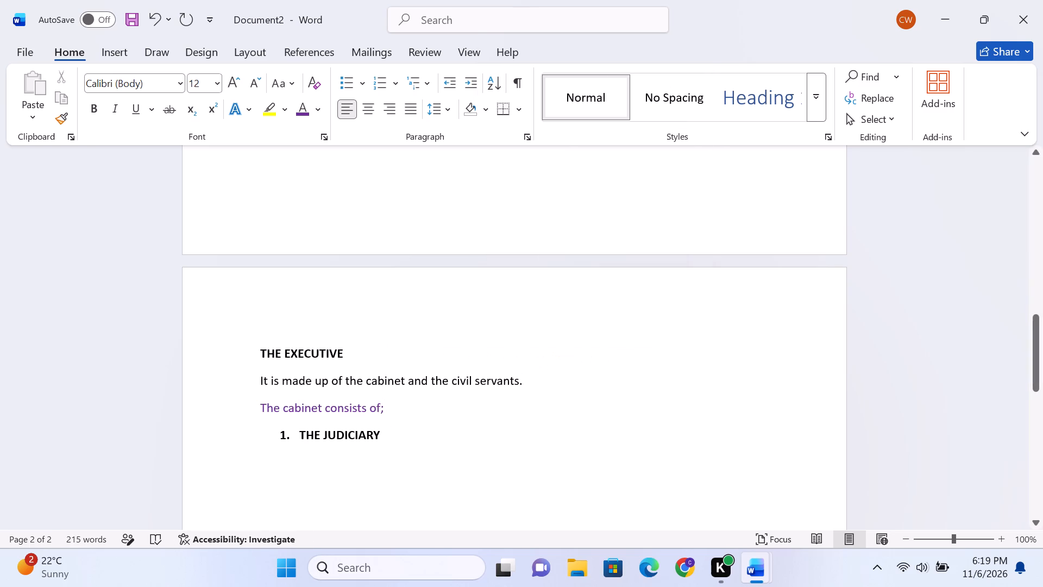
key("Return")
left_click_drag(271, 428, 271, 427)
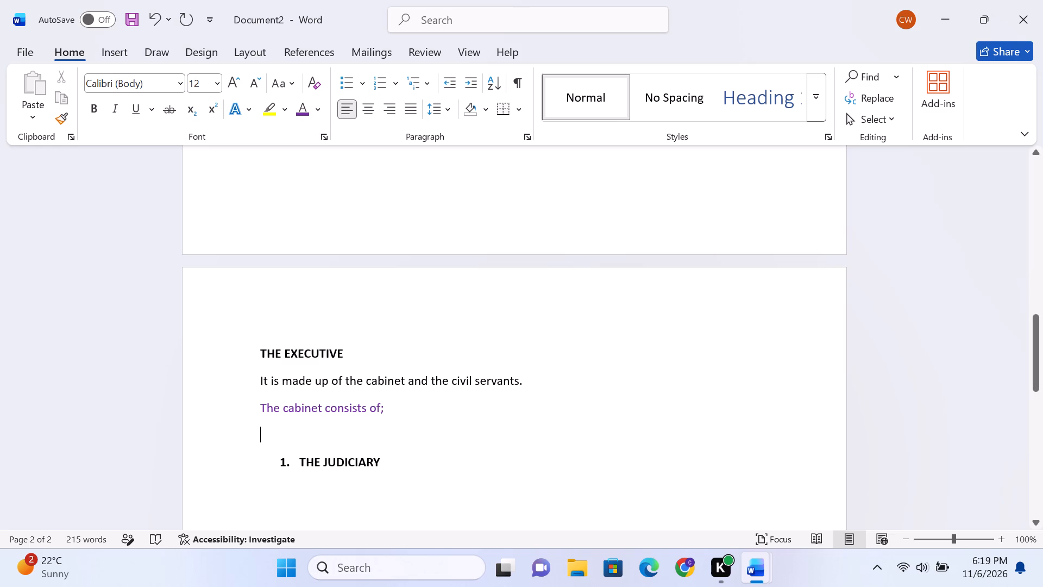
left_click_drag(271, 427, 280, 428)
right_click(280, 428)
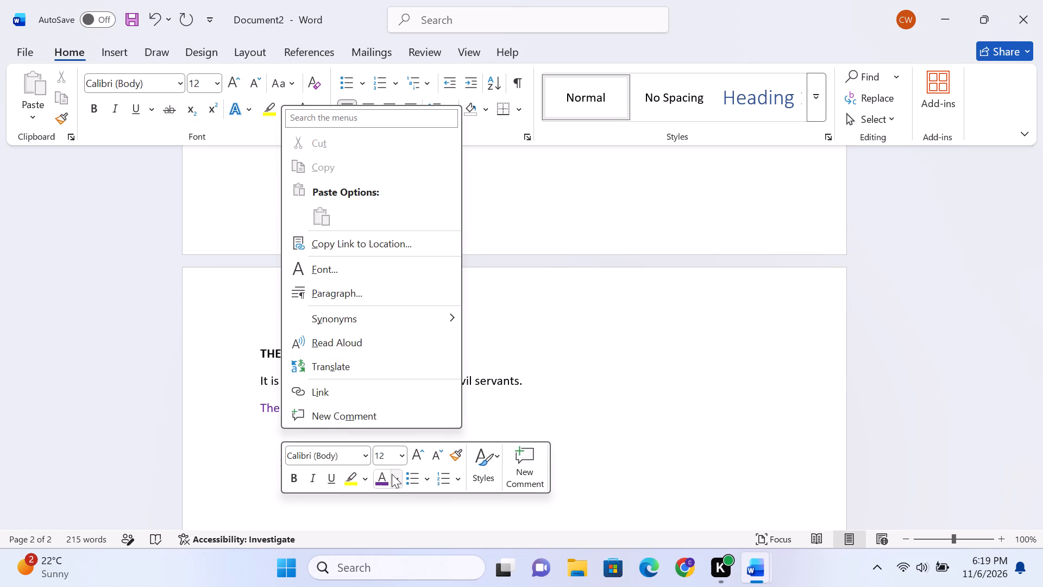
left_click(392, 478)
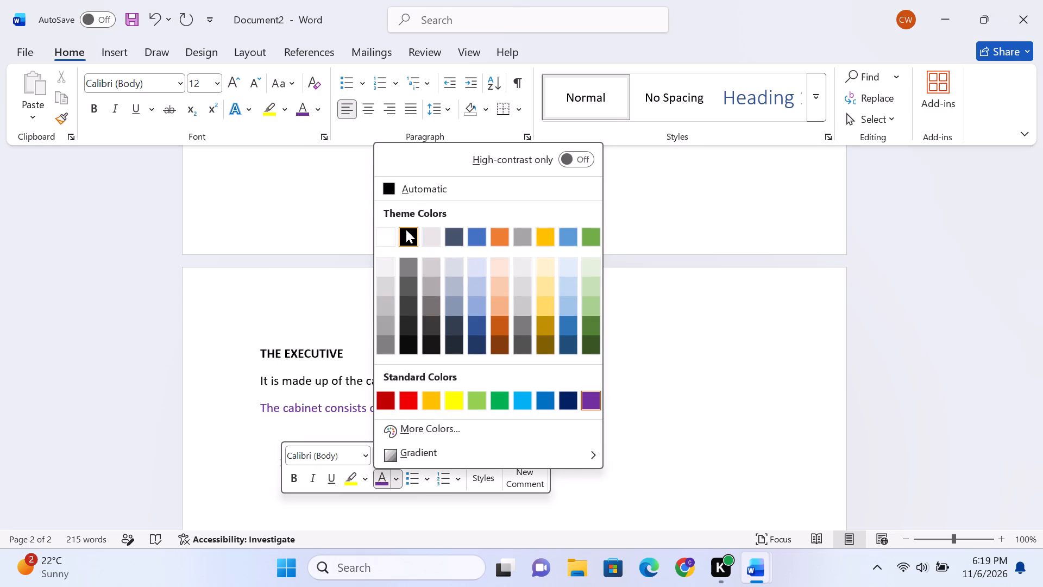
left_click(406, 229)
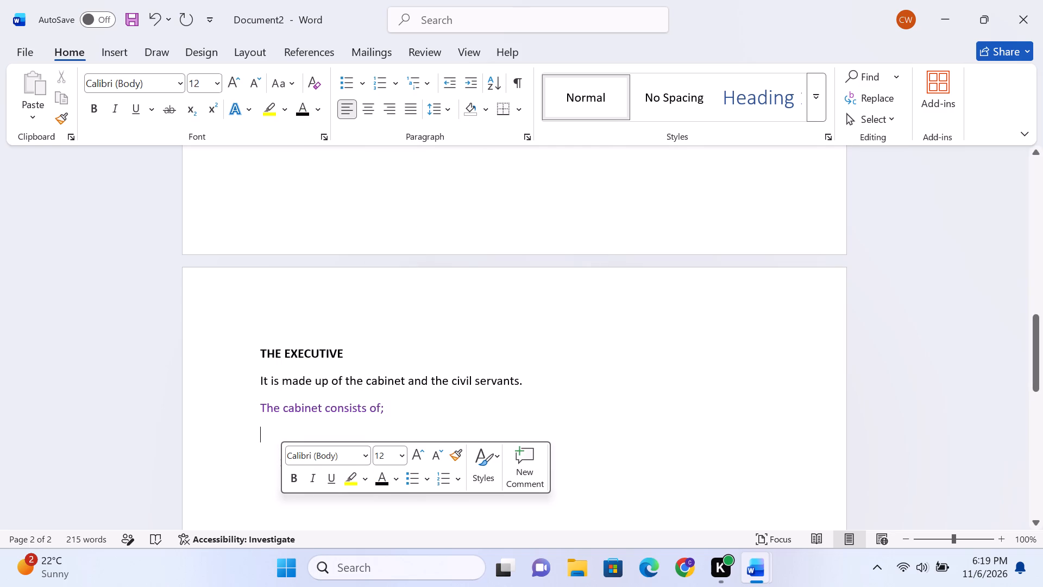
left_click(300, 420)
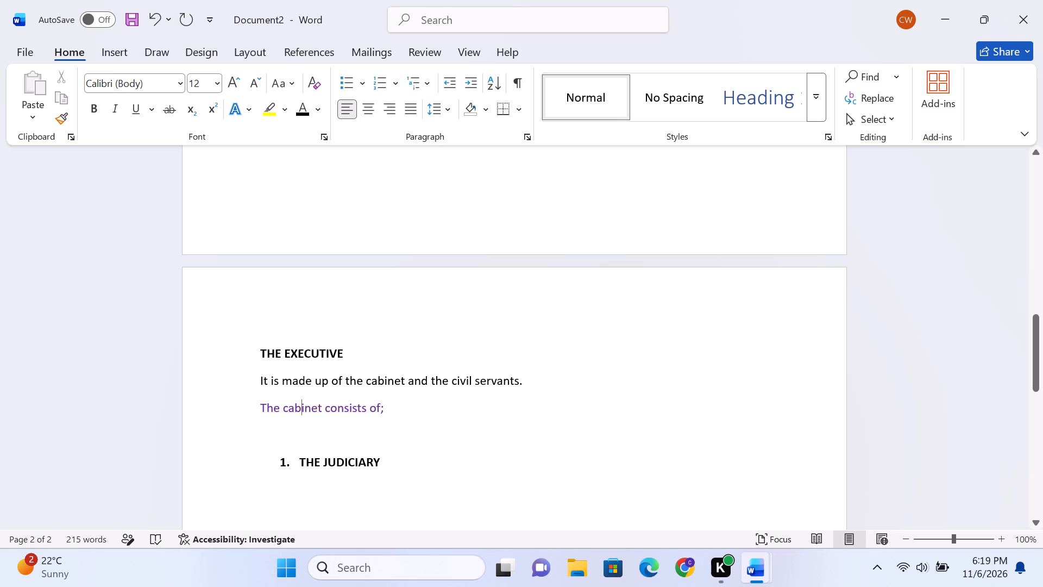
Insert another new line directly below "The cabinet consists of;" and enter a period on it as a placeholder.
left_click(398, 413)
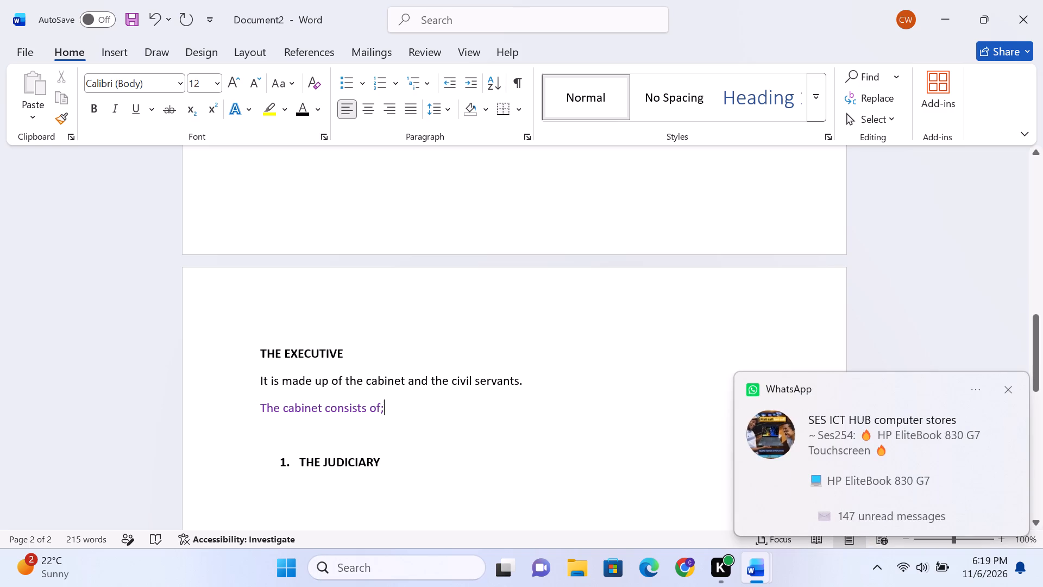
left_click(1013, 389)
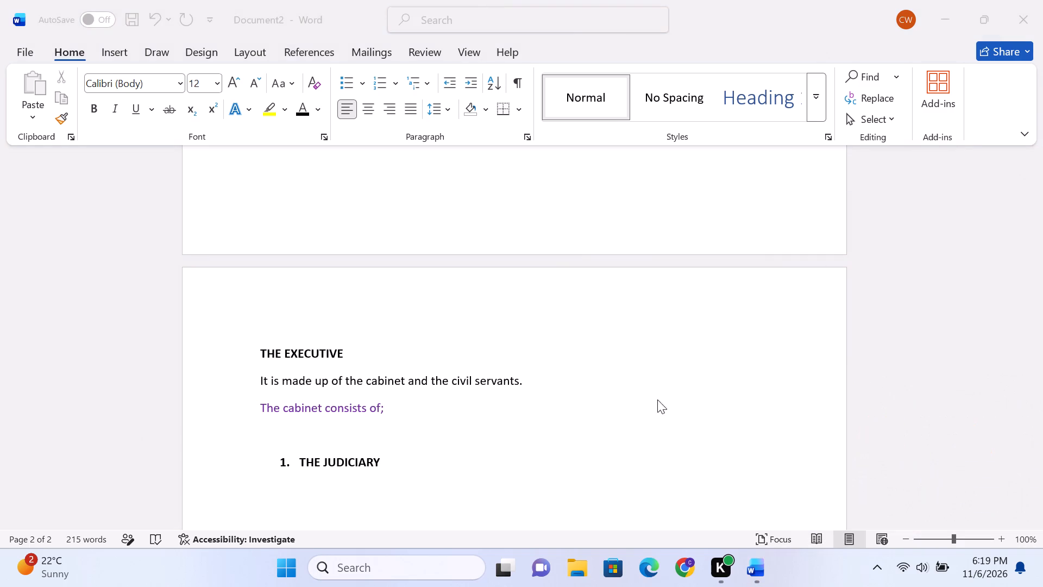
key("Return")
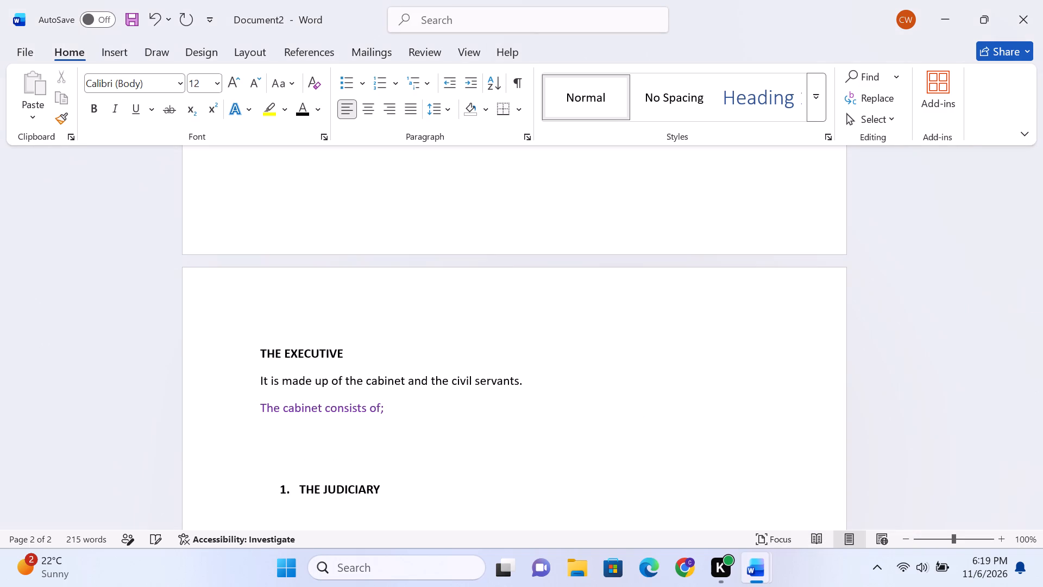
key("period")
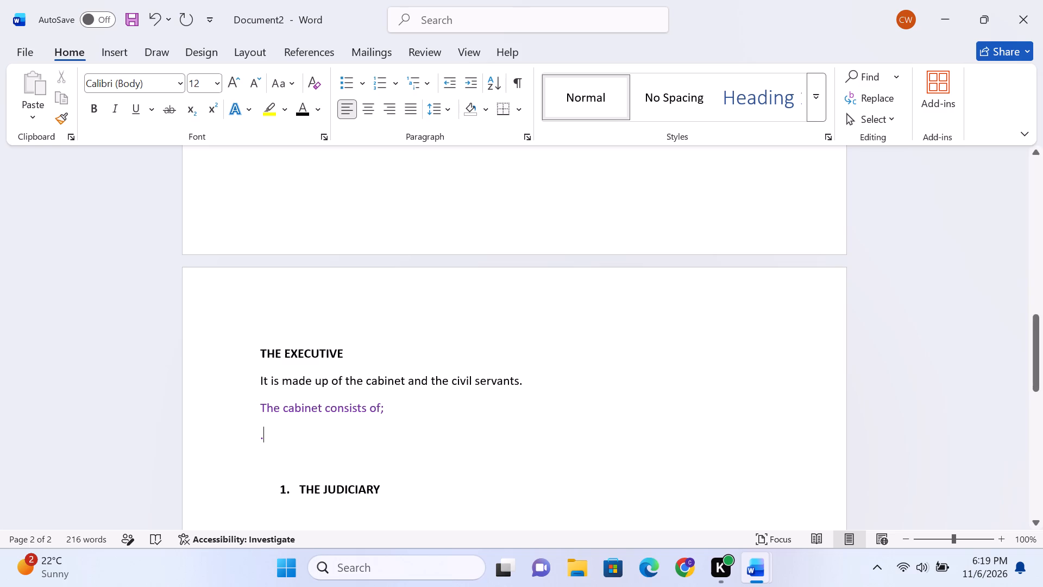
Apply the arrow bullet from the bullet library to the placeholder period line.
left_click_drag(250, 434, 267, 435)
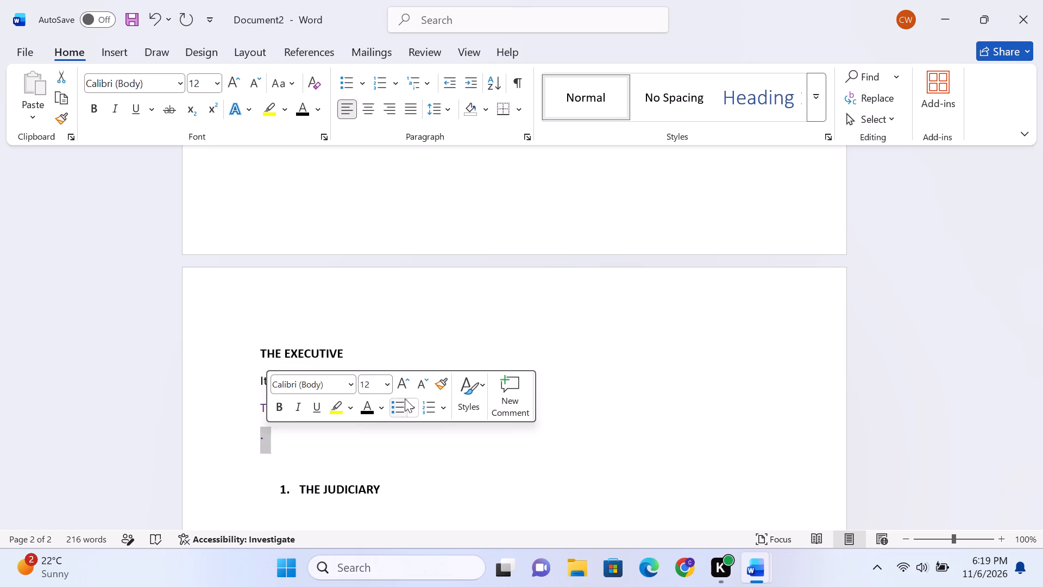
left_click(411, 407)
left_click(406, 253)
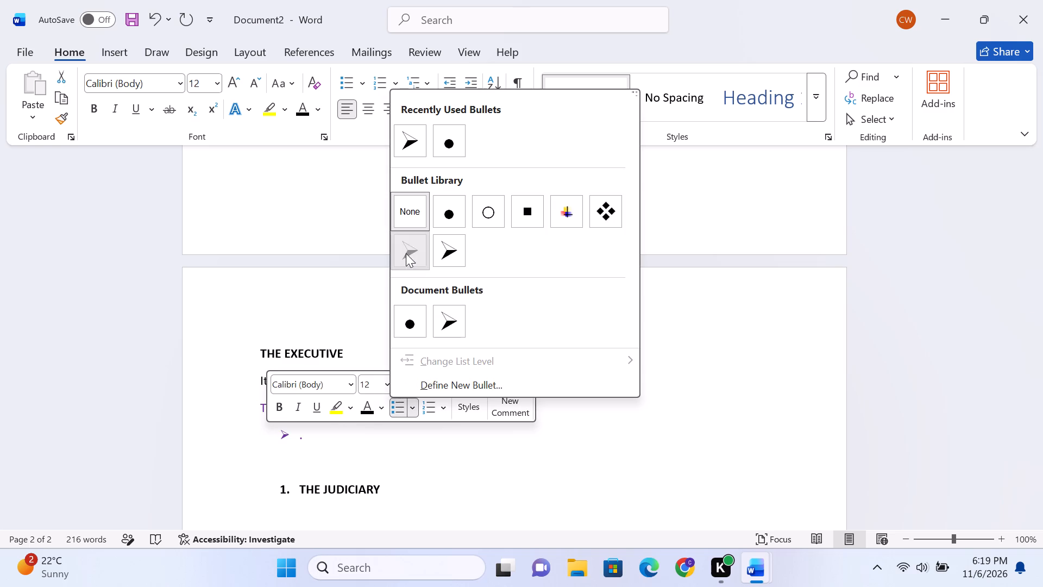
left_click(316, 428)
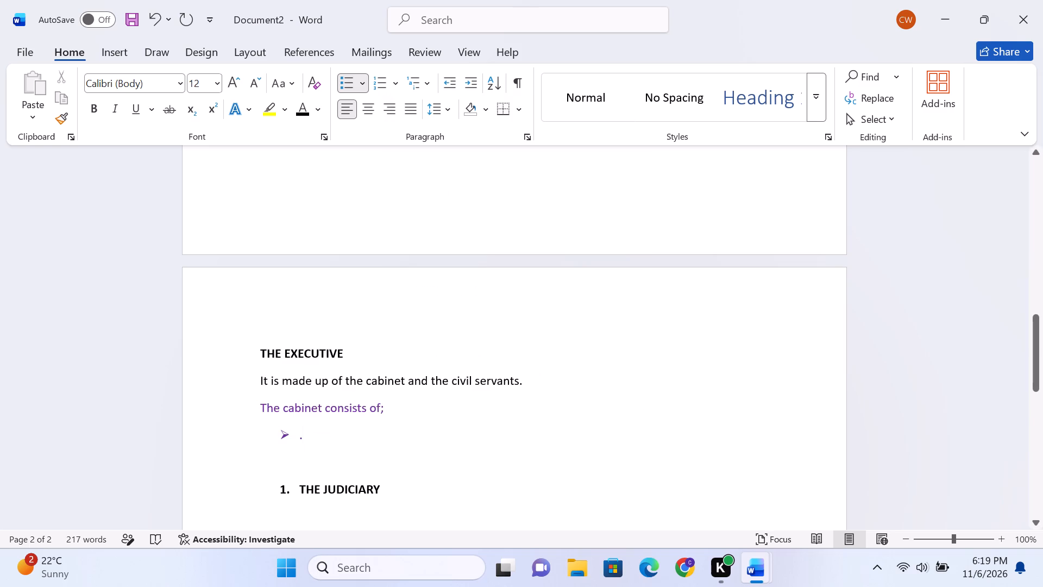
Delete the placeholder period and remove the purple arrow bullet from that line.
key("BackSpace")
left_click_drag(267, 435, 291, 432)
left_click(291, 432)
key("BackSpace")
Enter a period on the indented line below "The cabinet consists of;" and set its font colour to black.
key("period")
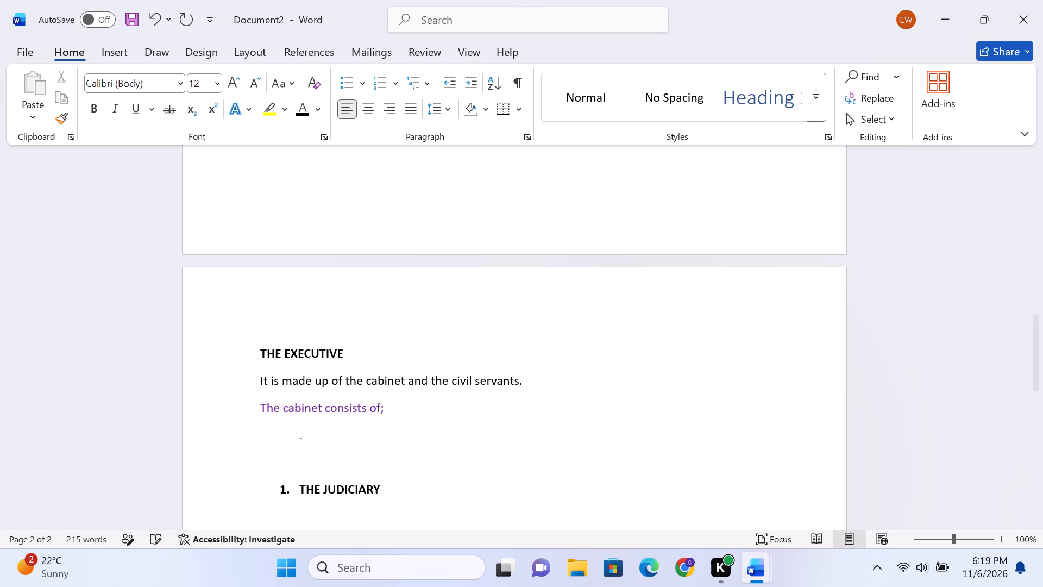
left_click_drag(286, 435, 307, 436)
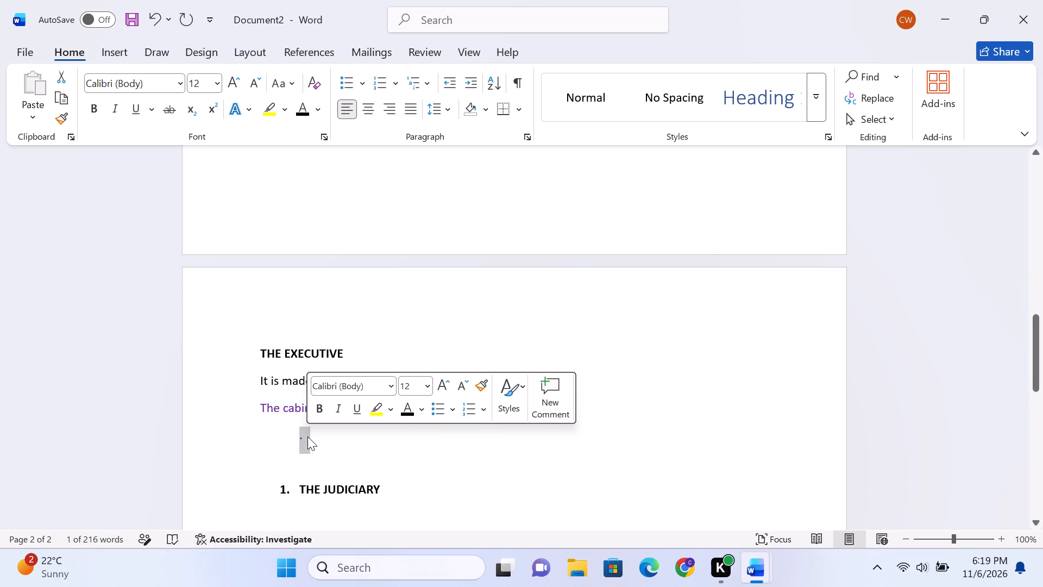
left_click(420, 407)
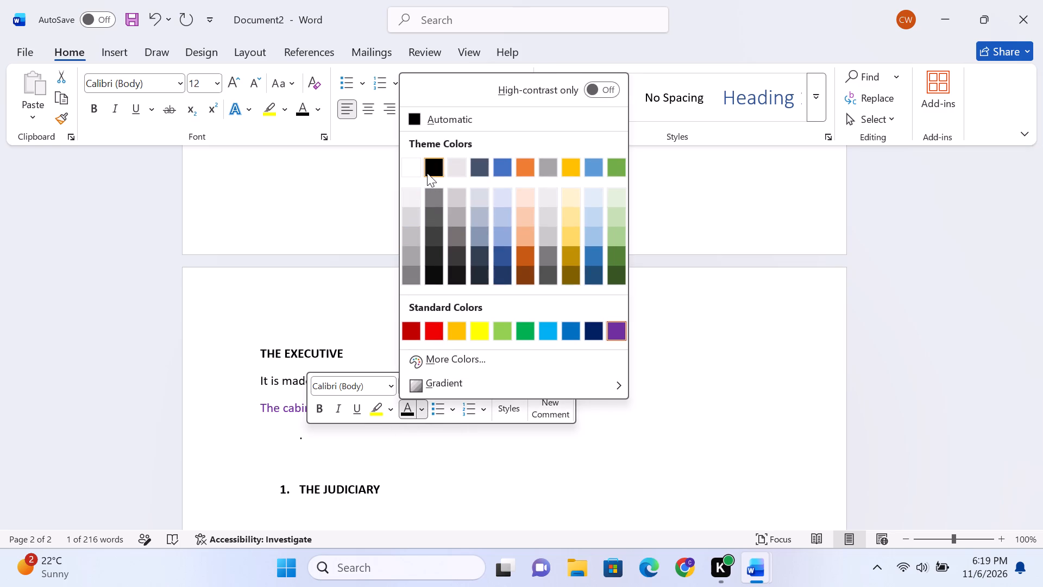
left_click(427, 173)
left_click(312, 431)
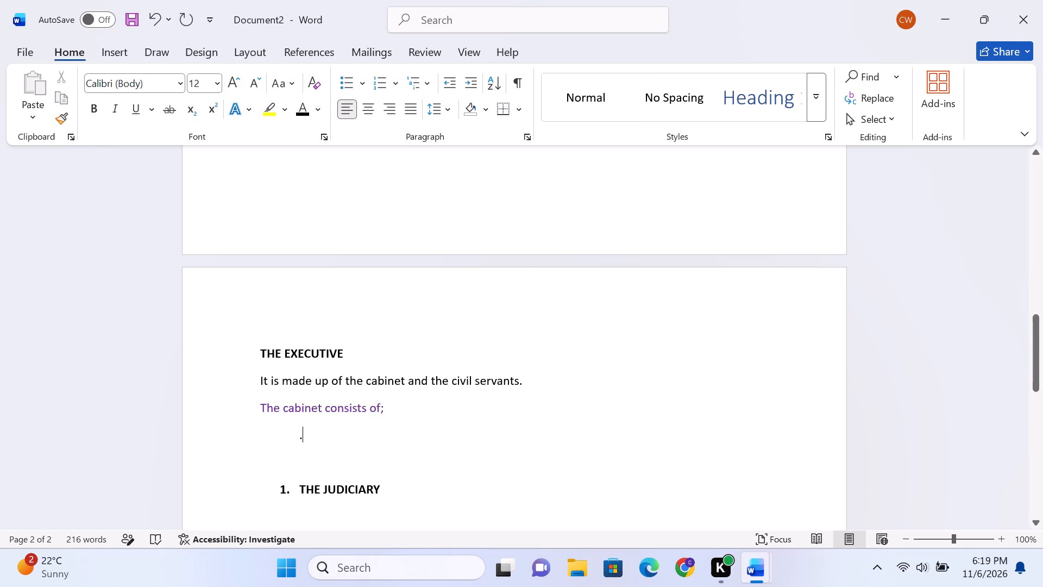
Apply an arrow bullet to the black period line below "The cabinet consists of;".
left_click_drag(291, 441, 314, 440)
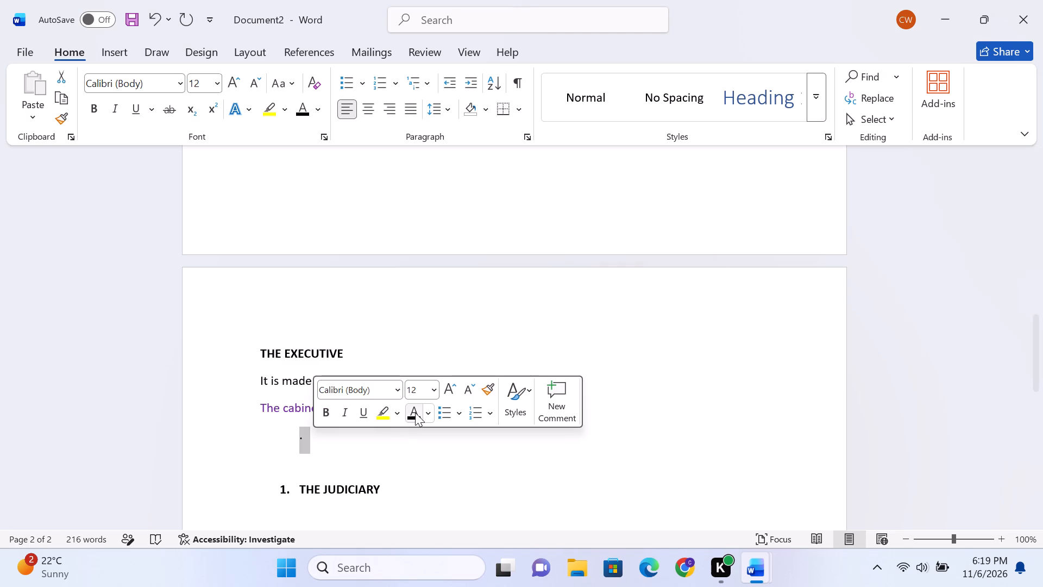
left_click(458, 414)
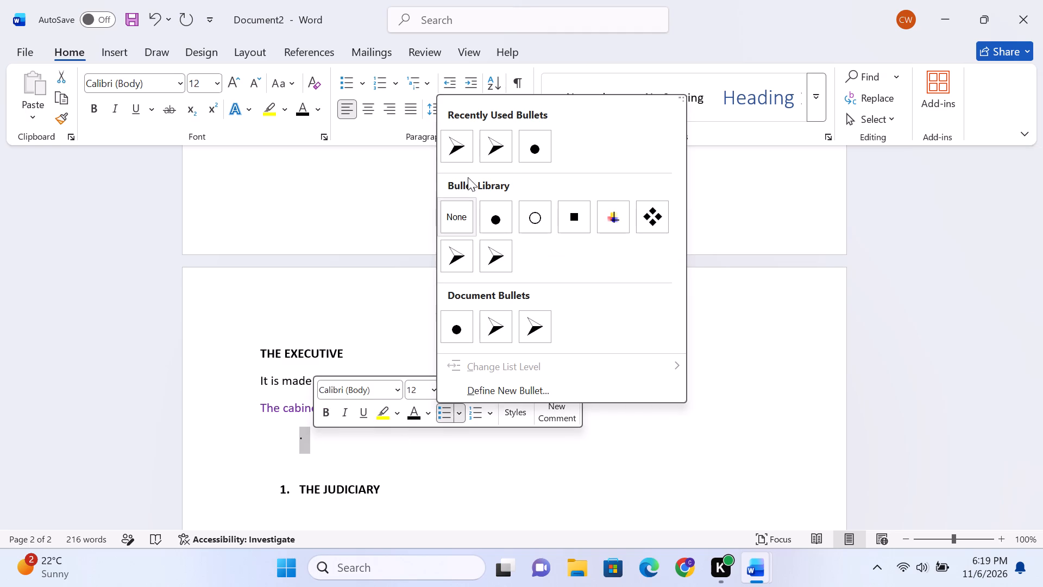
left_click(488, 146)
left_click(356, 434)
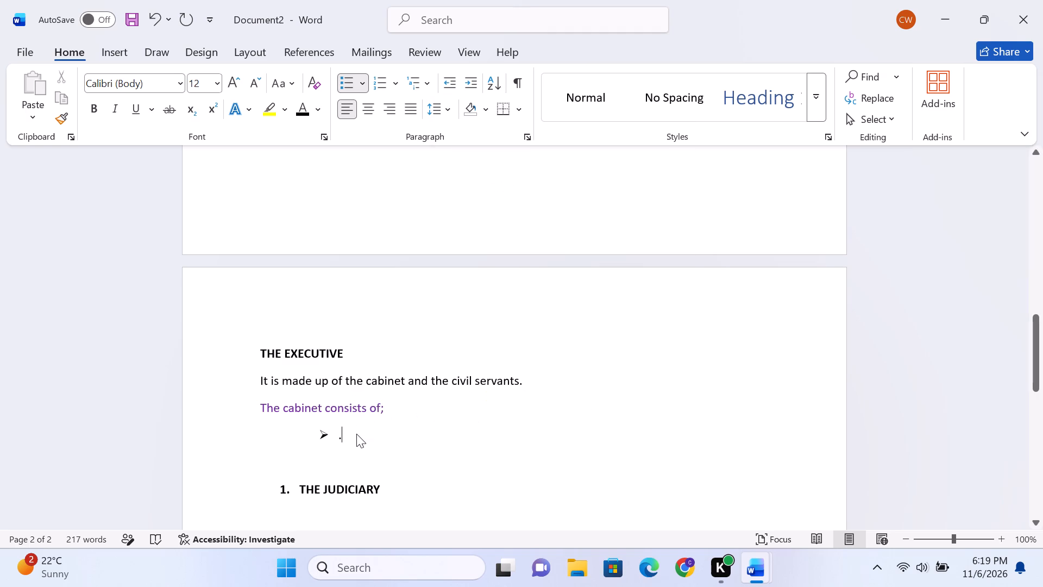
Replace the placeholder period in the arrow bullet under "The cabinet consists of;" with "The President".
key("BackSpace")
type("the")
key("space")
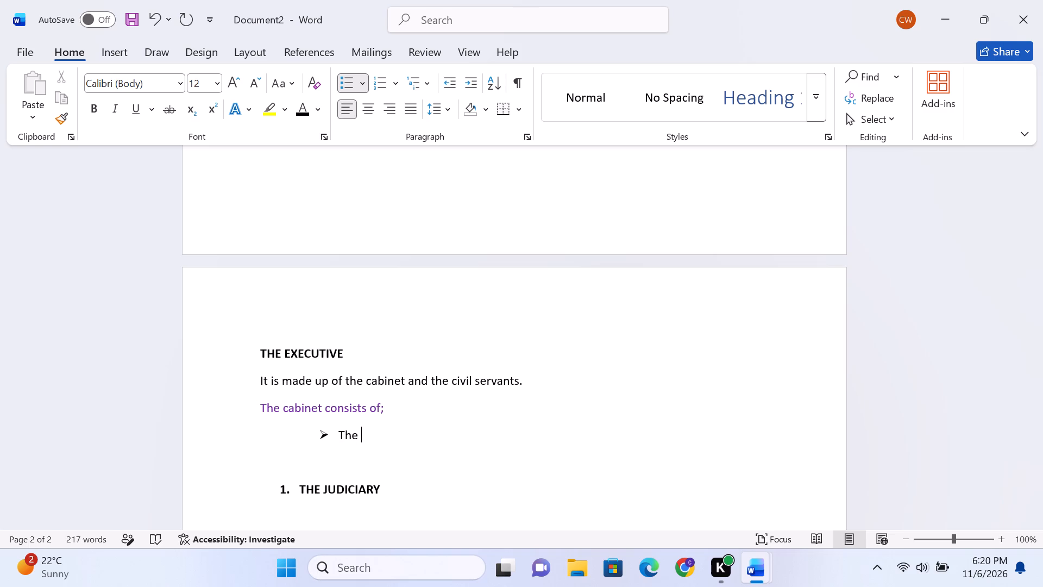
type("resident")
key("space")
key("BackSpace")
Complete the first cabinet bullet with "(head of the cabinet)", separated from "The President" by a space, and start another bullet below.
key("shift+parenleft")
type("head o")
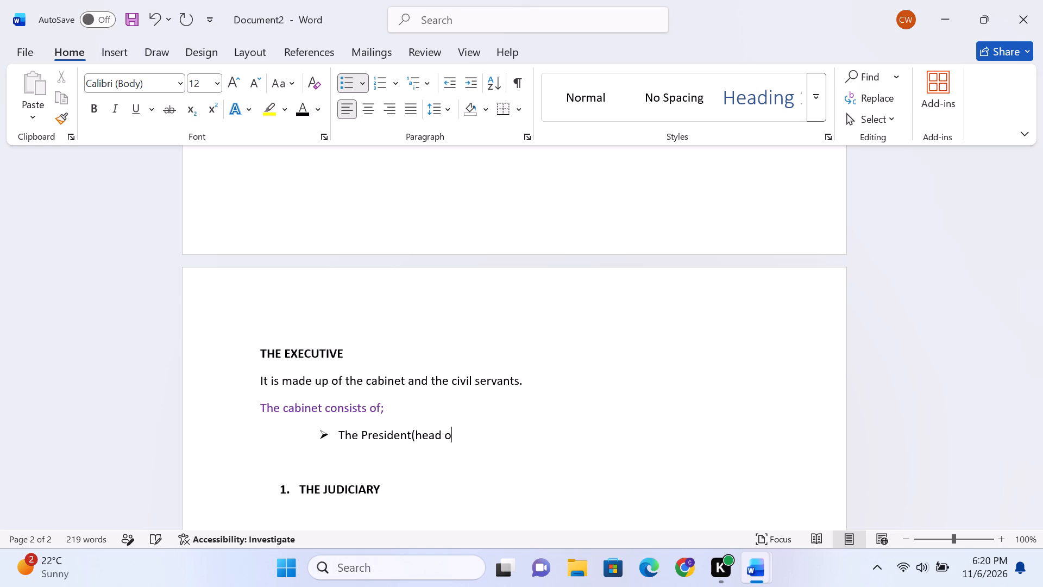
type("d")
key("space")
key("BackSpace")
key("BackSpace")
type("f the cabine")
key("t")
key("shift+parenright")
key("space")
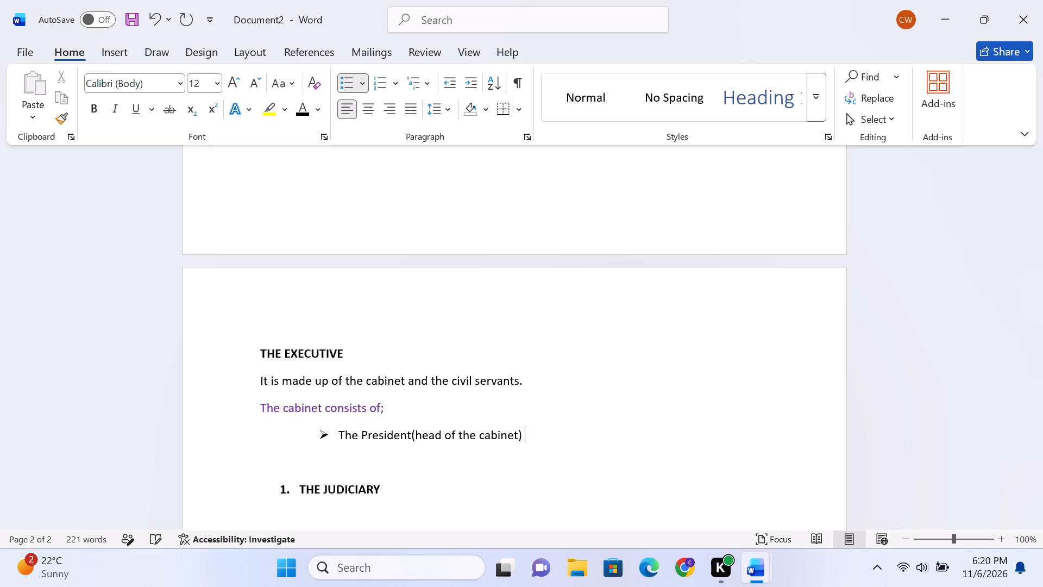
key("Return")
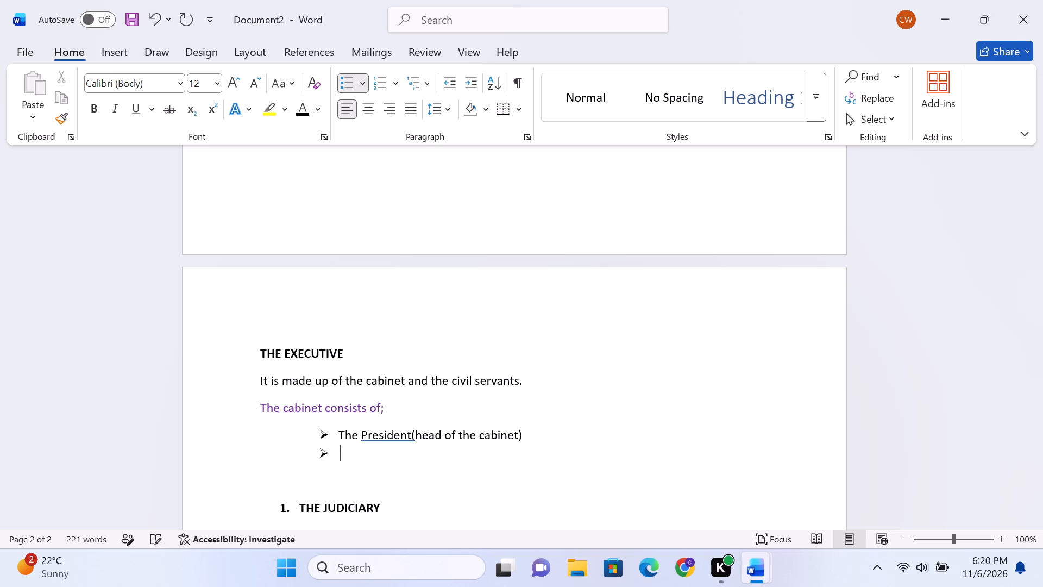
left_click(411, 430)
key("space")
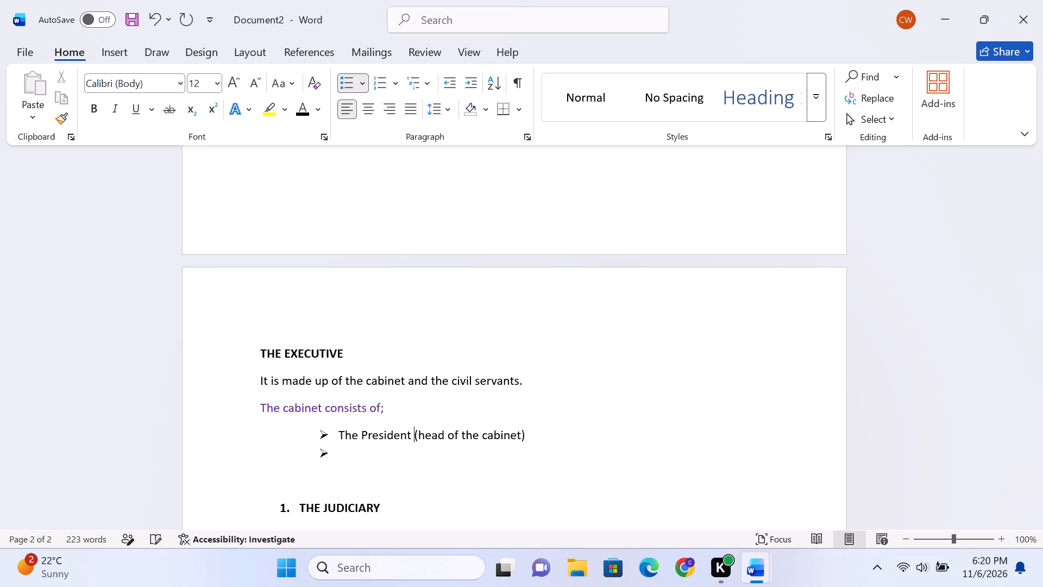
Enter "Deputy President" as the second arrow bullet in the cabinet list and start another bullet below.
left_click(349, 444)
left_click_drag(349, 444, 345, 454)
left_click(345, 454)
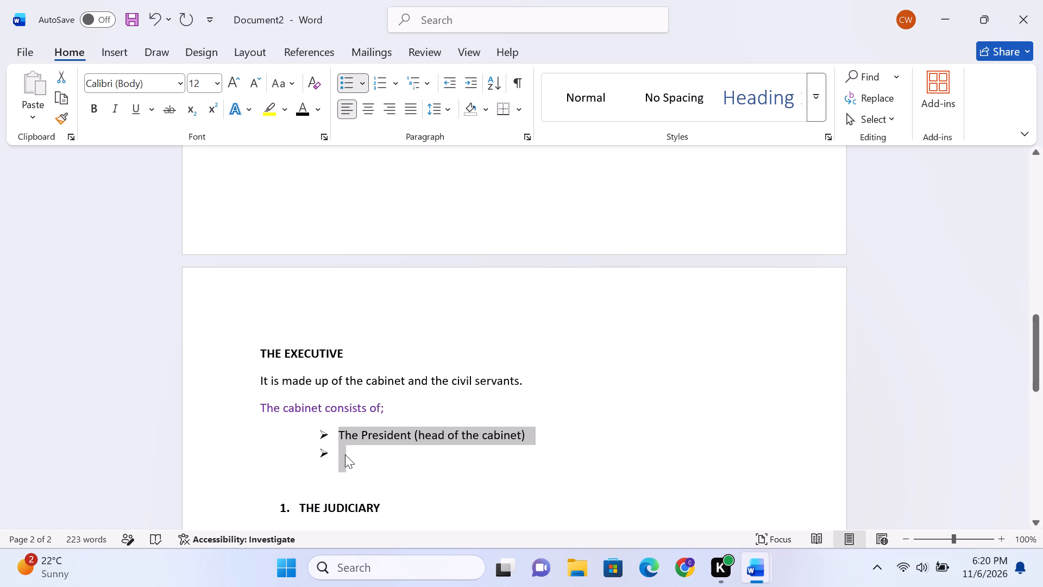
left_click(345, 454)
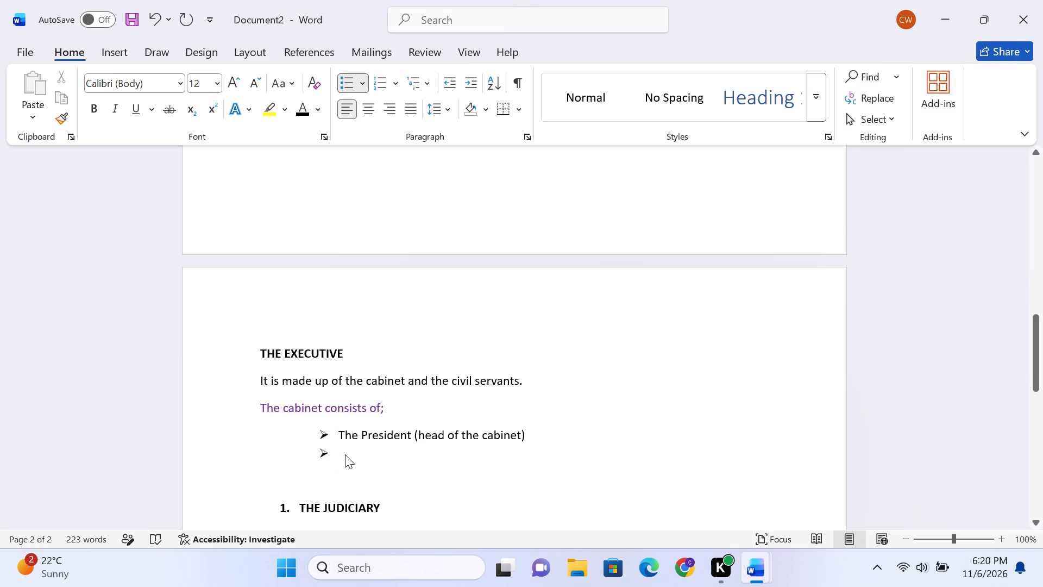
key("d")
type("eputy")
key("space")
type("resideny")
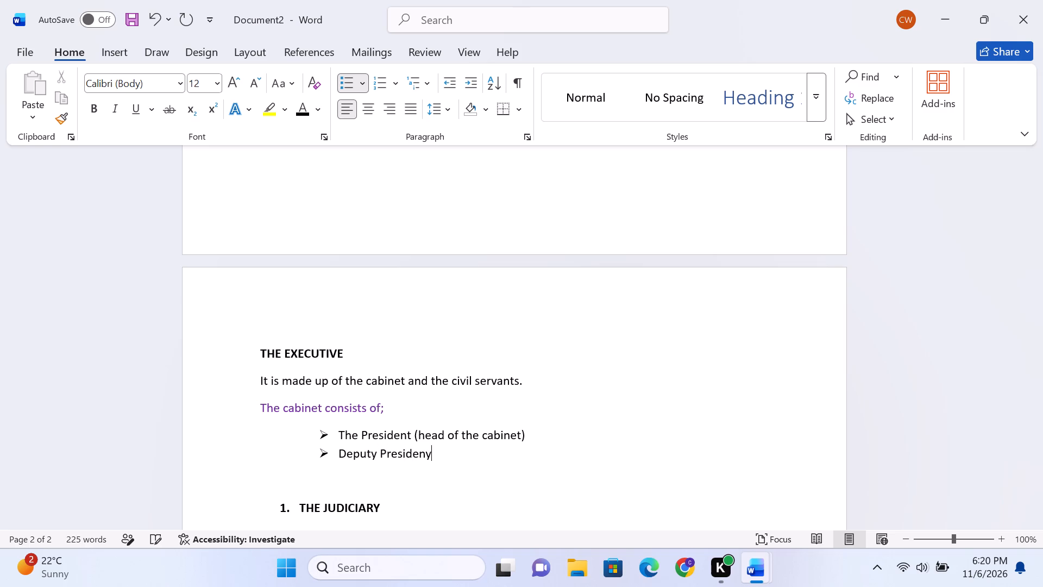
key("BackSpace")
key("t")
key("Return")
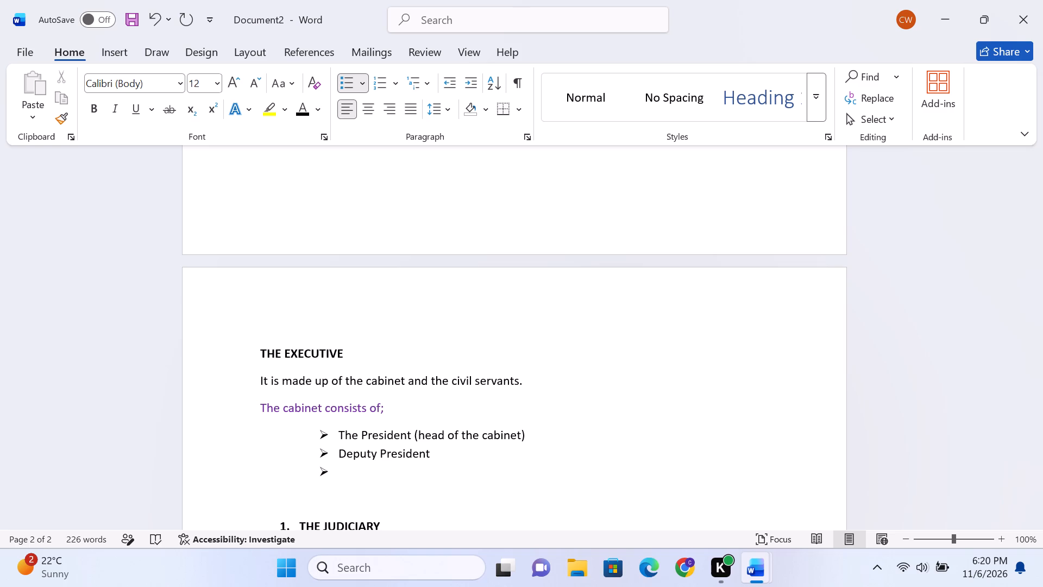
Enter "The Attorney General." as the third arrow bullet in the cabinet list and start another bullet below.
type("the")
key("space")
key("BackSpace")
type("ney")
key("space")
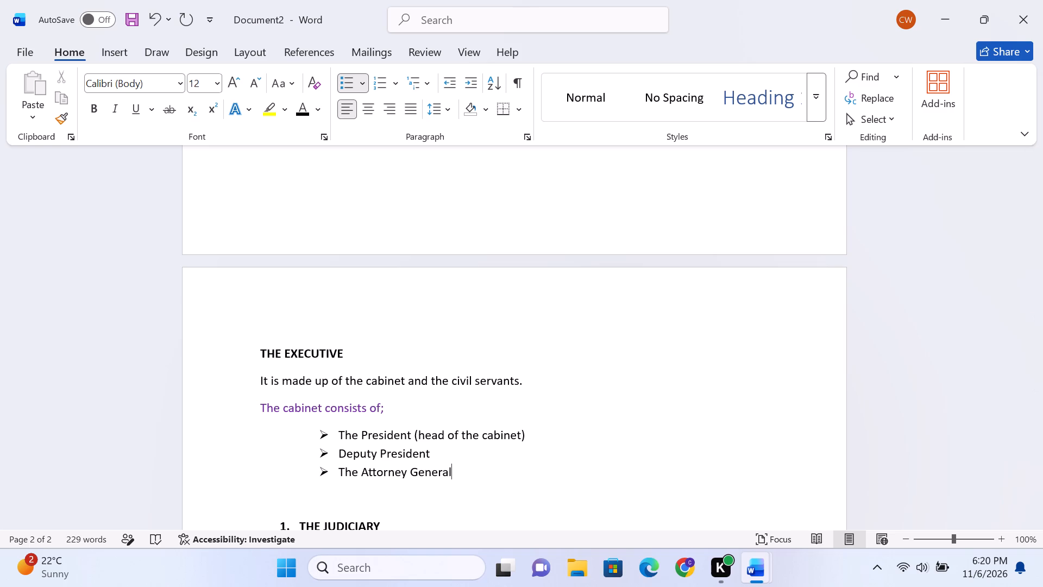
key("period")
key("Return")
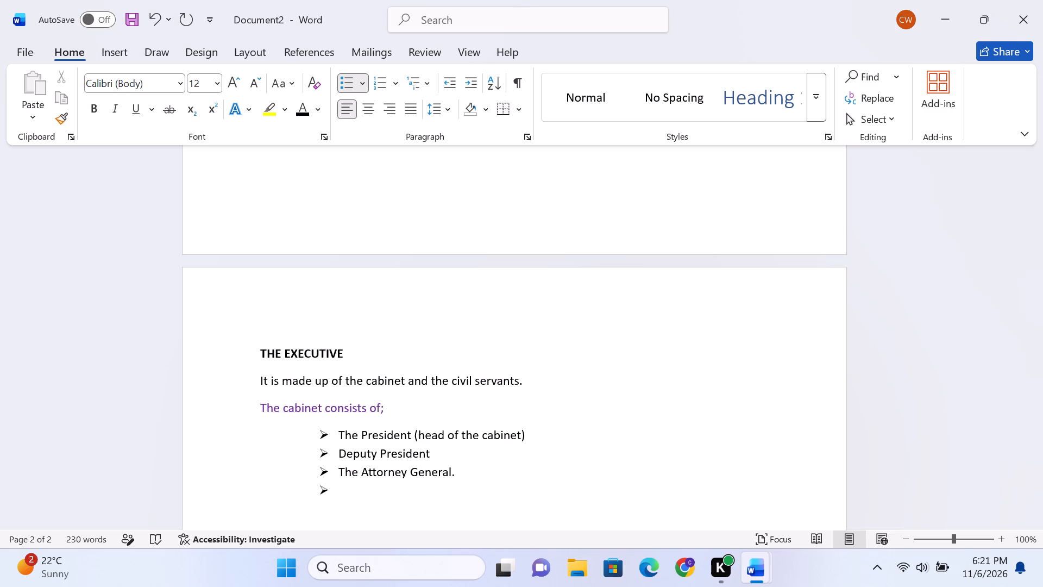
Enter "Cabinet secretaries." as the fourth arrow bullet in the cabinet list and start another bullet below.
type("cabinet")
key("space")
type("secretaries")
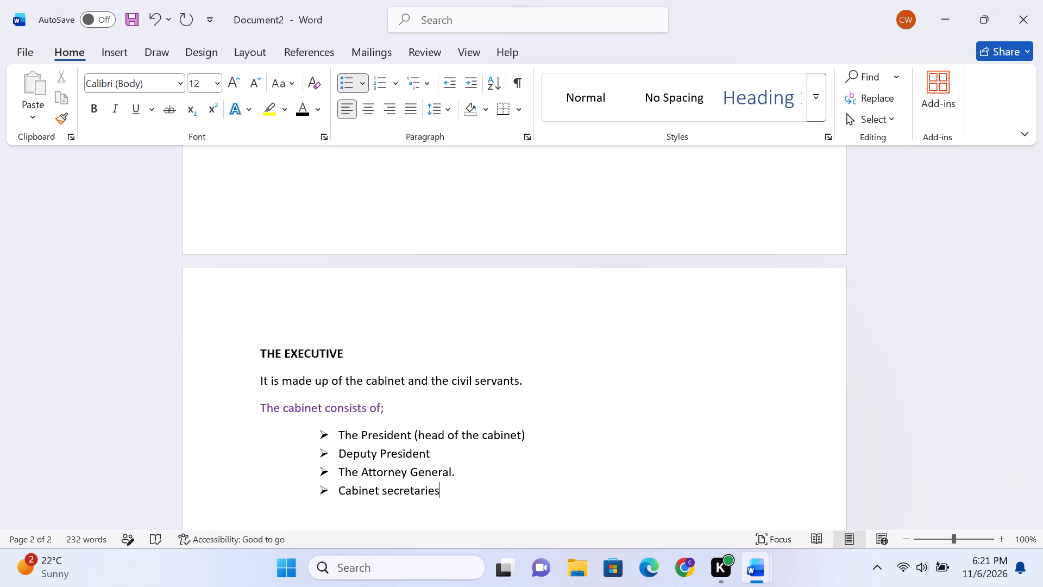
key("period")
key("Return")
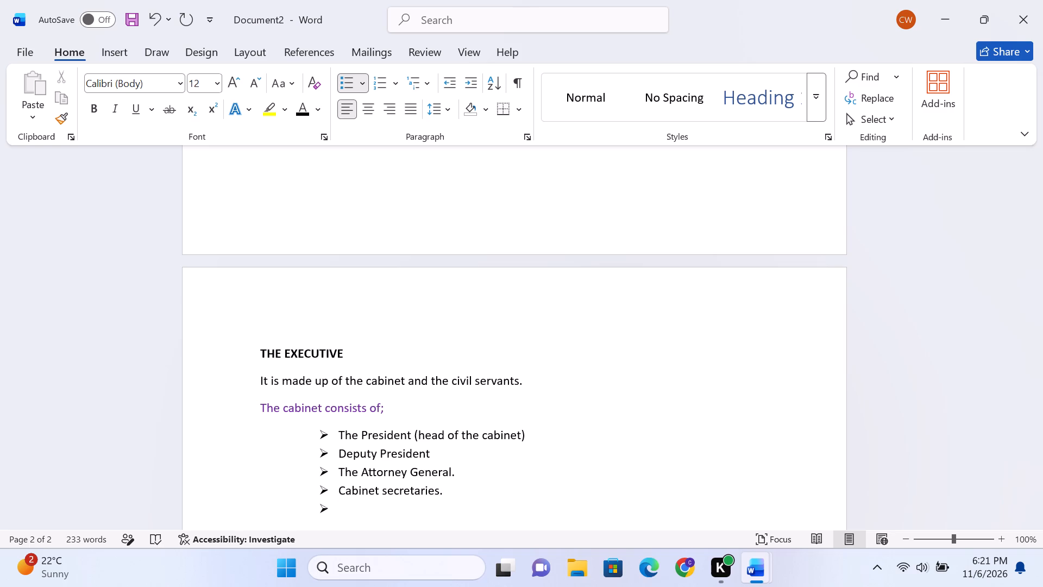
Enter "Head of civil servants." as the fifth arrow bullet in the cabinet list.
type("head")
key("space")
type("odd")
key("BackSpace")
key("f")
key("BackSpace")
key("BackSpace")
type("f civil")
key("space")
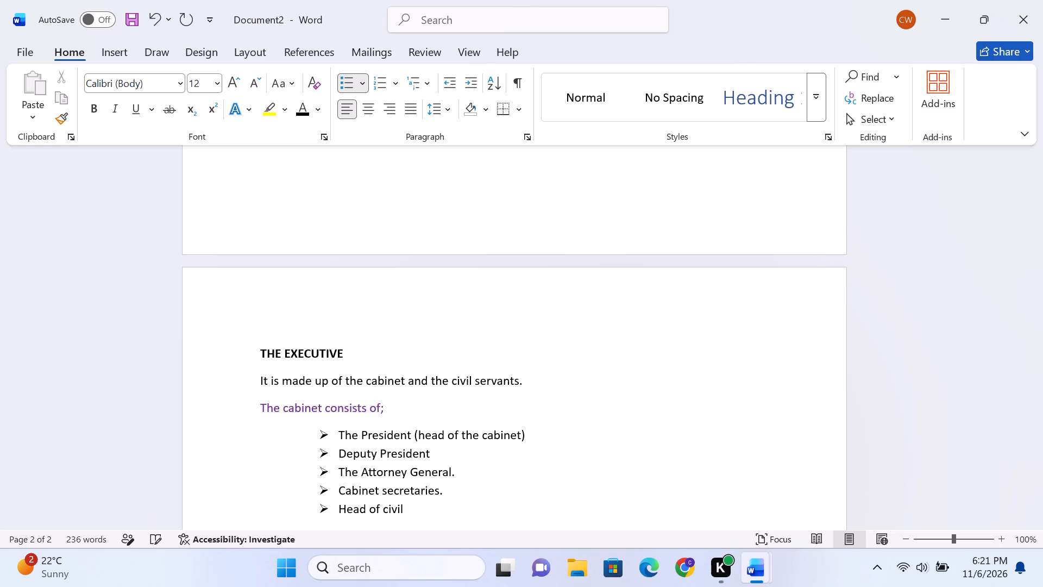
type("servants")
key("period")
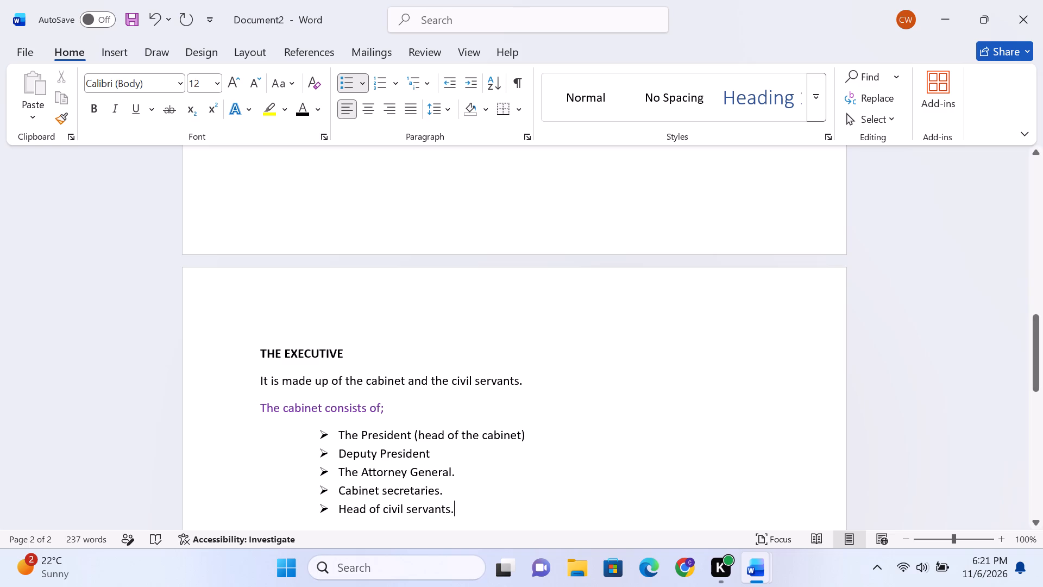
Enter "Civil service is mainly made up of people who work for the public service." as the sixth arrow bullet in the cabinet list.
left_click_drag(1036, 373, 1035, 390)
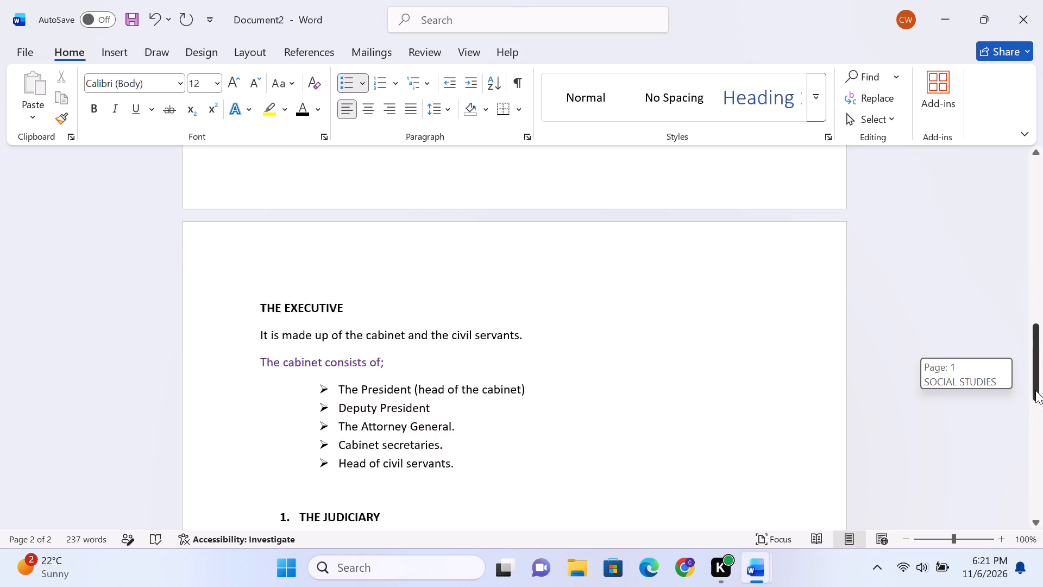
left_click_drag(1035, 390, 1033, 402)
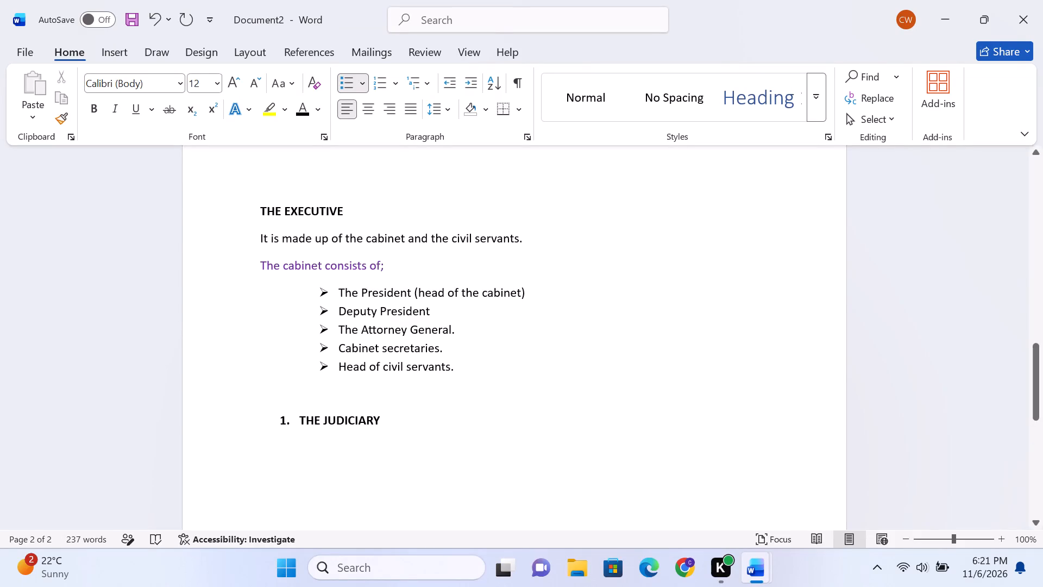
key("Return")
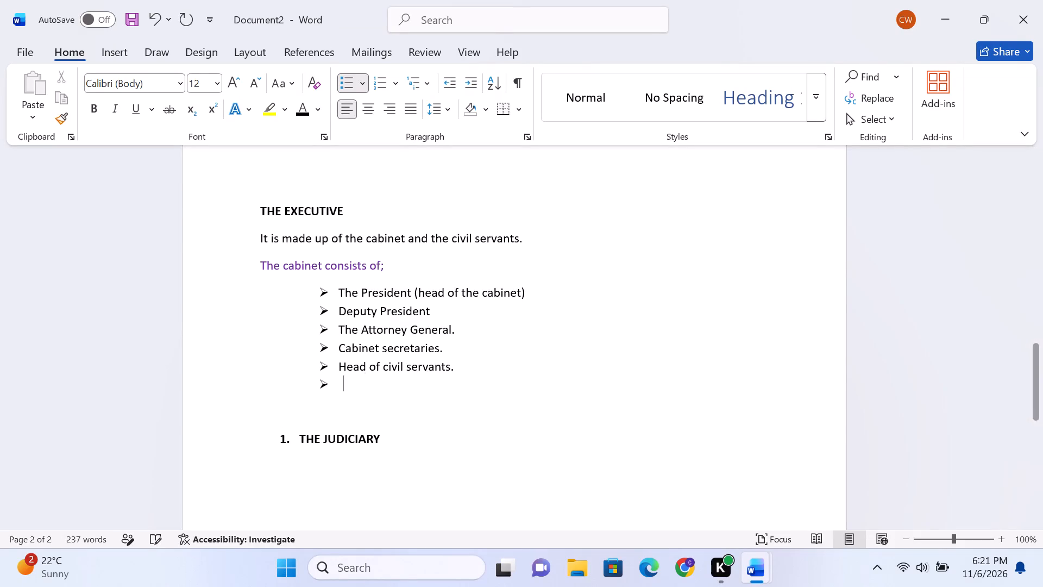
type("civil")
key("space")
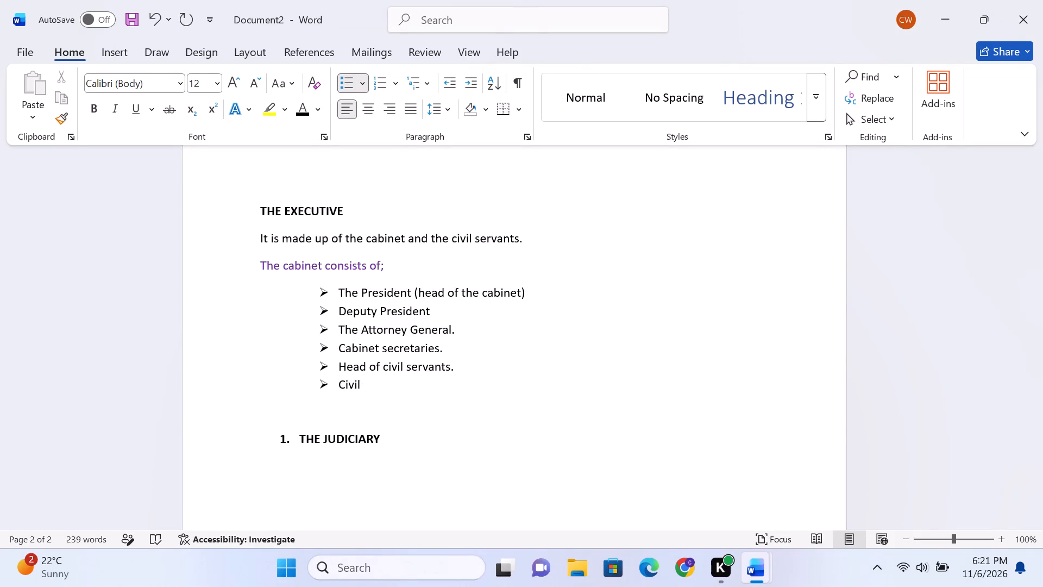
type("service")
key("space")
type("is mainly")
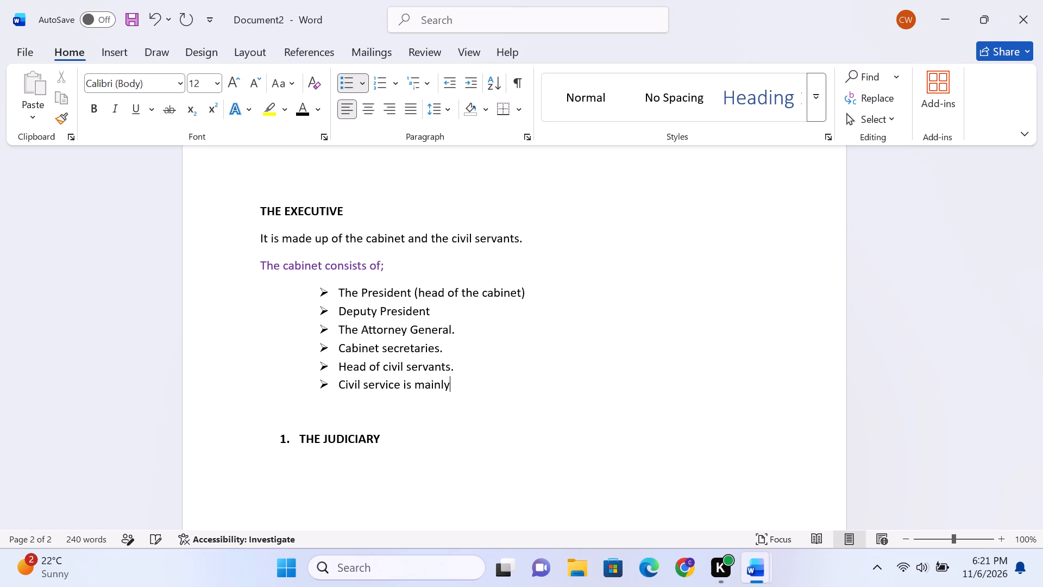
key("space")
type("am")
type("==")
key("BackSpace")
key("BackSpace")
key("BackSpace")
key("BackSpace")
type("made up of")
key("space")
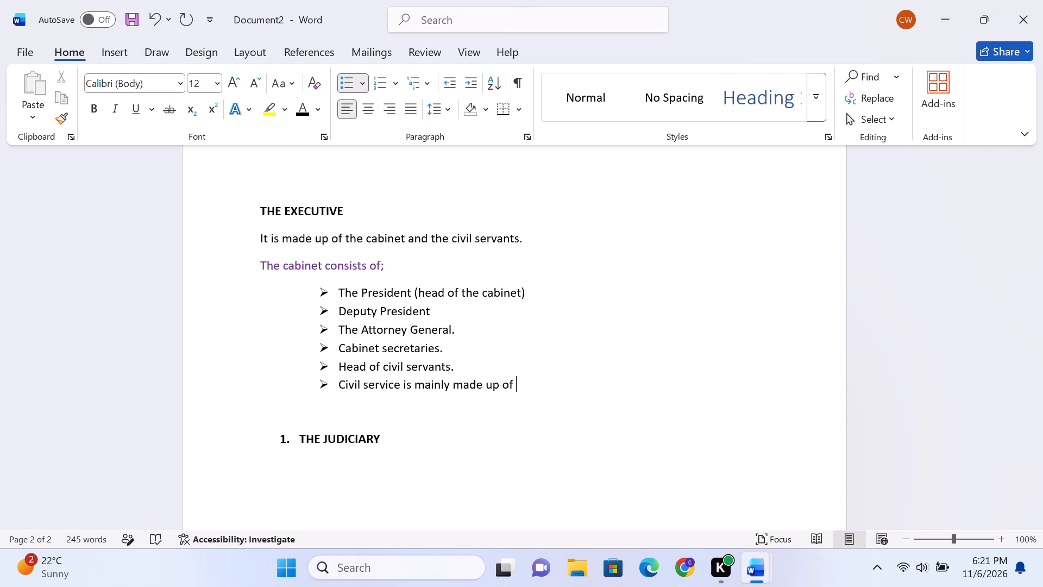
type("people")
key("space")
type("who wot")
key("BackSpace")
type("rk fo r")
key("BackSpace")
key("BackSpace")
type("r the")
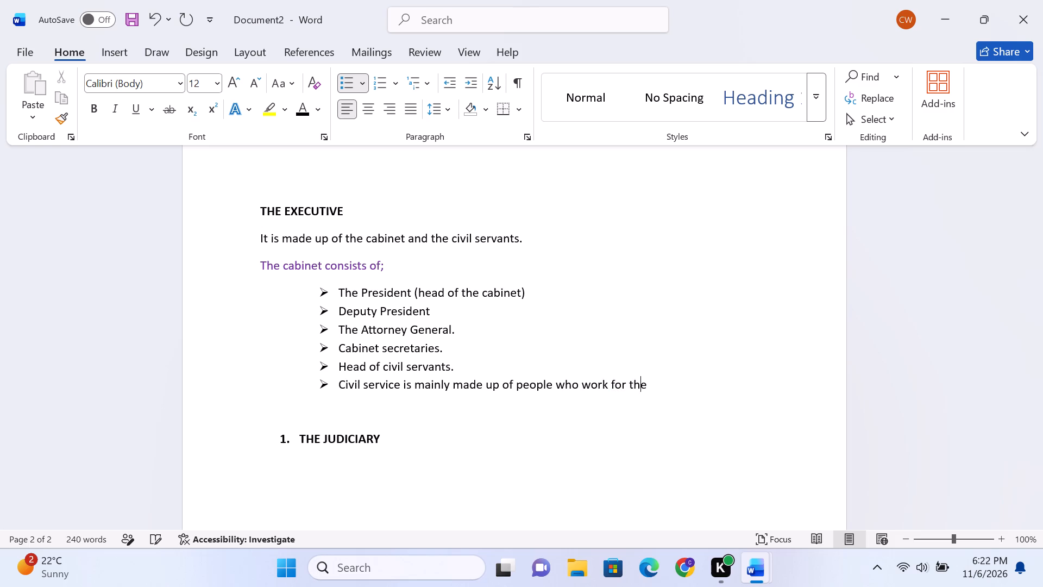
key("space")
type("public service")
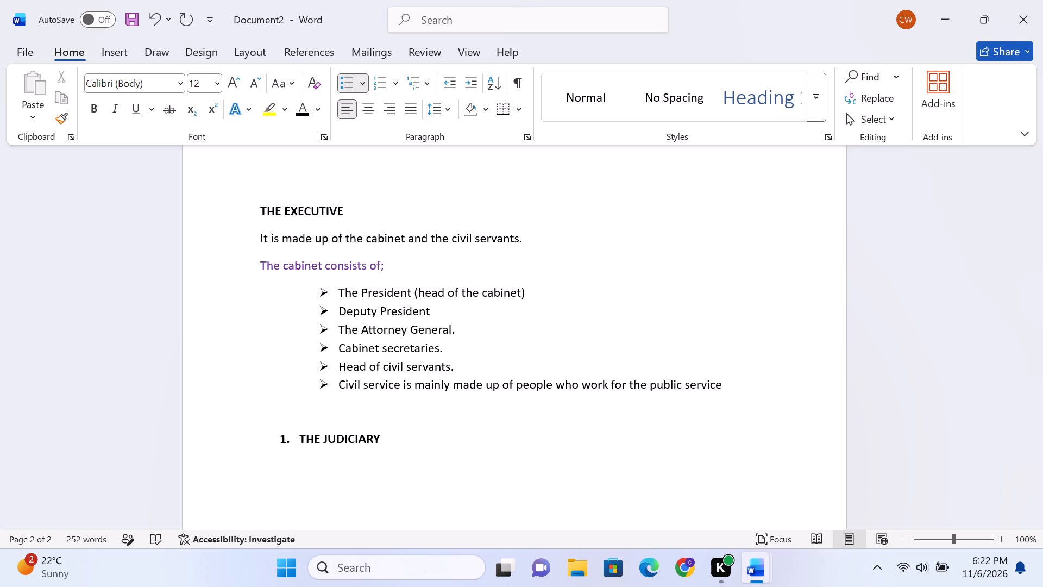
key("period")
Add the unbulleted line "Functions of the Executive" below the cabinet list.
left_click_drag(629, 340, 669, 366)
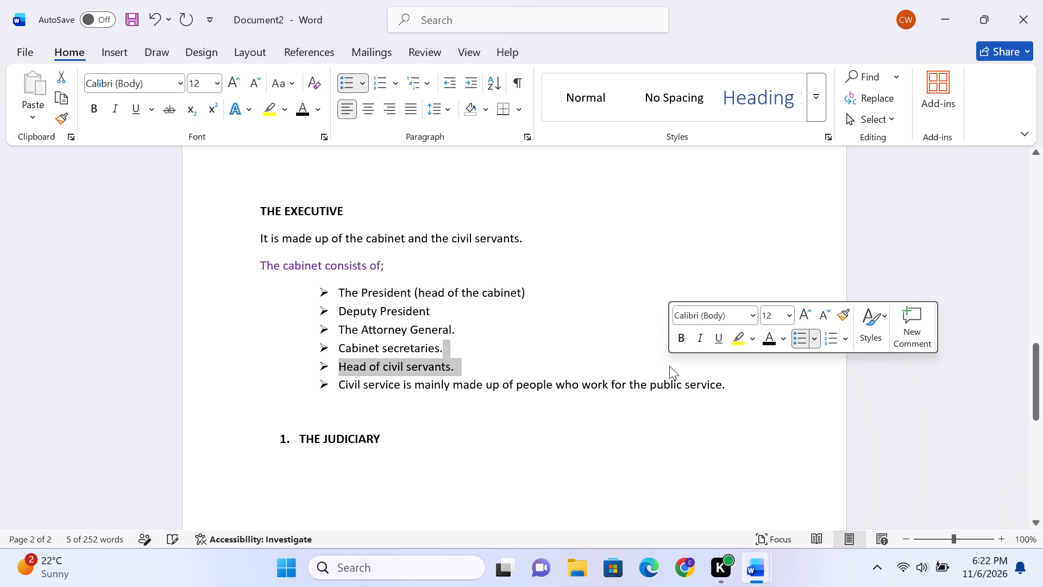
left_click(747, 384)
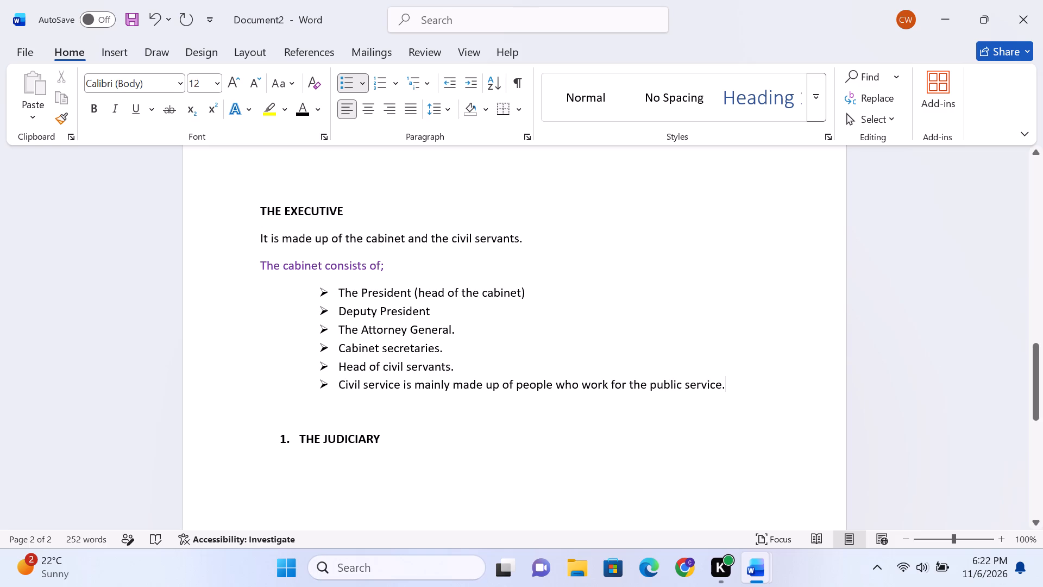
key("Return")
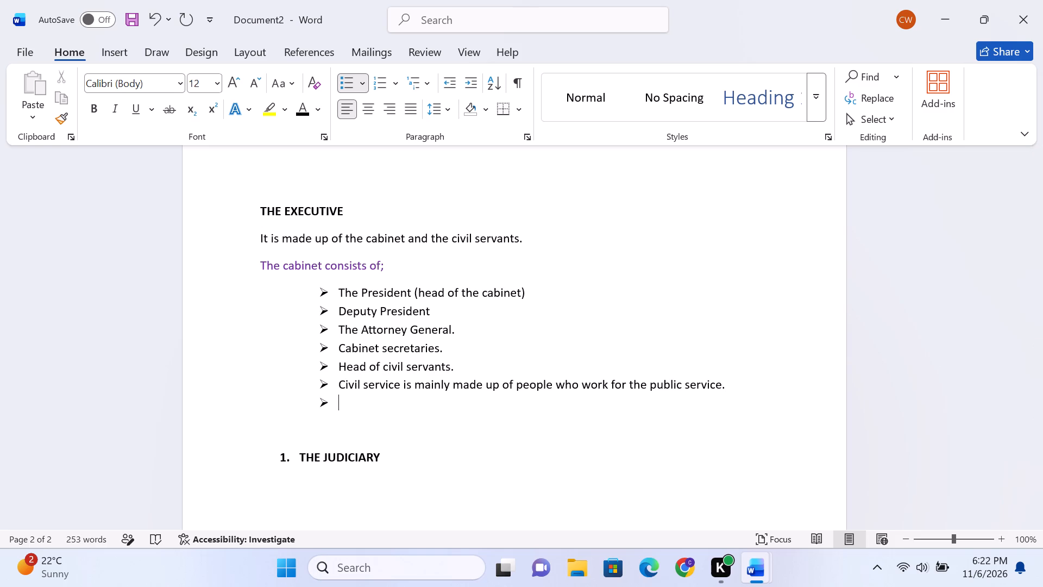
key("BackSpace")
key("BackSpace")
key("BackSpace")
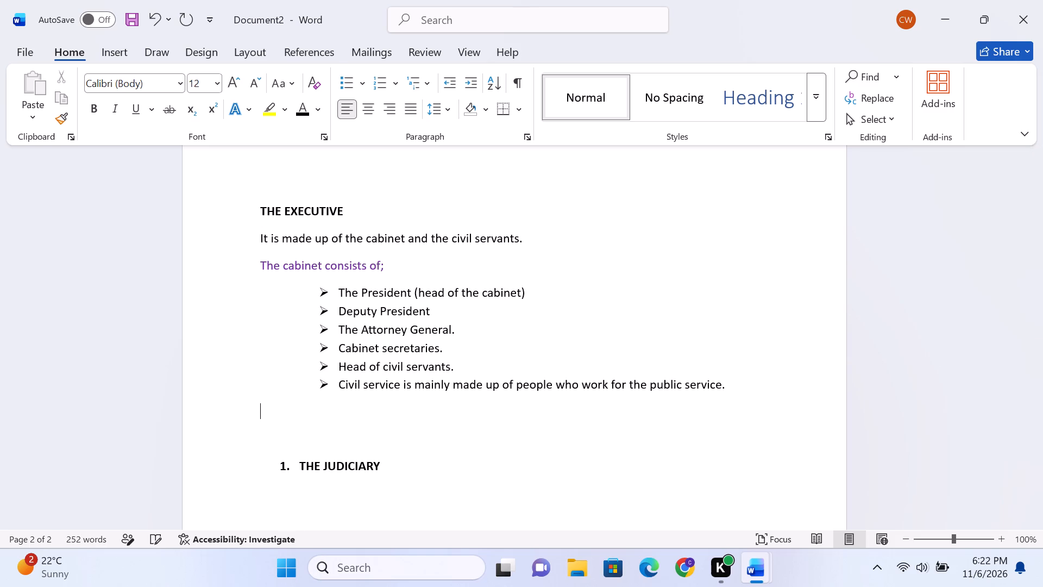
type("functions of the")
key("space")
key("e")
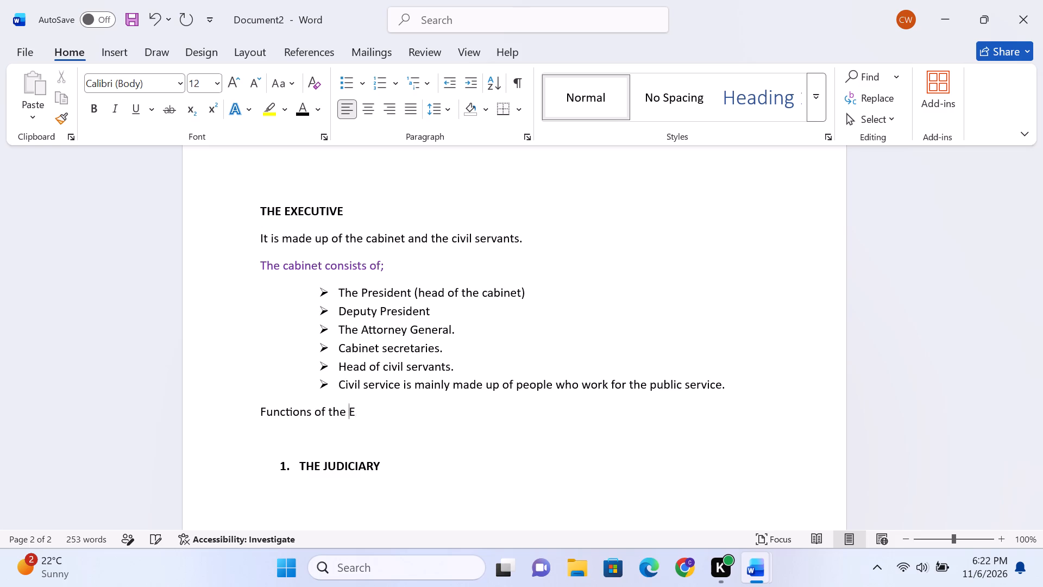
type("xecutive")
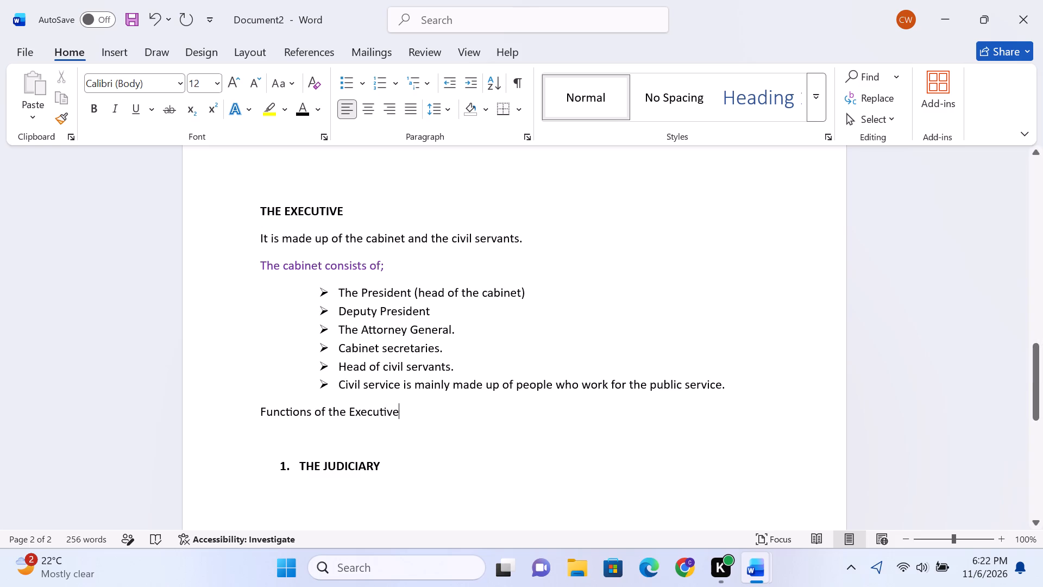
Make the "Functions of the Executive" line bold and underlined.
left_click_drag(1032, 386, 1039, 320)
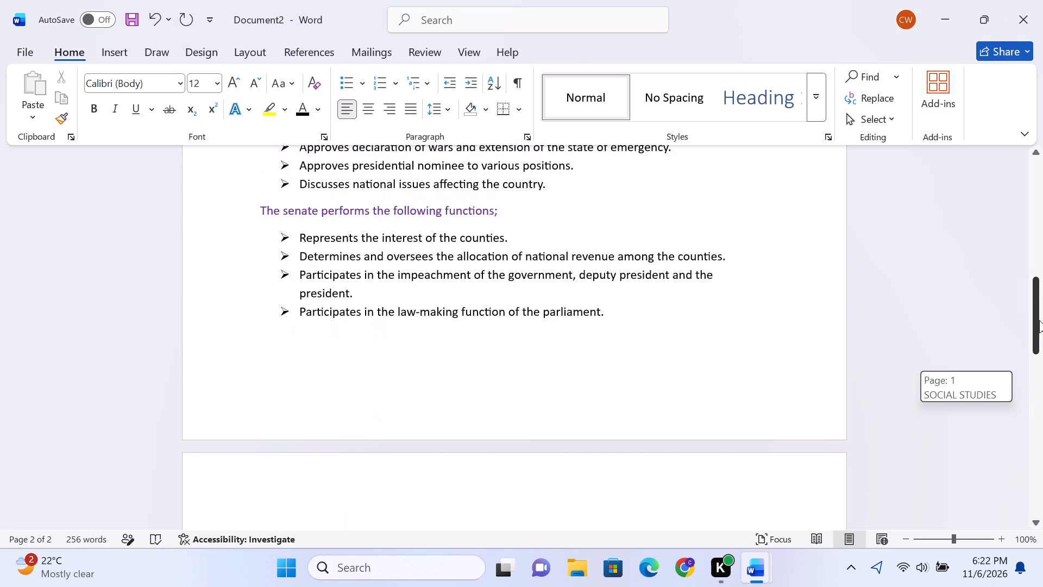
left_click_drag(1039, 320, 1033, 247)
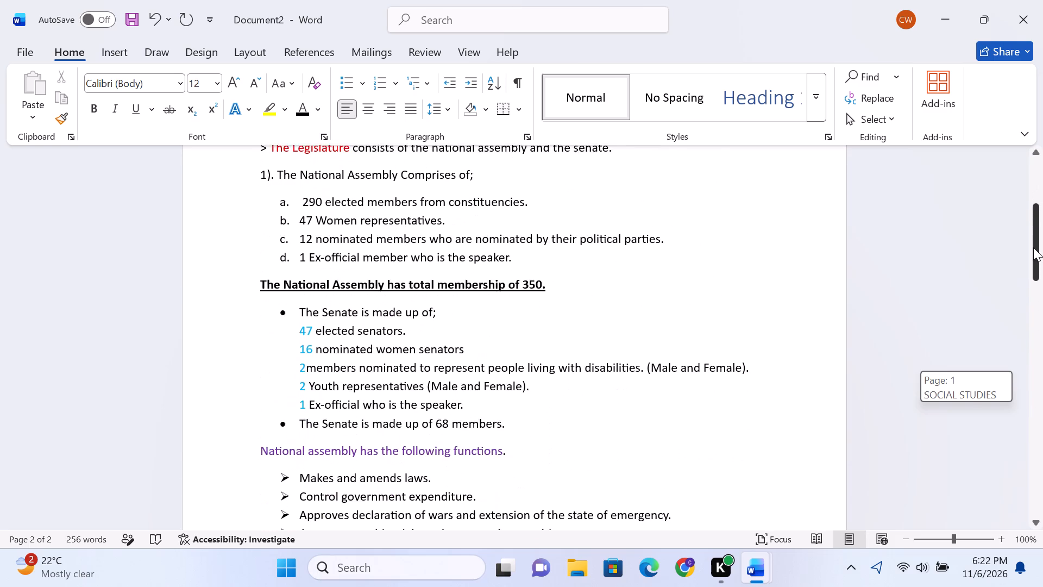
left_click_drag(1033, 247, 1029, 265)
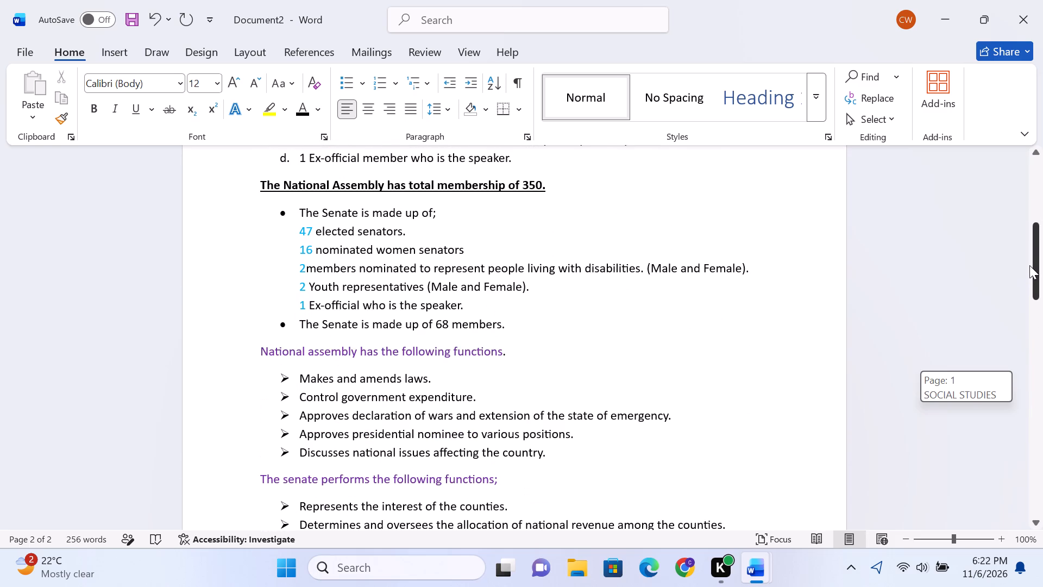
left_click_drag(1029, 265, 1005, 380)
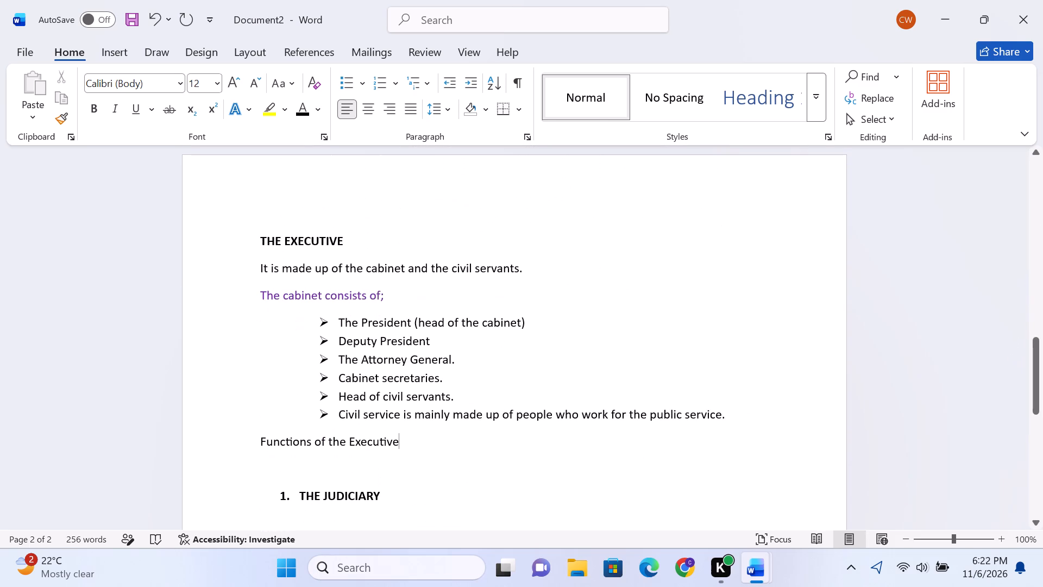
left_click_drag(257, 439, 366, 445)
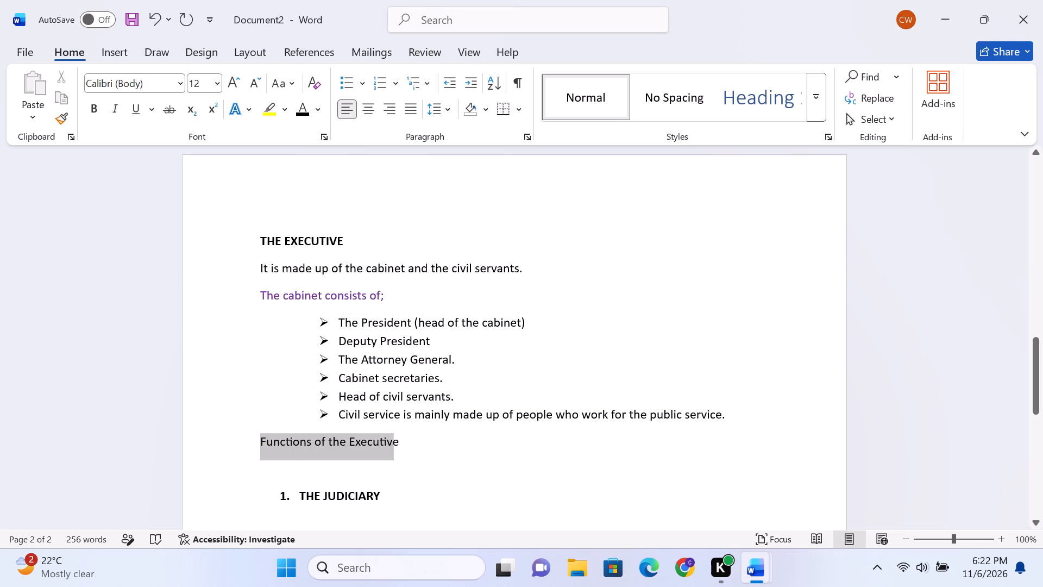
left_click_drag(366, 445, 389, 439)
left_click(403, 413)
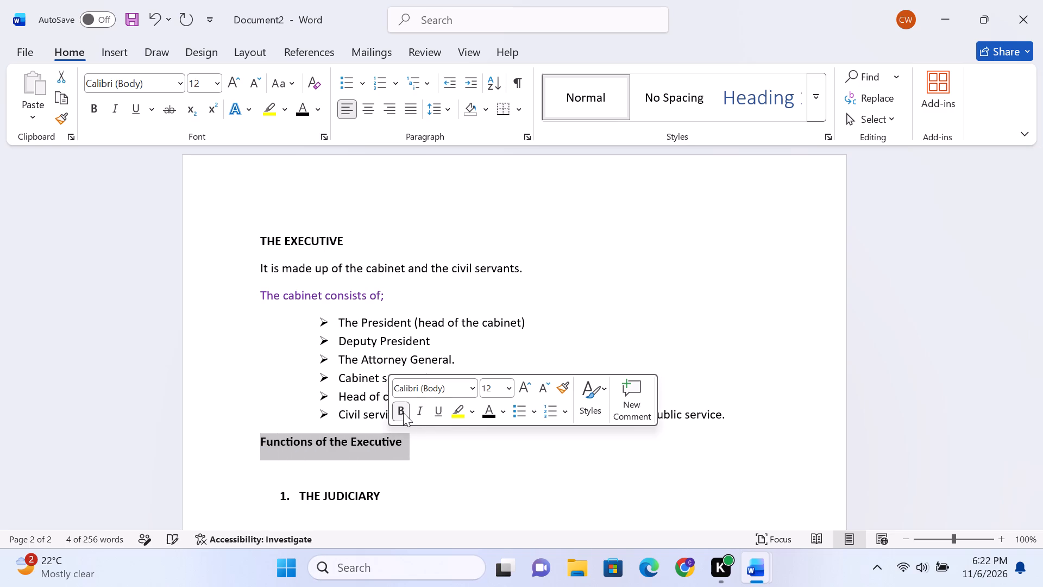
left_click(431, 414)
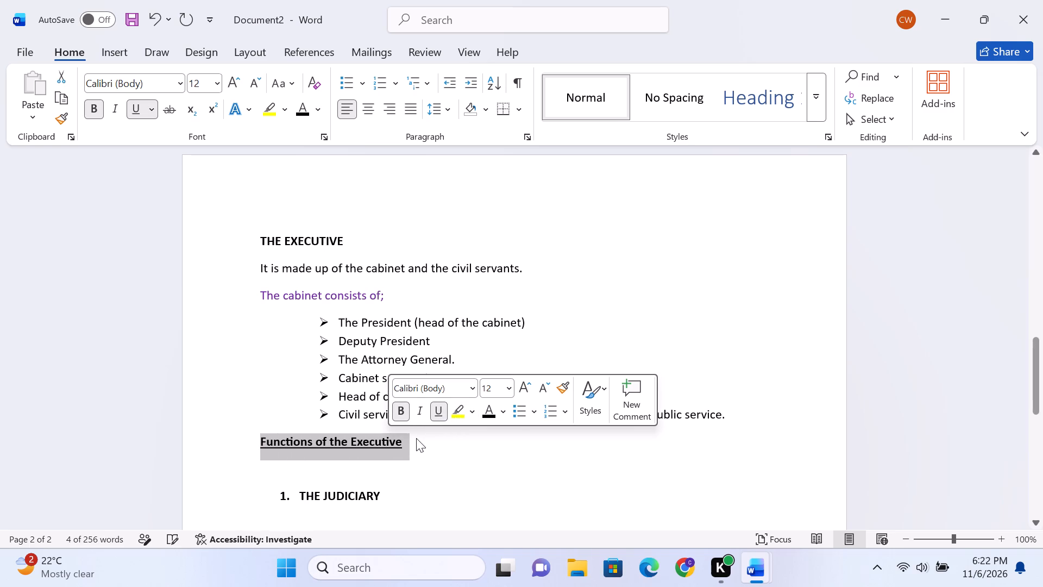
Start a round-bulleted list with an empty first item below the "Functions of the Executive" heading.
left_click(415, 438)
key("Return")
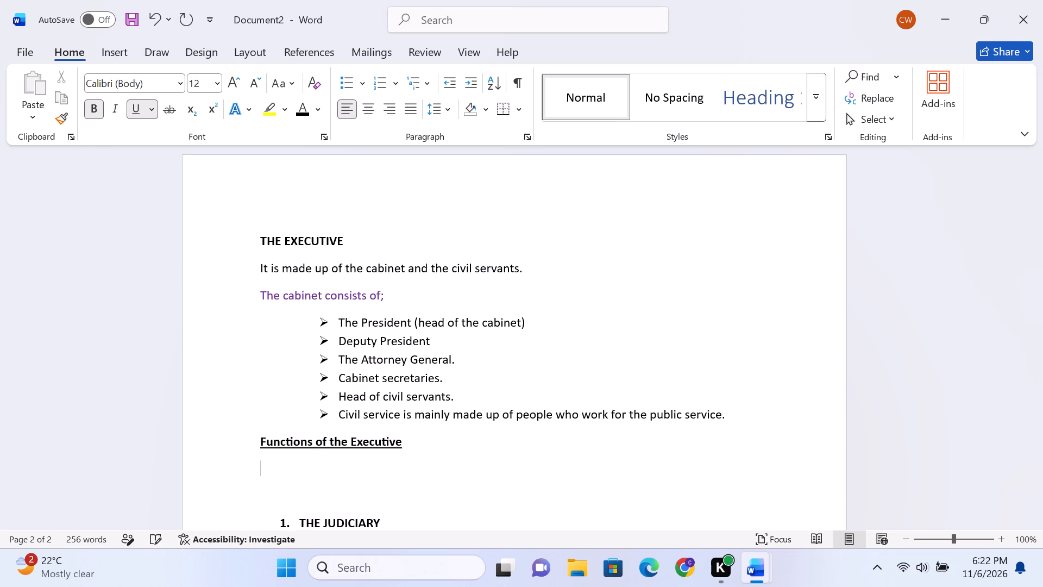
key("period")
left_click_drag(259, 466, 262, 471)
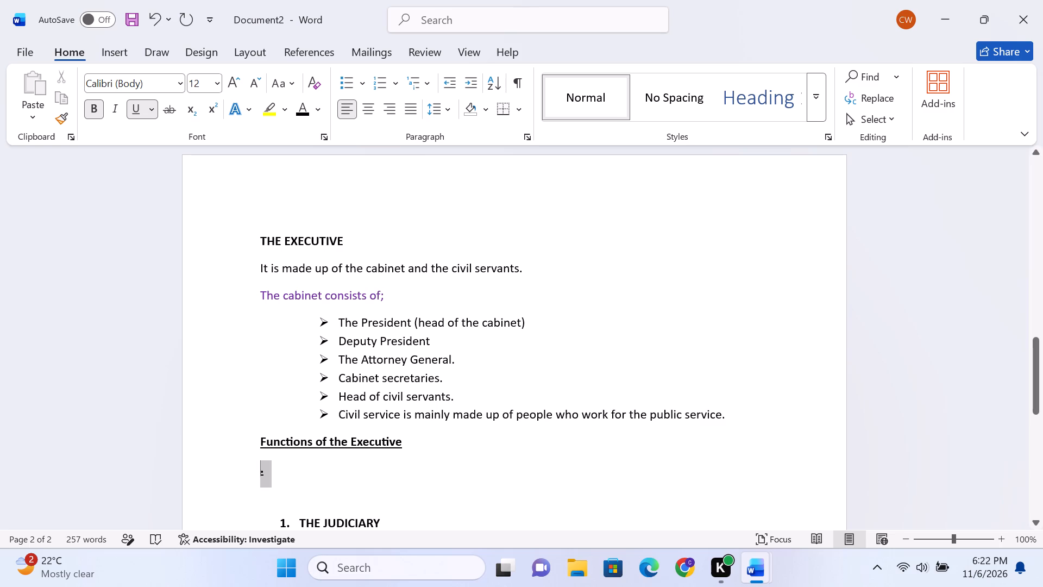
left_click_drag(262, 471, 263, 471)
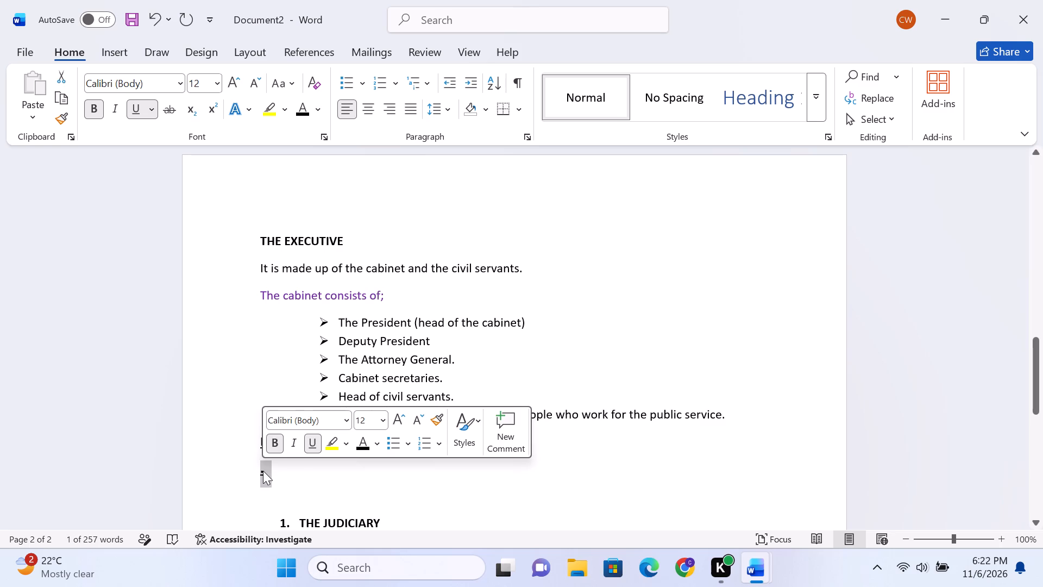
left_click(408, 444)
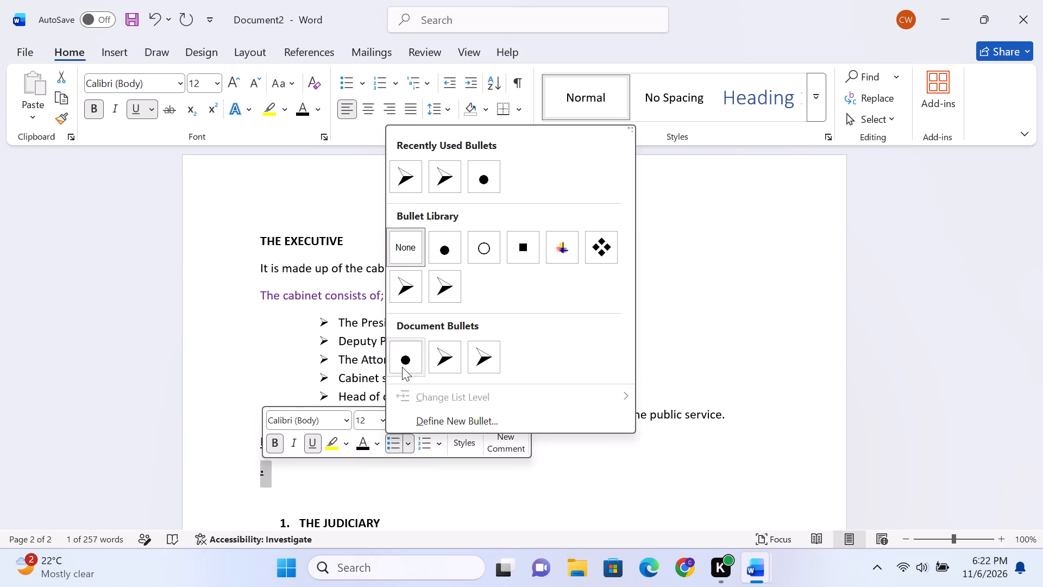
left_click(402, 362)
left_click(315, 466)
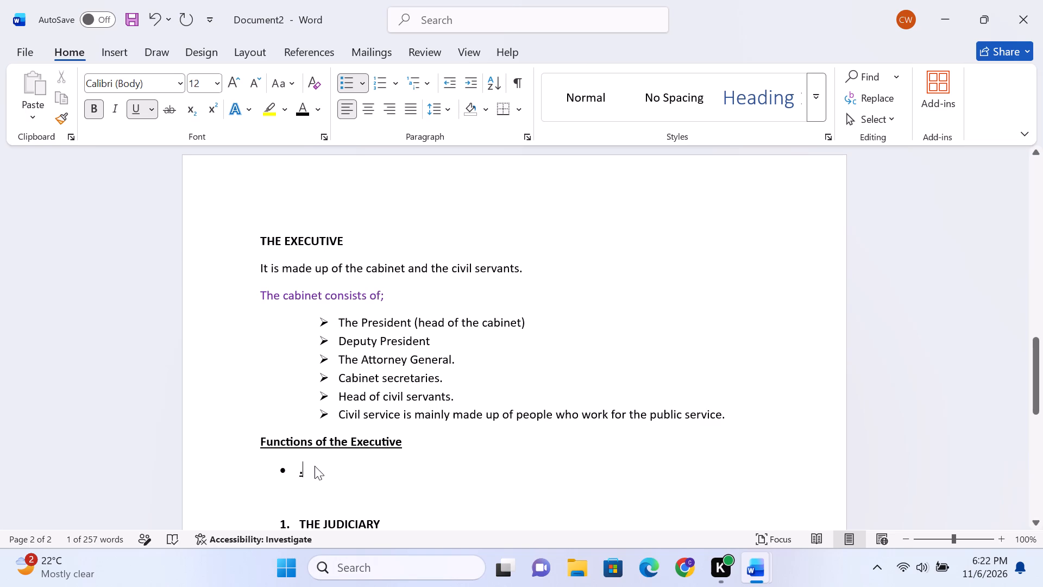
key("BackSpace")
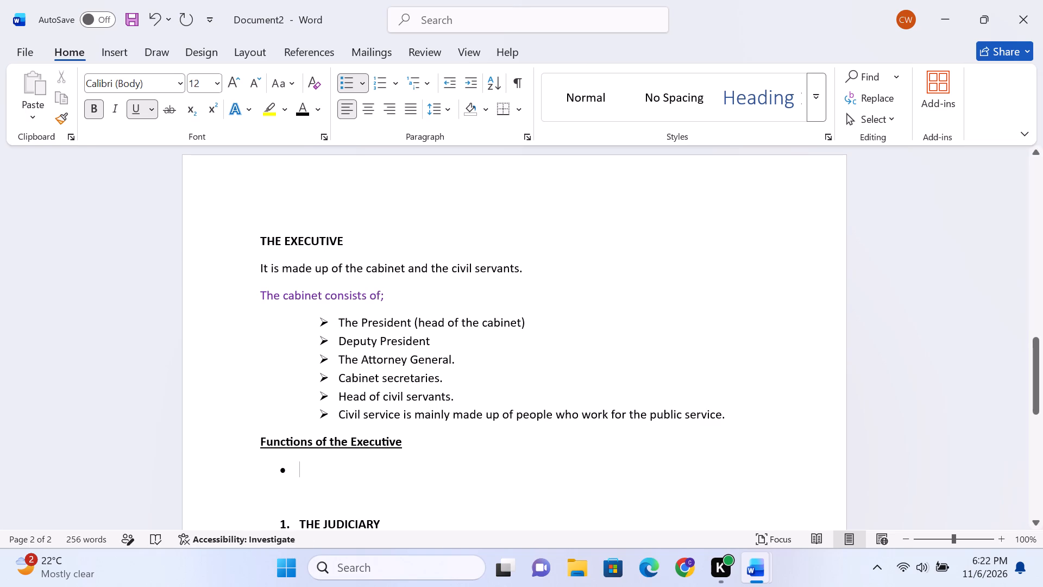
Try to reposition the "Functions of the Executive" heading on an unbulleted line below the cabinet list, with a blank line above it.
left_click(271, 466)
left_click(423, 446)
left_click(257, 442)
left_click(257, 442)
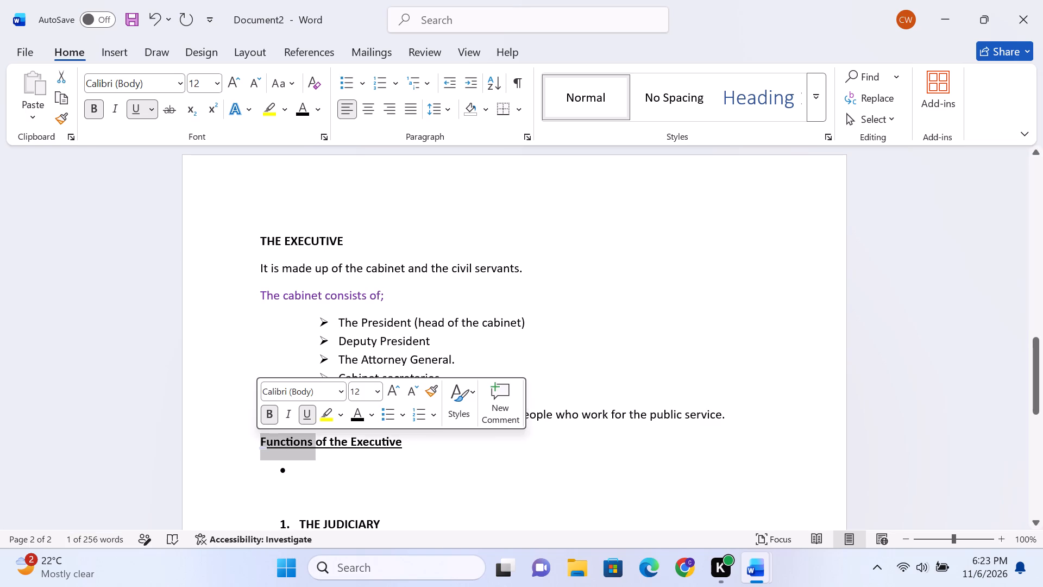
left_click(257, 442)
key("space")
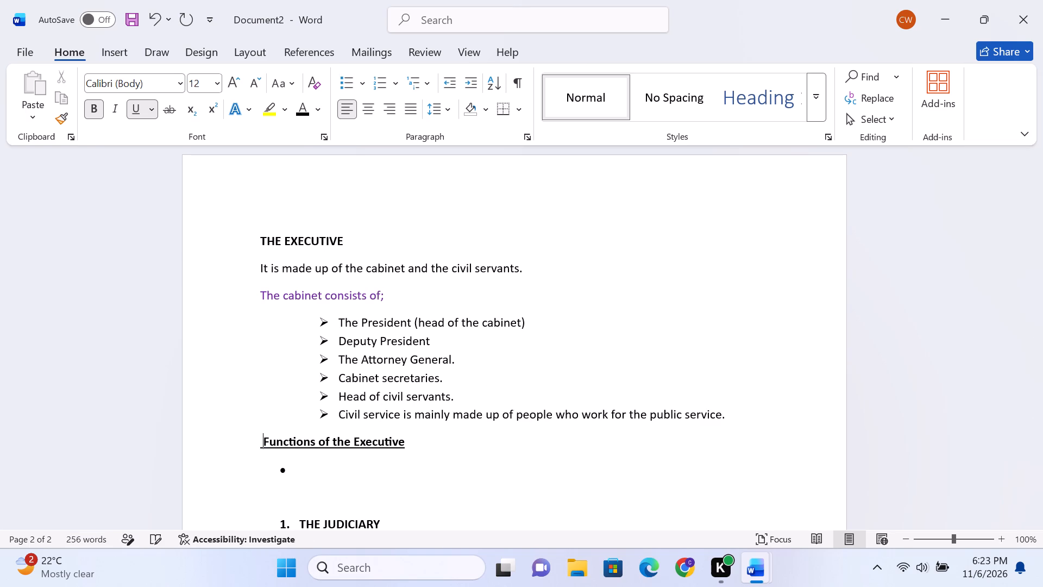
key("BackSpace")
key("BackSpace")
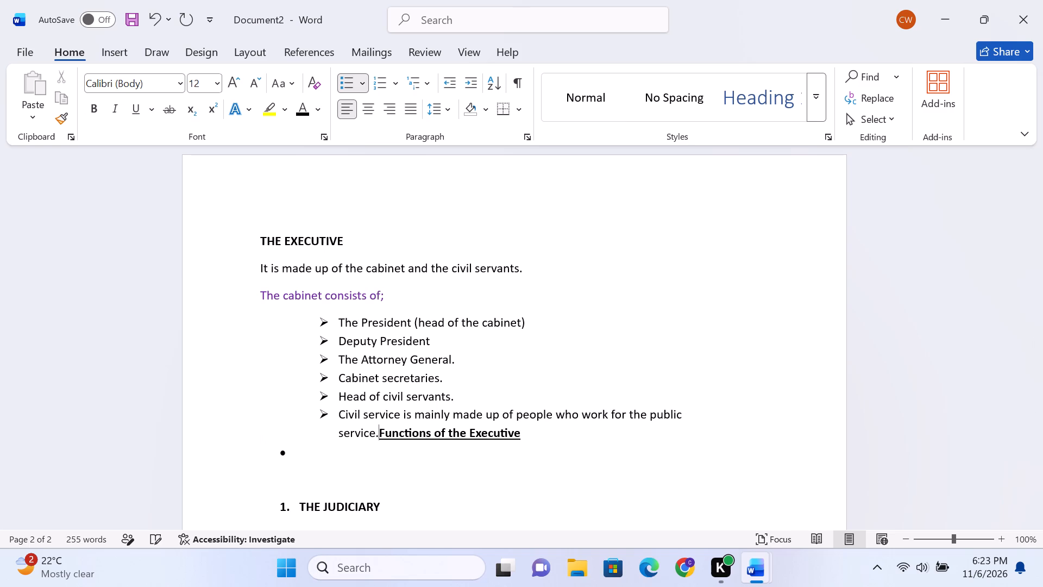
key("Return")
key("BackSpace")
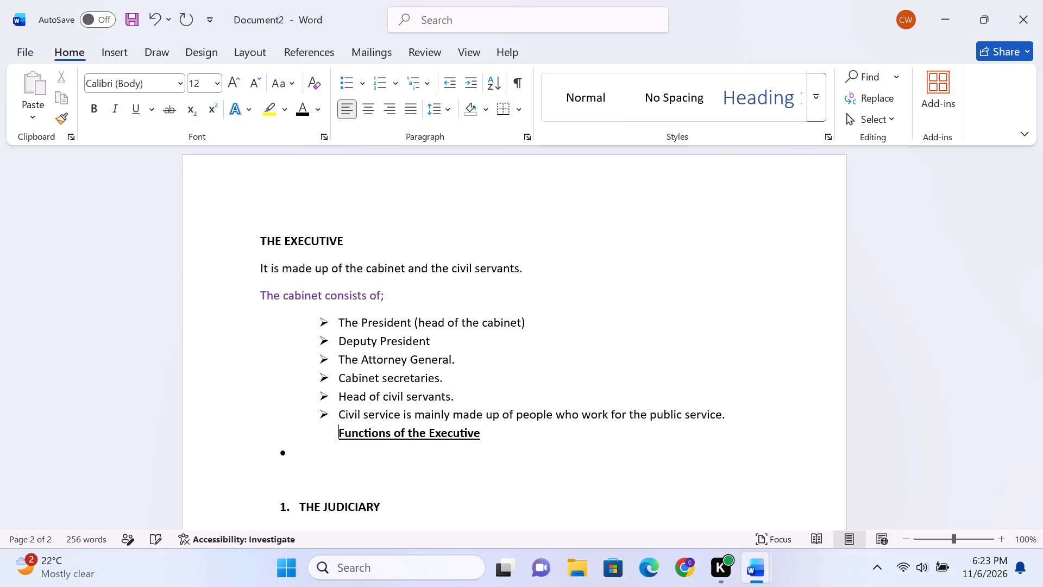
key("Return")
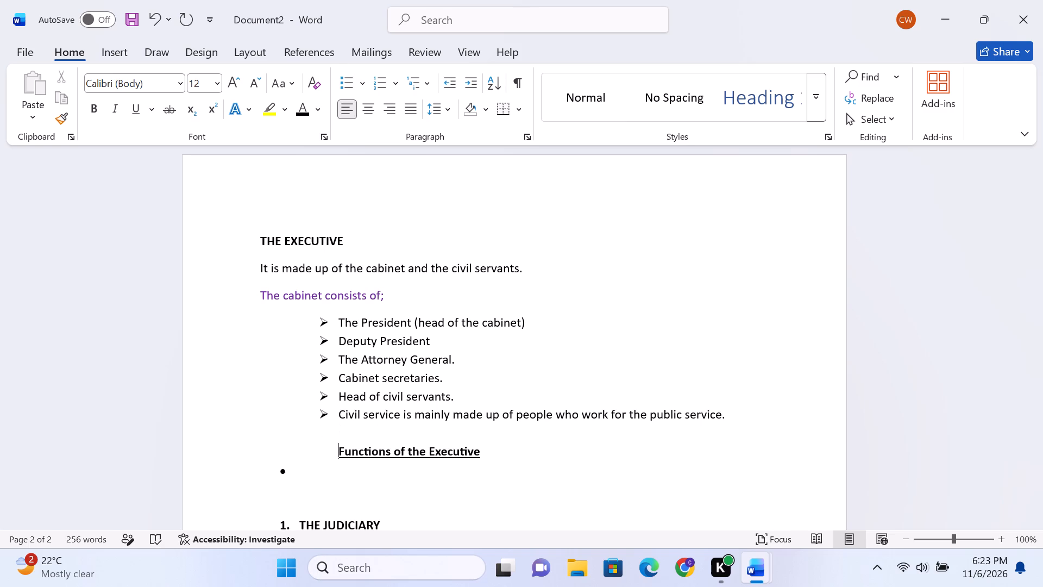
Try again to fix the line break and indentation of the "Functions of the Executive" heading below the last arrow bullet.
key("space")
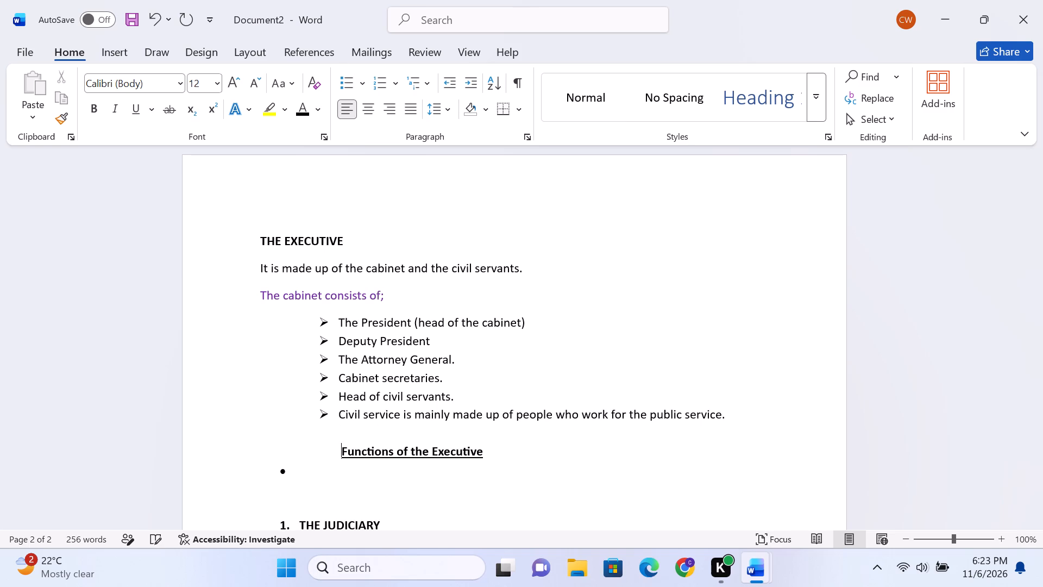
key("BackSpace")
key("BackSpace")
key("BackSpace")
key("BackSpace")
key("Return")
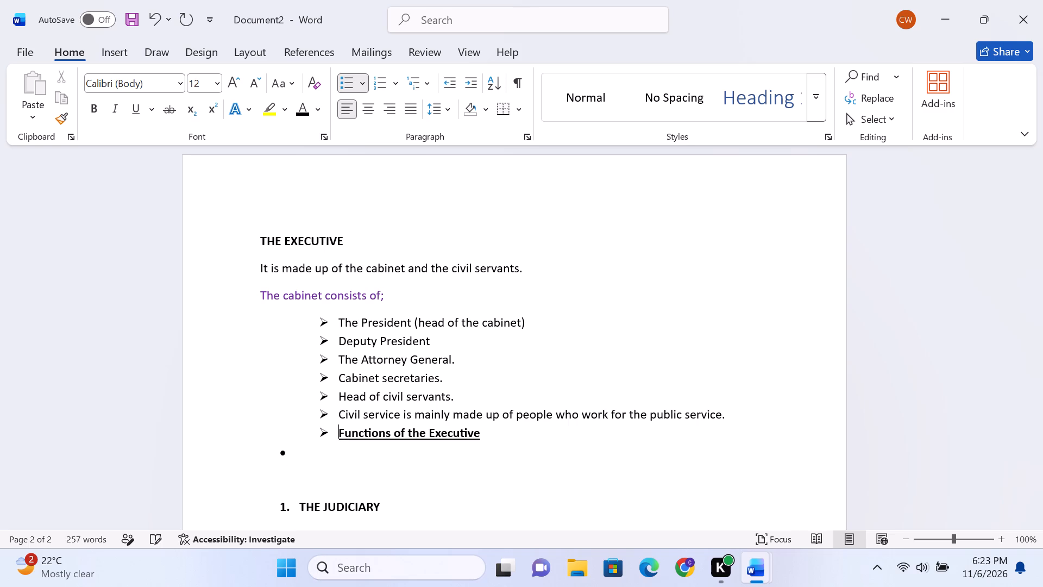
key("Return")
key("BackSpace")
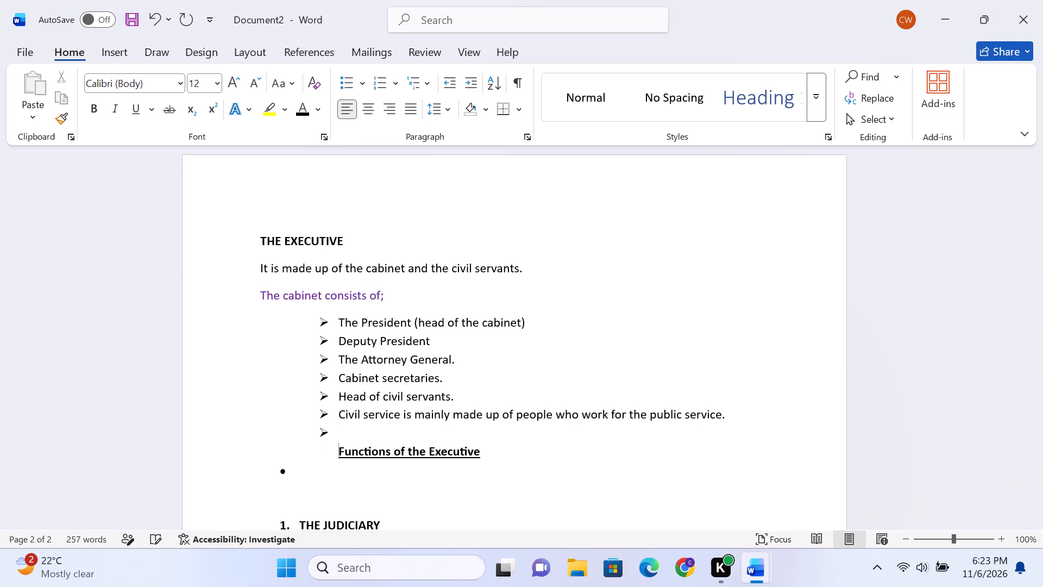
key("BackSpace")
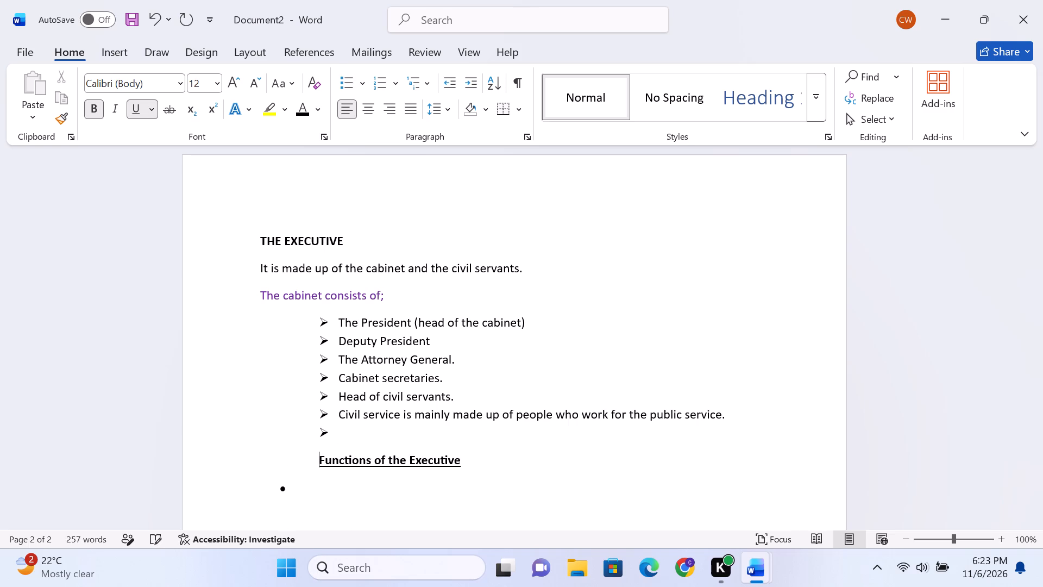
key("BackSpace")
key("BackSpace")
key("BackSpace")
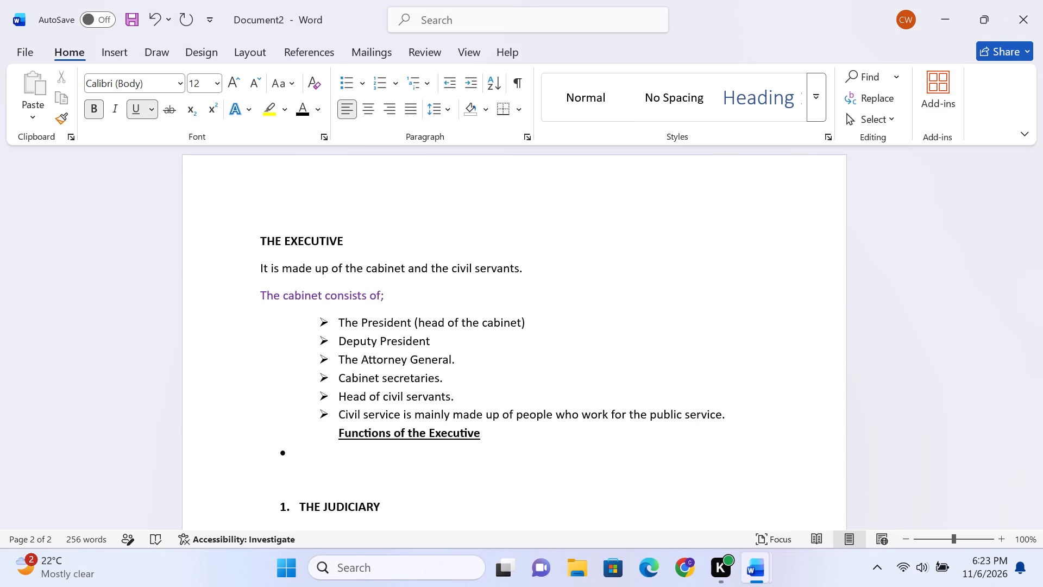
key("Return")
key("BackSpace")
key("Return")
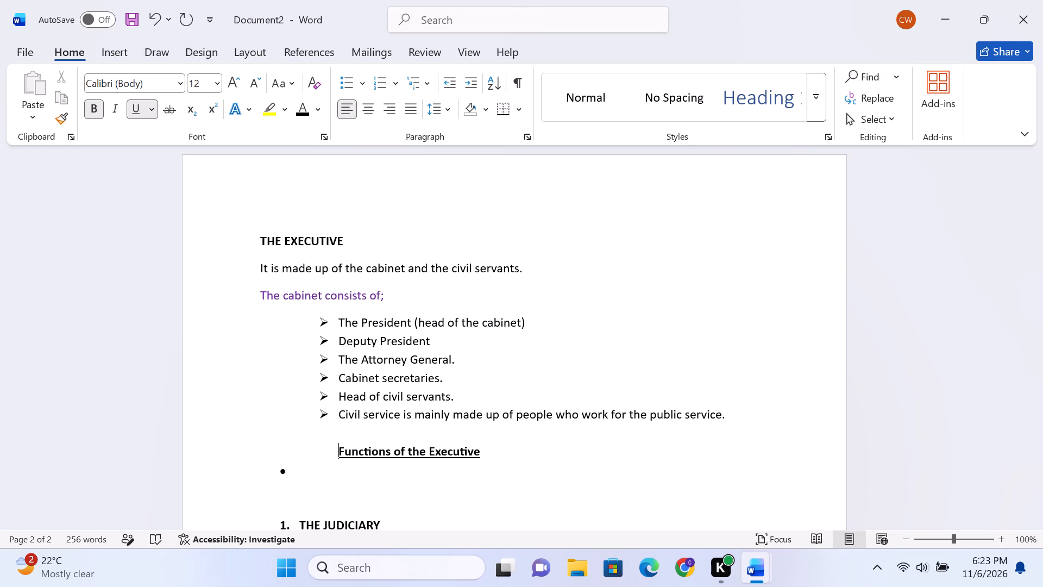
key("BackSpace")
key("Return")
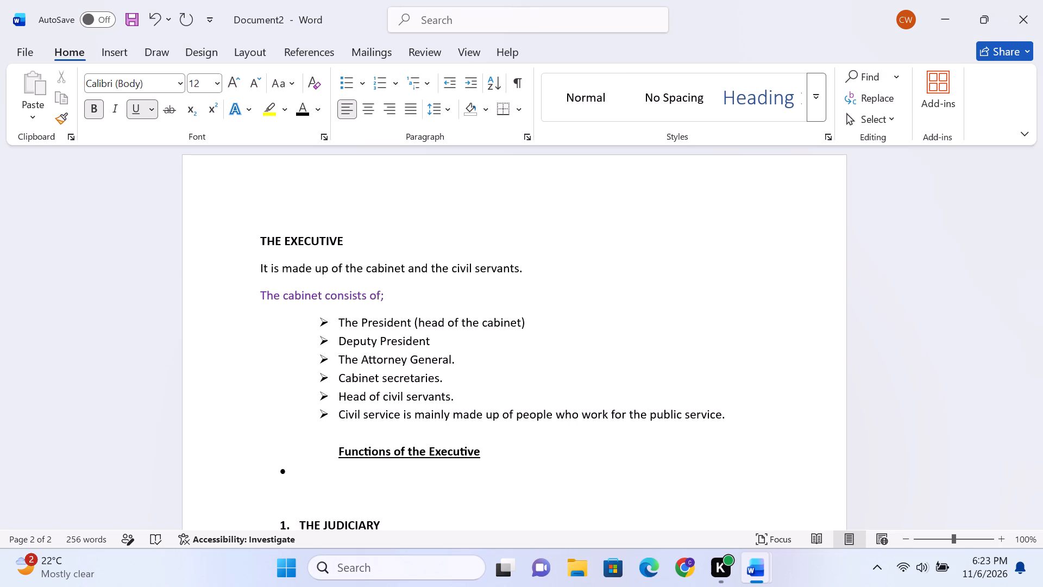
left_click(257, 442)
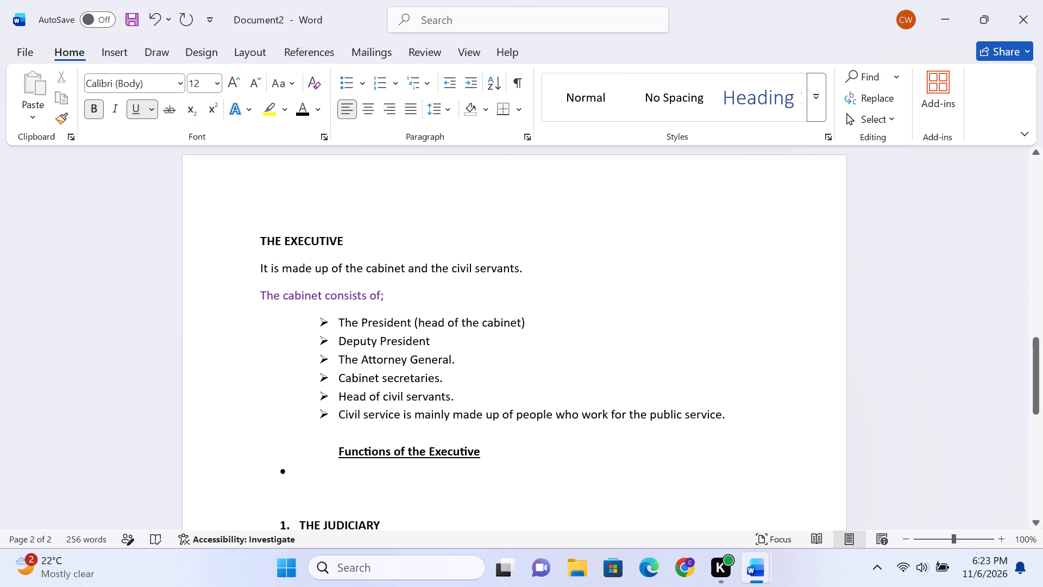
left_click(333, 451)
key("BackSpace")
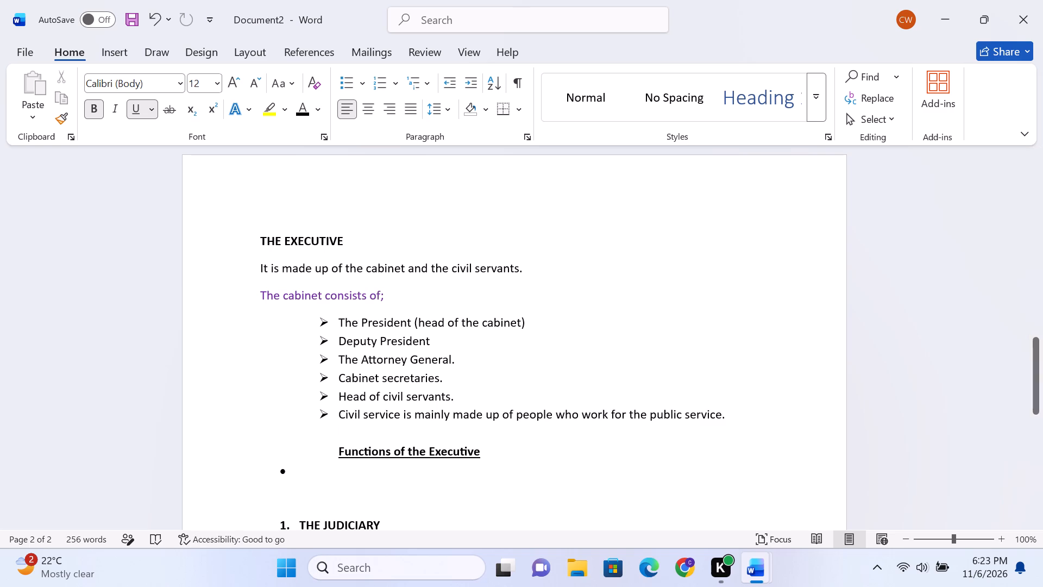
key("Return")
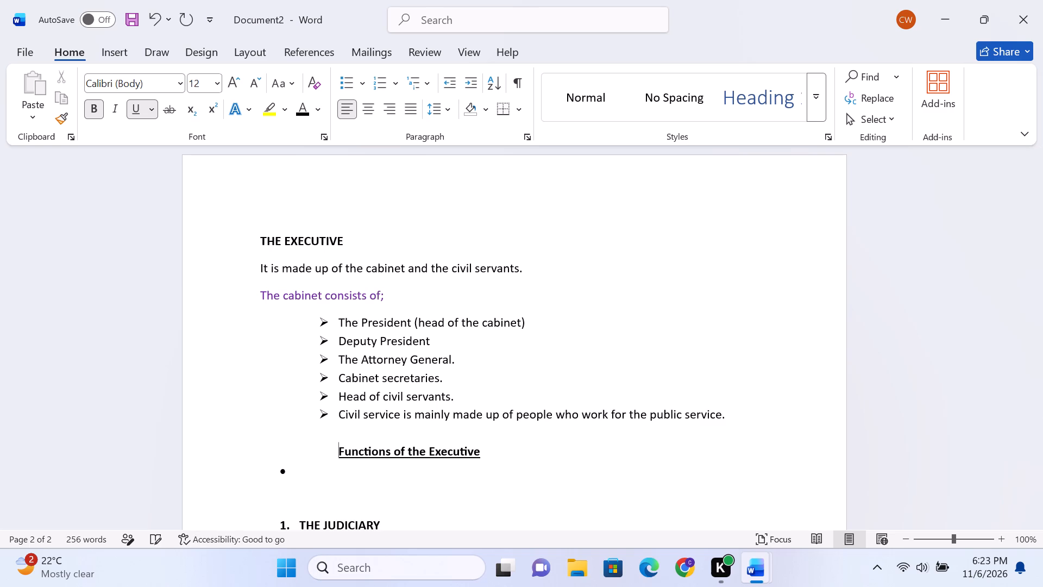
Delete the bold, underlined "Functions of the Executive" heading text.
double_click(333, 451)
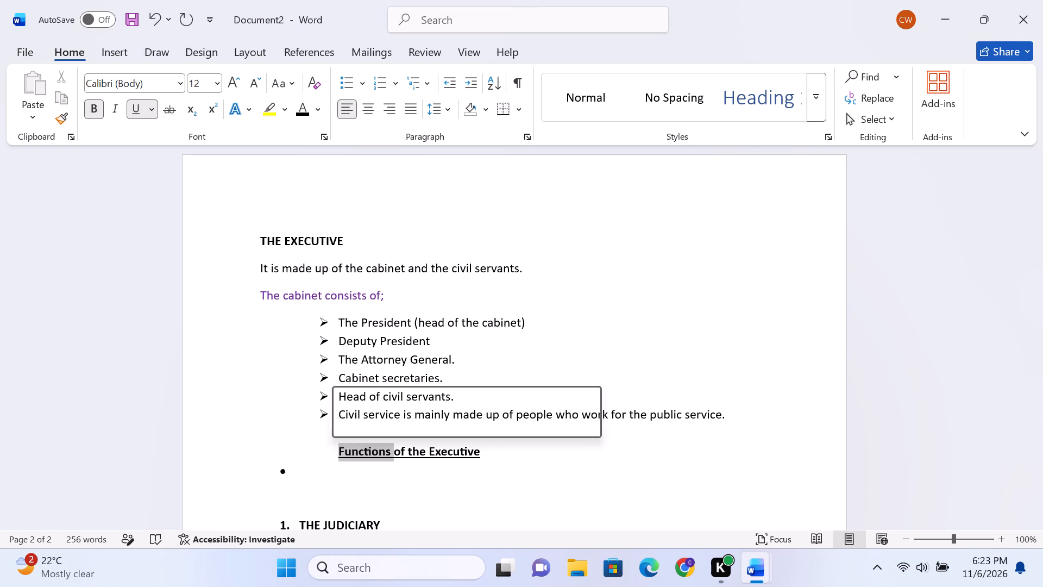
key("space")
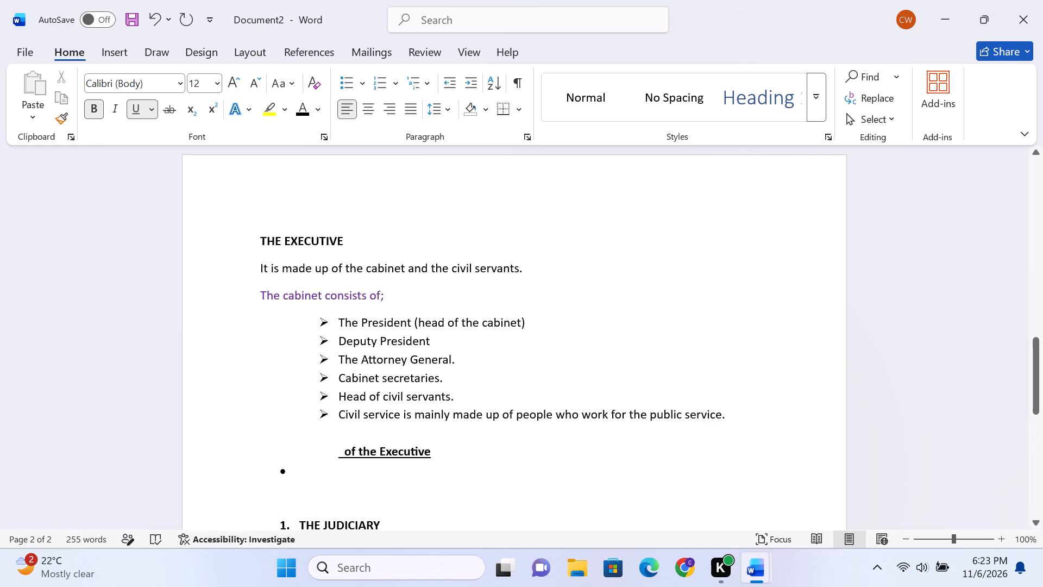
left_click_drag(438, 447, 337, 452)
key("BackSpace")
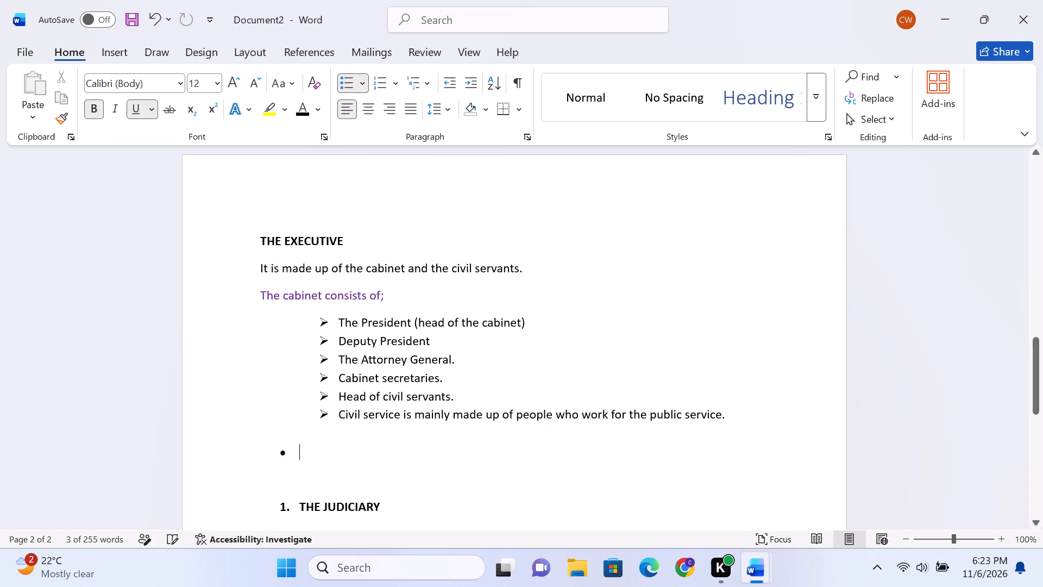
Add the unbulleted line "Functions of the Executive;" at the page margin directly below the cabinet list's last arrow bullet.
left_click(732, 411)
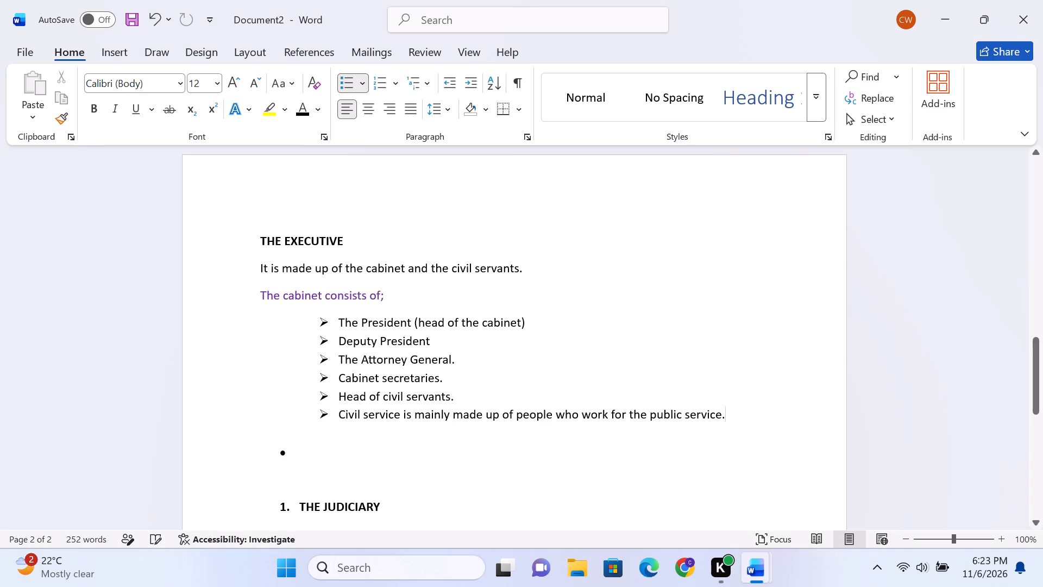
key("Return")
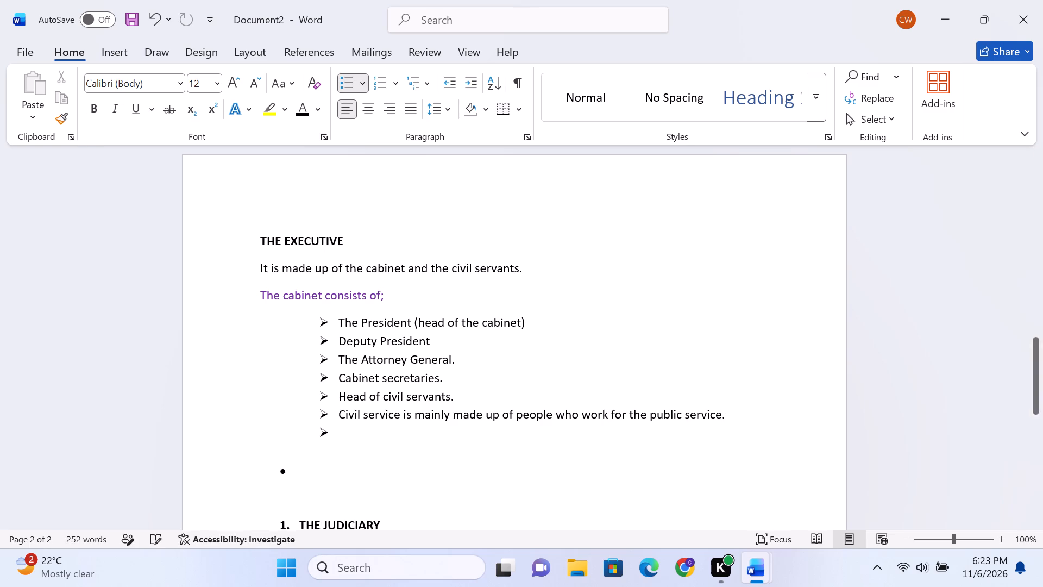
key("BackSpace")
key("BackSpace")
key("BackSpace")
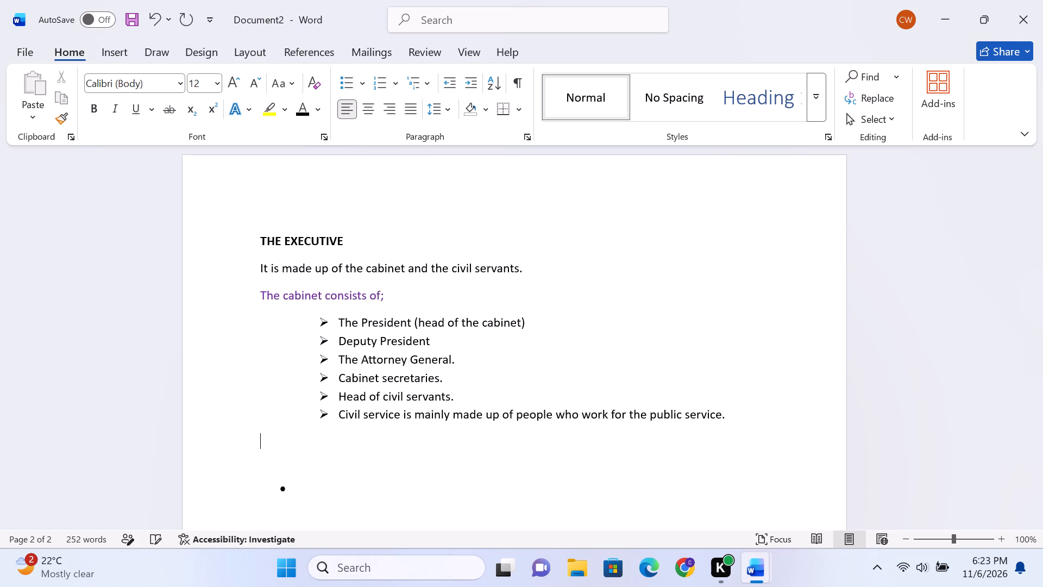
key("f")
type("unctions of t")
type("he")
key("space")
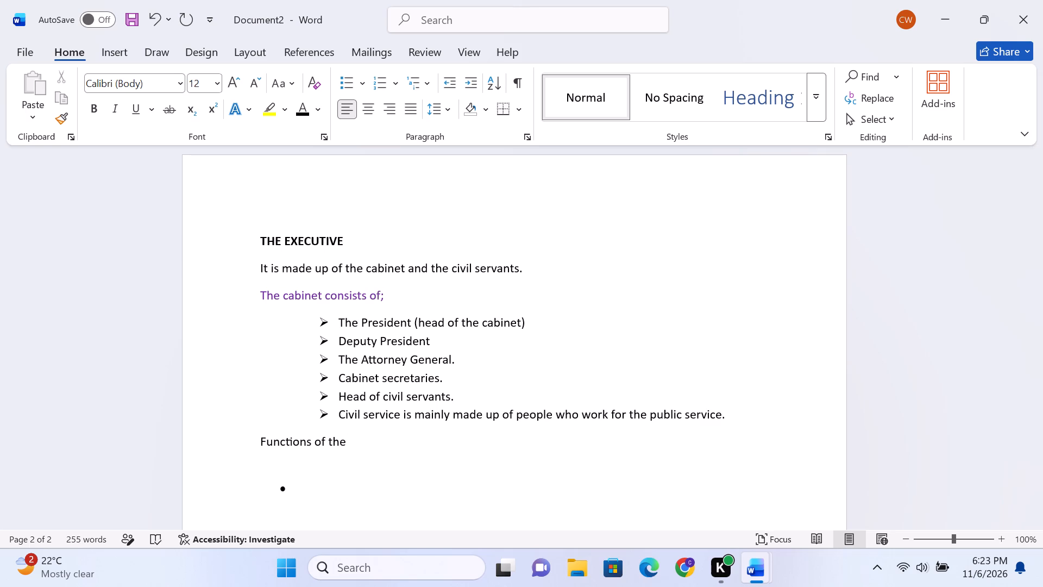
type("EX")
key("BackSpace")
type("xecutive")
key("semicolon")
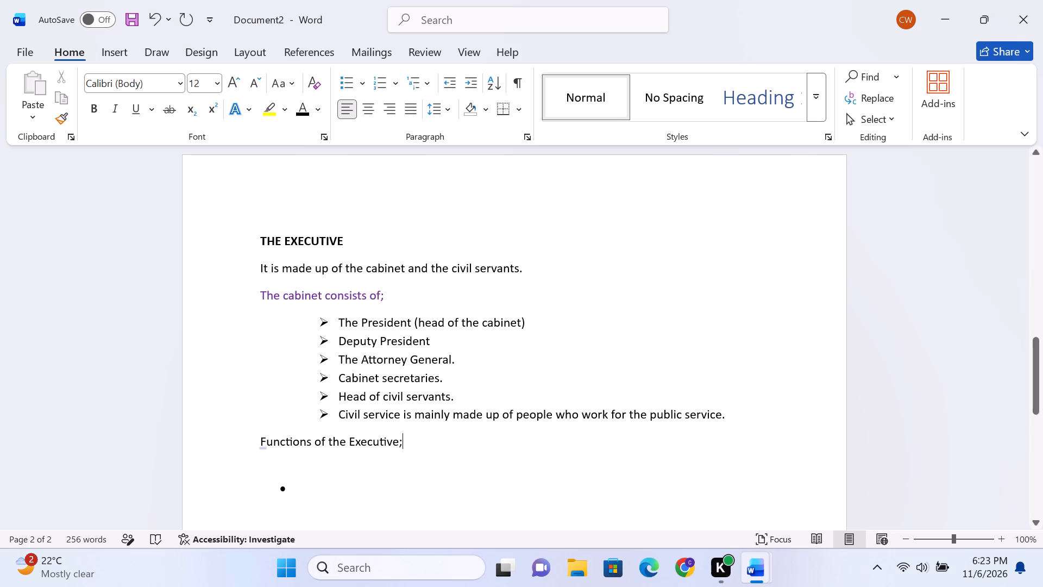
Colour the "Functions of the Executive;" line purple.
left_click_drag(256, 440, 407, 442)
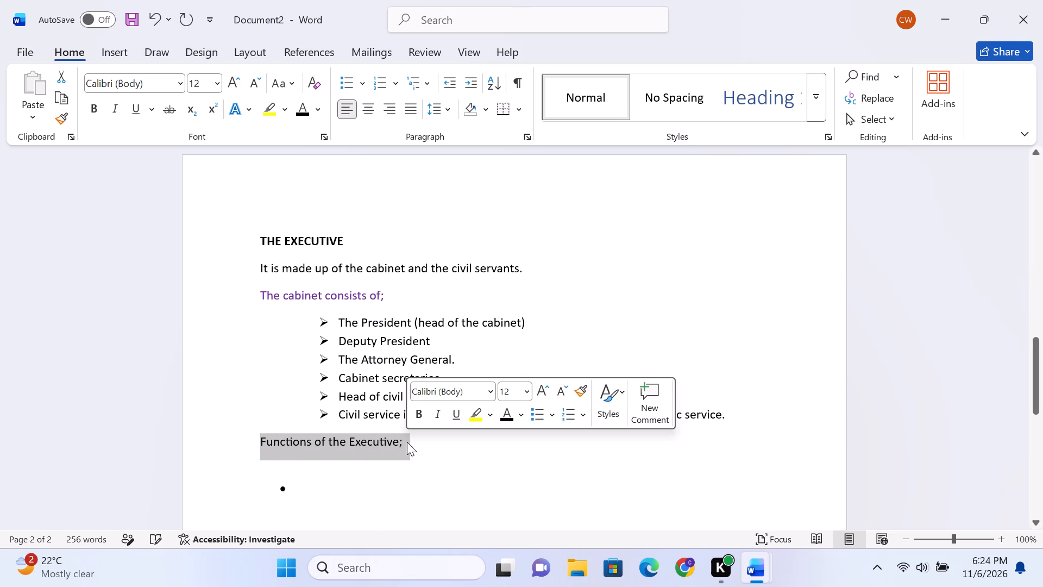
left_click(518, 417)
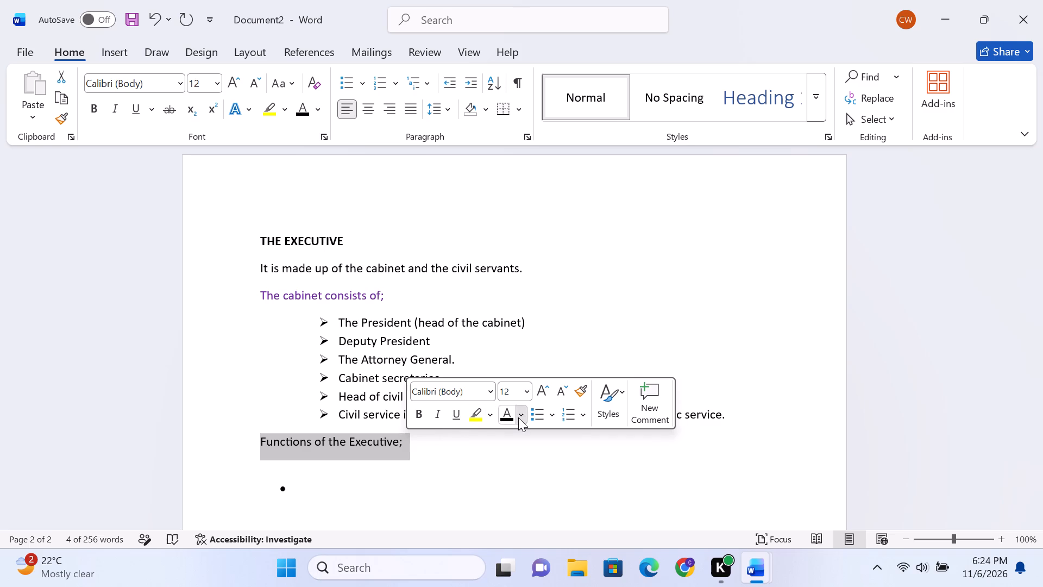
left_click(715, 334)
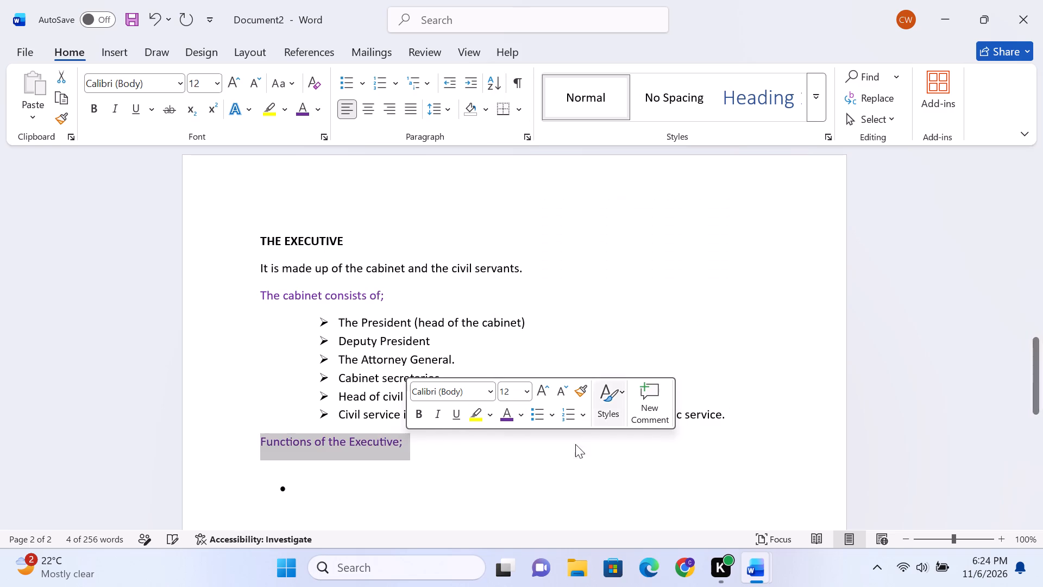
Enter "Formulates" as the opening word of the round bullet below the "Functions of the Executive;" line.
left_click(494, 482)
key("t")
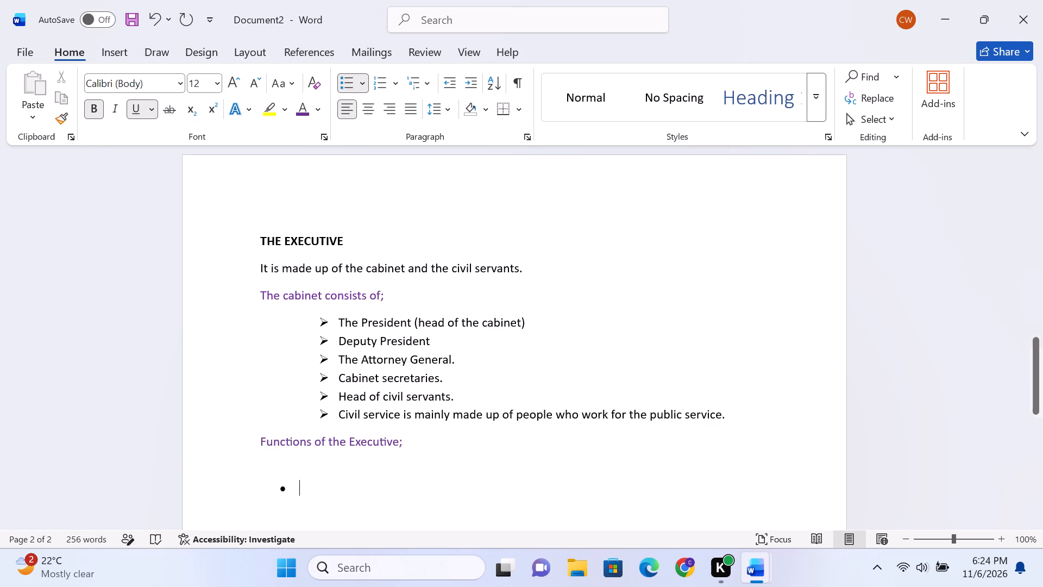
key("BackSpace")
left_click(294, 489)
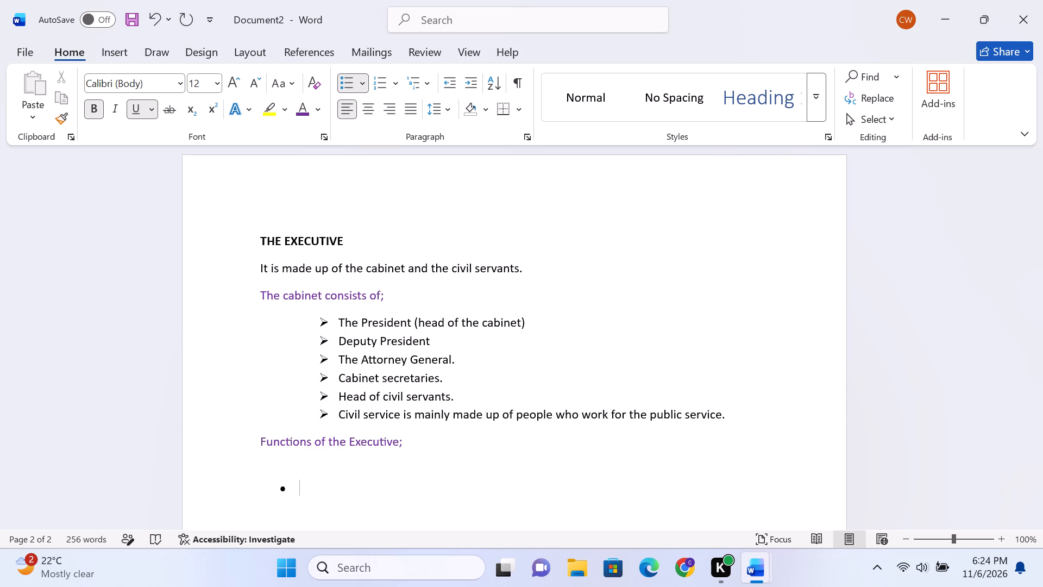
type("fo")
type("rmlates")
key("space")
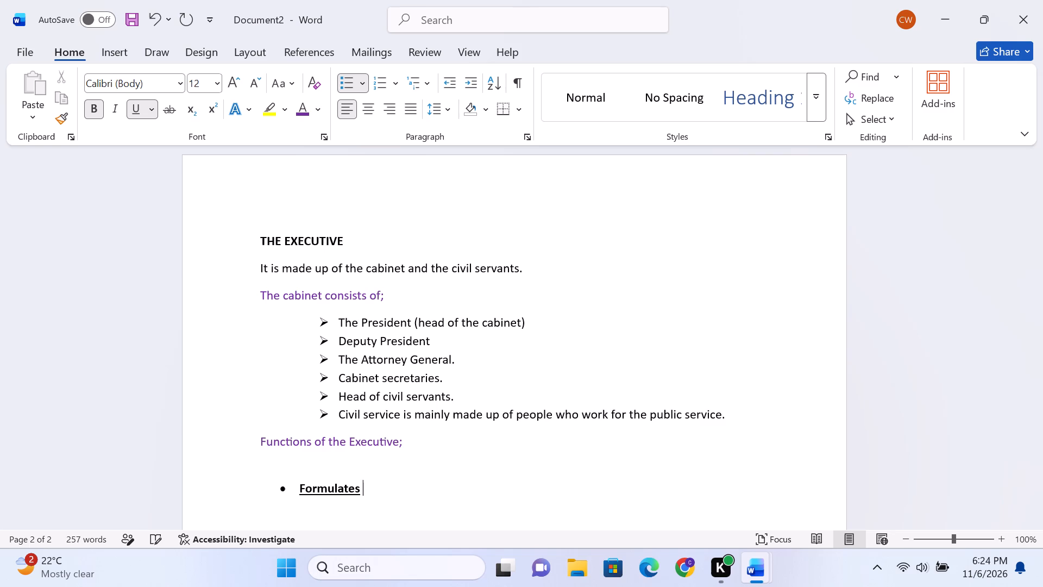
Remove the underline from "Formulates" in the round bullet.
left_click_drag(291, 491, 341, 497)
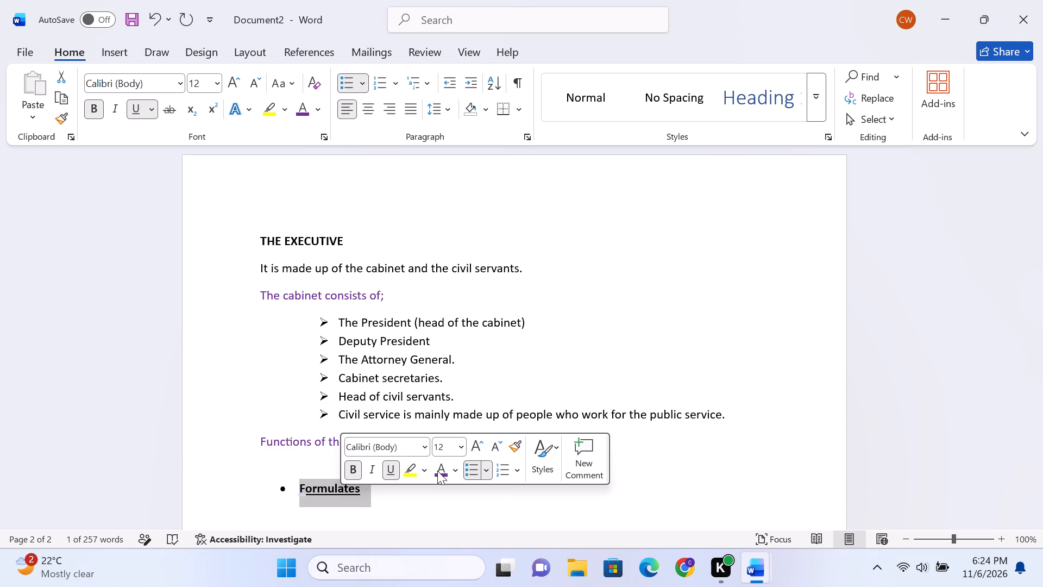
left_click(389, 476)
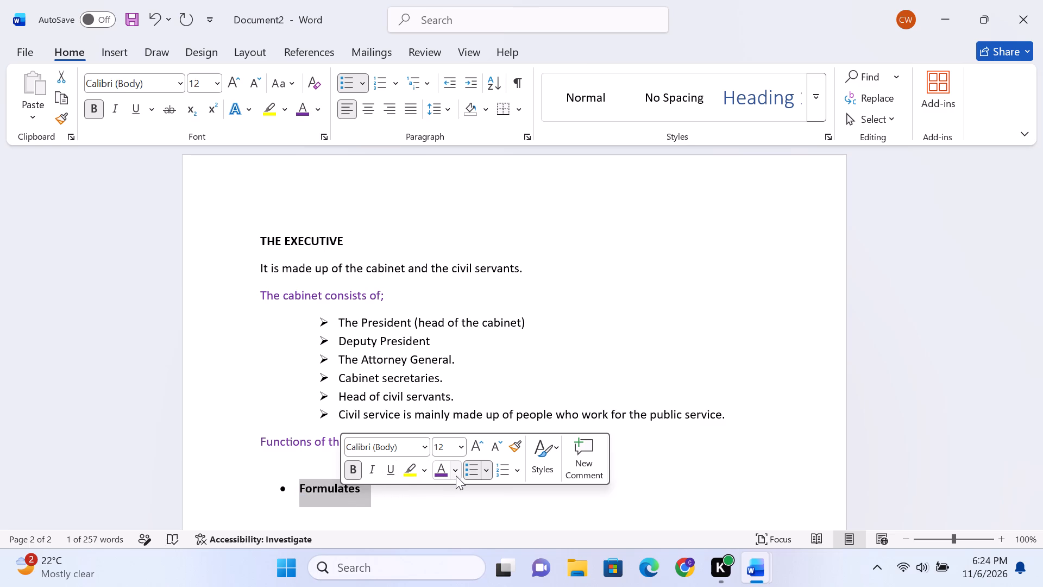
Set "Formulates" in the round bullet to black and remove its bold.
left_click(456, 474)
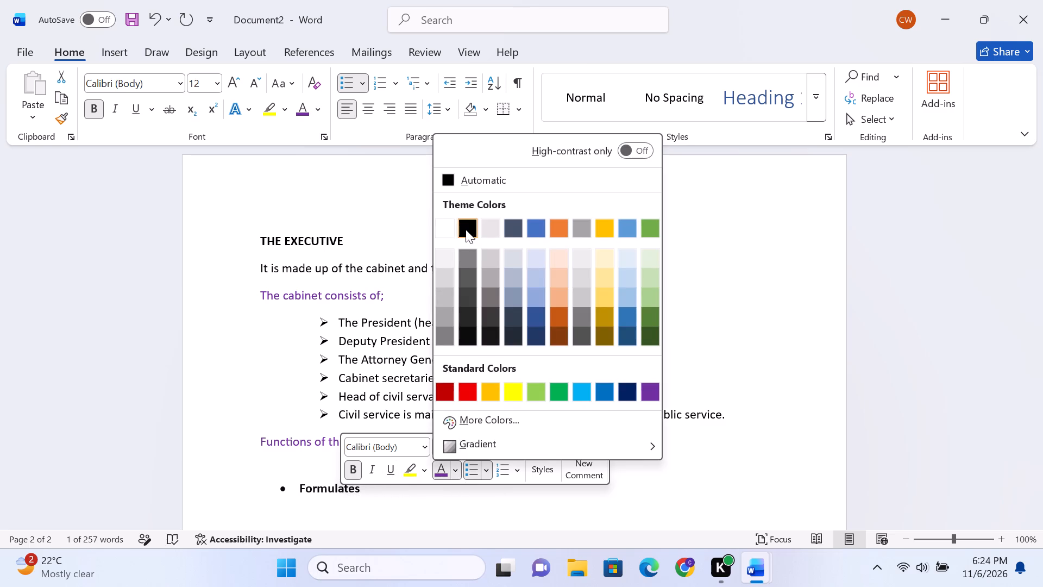
left_click(465, 227)
left_click(353, 472)
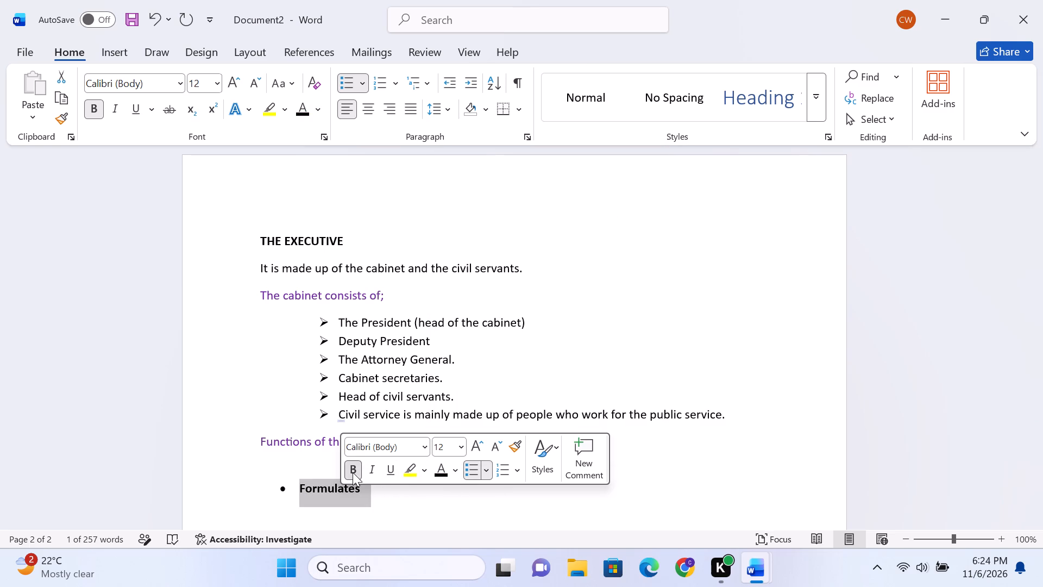
Complete the first bullet under "Functions of the Executive;" so it reads "Formulates or makes government policies.".
left_click(373, 491)
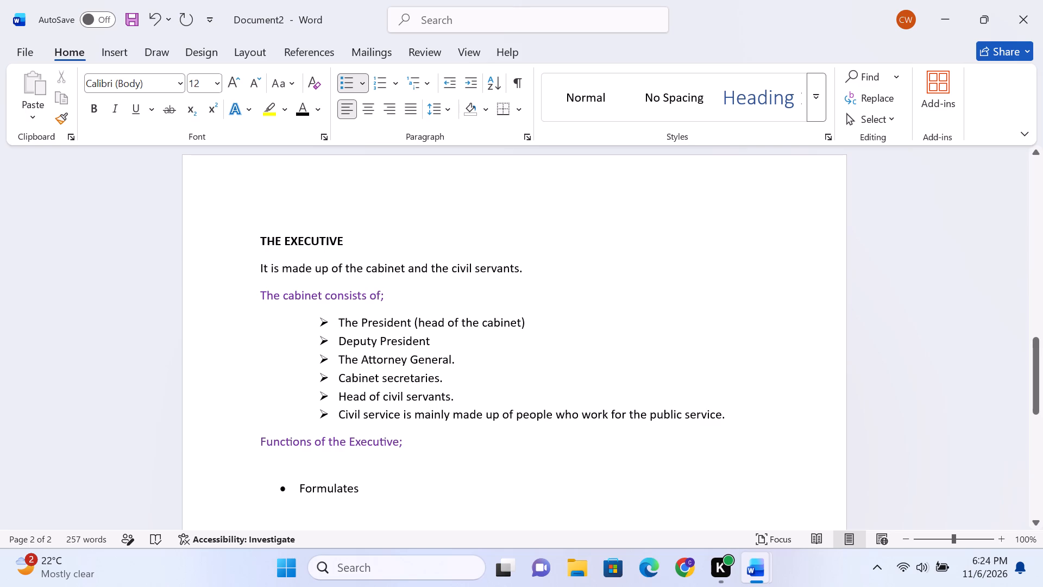
type("or makes")
key("space")
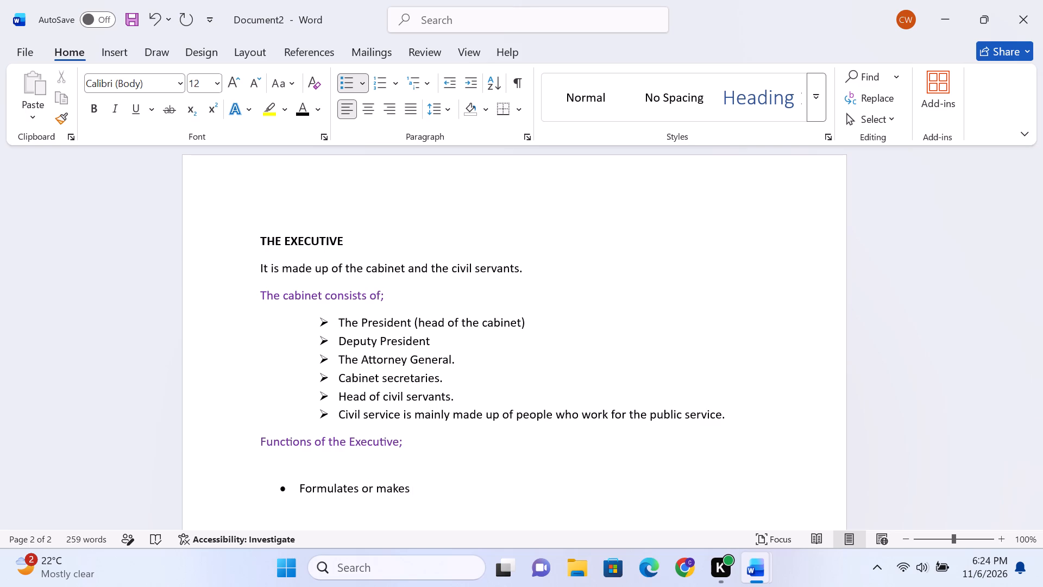
type("government")
key("space")
type("poicies")
key("period")
Add a second round bullet to the Executive functions reading "Implements or carries out government policies.".
key("Return")
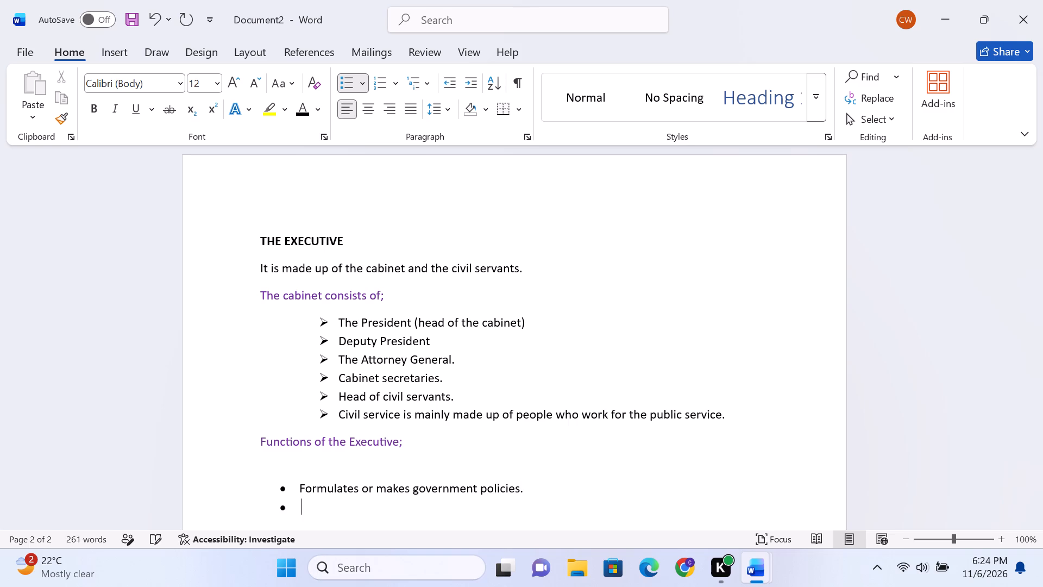
type("implements")
key("space")
type("or carrie")
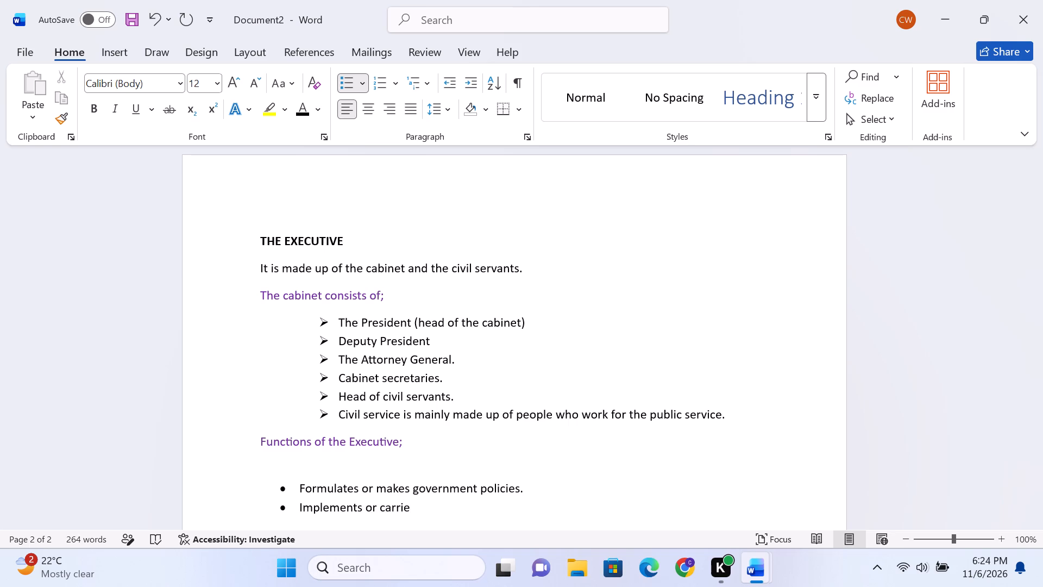
type("s")
key("space")
type("out")
key("space")
type("government policies")
key("period")
Add a third round bullet to the Executive functions reading "Explains government policies to the people.".
key("Return")
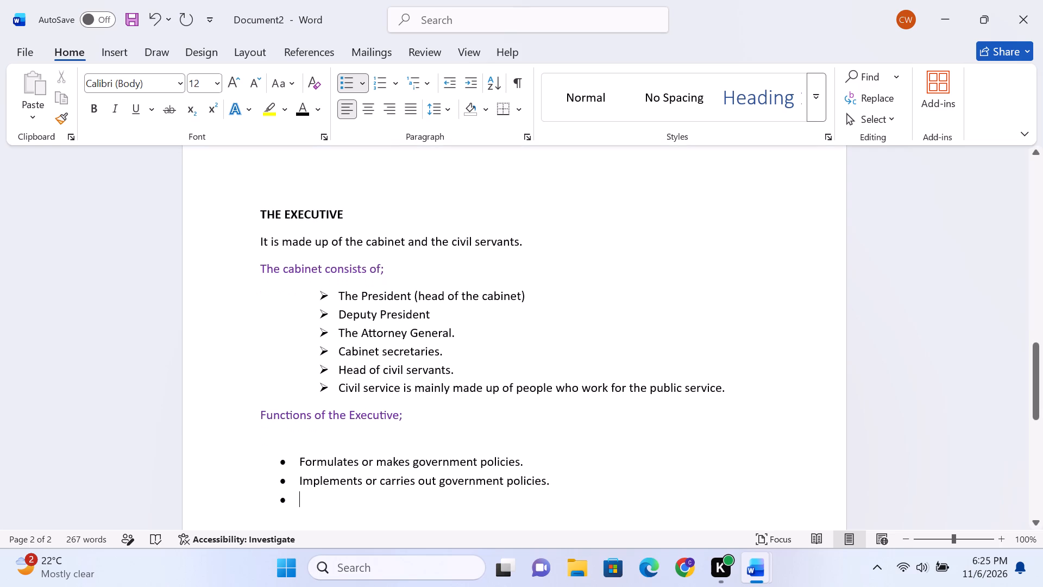
type("explains")
key("space")
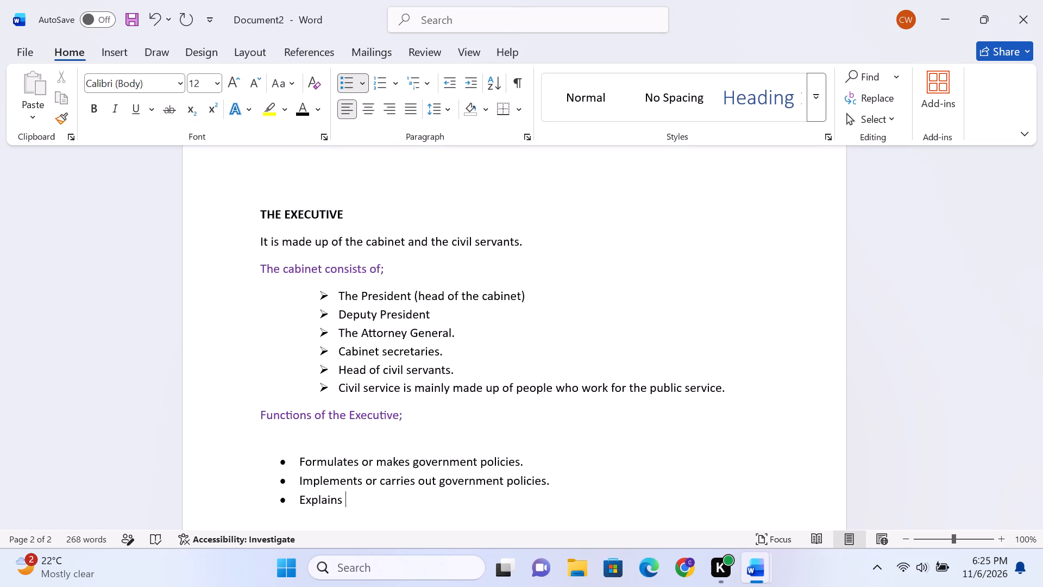
type("government")
key("space")
type("policie")
type("s to th")
key("space")
key("BackSpace")
type("e people.")
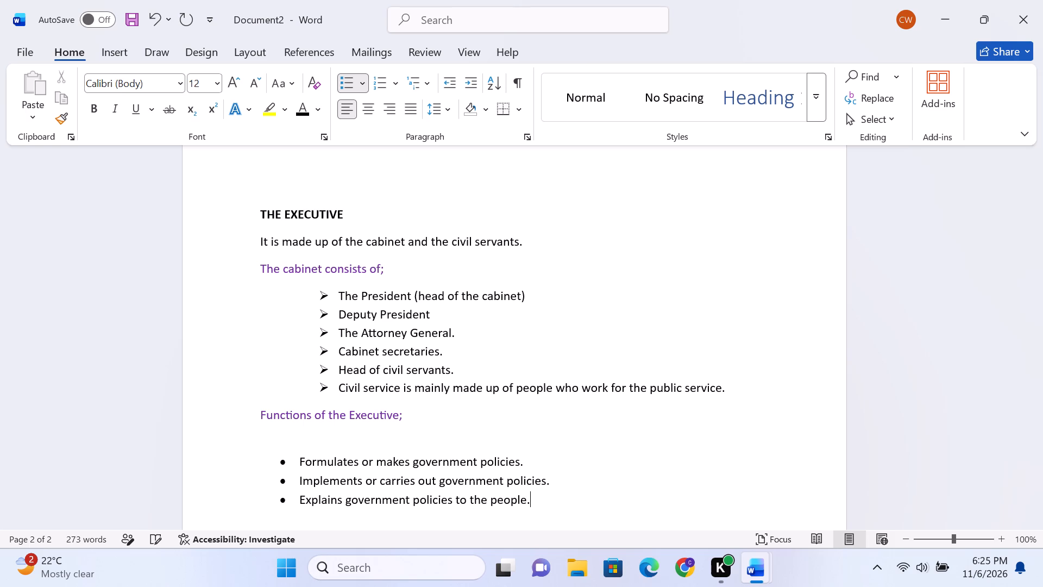
Add a fourth round bullet to the Executive functions reading "Helps the president to carry out the government projects.".
key("Return")
type("helps the president")
key("space")
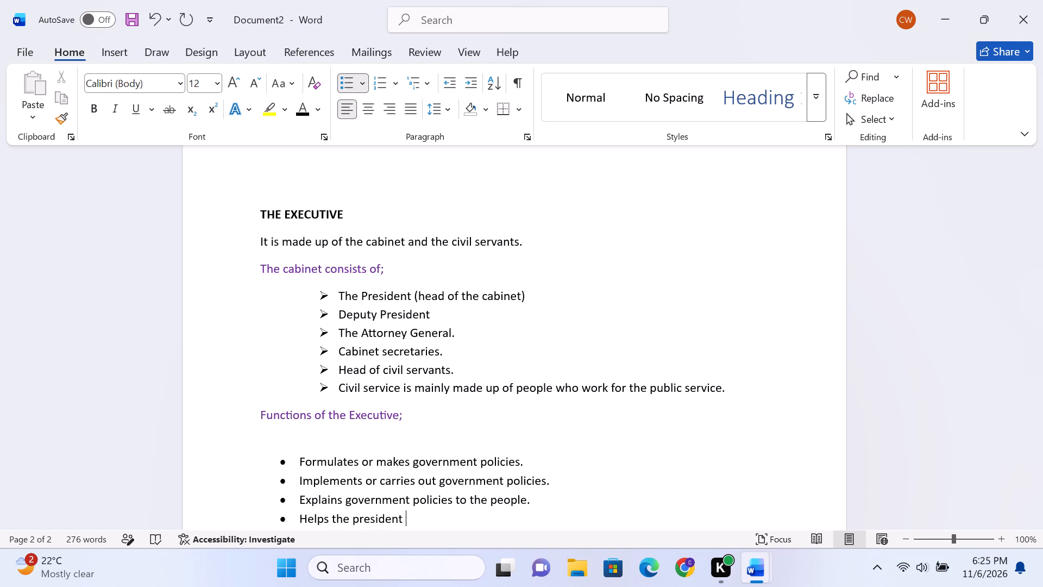
type("to carry")
key("space")
type("out tt")
key("BackSpace")
type("he")
key("space")
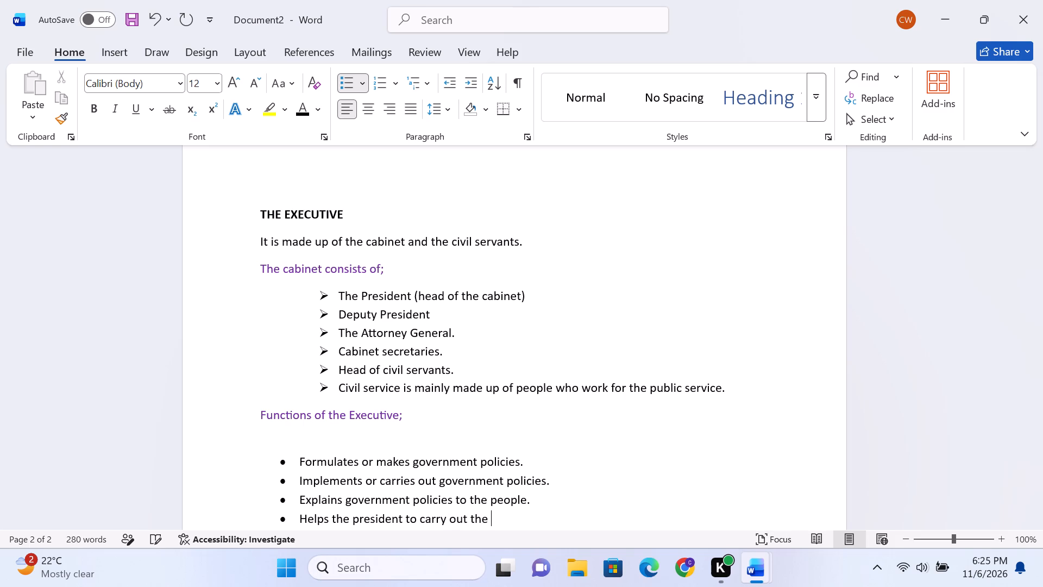
type("gov")
type("ernment")
key("space")
key("o")
key("BackSpace")
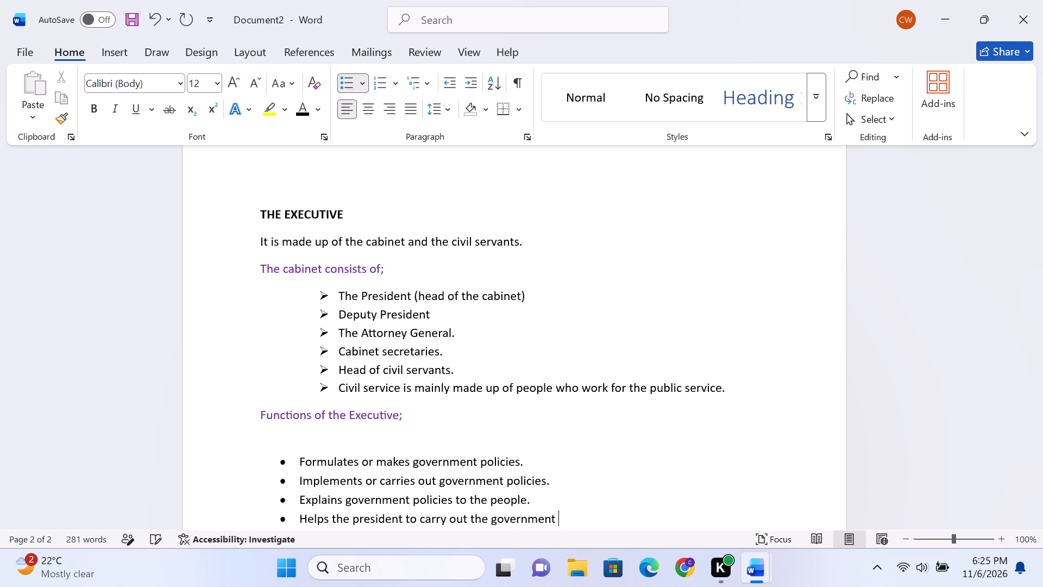
type("projects.")
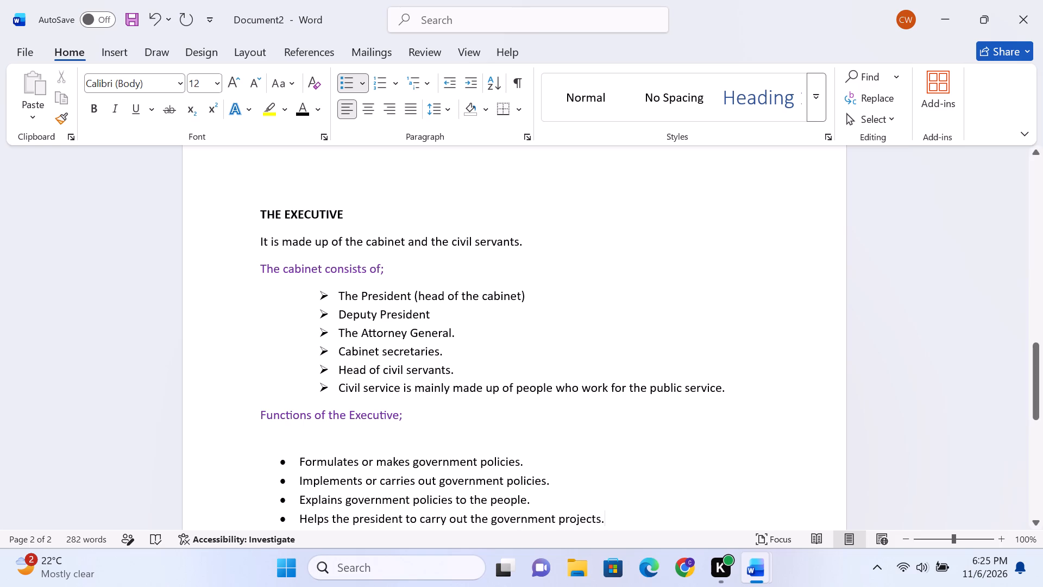
Remove the numbering and indent from the "THE JUDICIARY" heading so it starts at the page margin.
left_click_drag(1035, 370, 1034, 393)
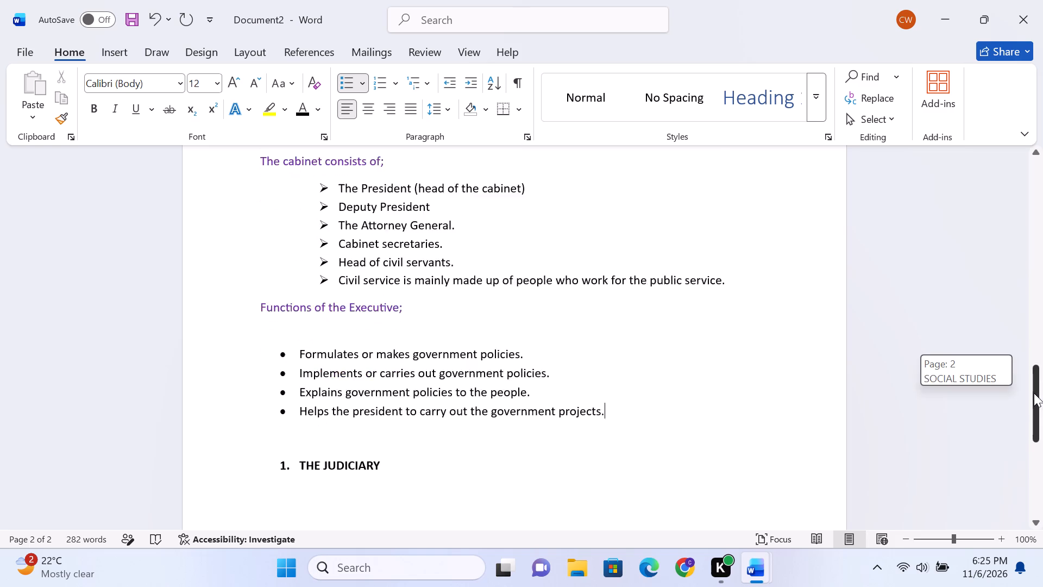
left_click_drag(1034, 393, 1025, 423)
left_click(429, 307)
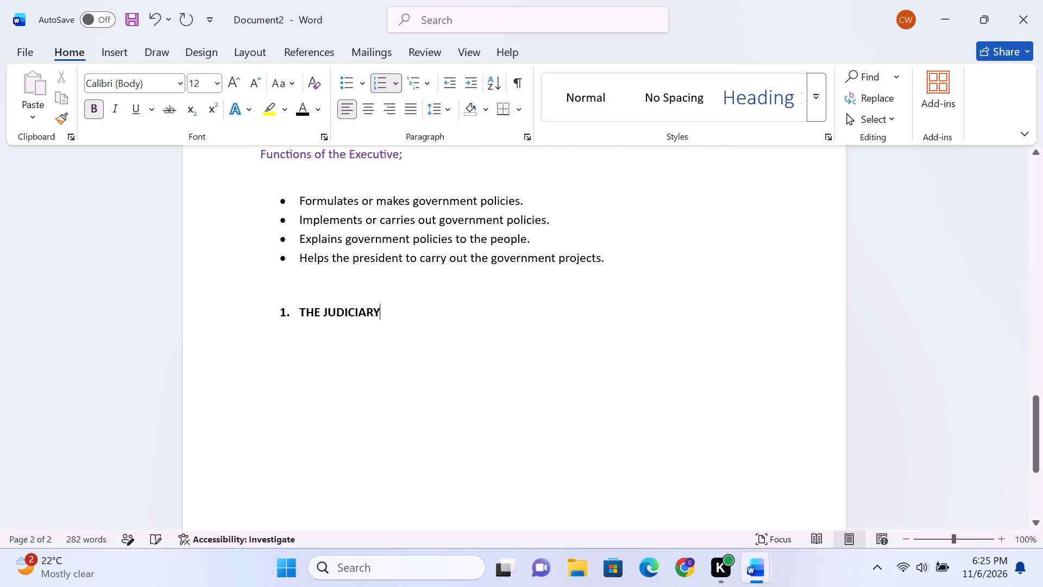
key("Return")
key("BackSpace")
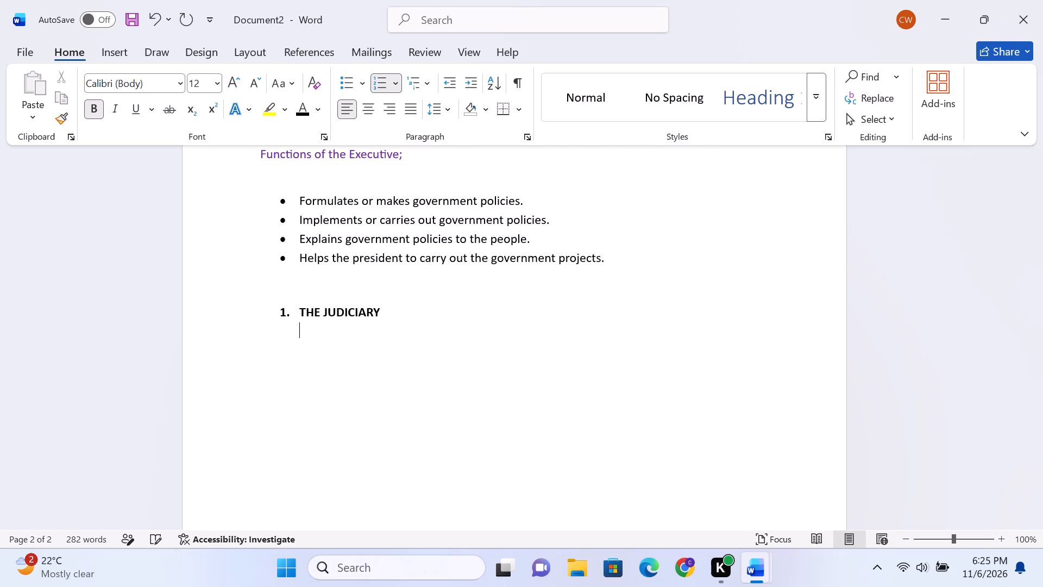
left_click(299, 307)
key("BackSpace")
key("BackSpace")
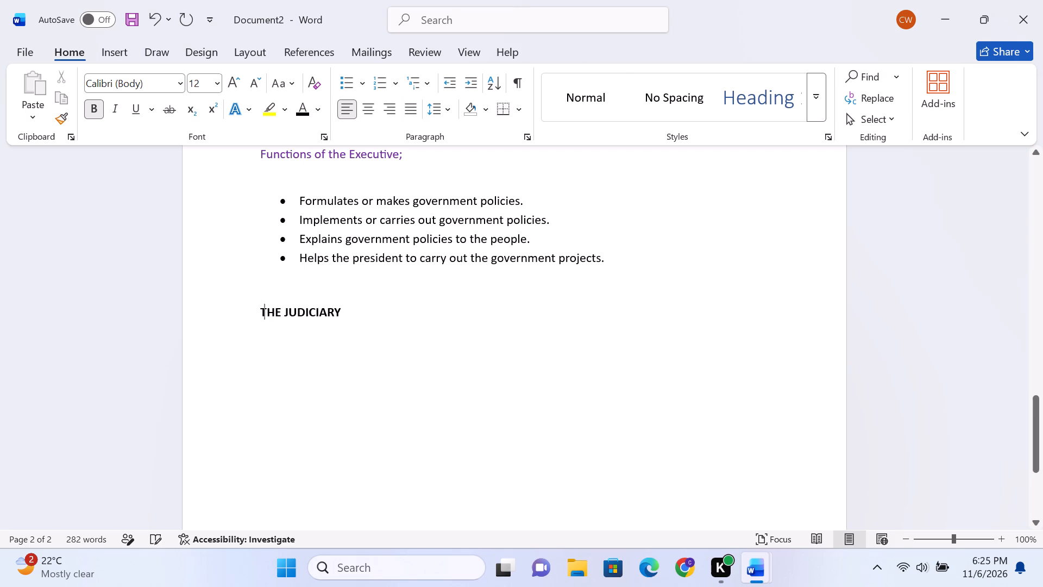
key("BackSpace")
key("Return")
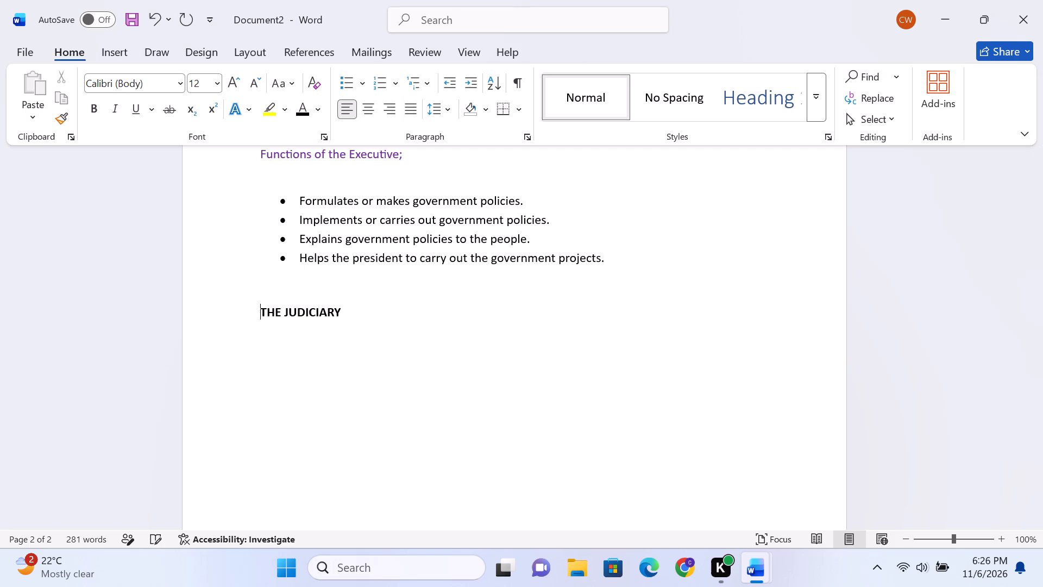
key("BackSpace")
key("Return")
Add the line "It consists of;" directly below the "THE JUDICIARY" heading.
left_click(362, 311)
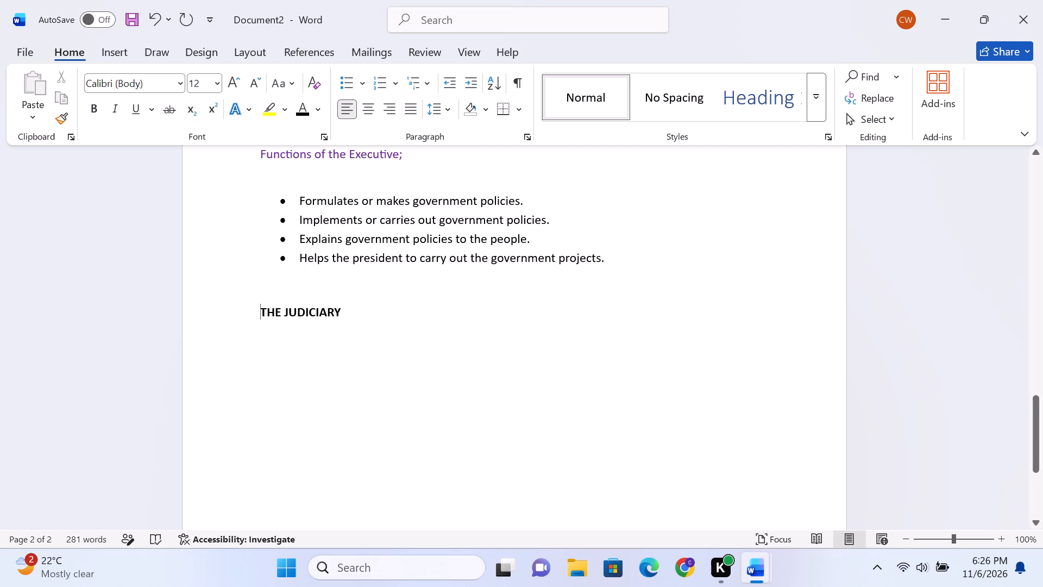
key("Return")
key("i")
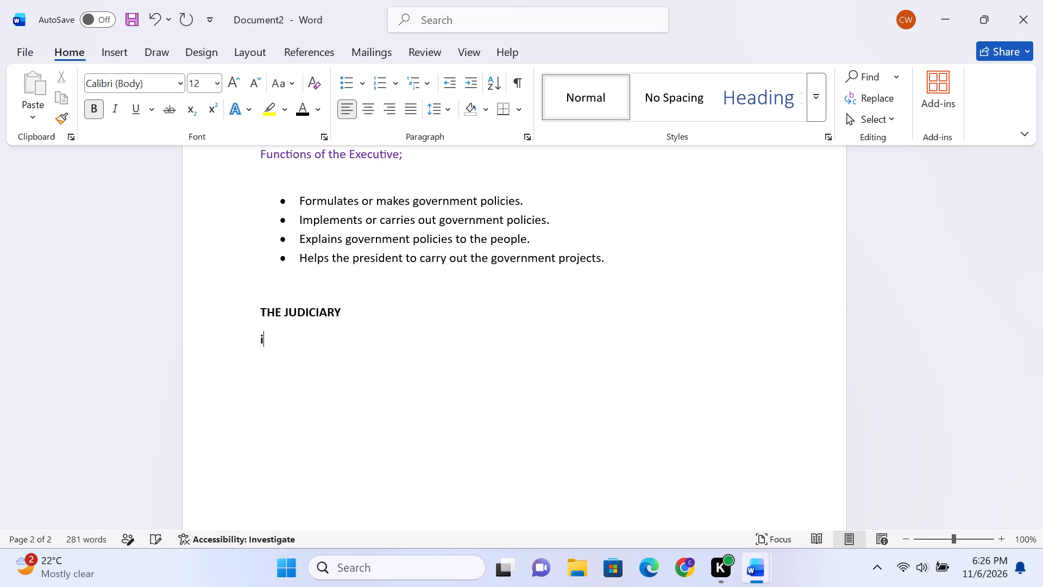
type("t consists of")
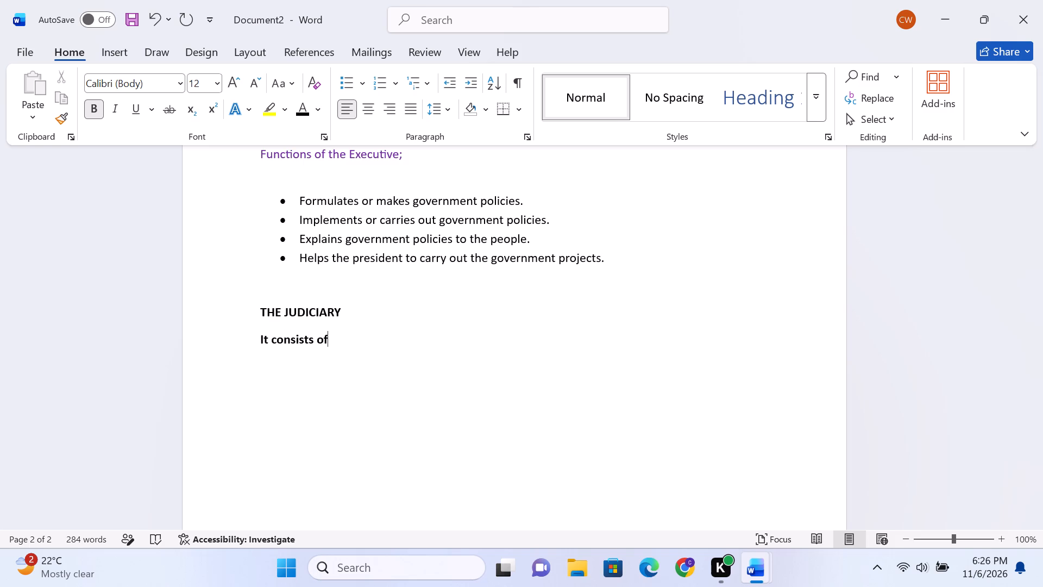
key("semicolon")
Remove the bold from the "It consists of;" line and colour it purple.
left_click_drag(253, 337, 337, 343)
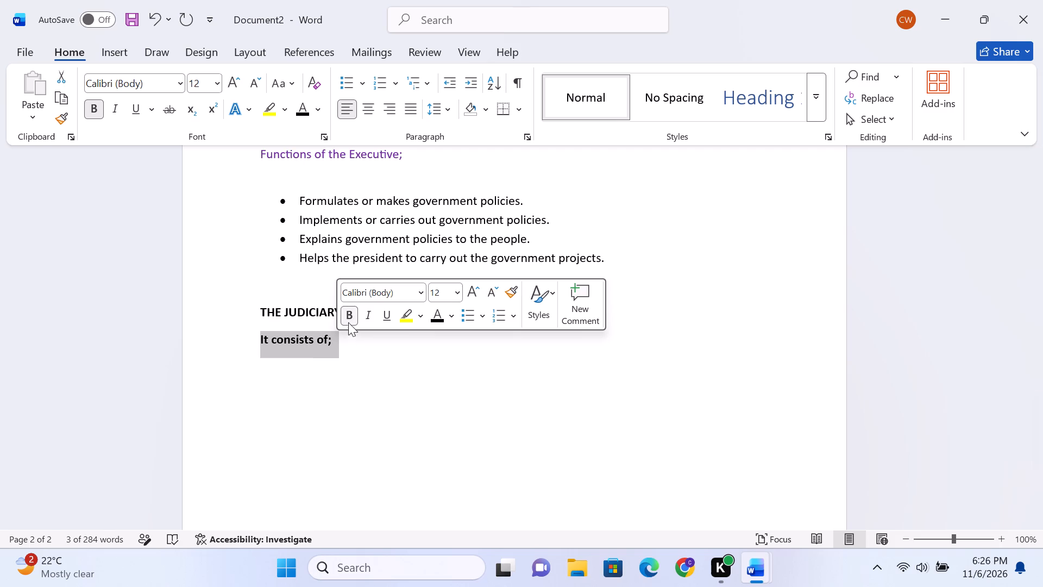
left_click(348, 316)
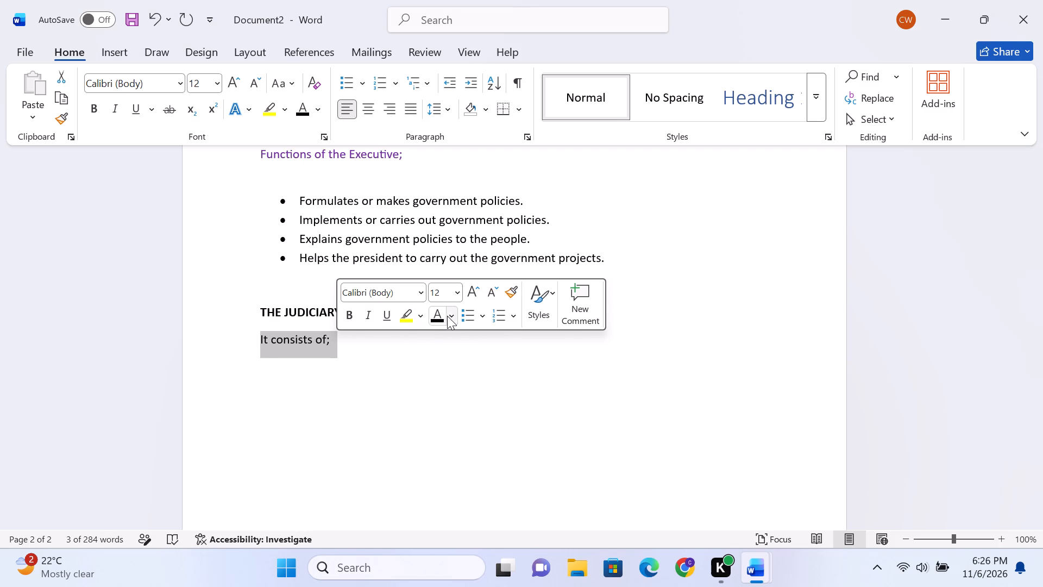
left_click(450, 316)
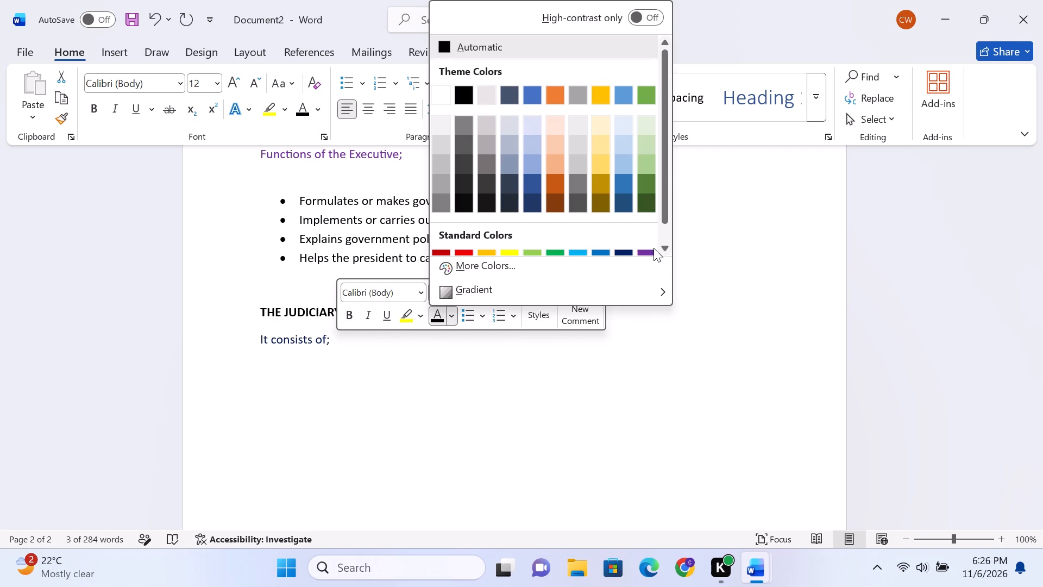
left_click(651, 251)
left_click(430, 340)
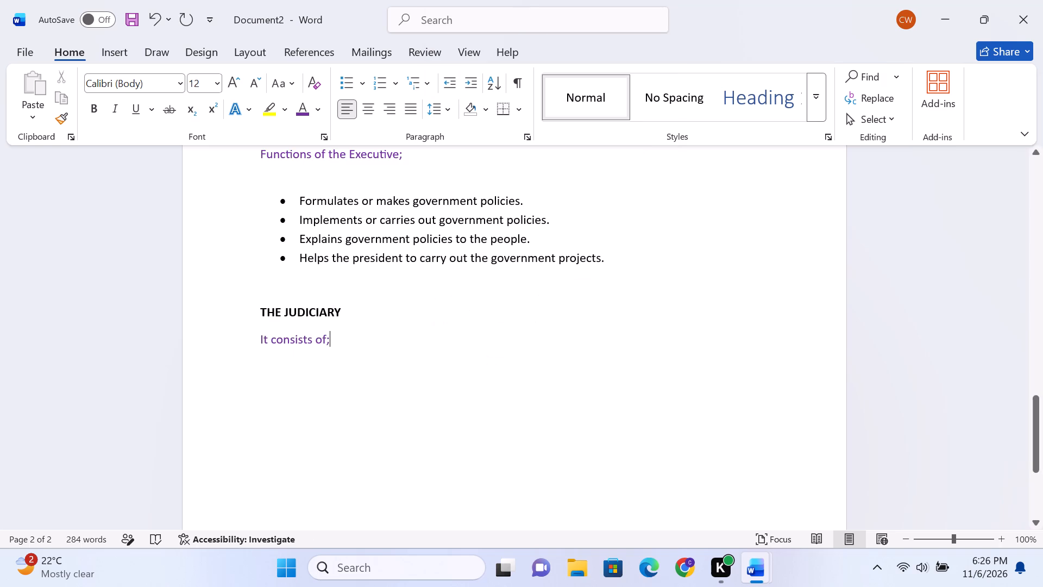
Start a list below the "It consists of;" line with a placeholder period, numbered in uppercase Roman numerals (I., II., III.).
key("Return")
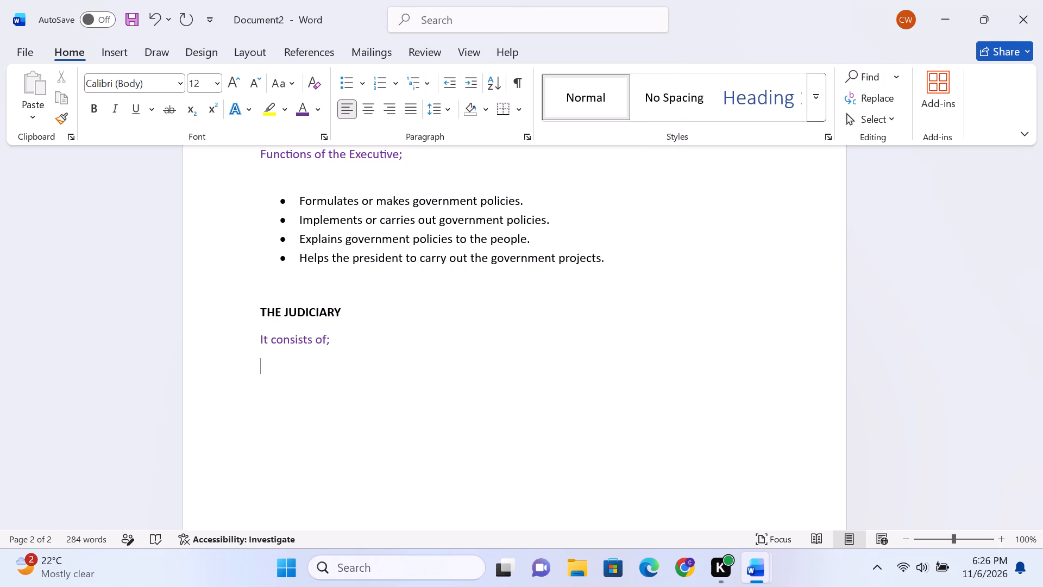
key("comma")
key("BackSpace")
key("period")
left_click_drag(255, 363, 263, 366)
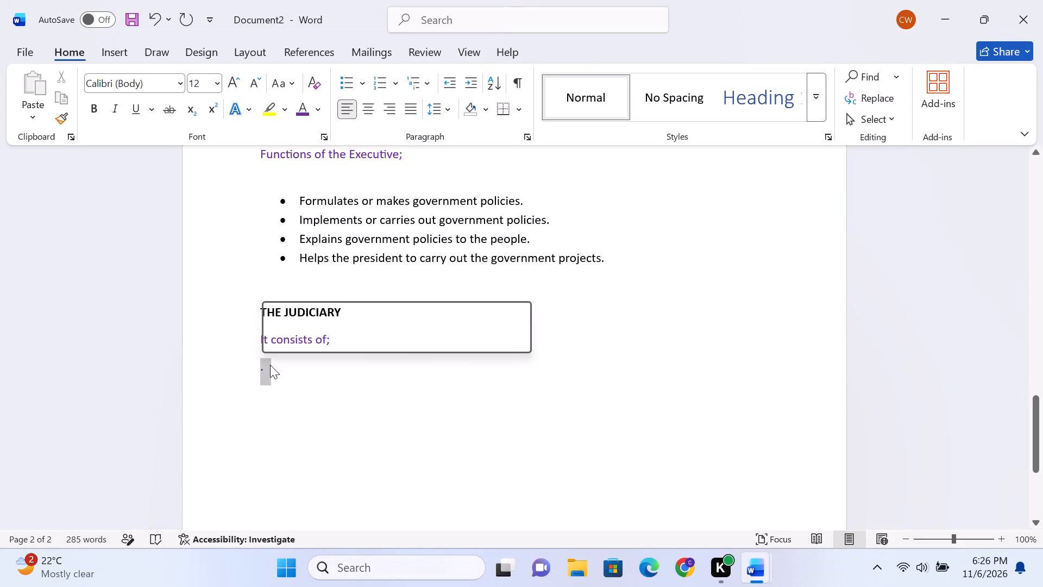
left_click(437, 339)
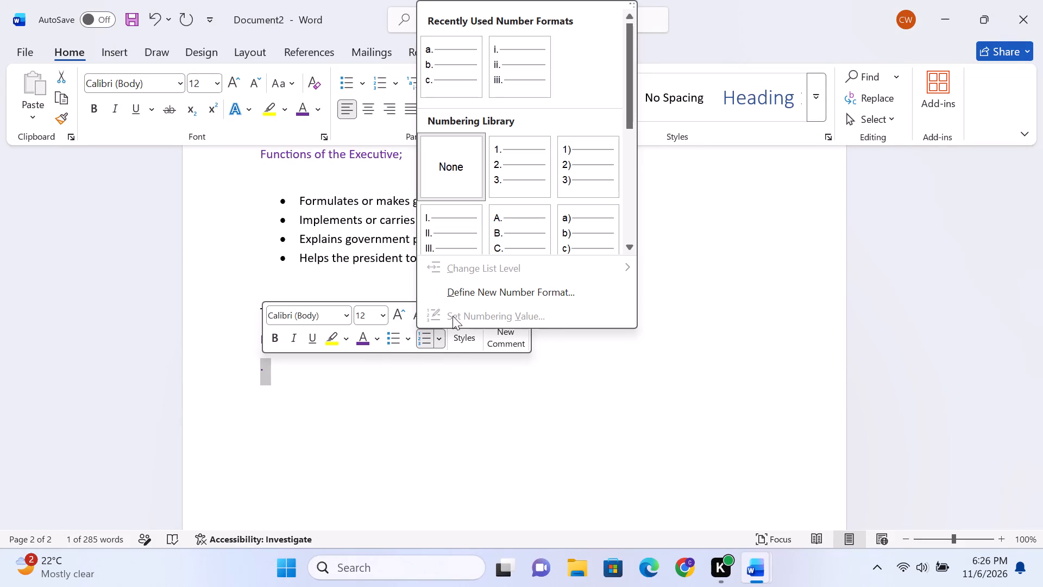
left_click(438, 355)
right_click(289, 366)
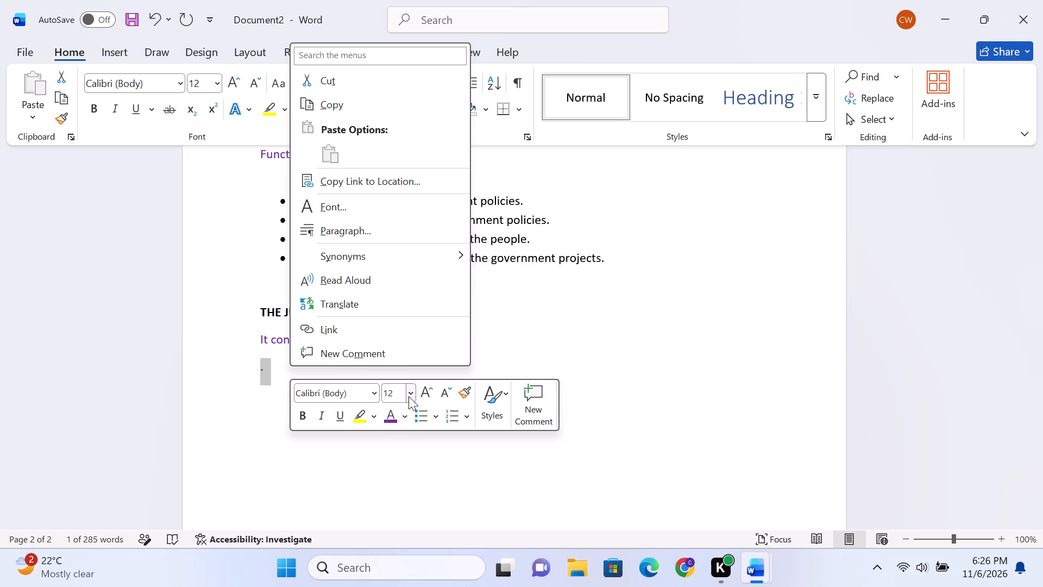
left_click(409, 395)
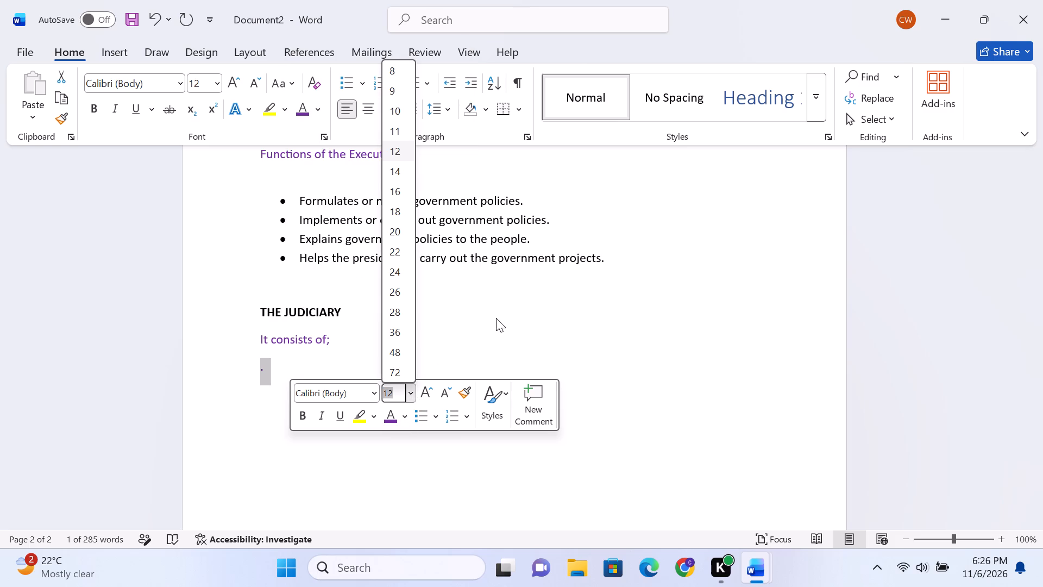
left_click(498, 318)
right_click(273, 369)
left_click(273, 369)
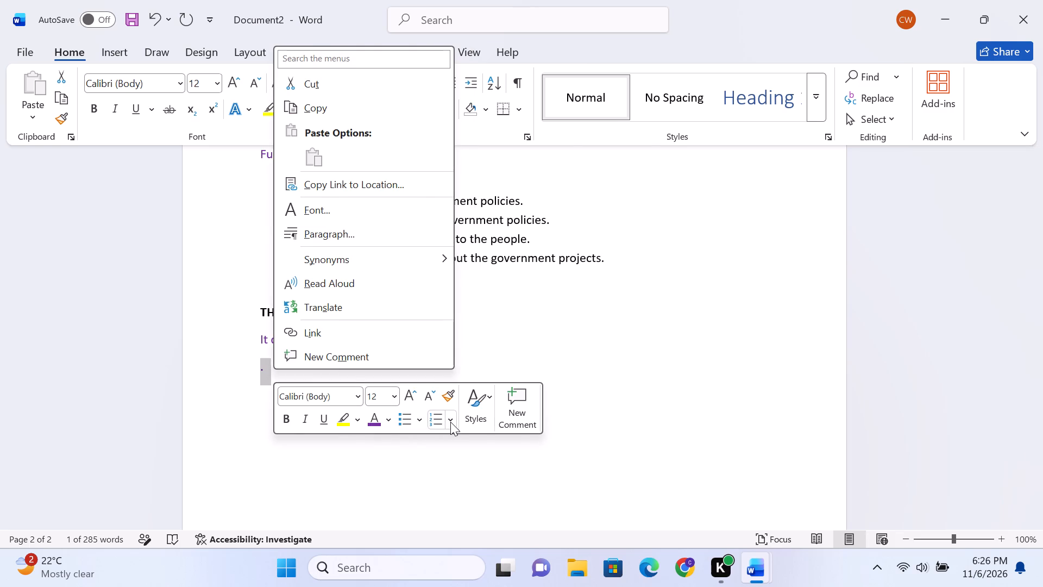
left_click(450, 422)
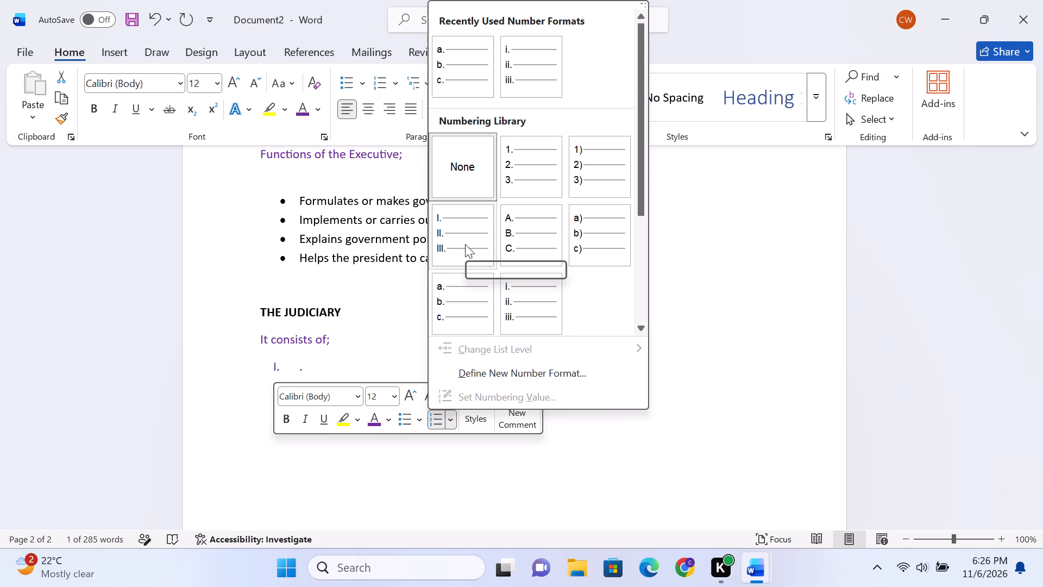
left_click(464, 244)
left_click(340, 358)
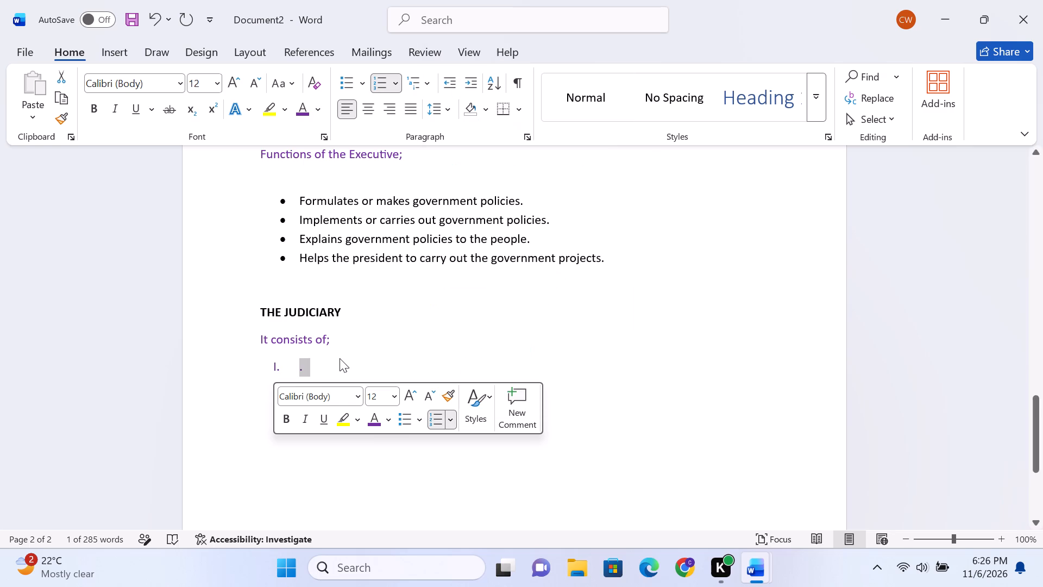
Replace the placeholder period in list item I with "The Chief Justice.".
key("BackSpace")
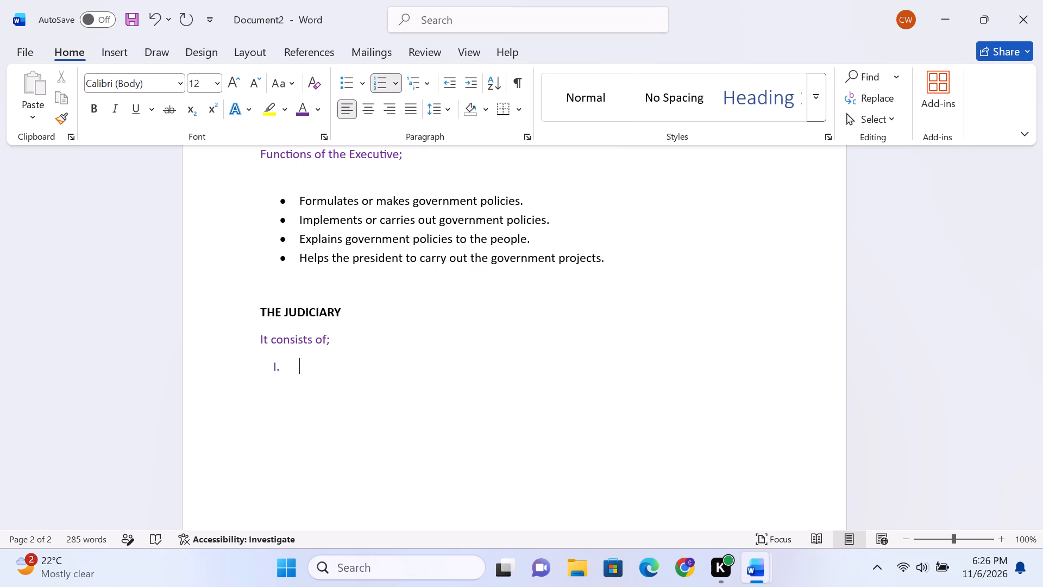
type("the")
key("space")
type("stice")
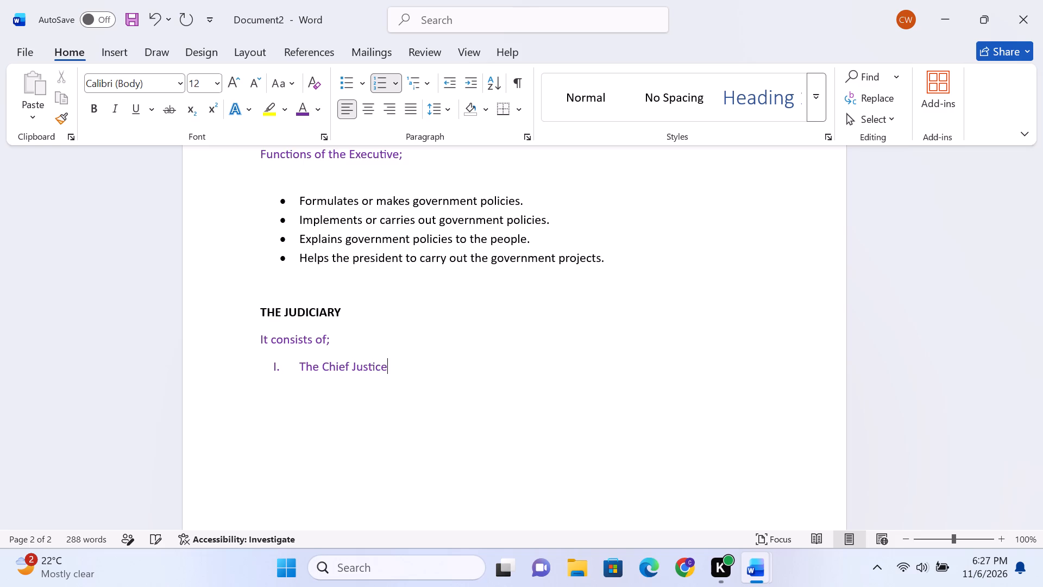
key("period")
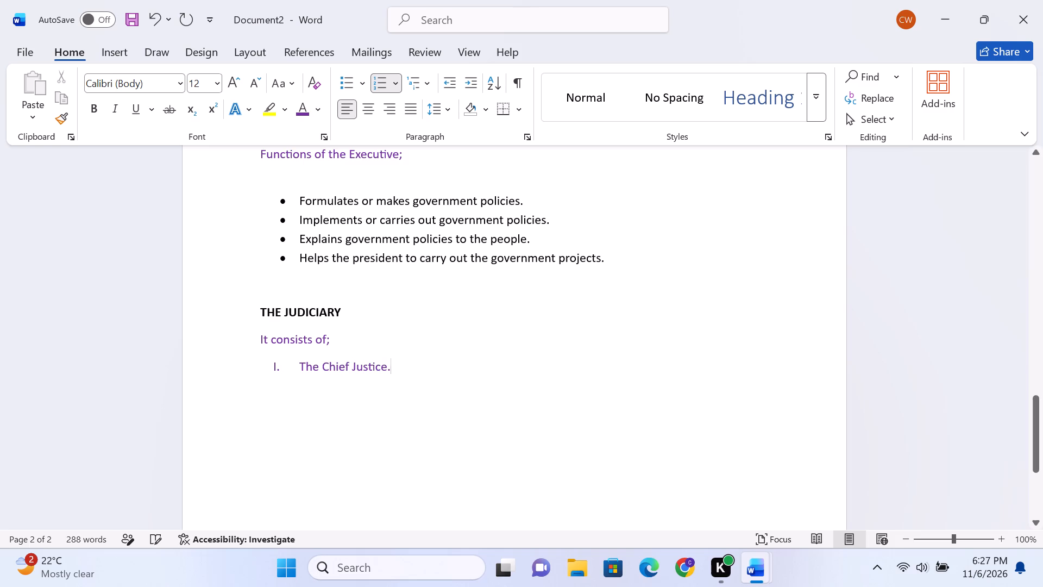
Colour the words "The Chief Justice" in item I black.
left_click_drag(270, 365, 384, 371)
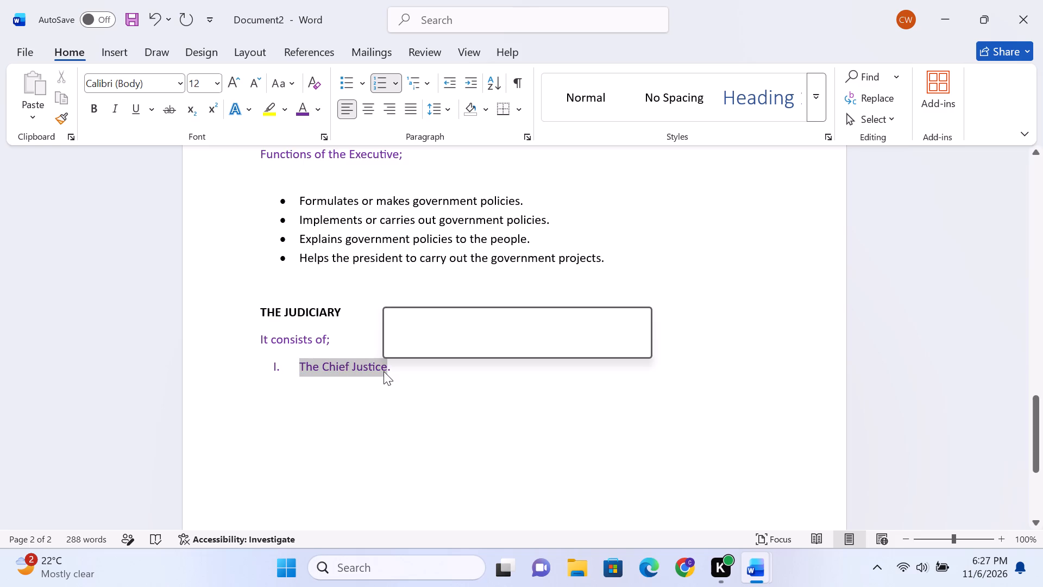
left_click(497, 345)
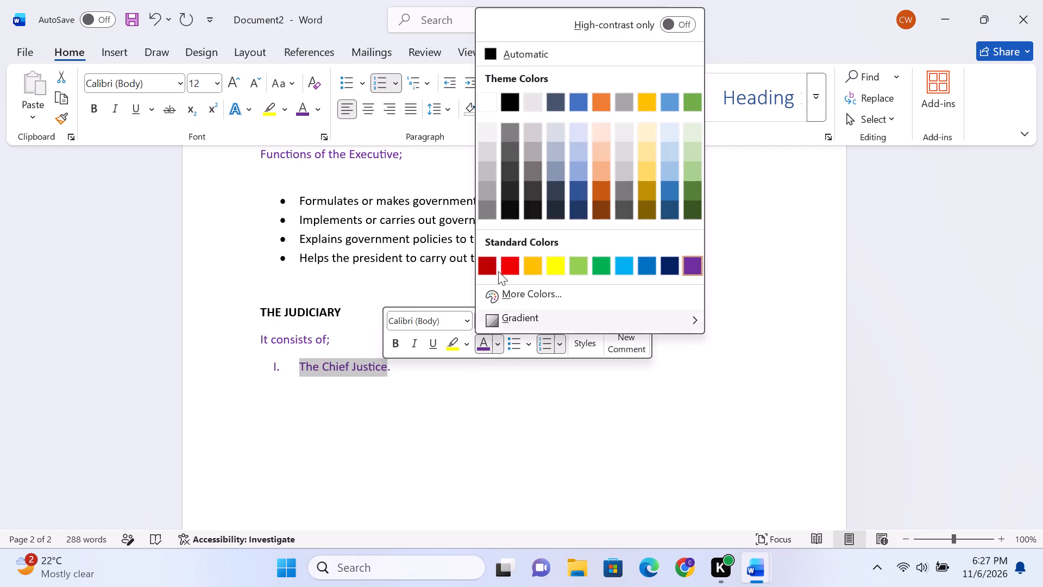
left_click(505, 104)
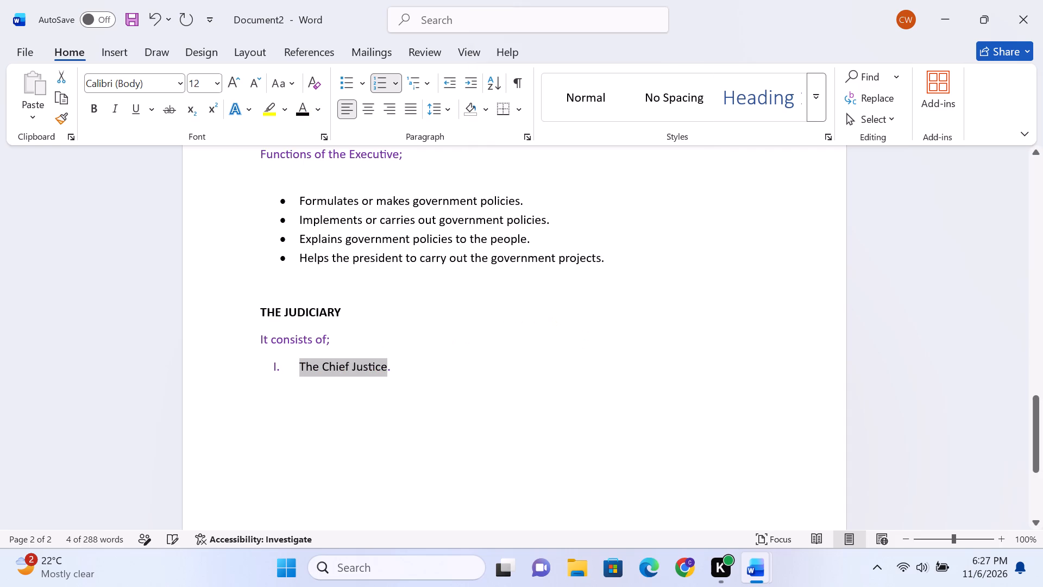
left_click(392, 331)
Clear the numbering from the "The Chief Justice." line and reapply uppercase Roman numerals so item I sits further indented.
left_click(399, 366)
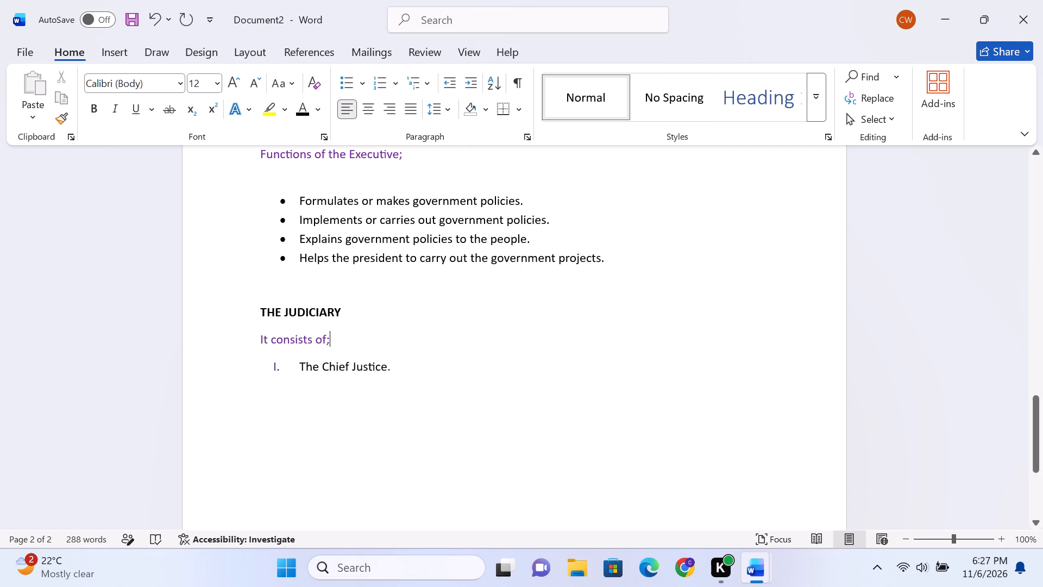
left_click(399, 366)
key("Return")
left_click(277, 364)
key("BackSpace")
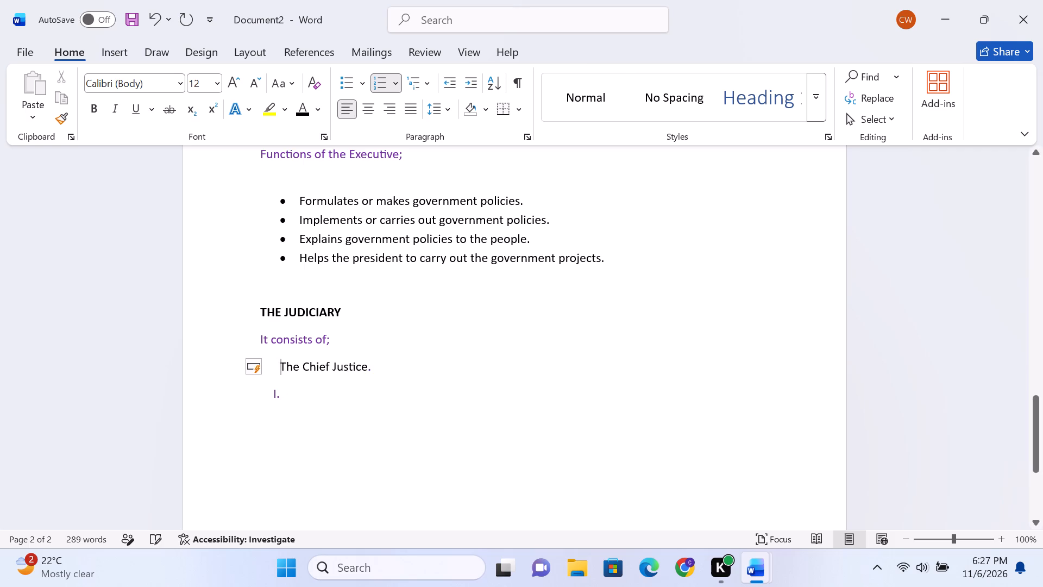
left_click(283, 395)
key("BackSpace")
left_click(272, 369)
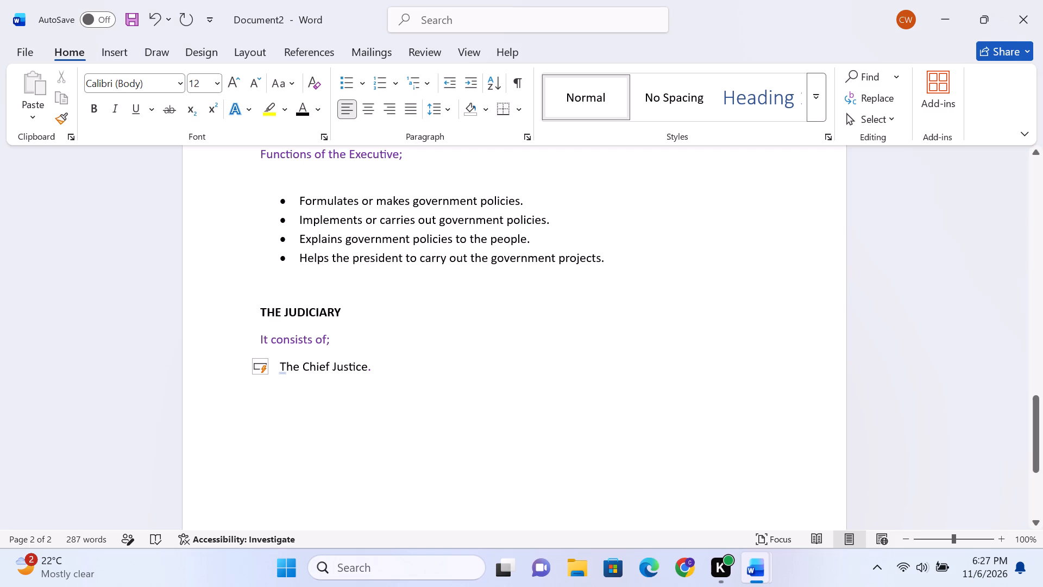
right_click(272, 369)
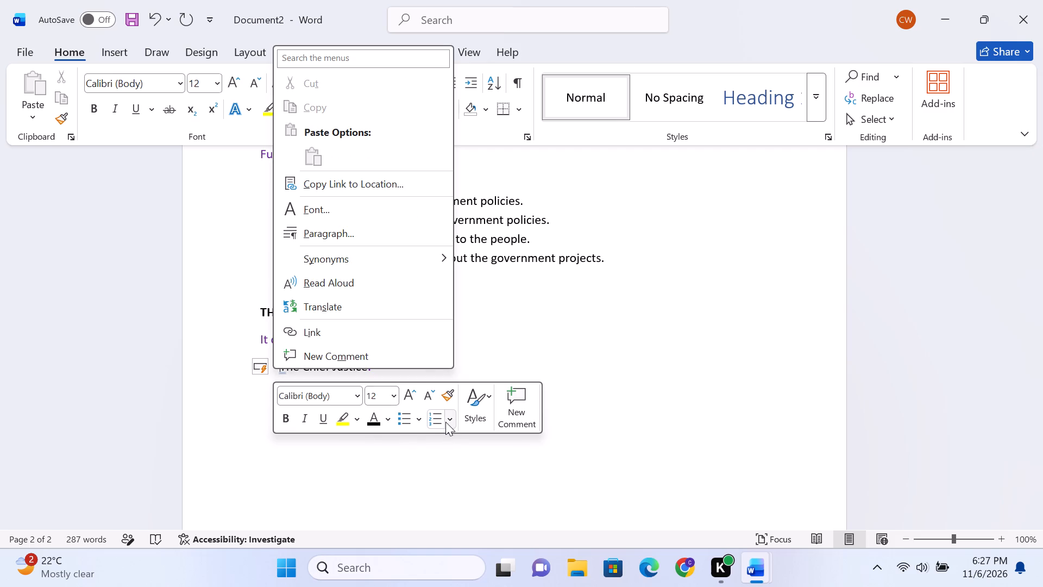
left_click(445, 420)
left_click(455, 238)
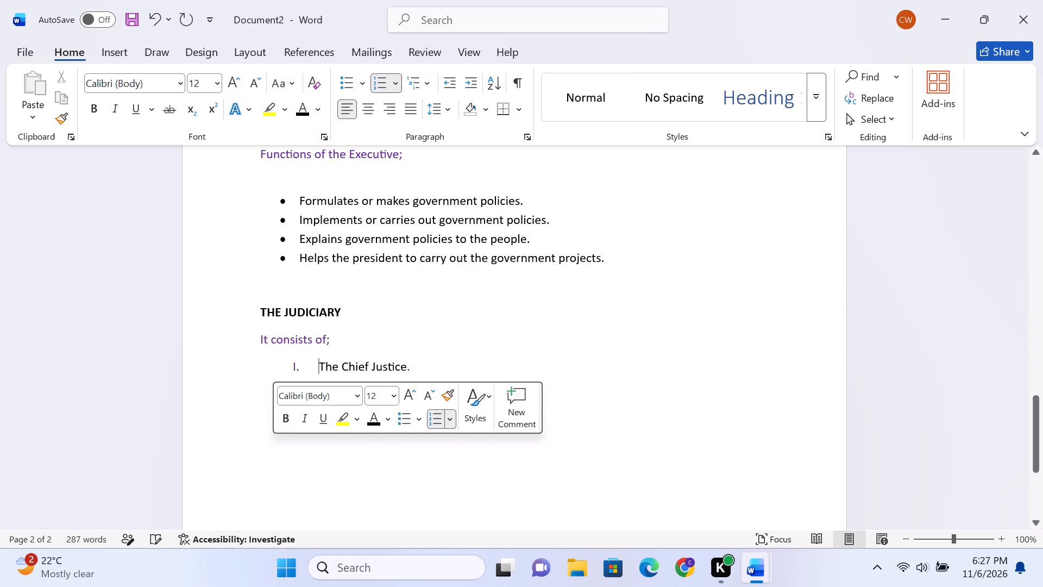
Add "Deputy Chief Justice." and "Senior Judges." as items II and III of the Judiciary list.
left_click(426, 363)
key("Return")
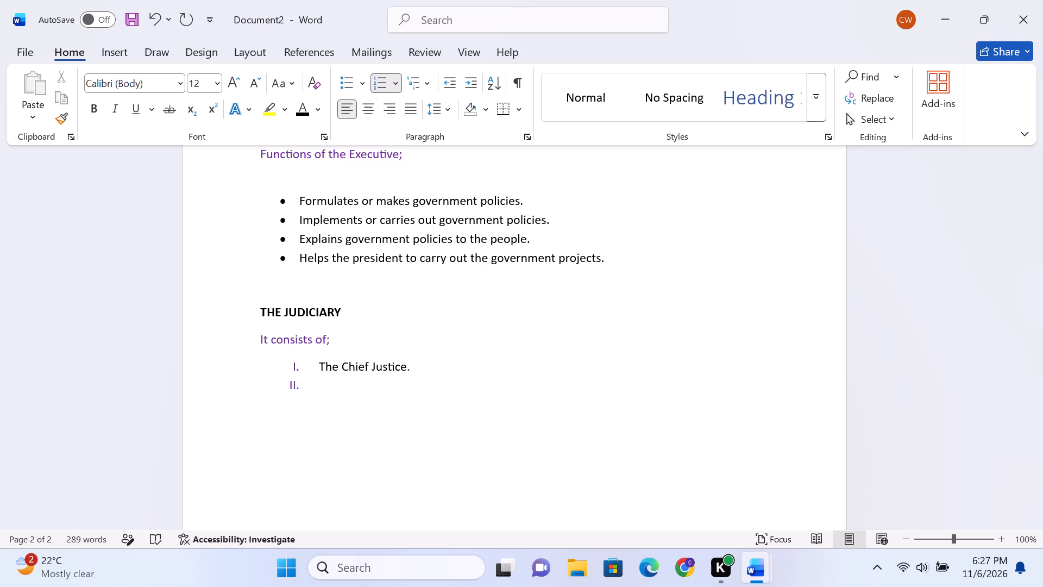
type("deputy")
key("space")
key("h")
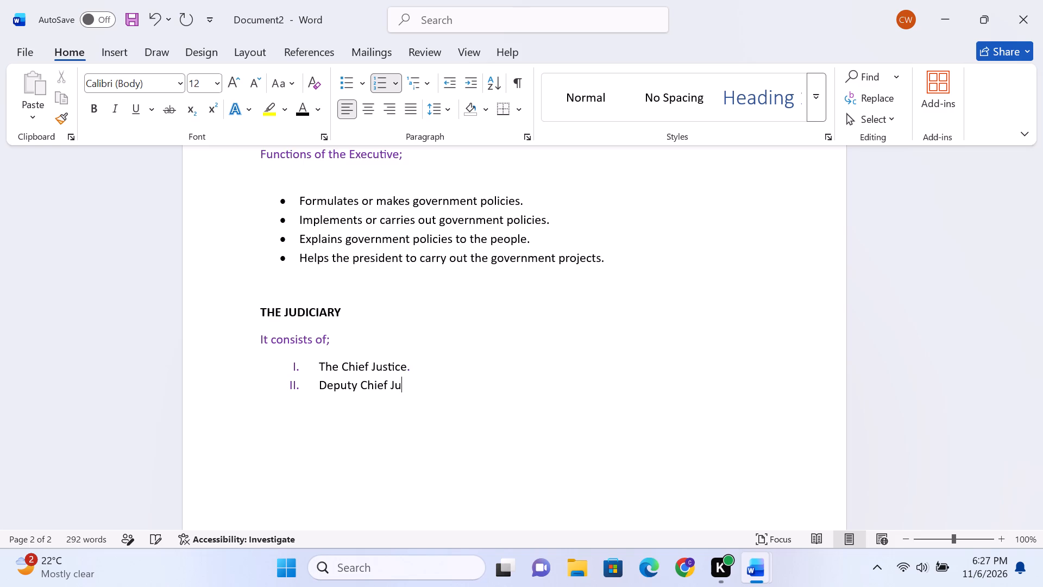
key("Return")
type("senior")
key("space")
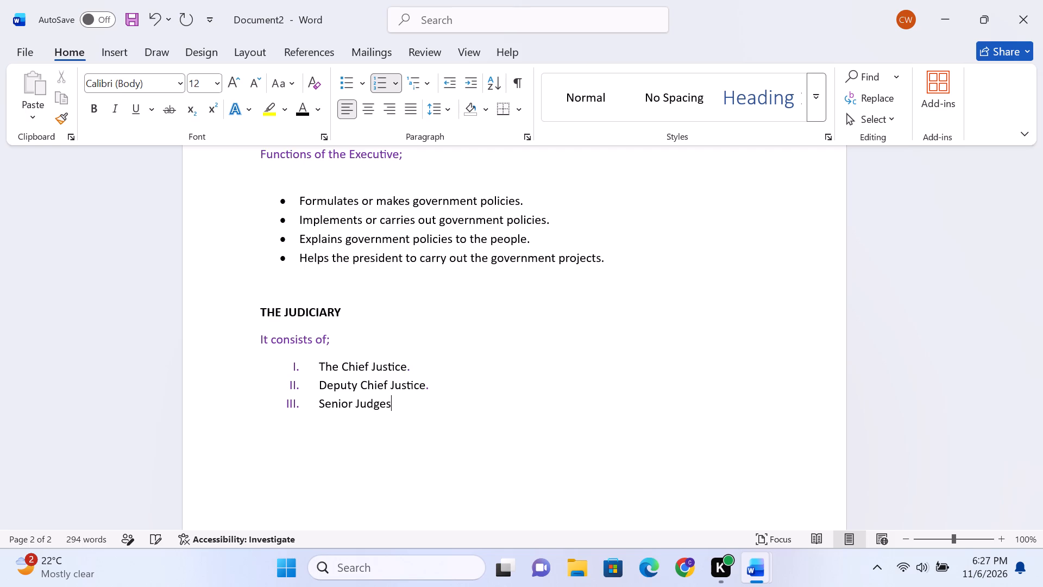
key("period")
Add "Magistrates." and "Judicial Court Officers." as items IV and V of the Judiciary list.
key("Return")
key("m")
type("agistrates")
key("period")
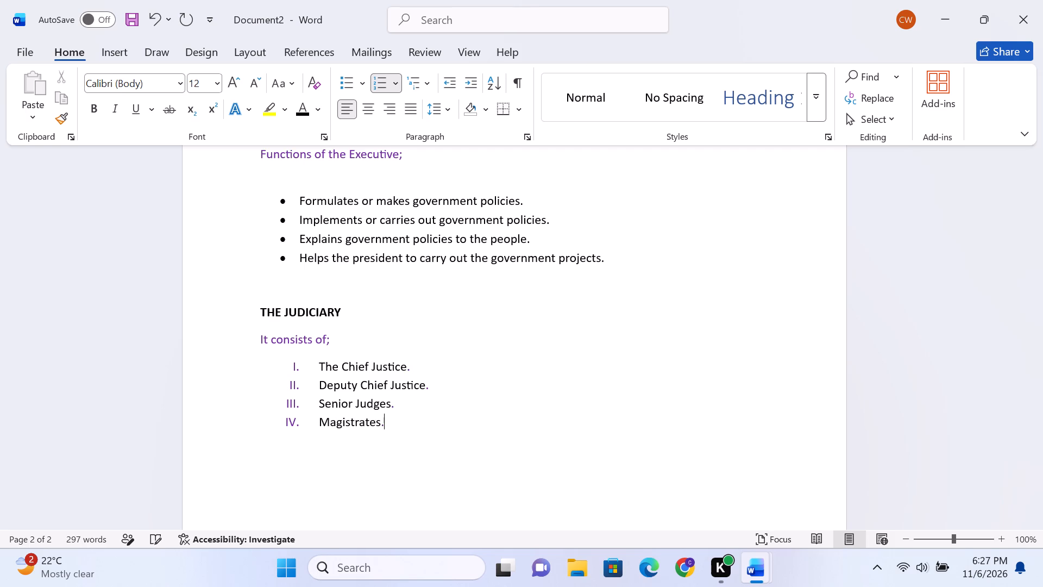
key("Return")
type("judicial")
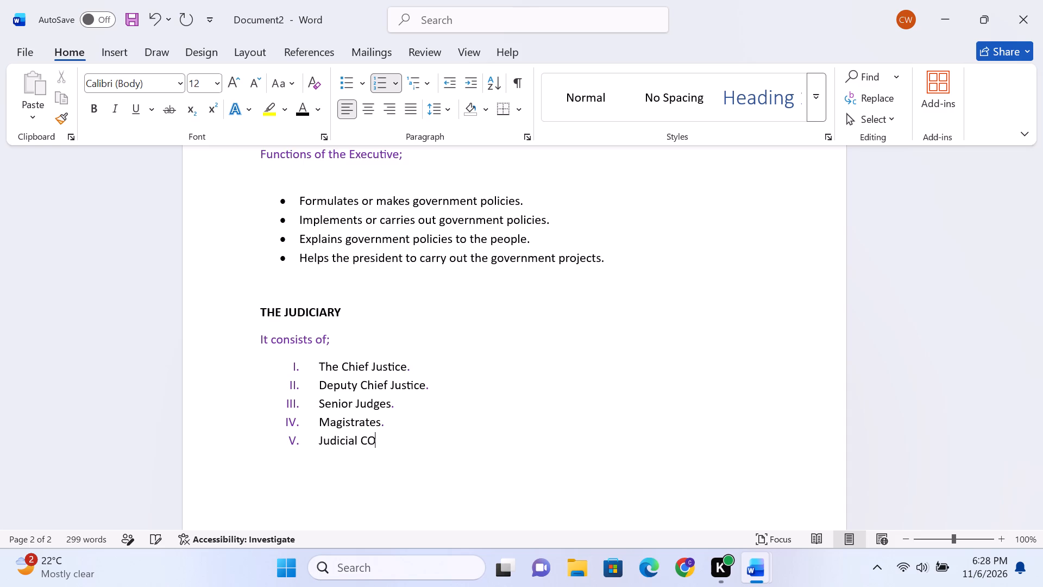
type("ourt")
key("space")
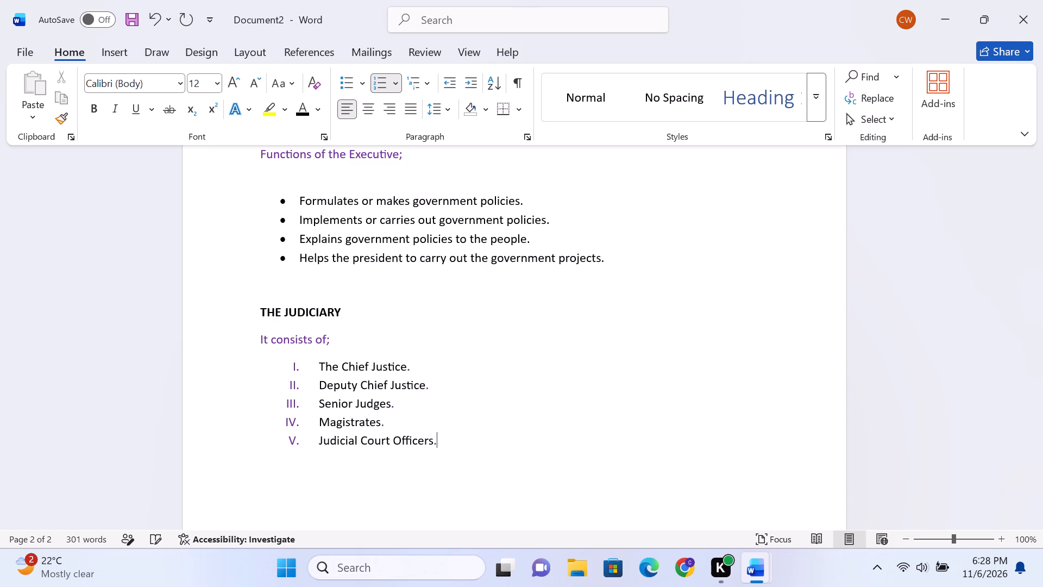
End the Roman numeral list after item V and start an unnumbered, unindented line below it with the word "Judges".
key("Return")
key("BackSpace")
key("BackSpace")
key("BackSpace")
key("BackSpace")
key("Return")
key("BackSpace")
key("BackSpace")
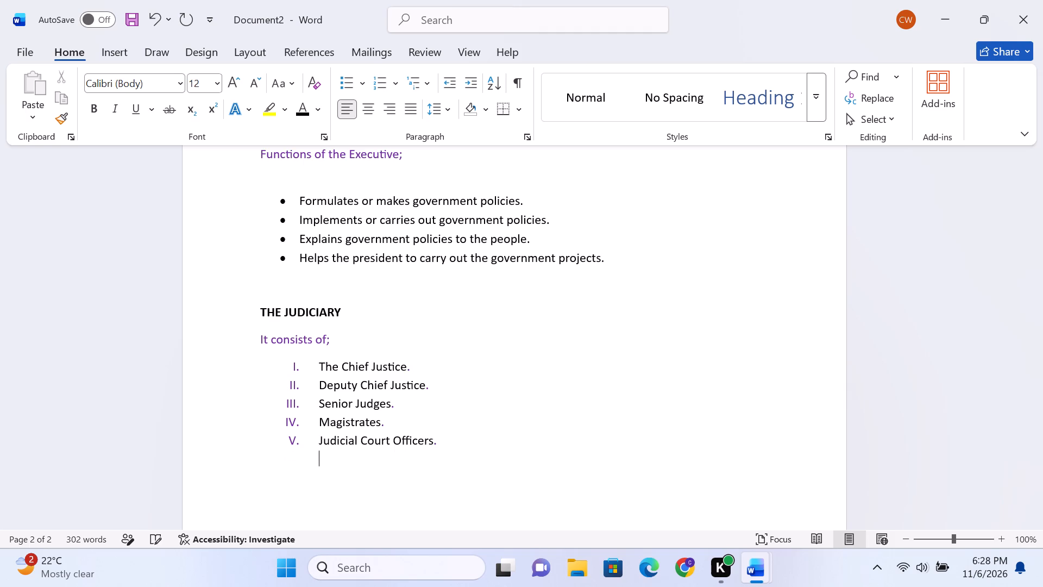
key("BackSpace")
type("judg")
type("es")
key("space")
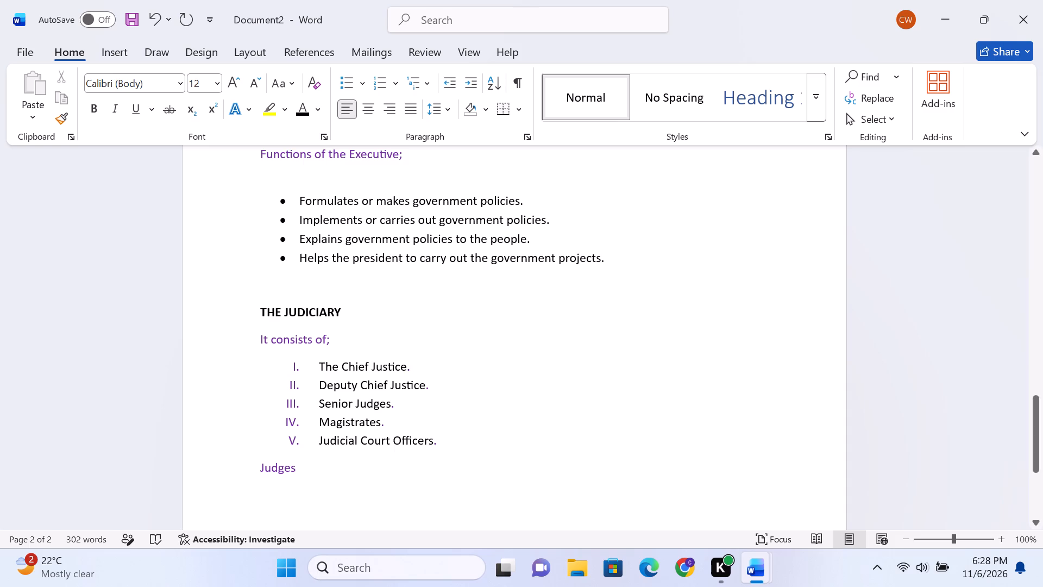
Colour the word "Judges" below the Judiciary list black.
left_click_drag(253, 464, 300, 473)
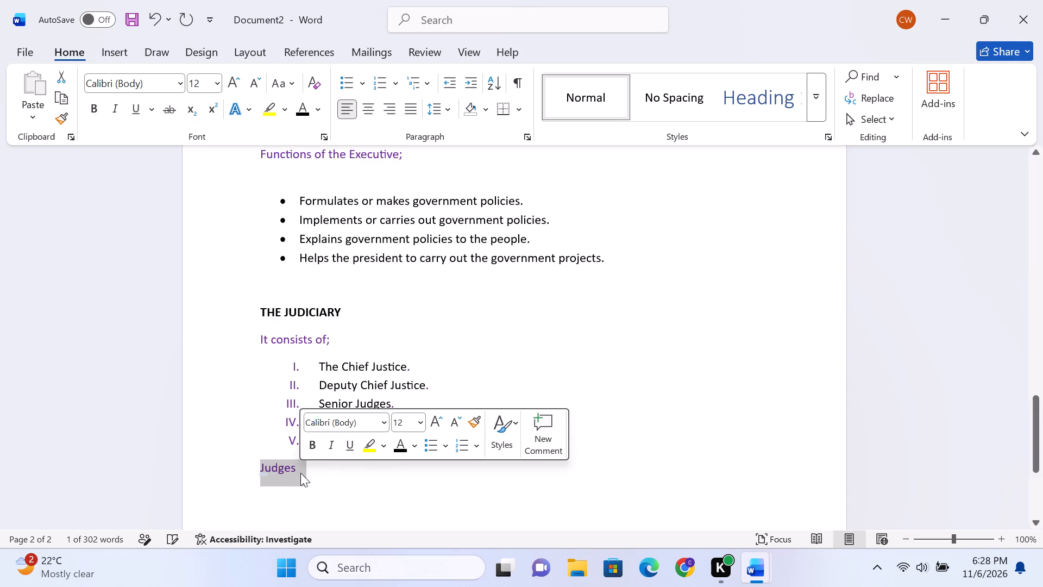
left_click(414, 448)
left_click(425, 207)
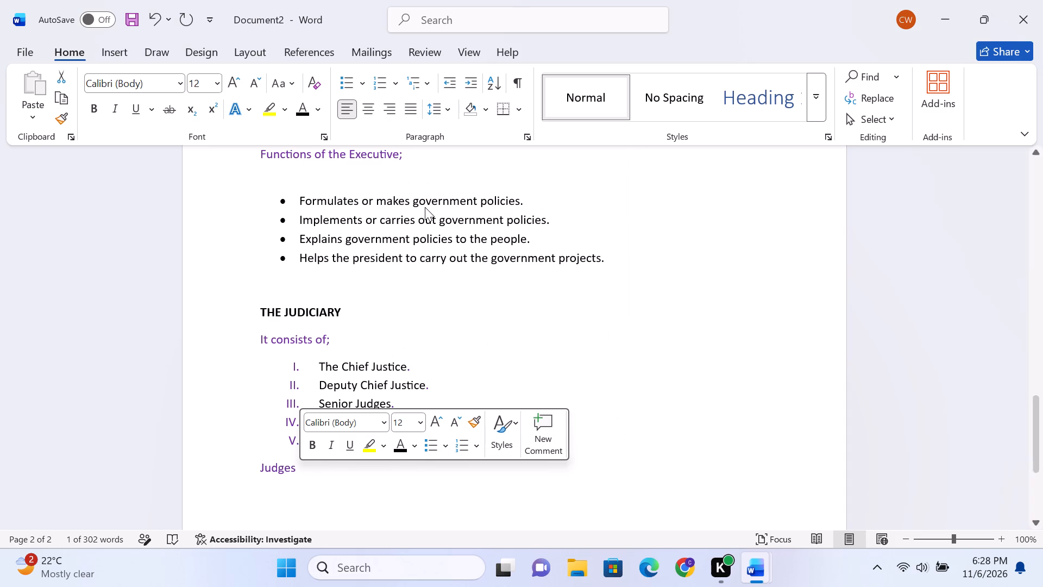
Continue the line after "Judges" with "are appointed by the president".
left_click(323, 469)
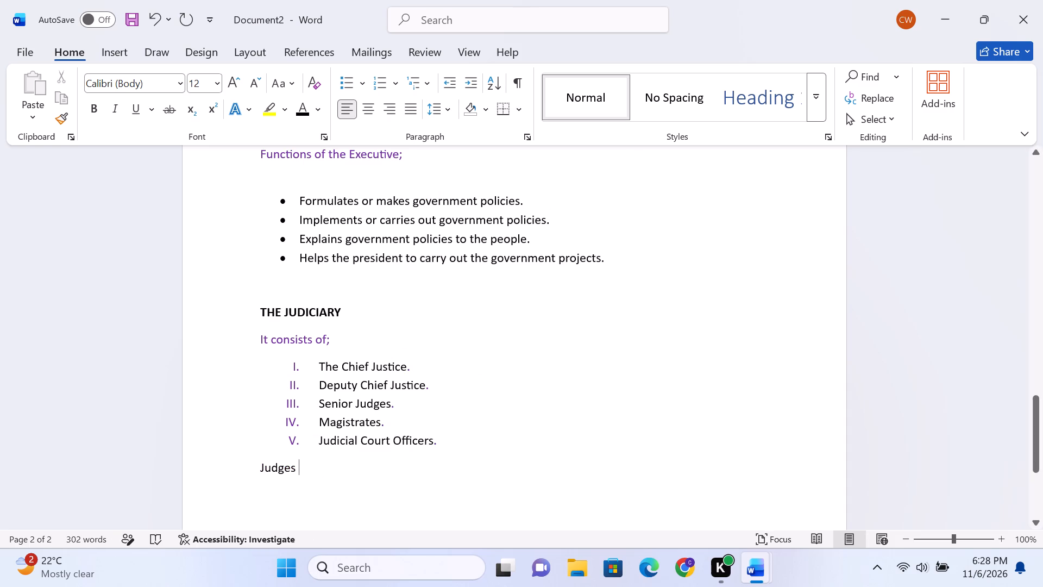
key("a")
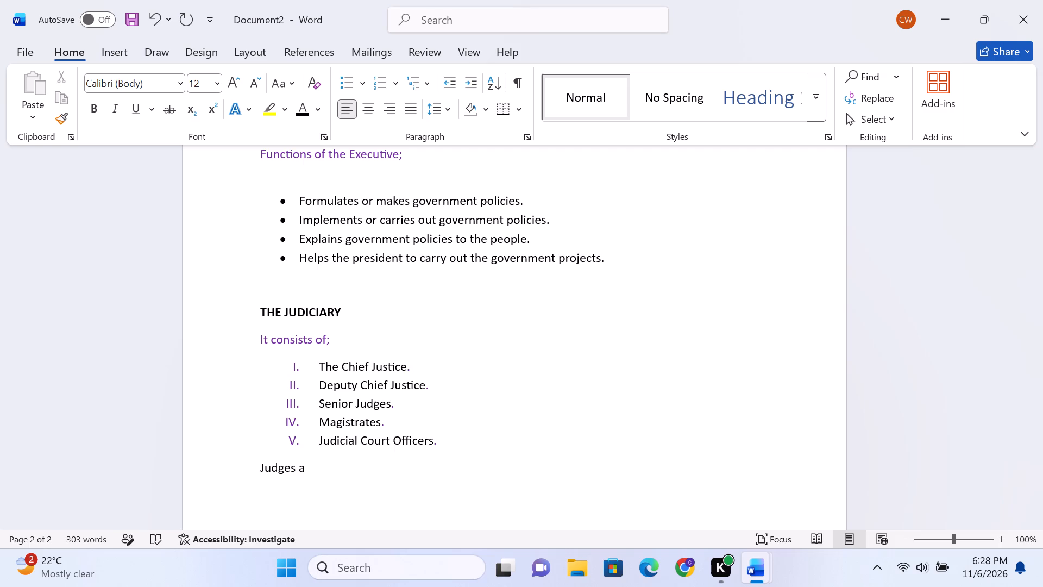
type("re appointed")
key("space")
key("b")
type("y the president")
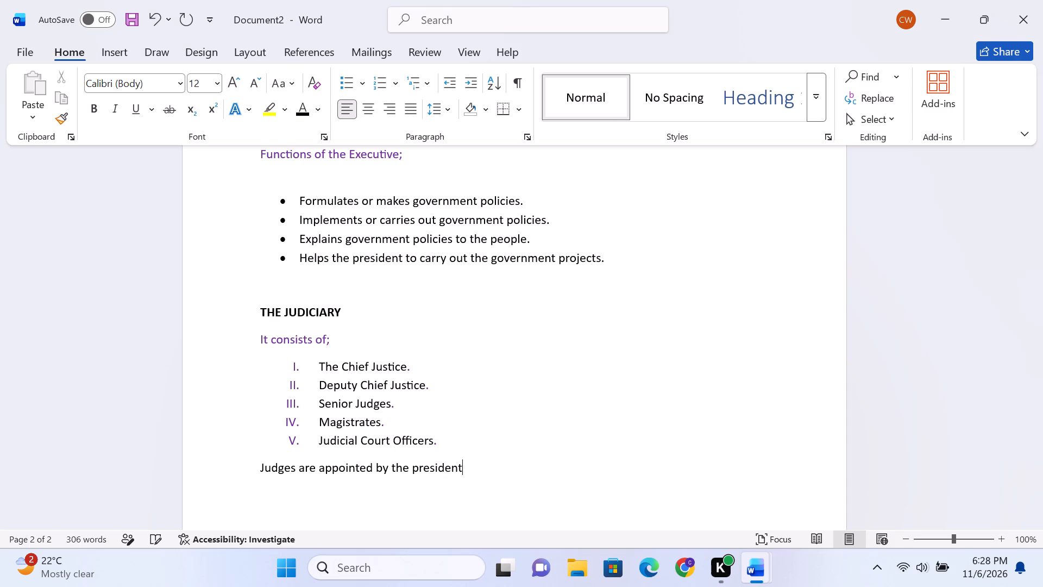
key("space")
Apply the arrowhead bullet to the "Judges are appointed by the president" line, leaving no stray period or space before its text.
left_click(251, 465)
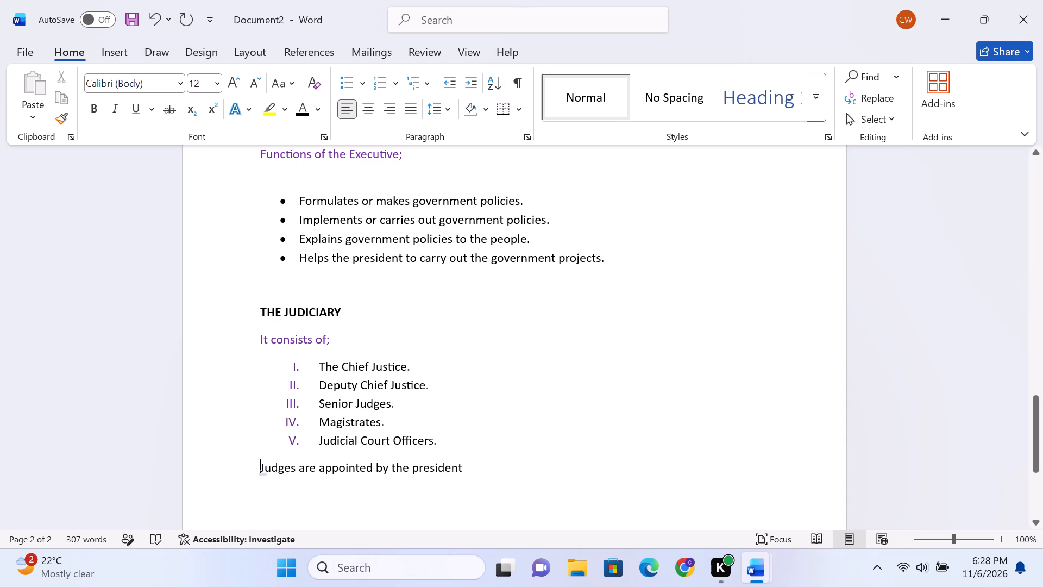
key("period")
key("space")
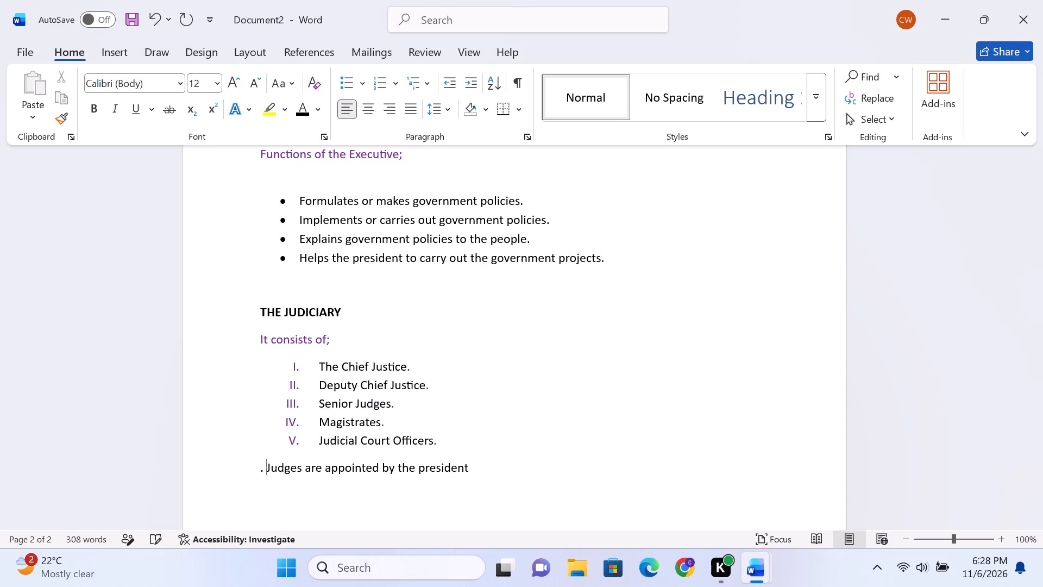
left_click_drag(255, 467, 265, 468)
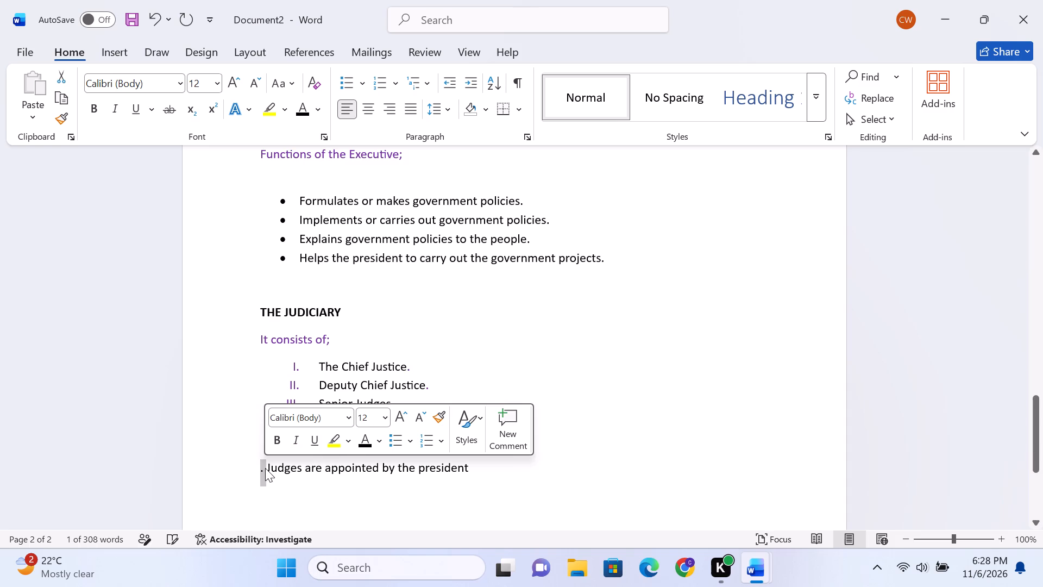
left_click(411, 443)
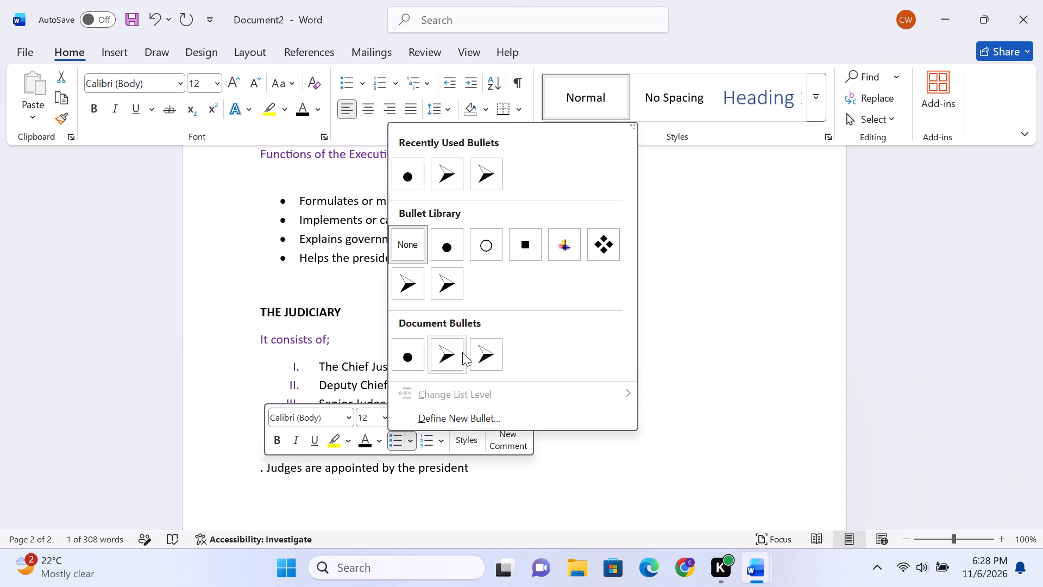
left_click(443, 364)
left_click(328, 479)
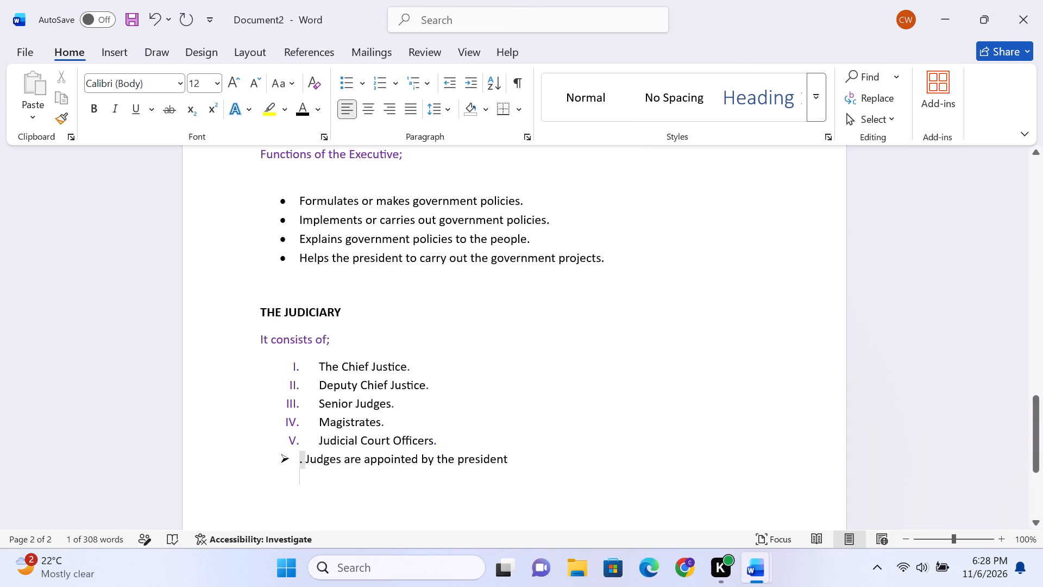
left_click(306, 465)
key("BackSpace")
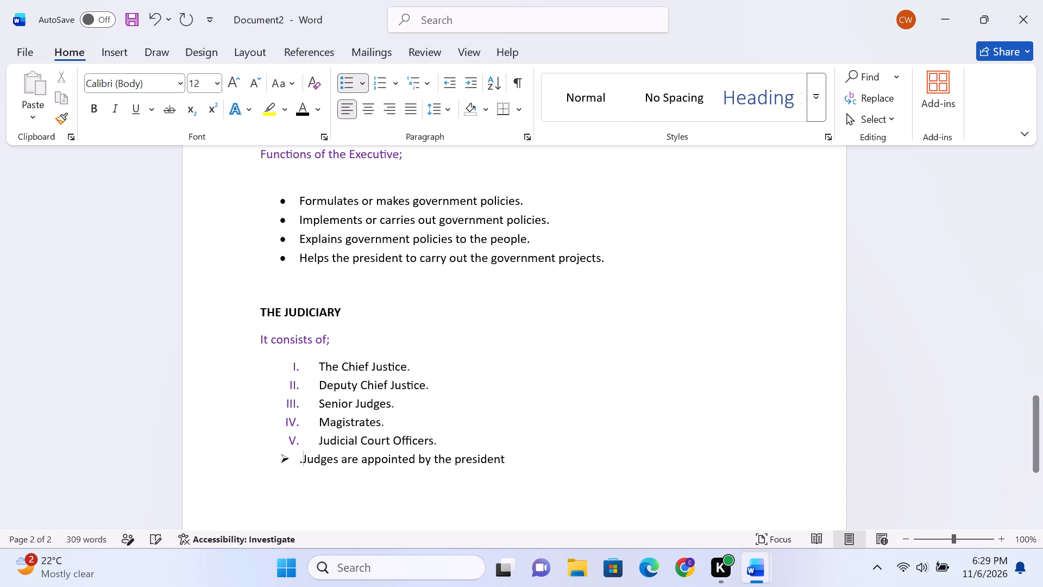
key("BackSpace")
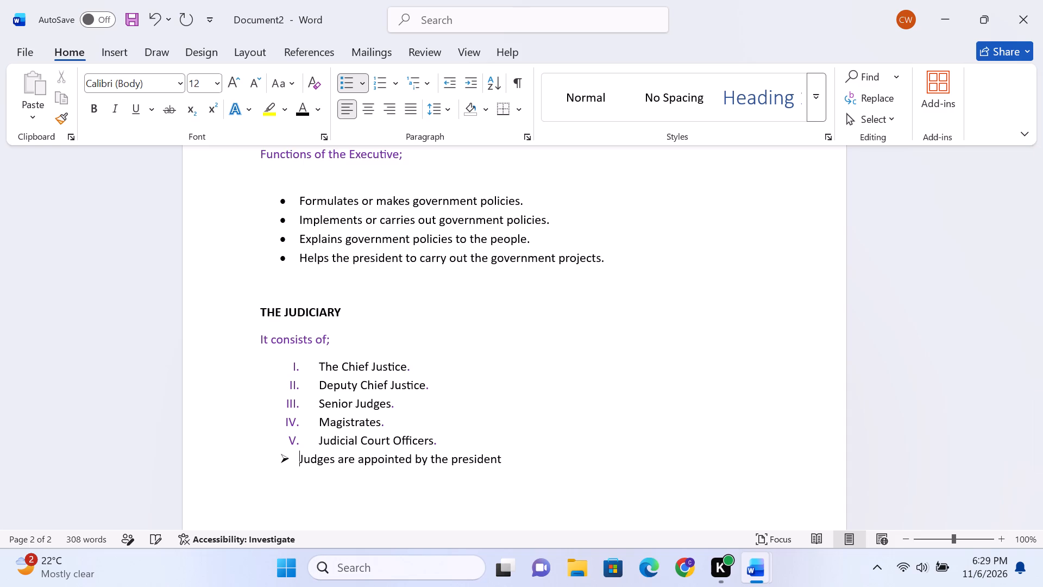
Colour the word "Judges" in the arrow-bulleted line light blue.
left_click_drag(296, 461, 299, 460)
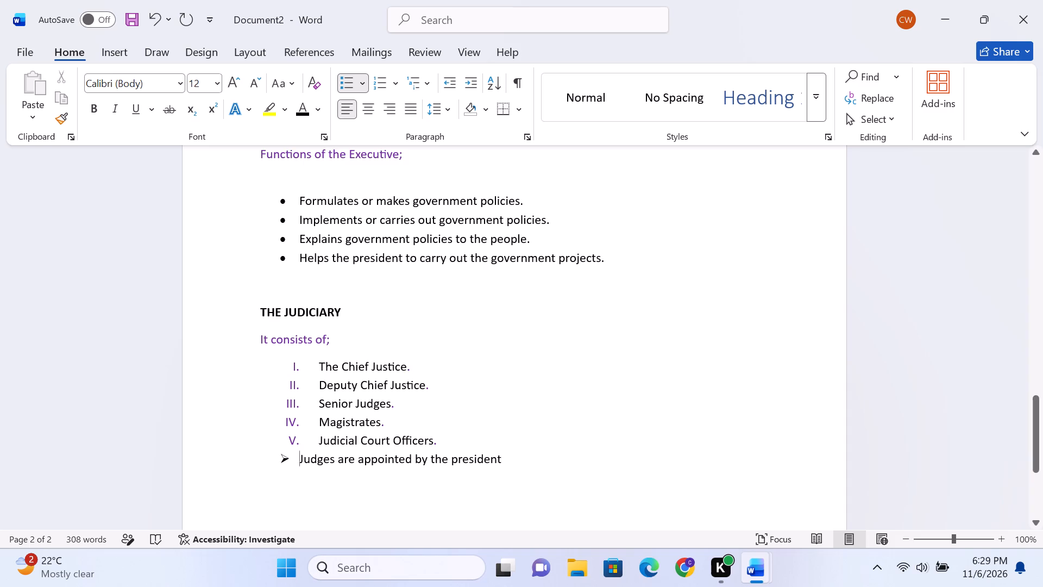
left_click_drag(299, 460, 335, 464)
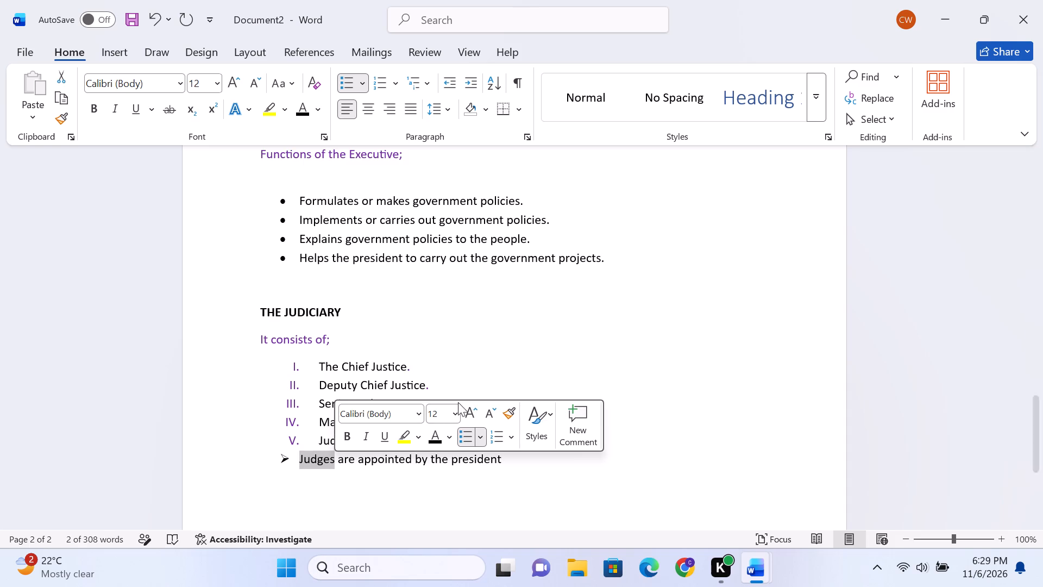
left_click(453, 432)
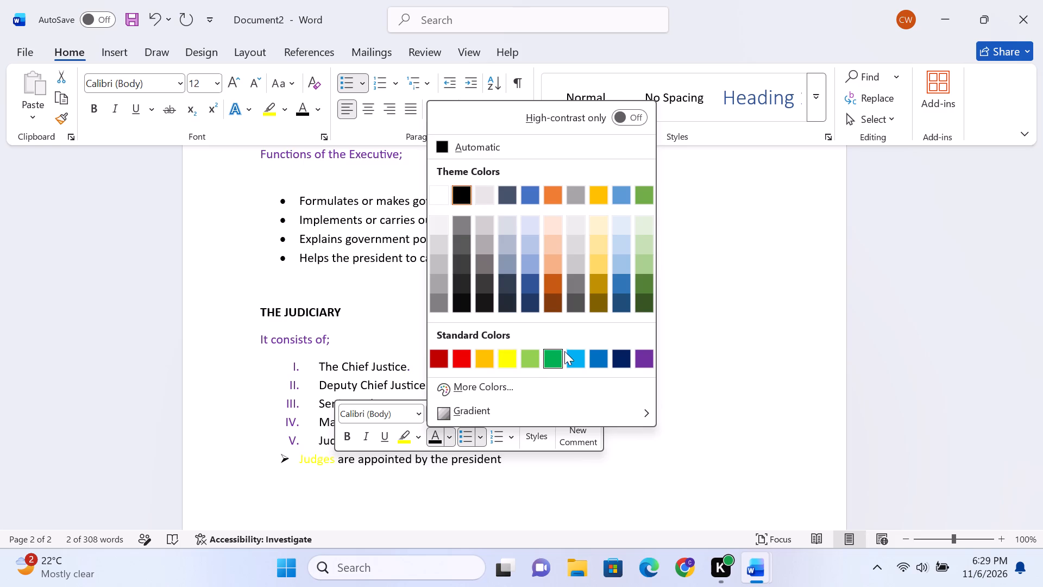
left_click(571, 355)
Replace the trailing space after "president" in the arrow-bulleted line with a period.
left_click(532, 464)
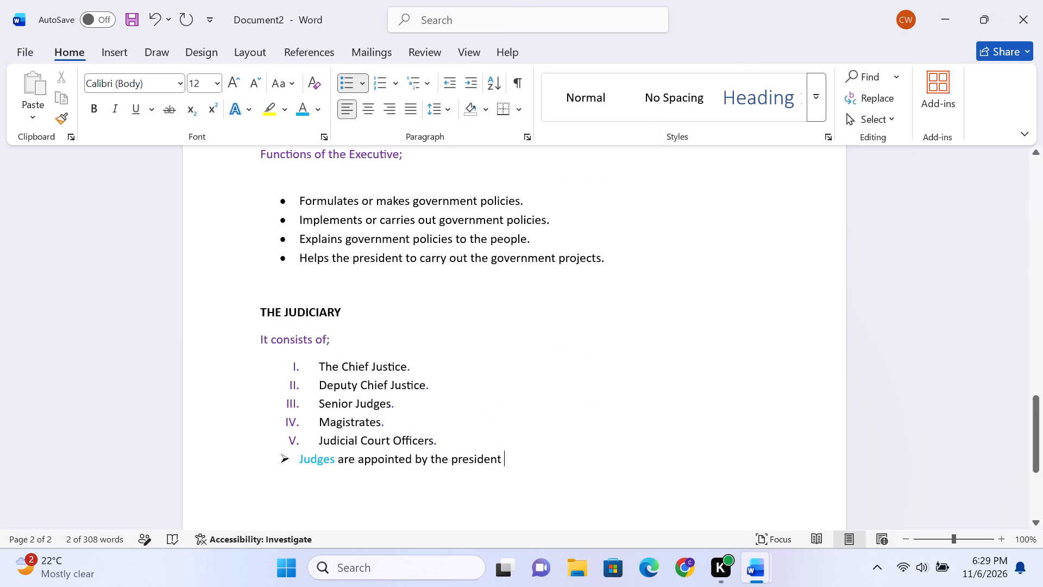
key("BackSpace")
key("period")
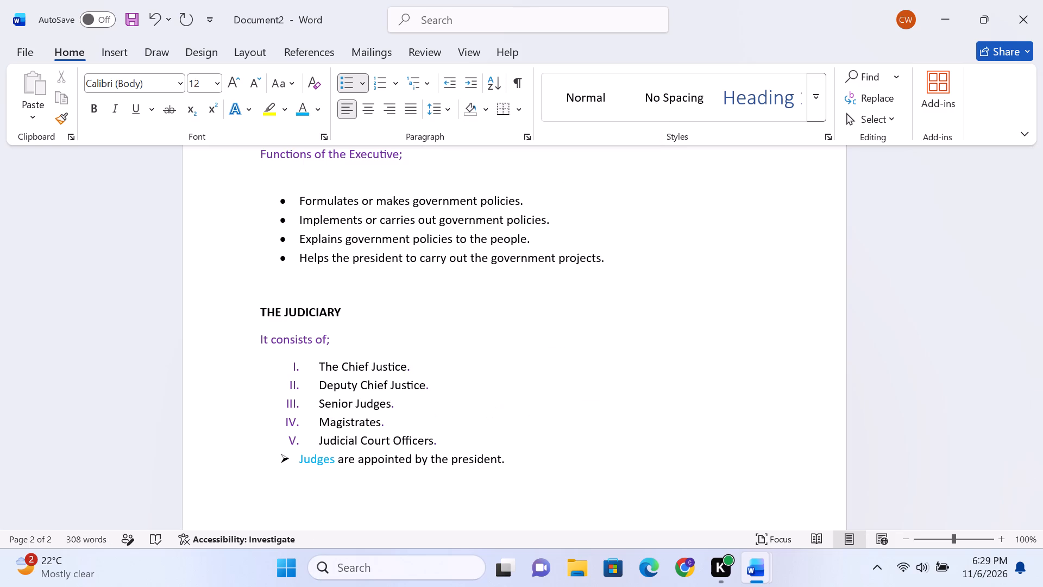
Add an arrow-bulleted line below the Judges line reading "Magistrates are appointed by the body called".
key("Return")
key("m")
type("agistrates")
key("space")
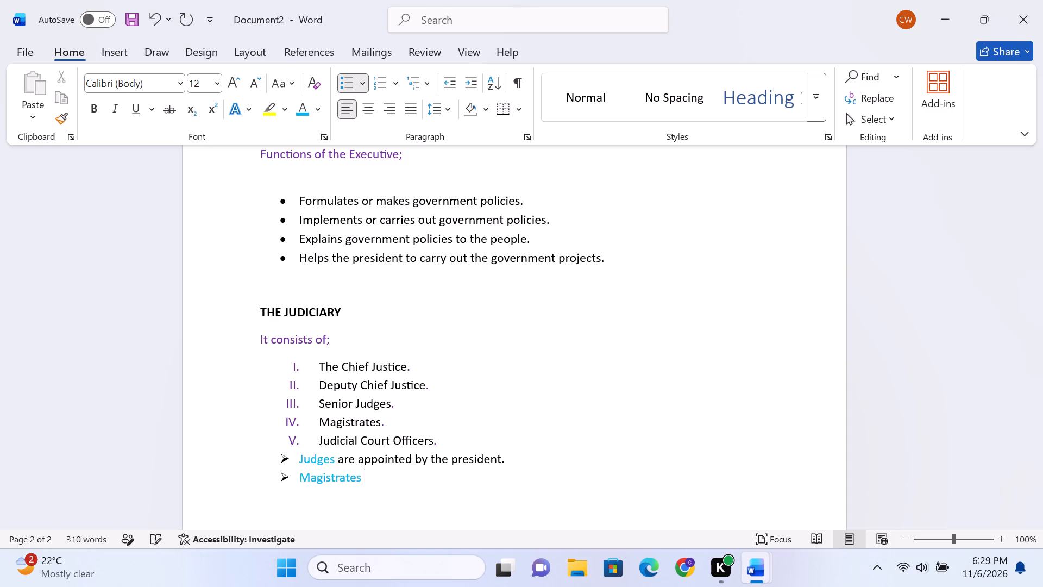
type("s=")
key("BackSpace")
key("BackSpace")
type("are appointed")
key("space")
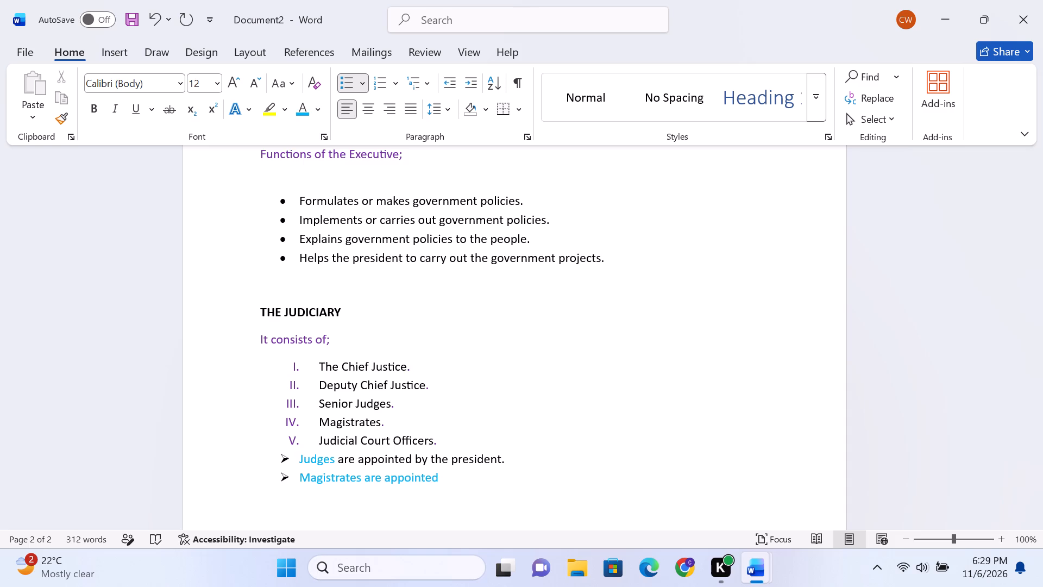
type("by the v")
key("BackSpace")
type("body")
key("space")
type("called")
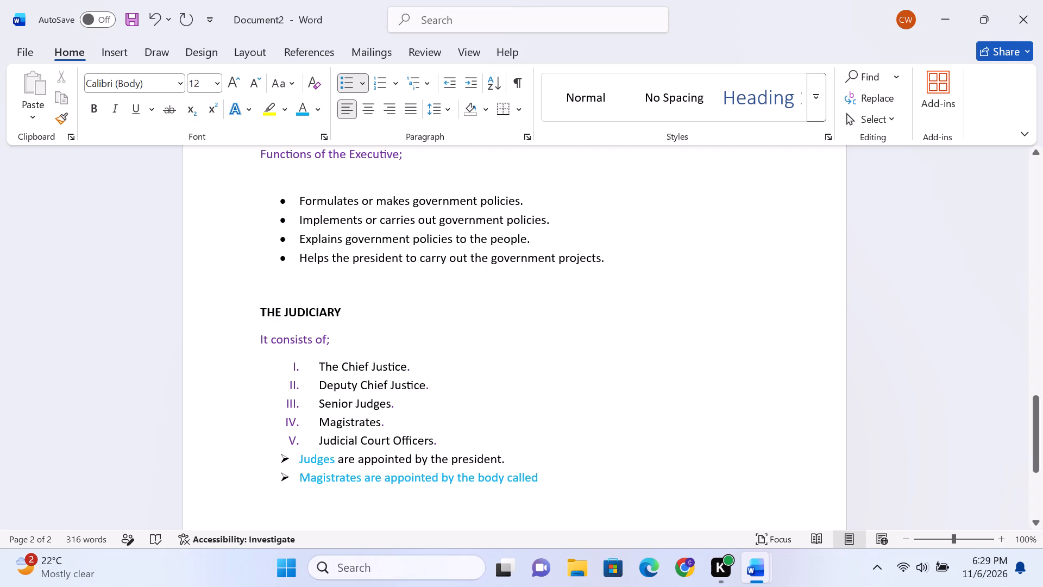
Colour "are appointed by the body called" in the Magistrates line black.
left_click(364, 476)
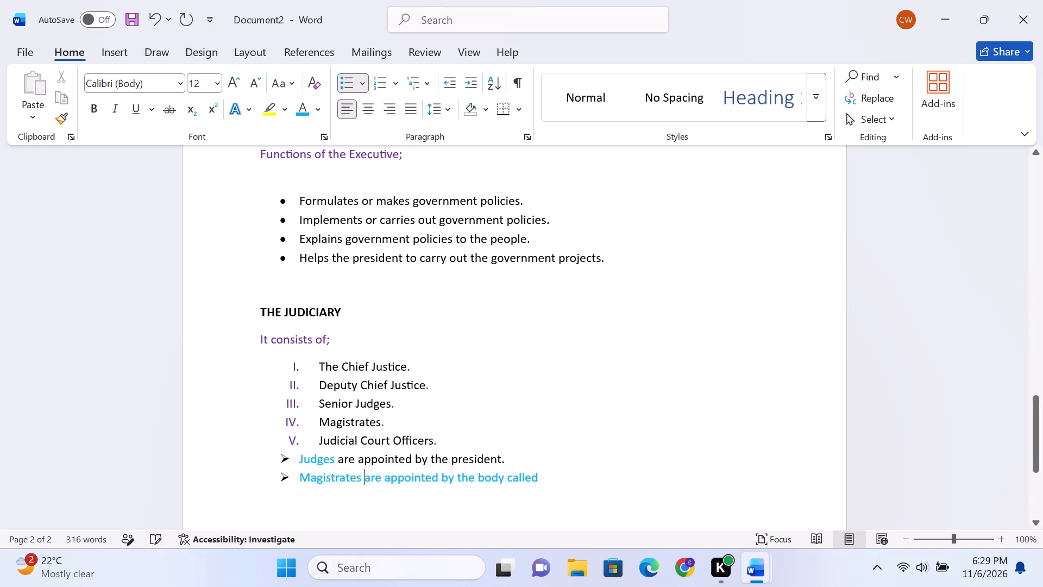
left_click(363, 476)
left_click_drag(363, 476, 366, 477)
left_click_drag(366, 477, 529, 478)
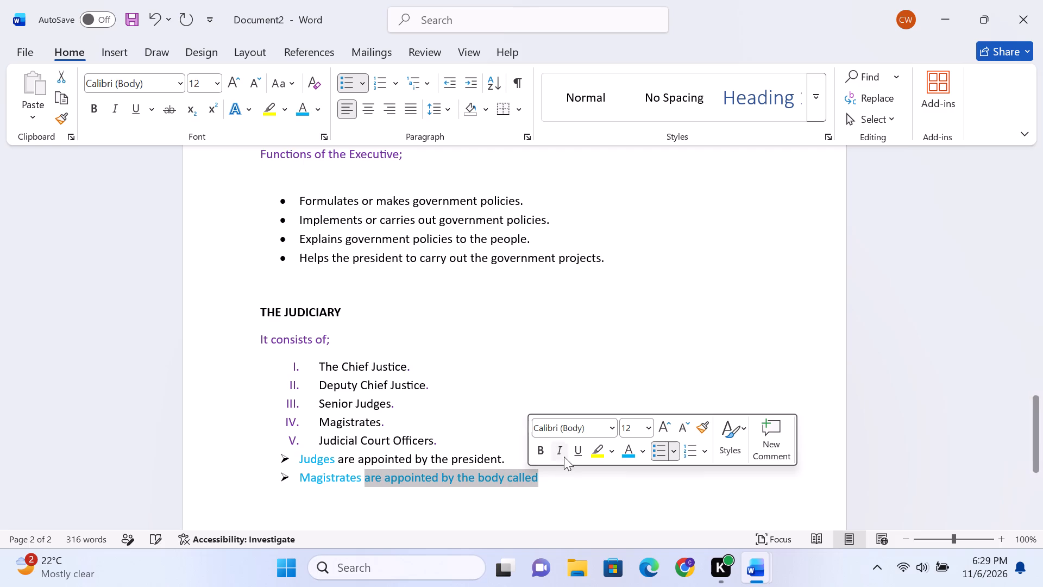
left_click(639, 454)
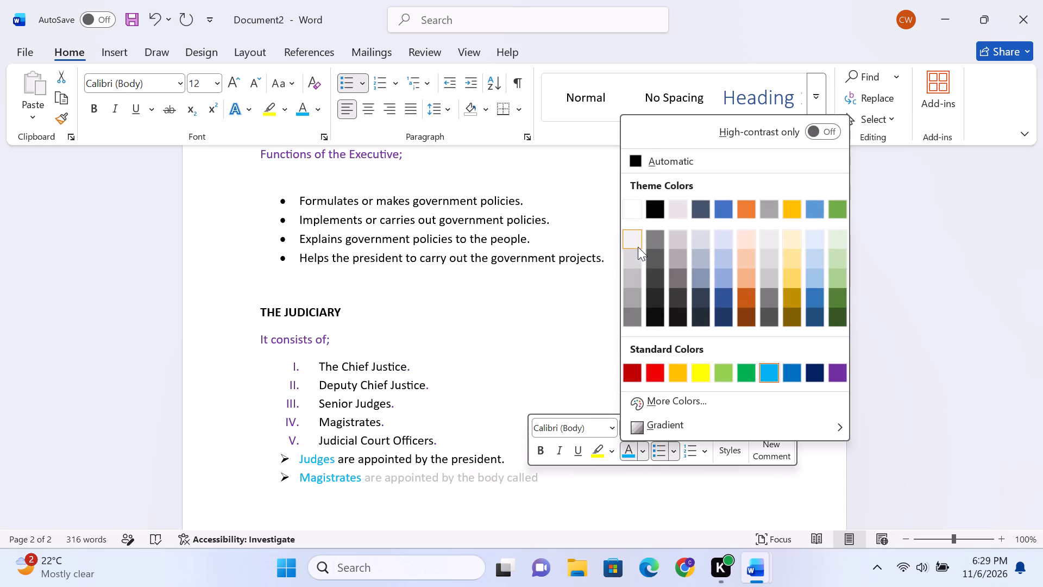
left_click(648, 211)
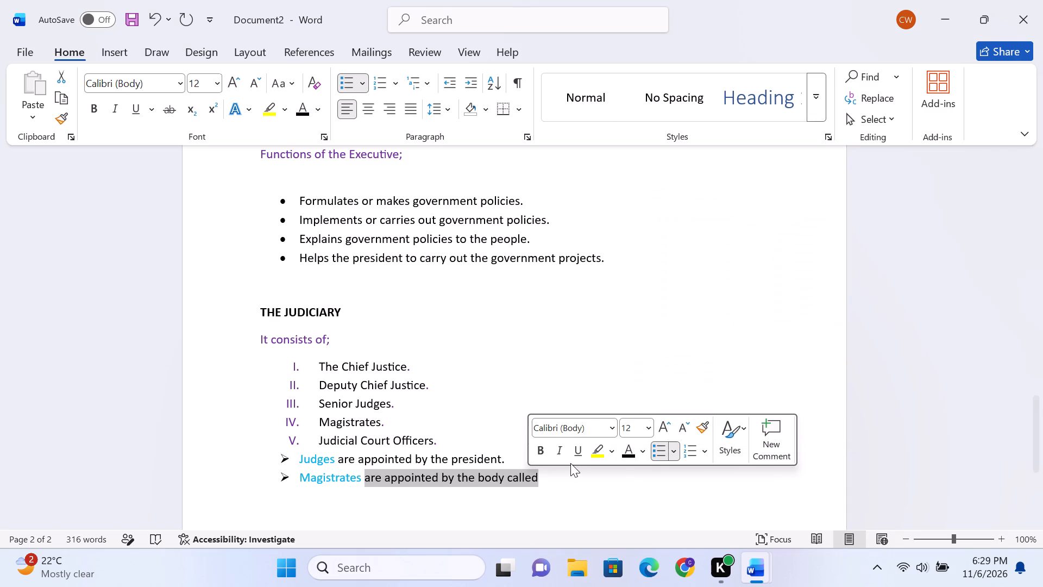
Continue the Magistrates line after "called" with "Judicial Service Commission (JSC)".
left_click(560, 470)
key("space")
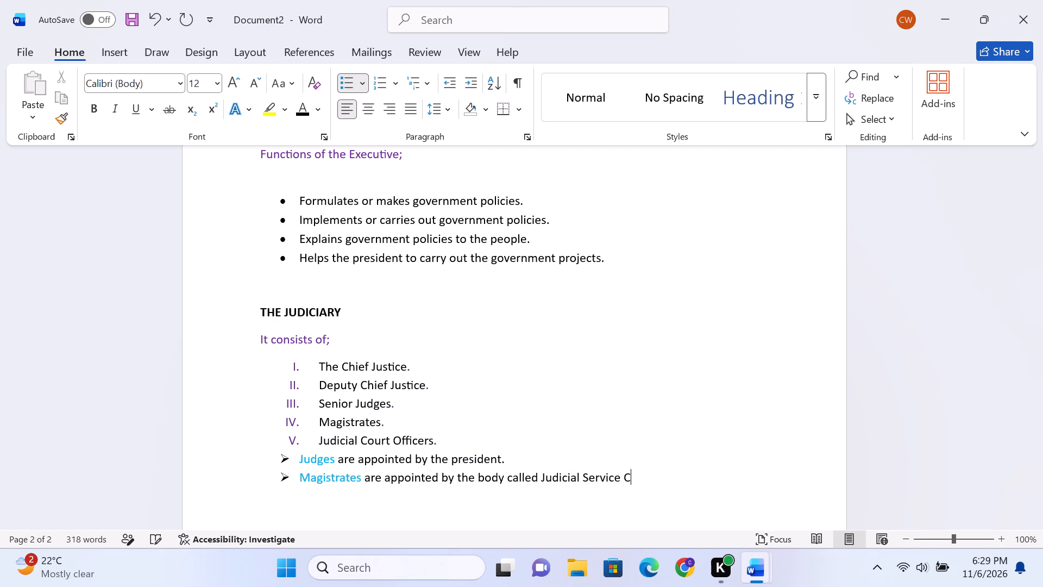
type("sion")
key("space")
key("shift+parenleft")
key("j")
type("SC")
key("shift+parenright")
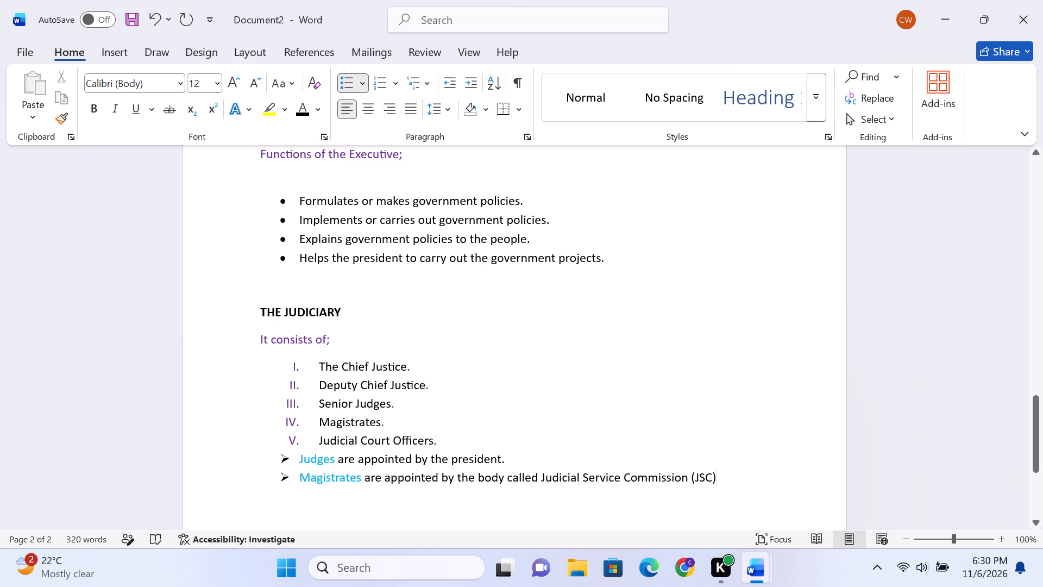
Colour "Judicial Service Commission (JSC)" in the Magistrates line purple.
left_click_drag(542, 479, 646, 481)
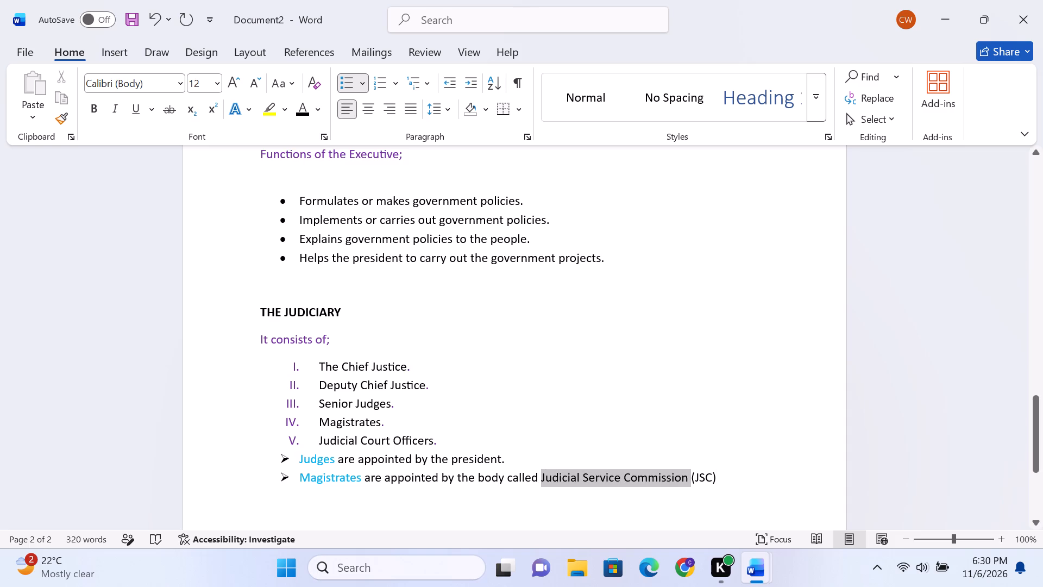
left_click_drag(646, 481, 724, 480)
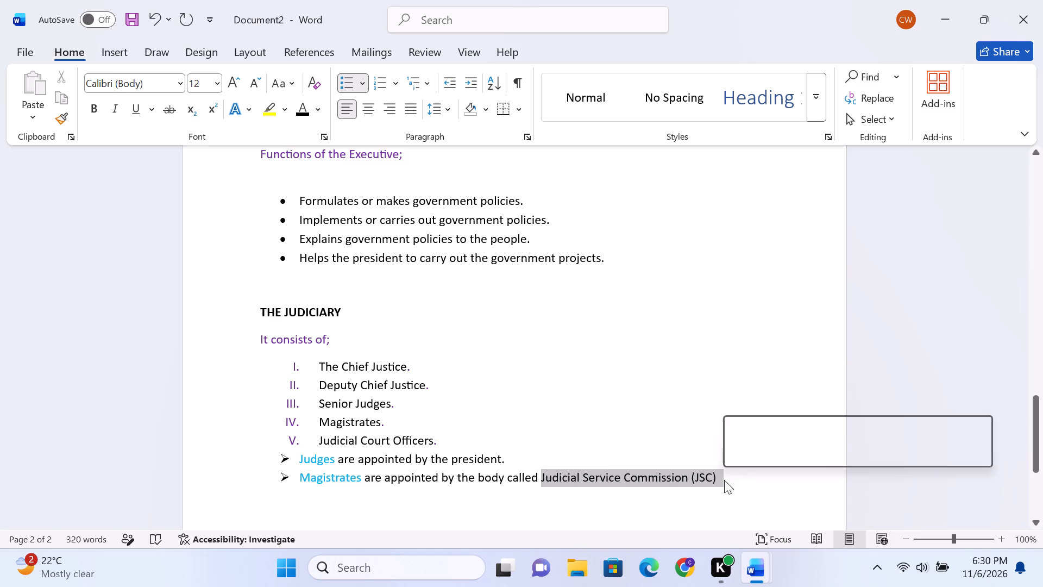
left_click(837, 453)
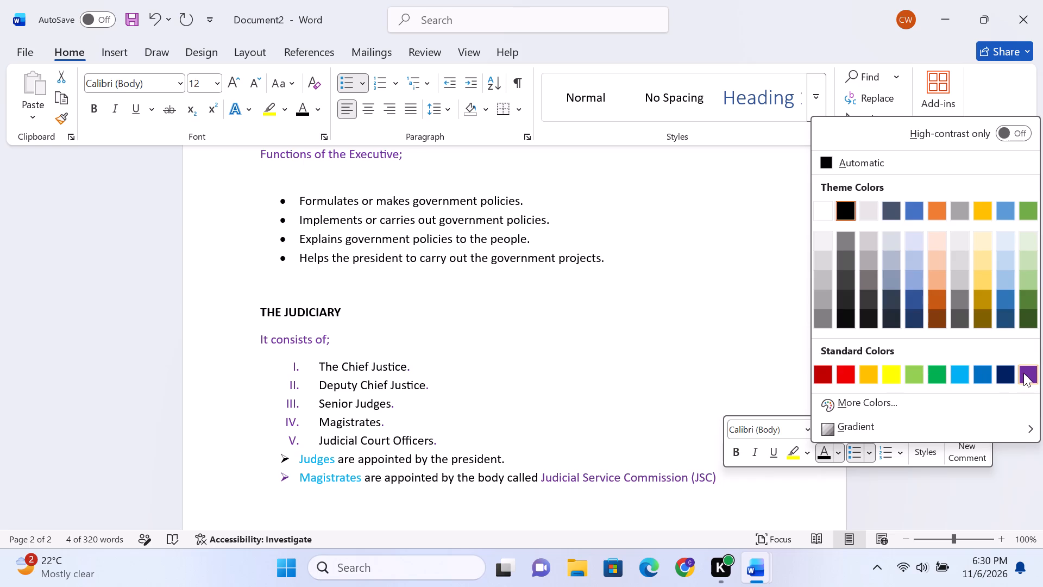
left_click(1023, 373)
left_click(745, 499)
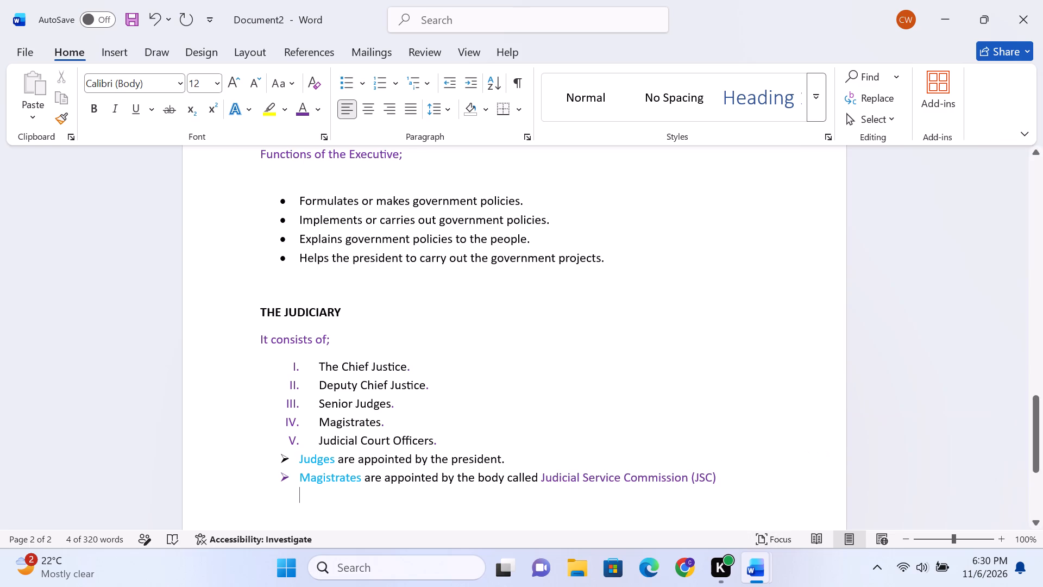
Add an arrow-bulleted line below the Magistrates line reading "The head of Judiciary is the chief Justice".
key("Return")
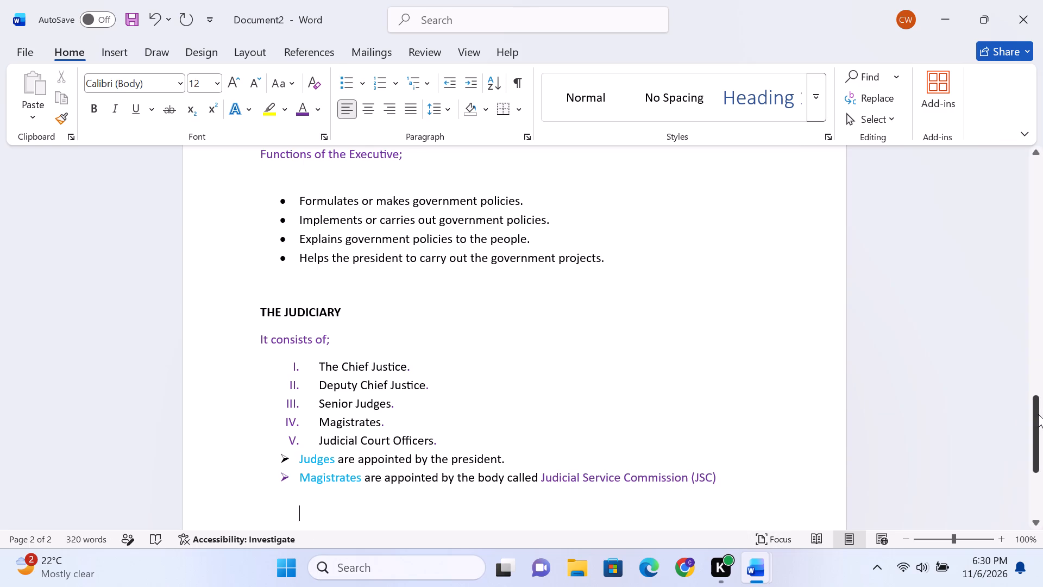
left_click_drag(1038, 414, 1035, 435)
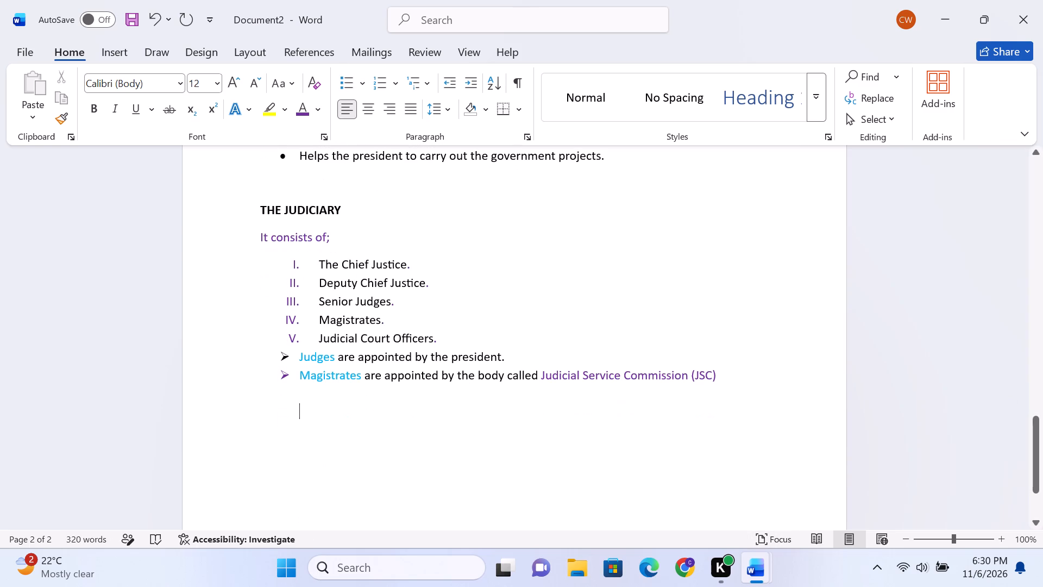
left_click(299, 374)
left_click(733, 370)
key("Return")
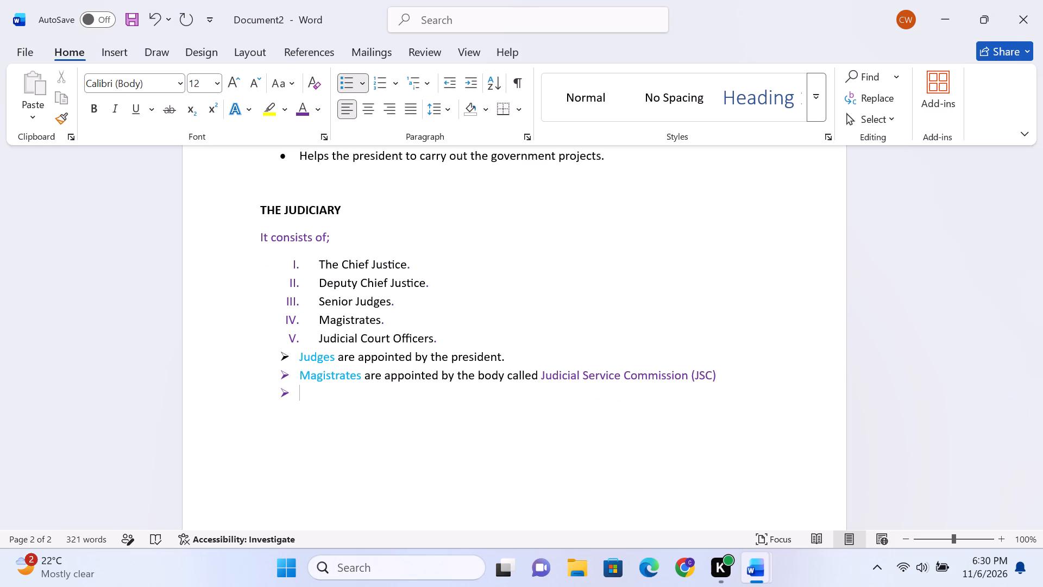
type("the head of judici")
key("BackSpace")
key("BackSpace")
key("BackSpace")
key("BackSpace")
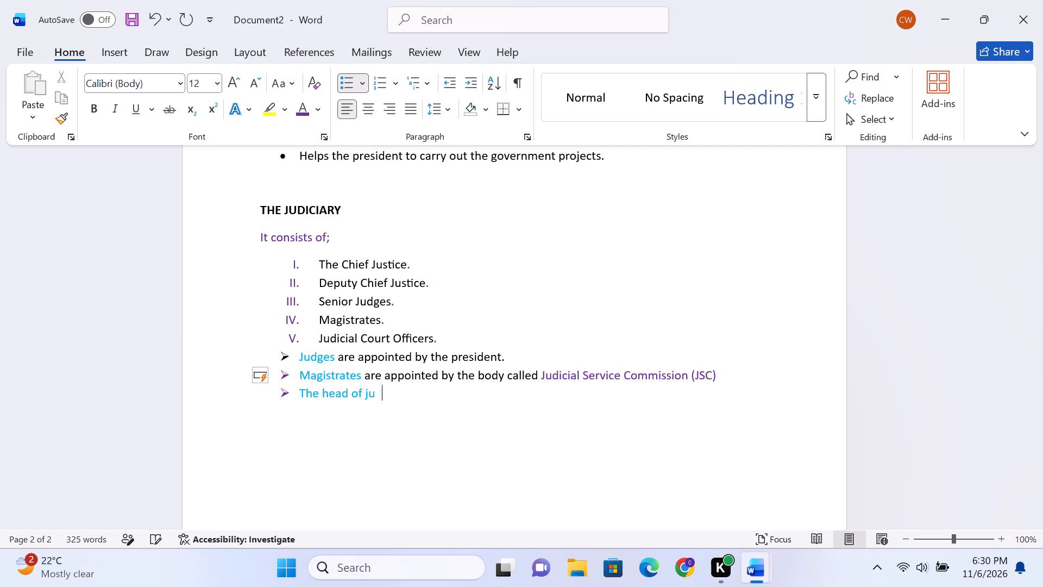
key("BackSpace")
key("BackSpace")
type("is the chief")
key("space")
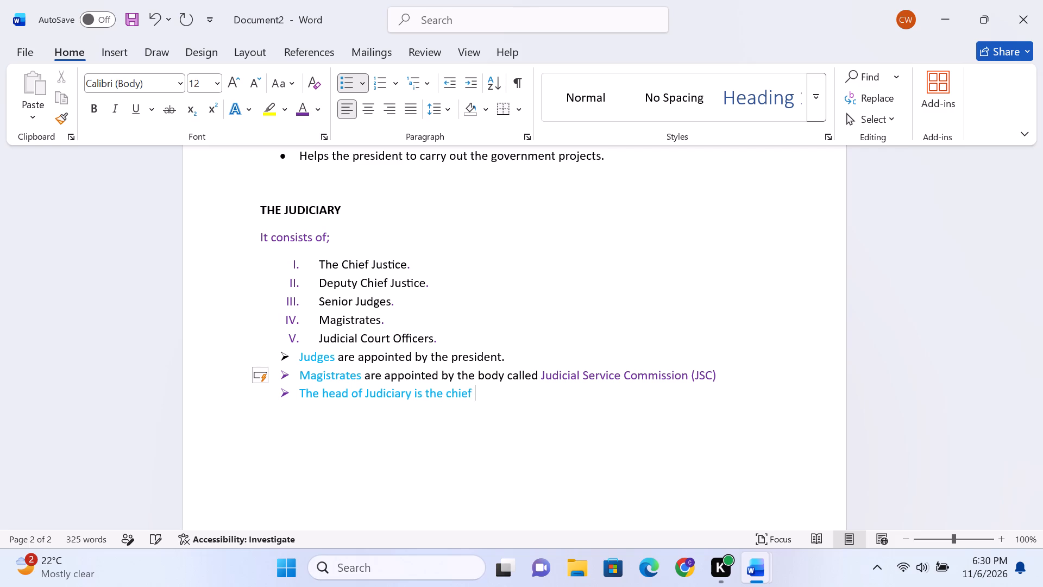
key("BackSpace")
key("space")
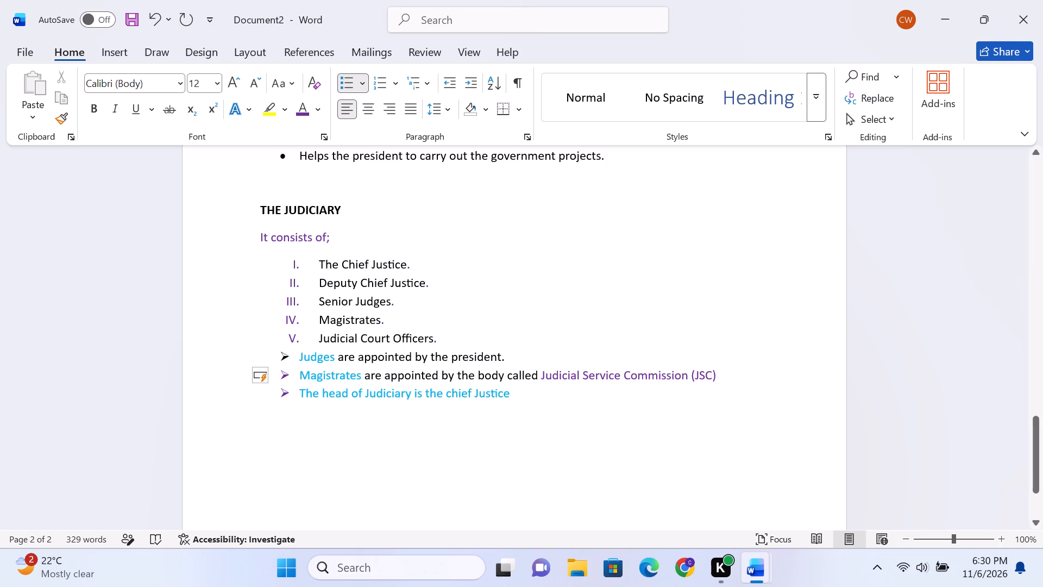
Capitalise "Chief" in the head of Judiciary line and end the line with a period.
left_click(454, 393)
key("BackSpace")
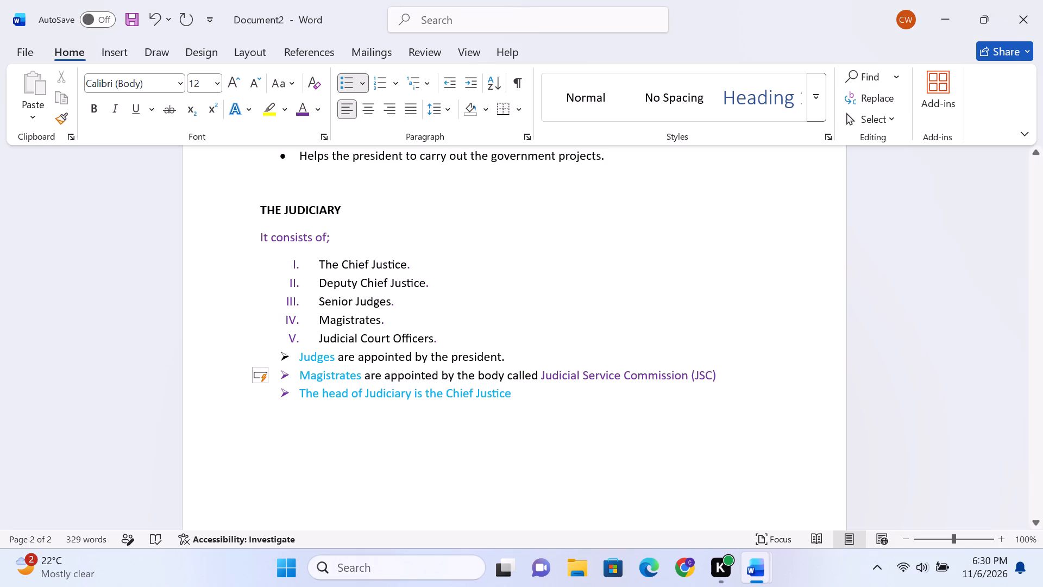
left_click(512, 394)
key("period")
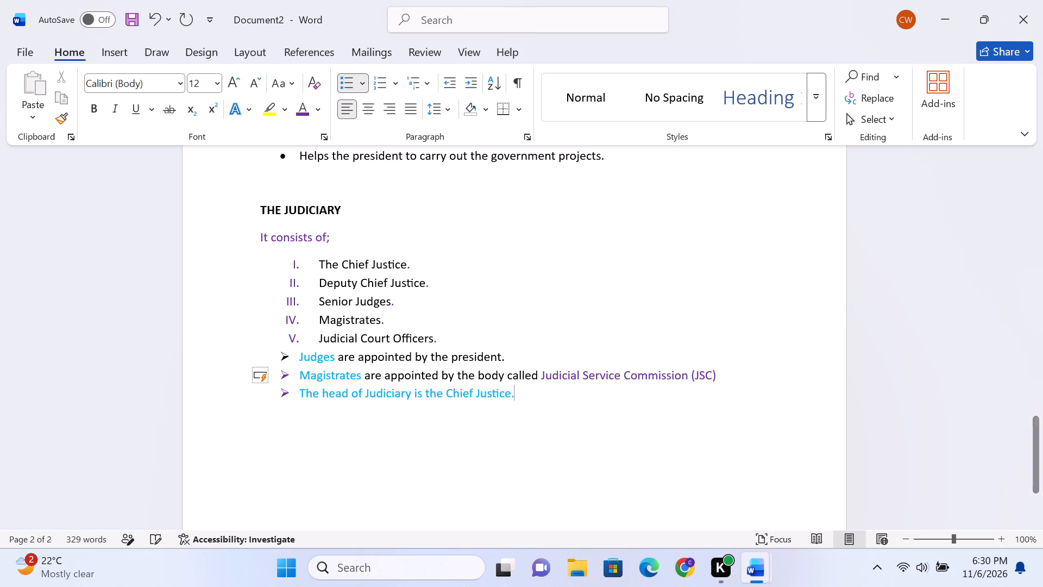
Colour "The head of Judiciary is the" in the last arrow-bulleted line black.
left_click_drag(298, 395, 432, 398)
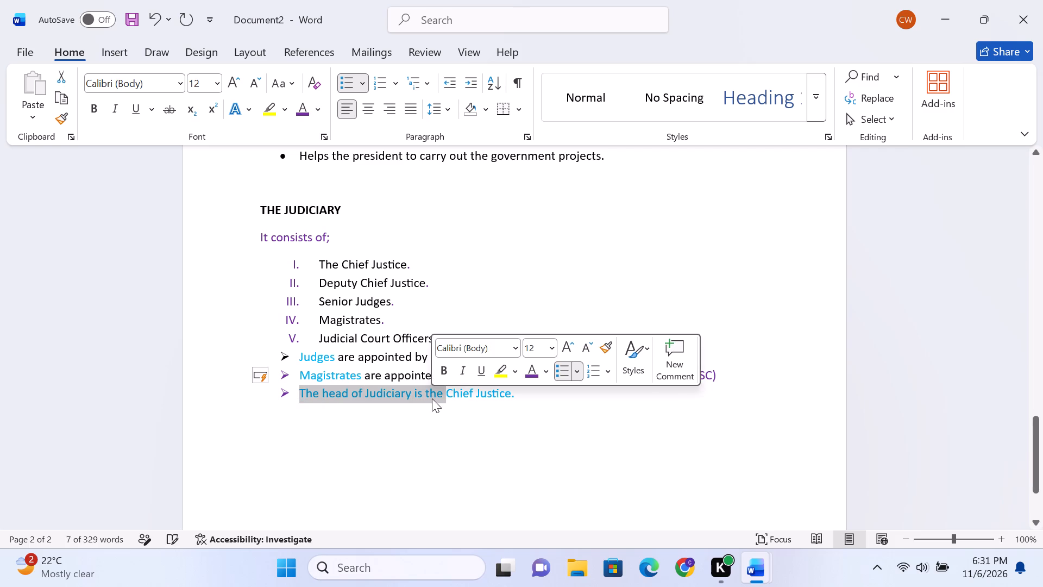
left_click(545, 369)
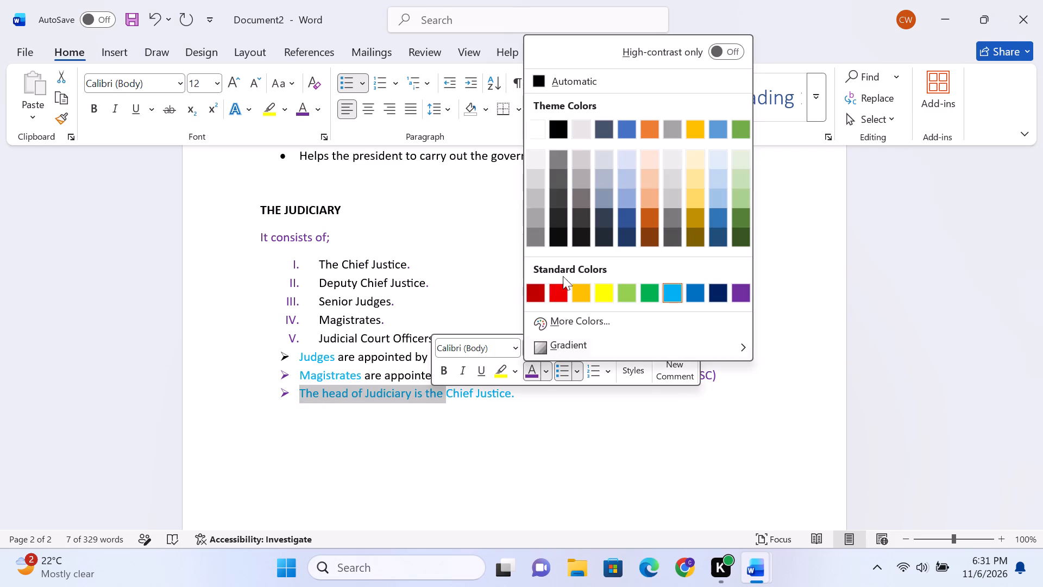
left_click(549, 127)
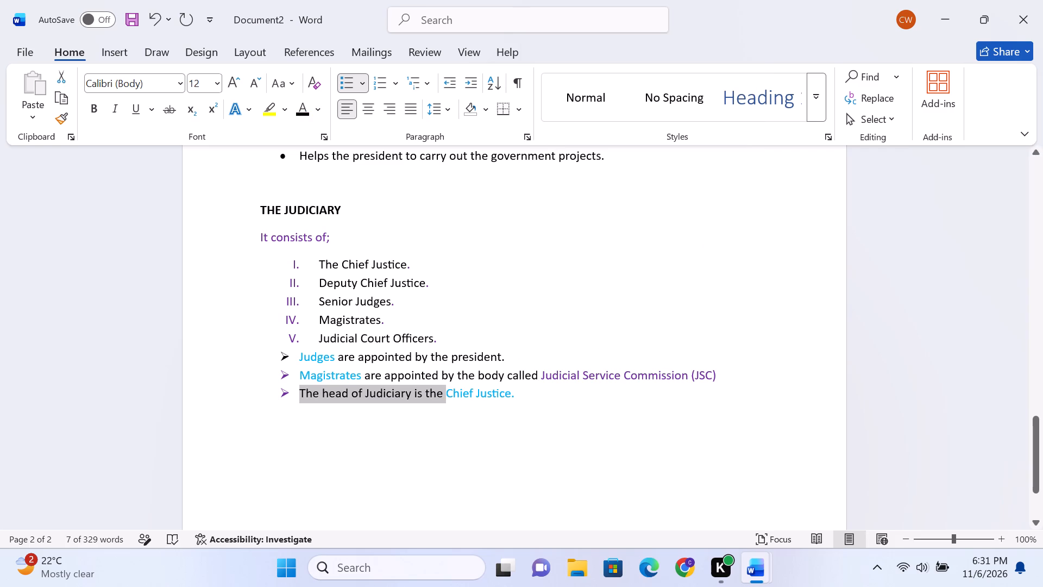
left_click(517, 380)
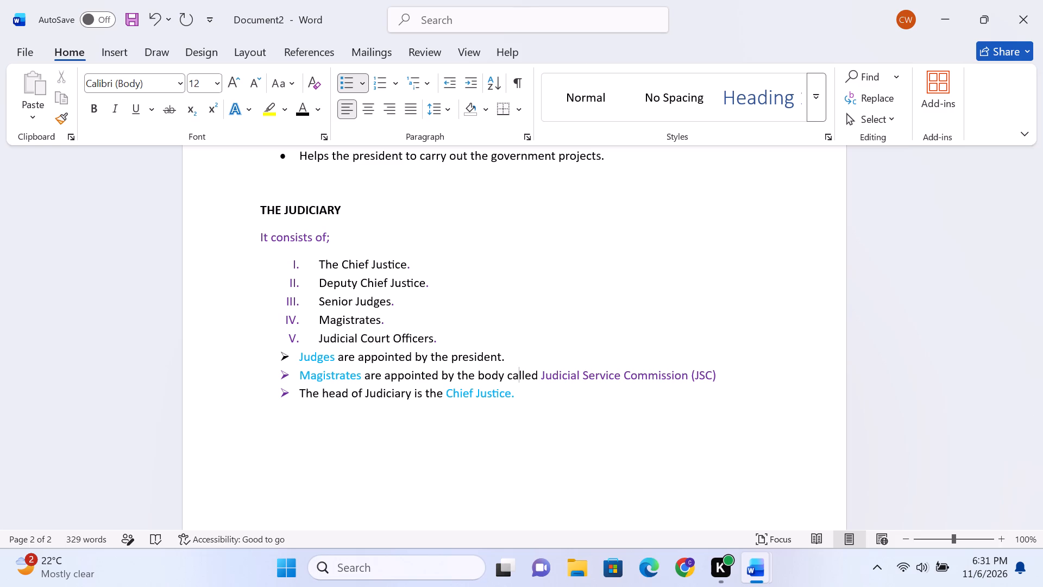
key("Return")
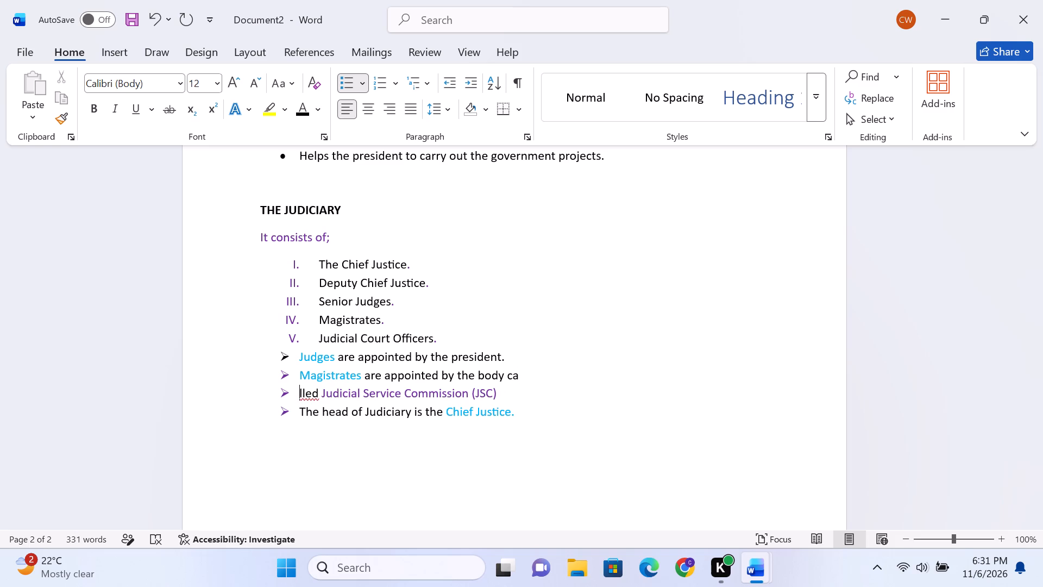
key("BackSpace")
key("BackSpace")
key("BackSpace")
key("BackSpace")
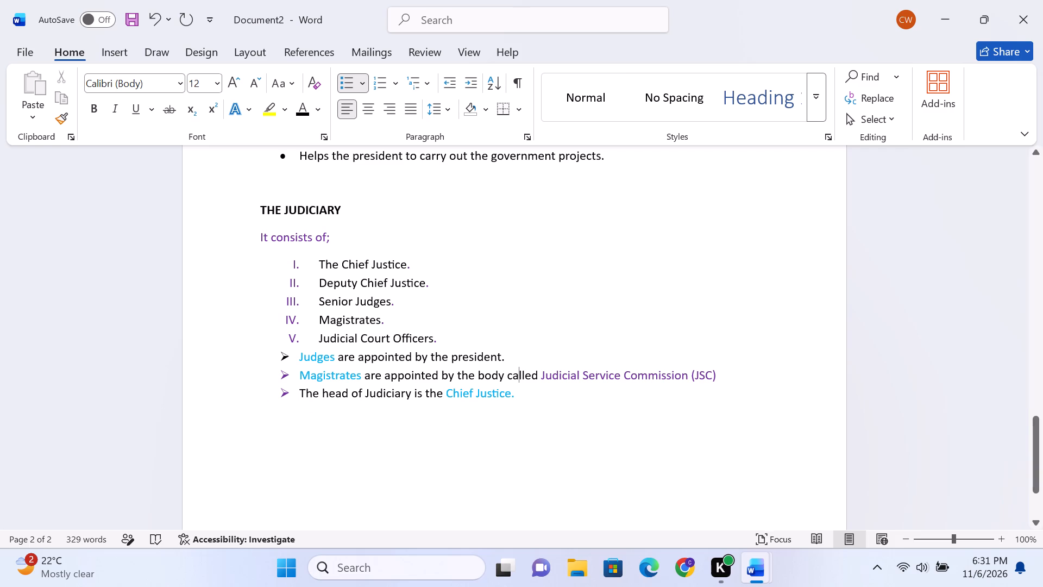
Add an unbulleted line below the head of Judiciary line reading "Order of court system in Kenya.".
left_click(527, 395)
key("Return")
key("BackSpace")
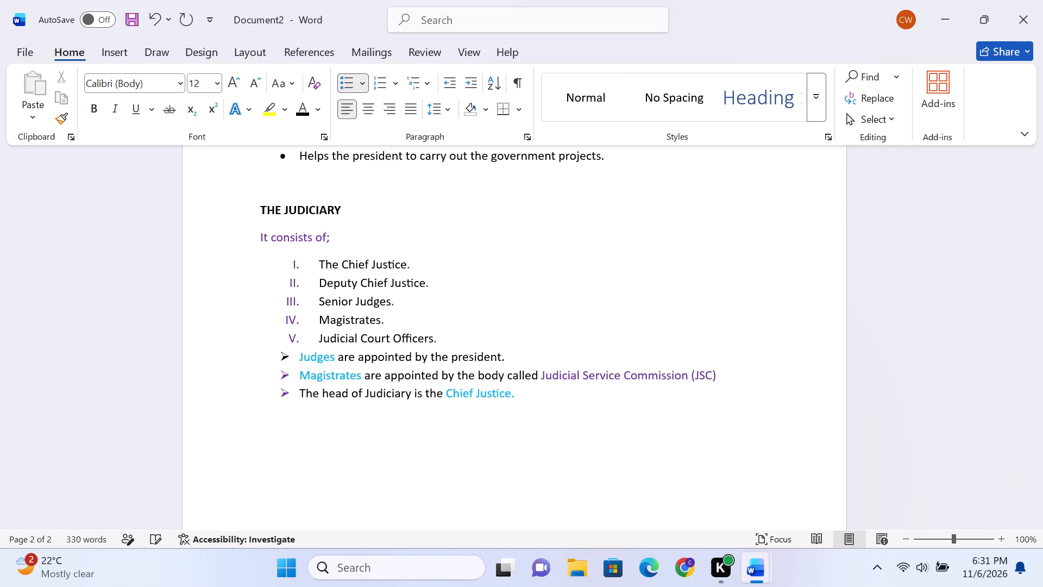
key("BackSpace")
key("BackSpace")
type("ORDW")
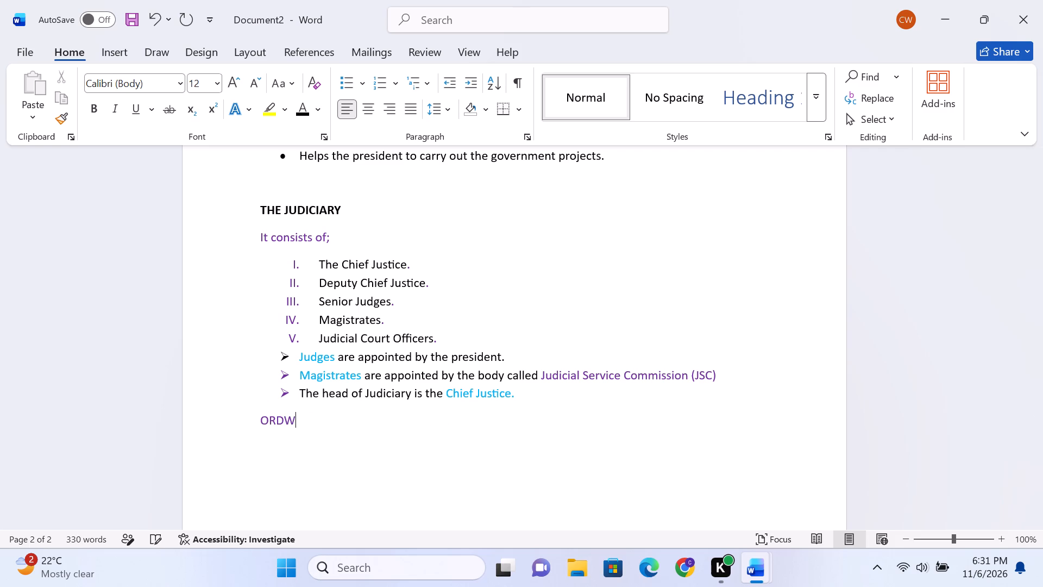
key("BackSpace")
key("BackSpace")
key("BackSpace")
type("rde")
key("space")
key("BackSpace")
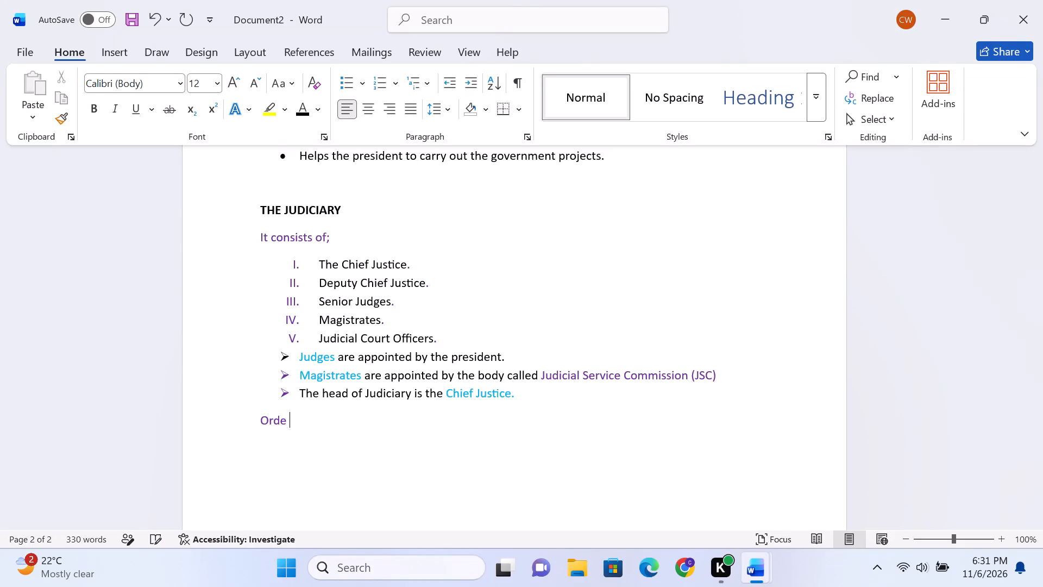
type("r of court system")
key("space")
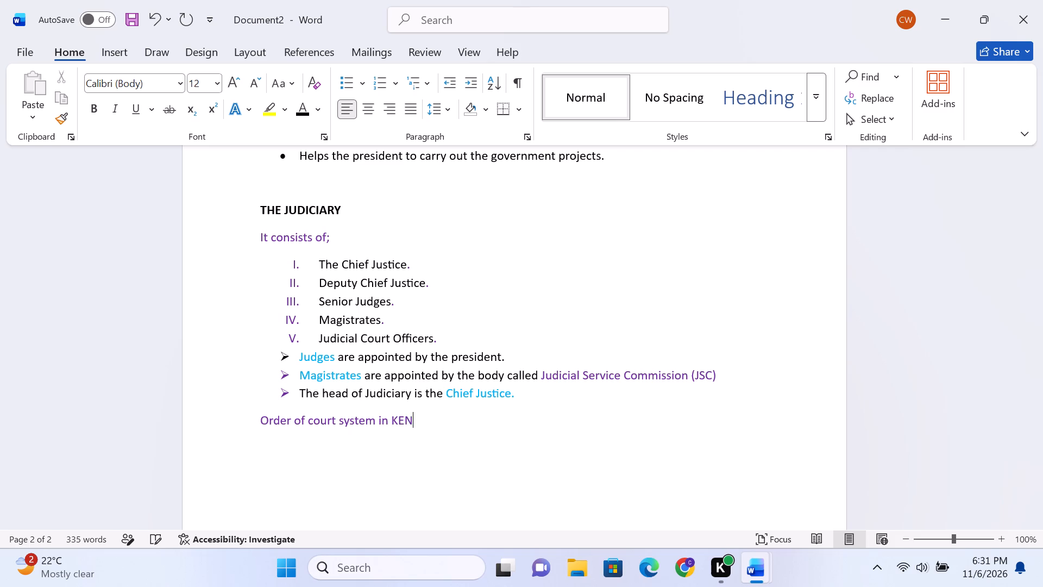
key("BackSpace")
type("enya.")
key("Return")
Enter a placeholder "1" on the line below "Order of court system in Kenya." and colour it black.
key("1")
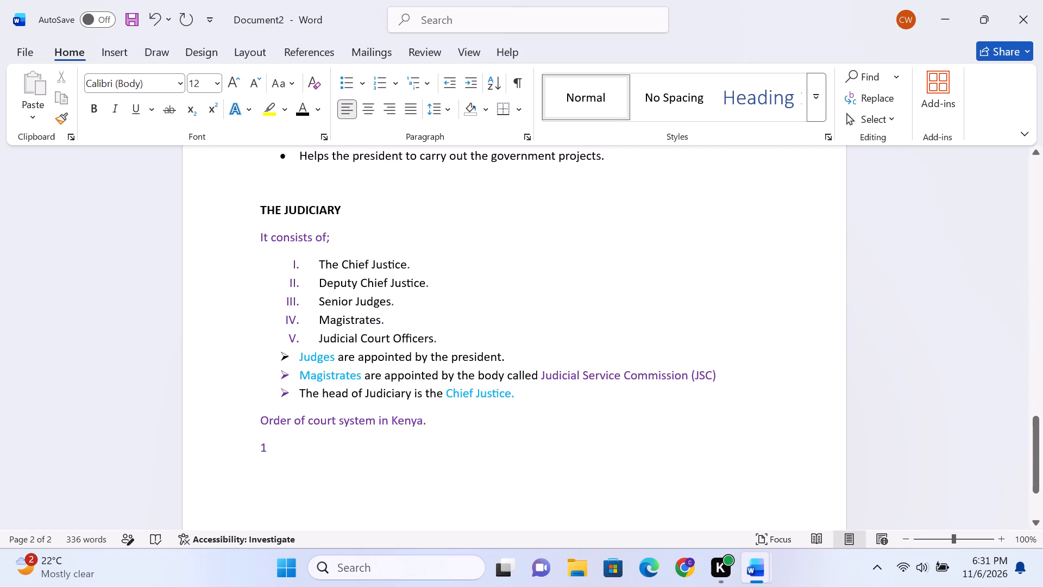
left_click(252, 443)
left_click_drag(252, 443, 266, 451)
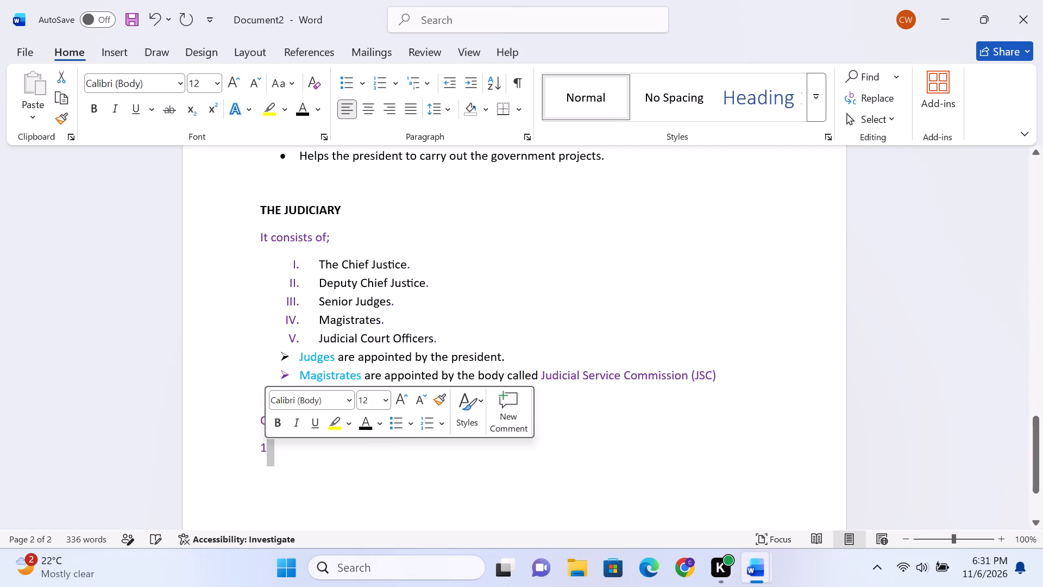
left_click(354, 463)
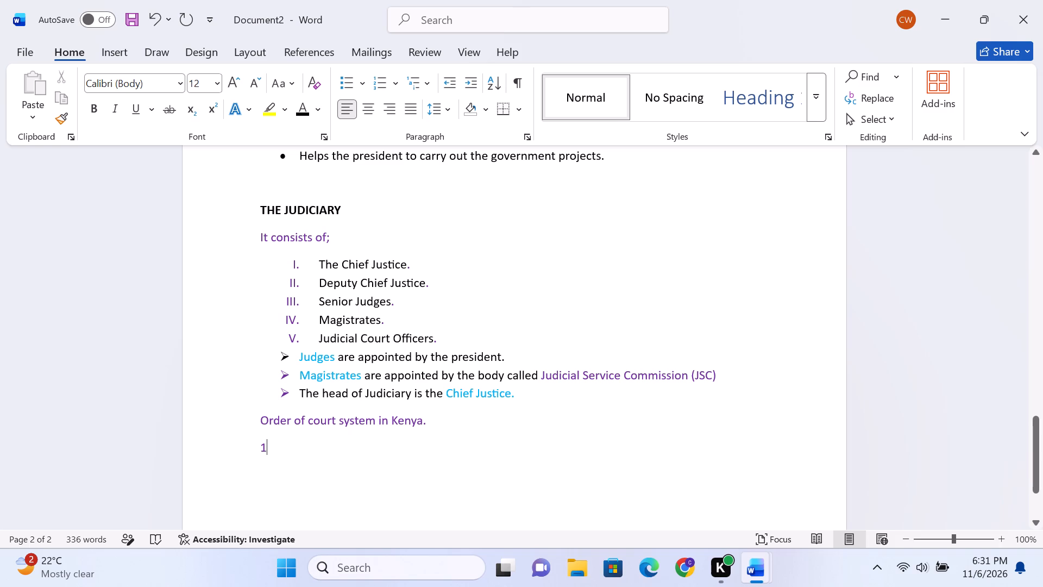
left_click_drag(252, 445, 266, 446)
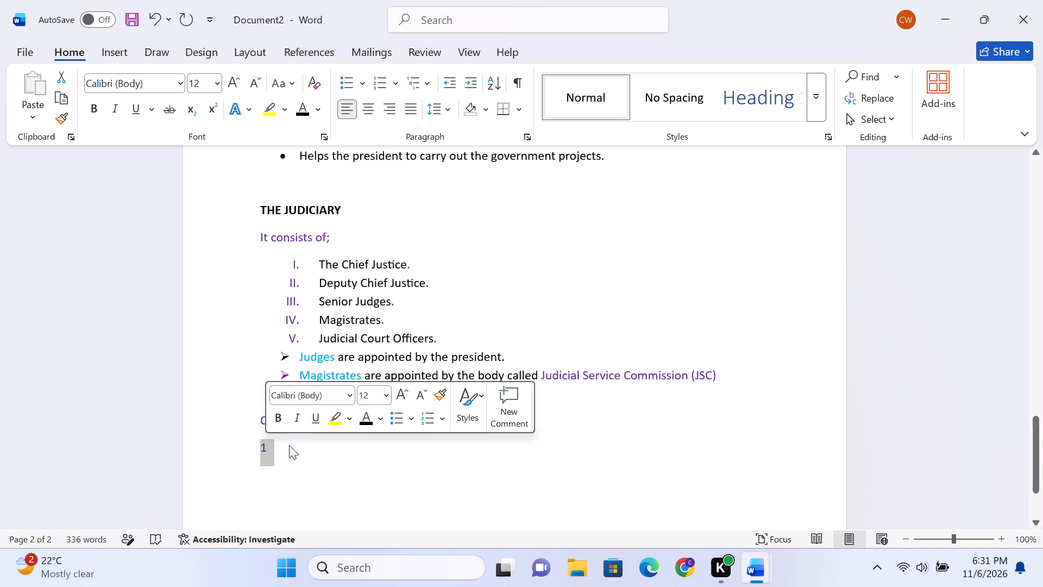
left_click(384, 419)
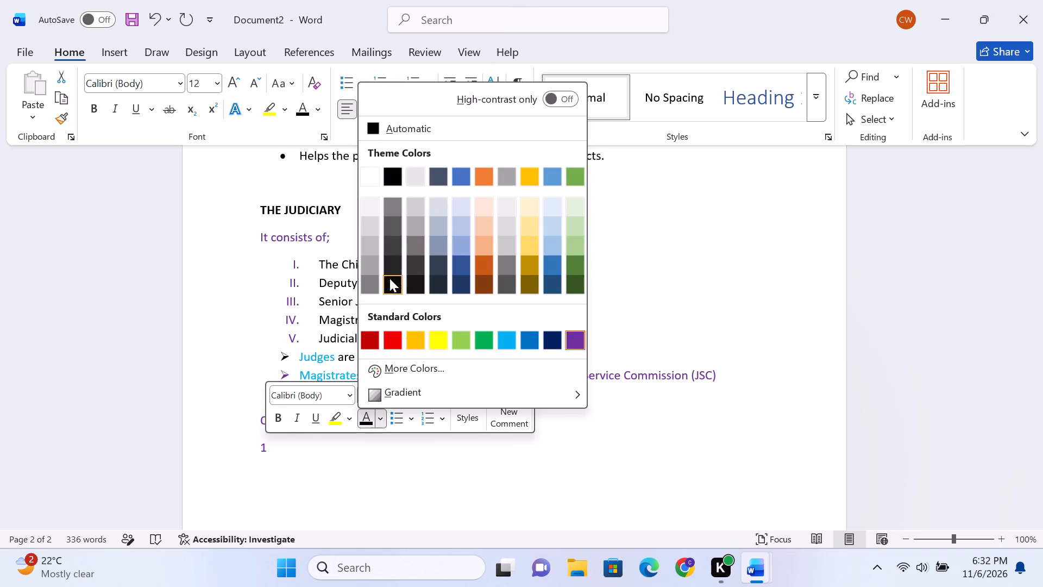
left_click(391, 174)
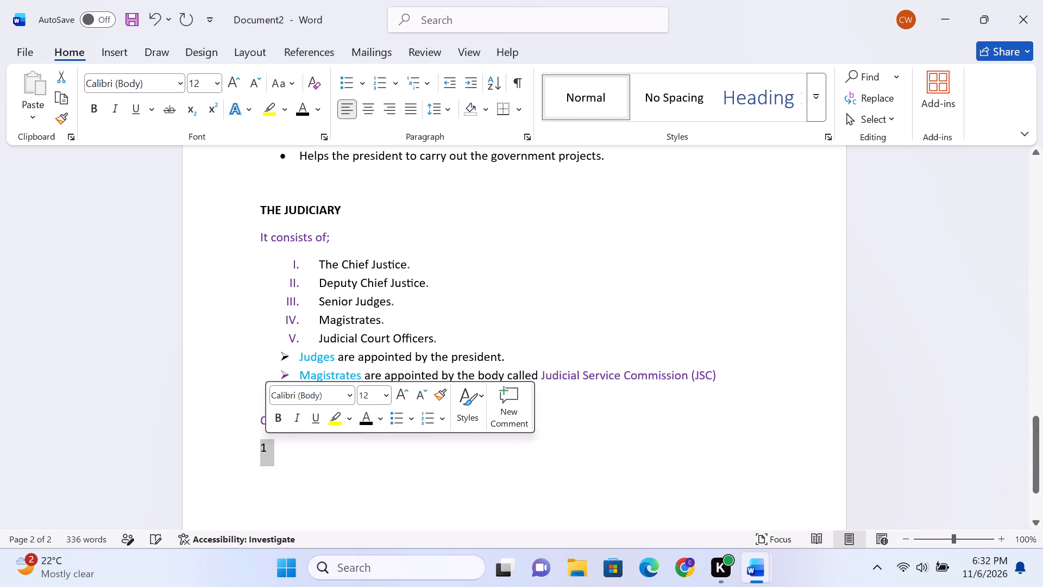
left_click(287, 452)
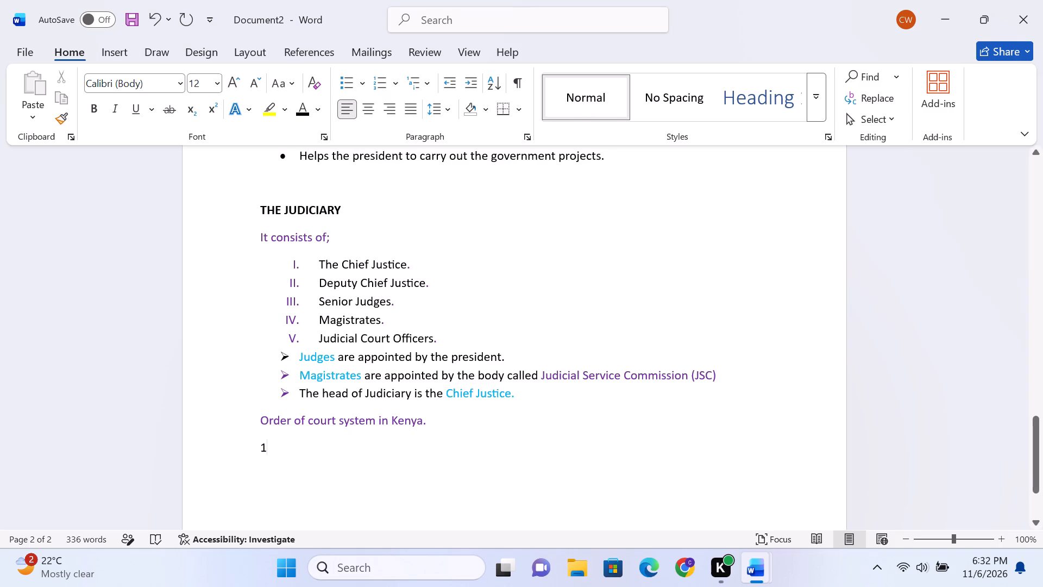
Apply the 1., 2., 3. numbering format to the placeholder line and delete the placeholder "1" text.
left_click_drag(259, 447, 266, 447)
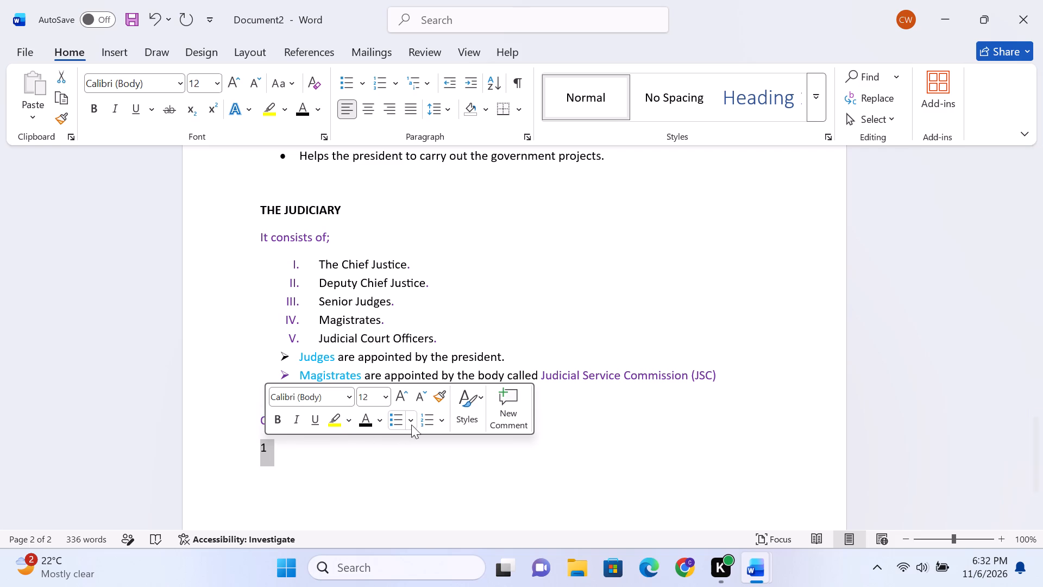
left_click(440, 419)
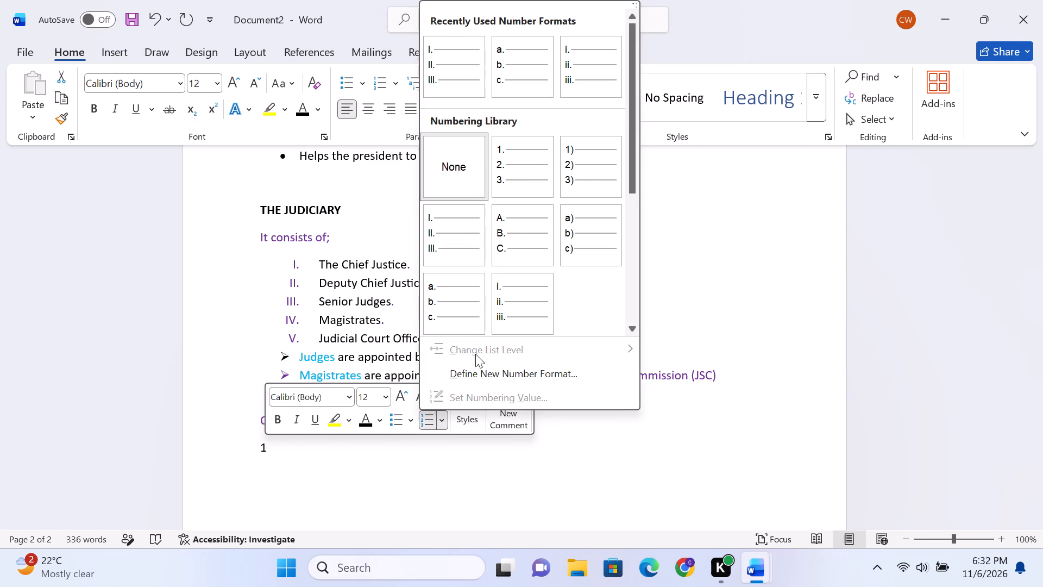
left_click(526, 173)
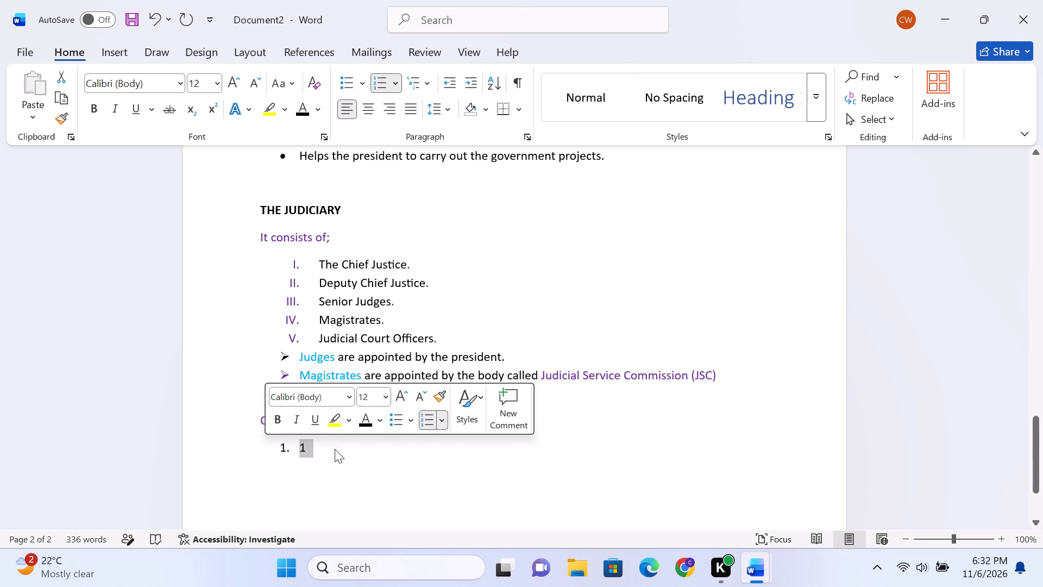
left_click(335, 449)
key("BackSpace")
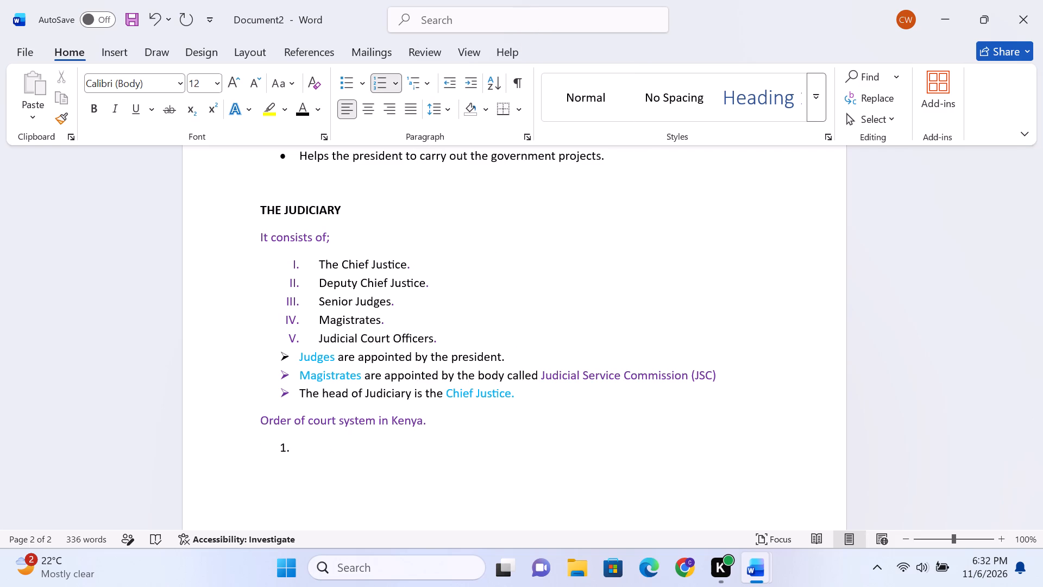
Write "Supreme Court(highest court in Kenya)" as the first item of the court system list.
type("suo")
key("BackSpace")
type("preme")
key("space")
type("ourt")
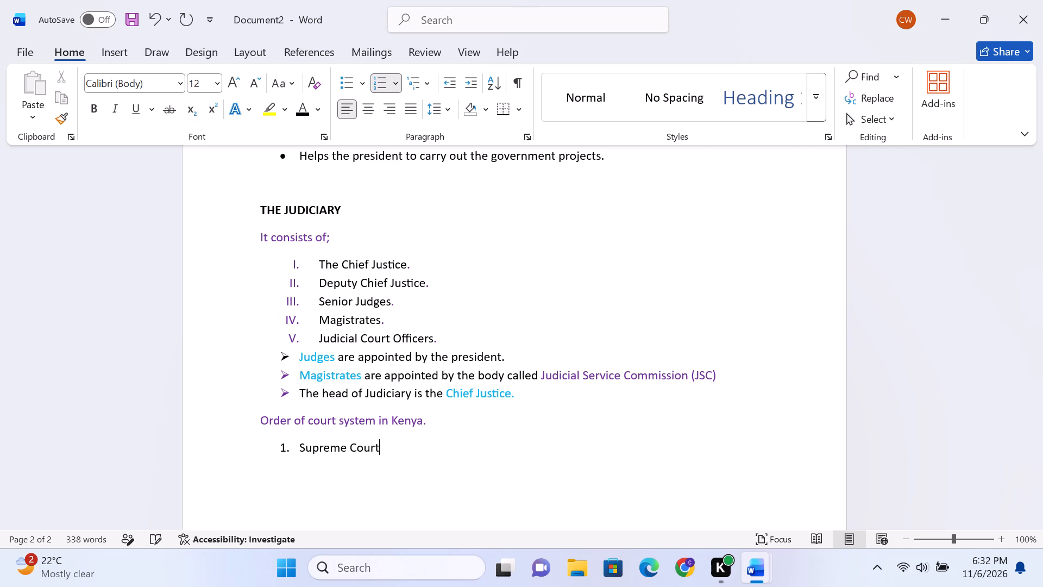
key("shift+parenleft")
type("hih")
key("BackSpace")
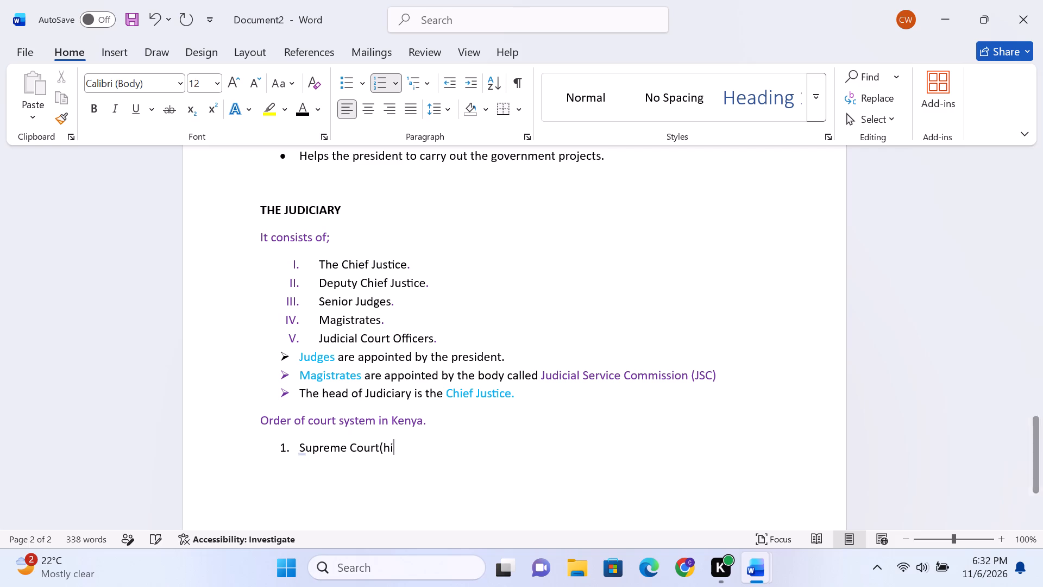
type("gj")
key("BackSpace")
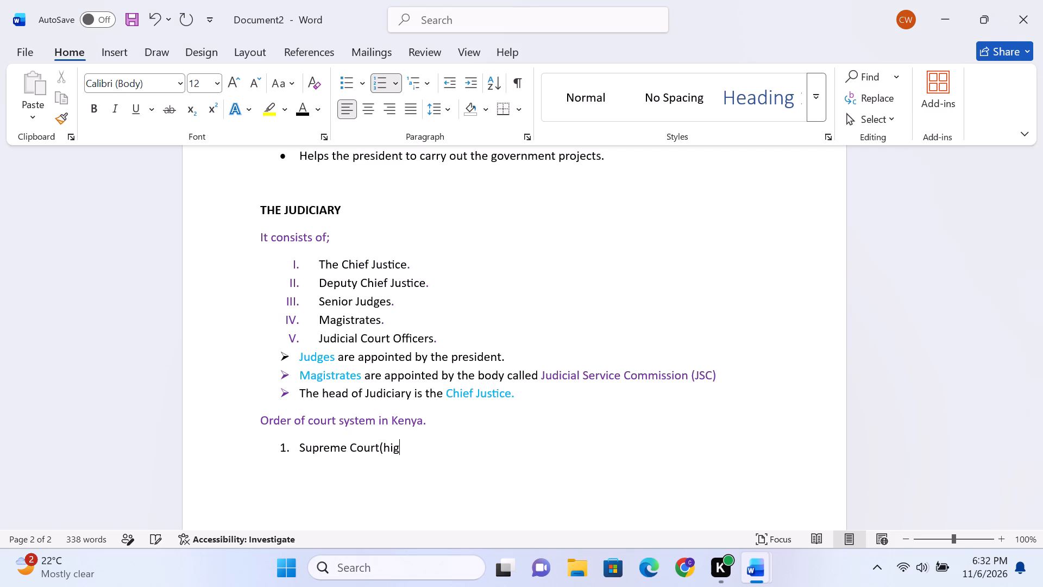
type("hest")
key("space")
type("enya")
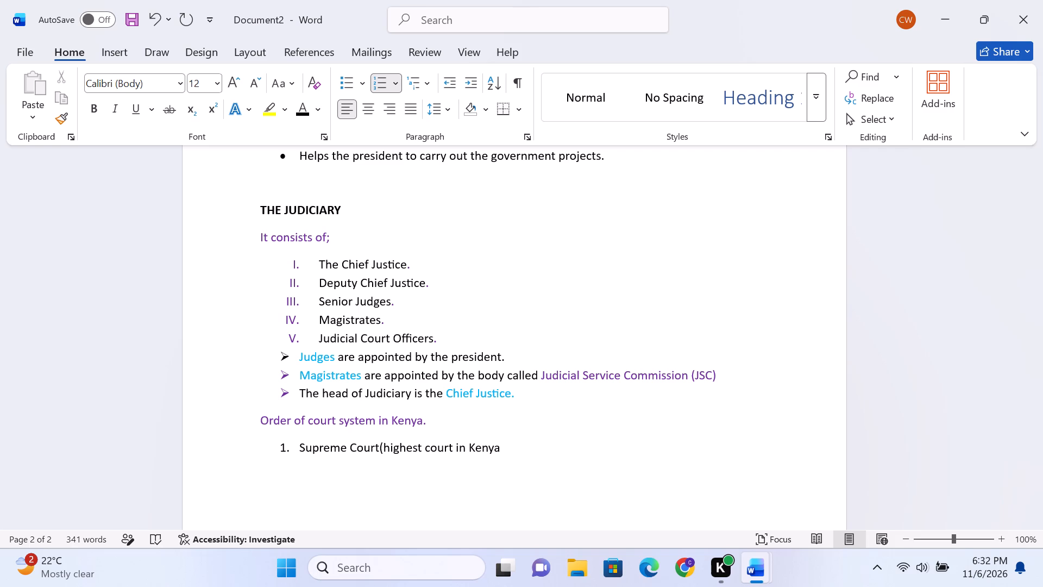
key("shift+parenright")
key("Return")
Add "Court of Appeal." and "High Court." as the second and third items of the court system list.
type("court of")
key("space")
type("ppeal")
key("period")
key("Return")
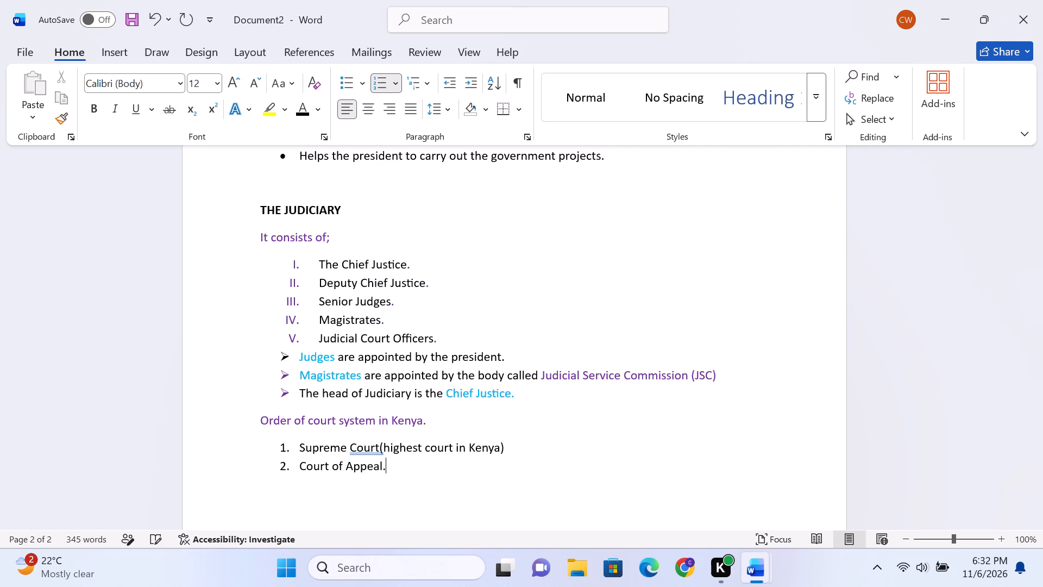
type("ho")
key("BackSpace")
type("igh")
key("space")
key("period")
key("Return")
Add "Magistrates’ Courts." and "Kadhis Court." as the fourth and fifth items of the court system list.
type("magistrates")
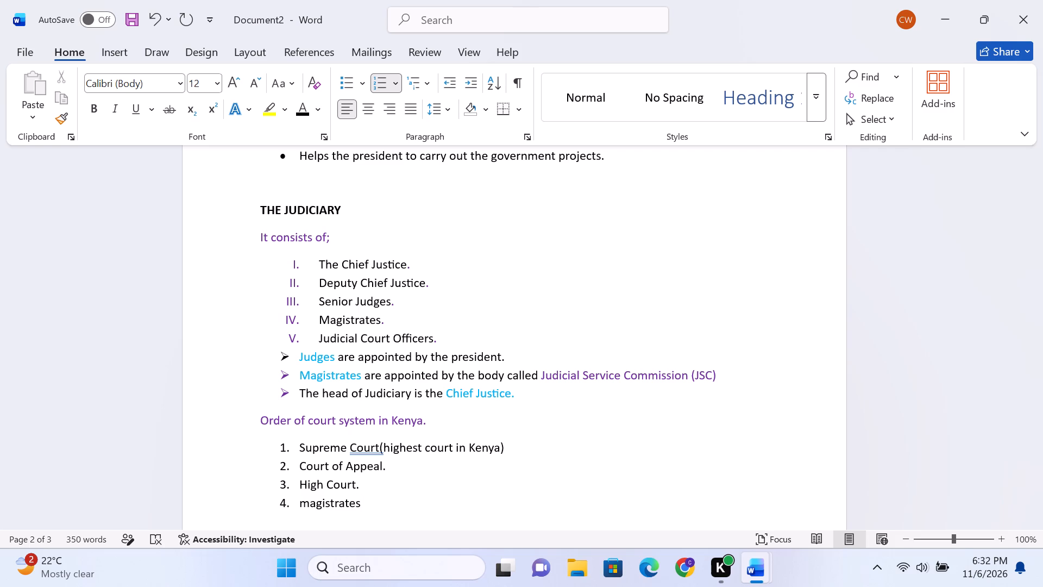
key("apostrophe")
key("space")
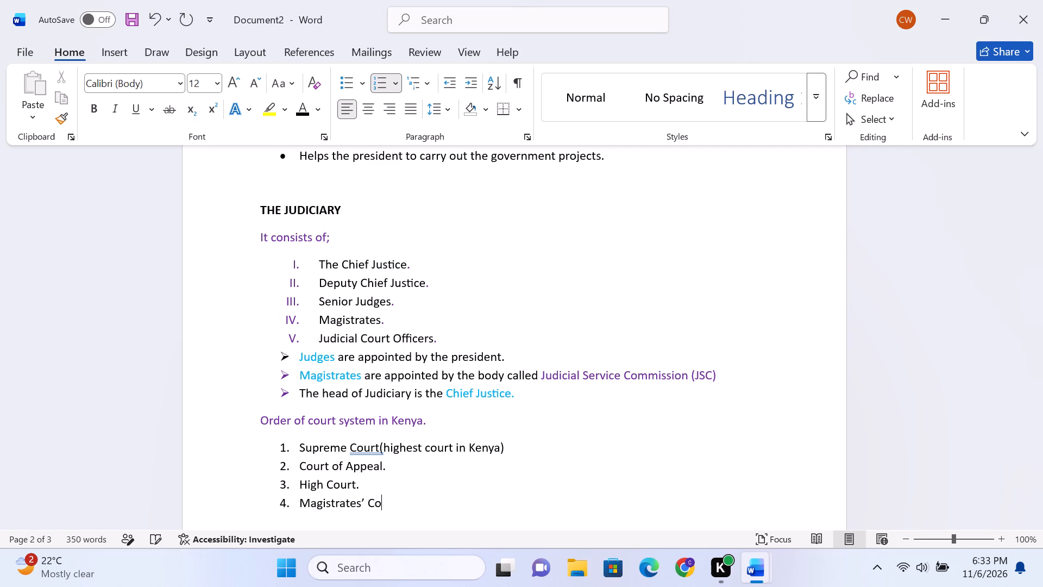
key("BackSpace")
key("BackSpace")
key("period")
key("Return")
type("kadhis")
key("space")
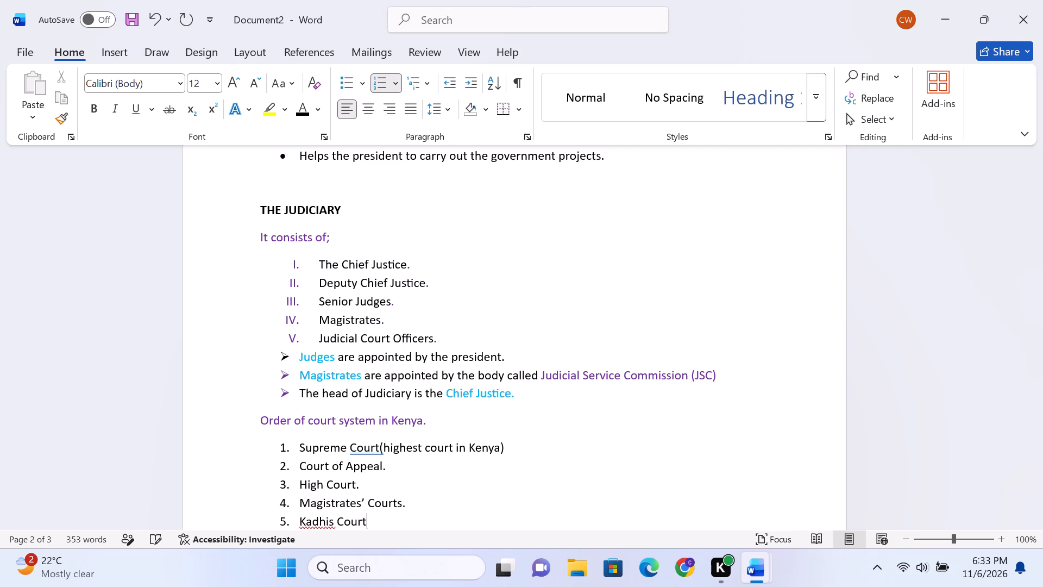
key("period")
key("Return")
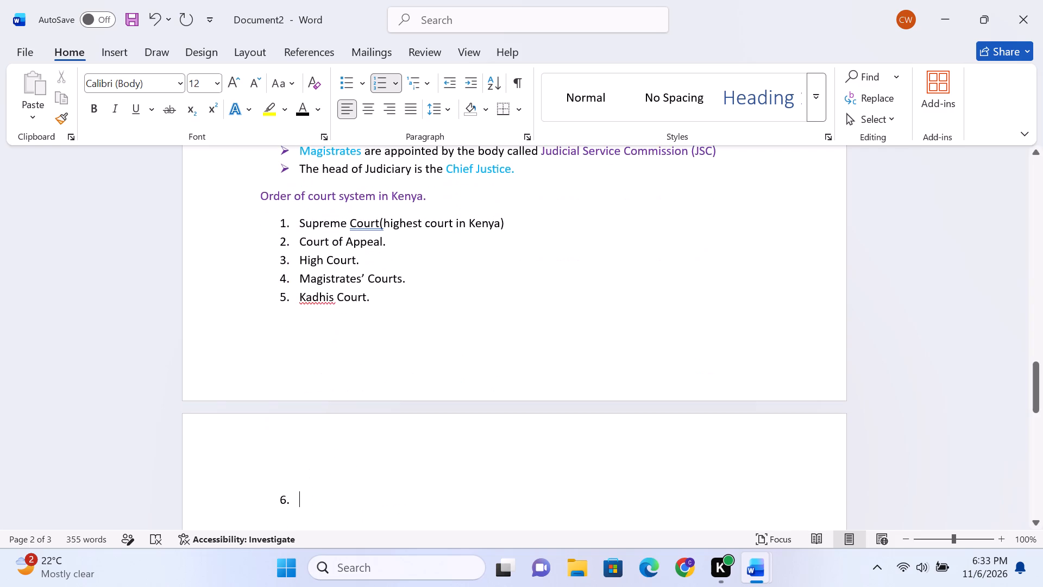
Add "Court Martial." and "Juvenile Court." as the sixth and seventh items of the court system list.
type("court")
key("space")
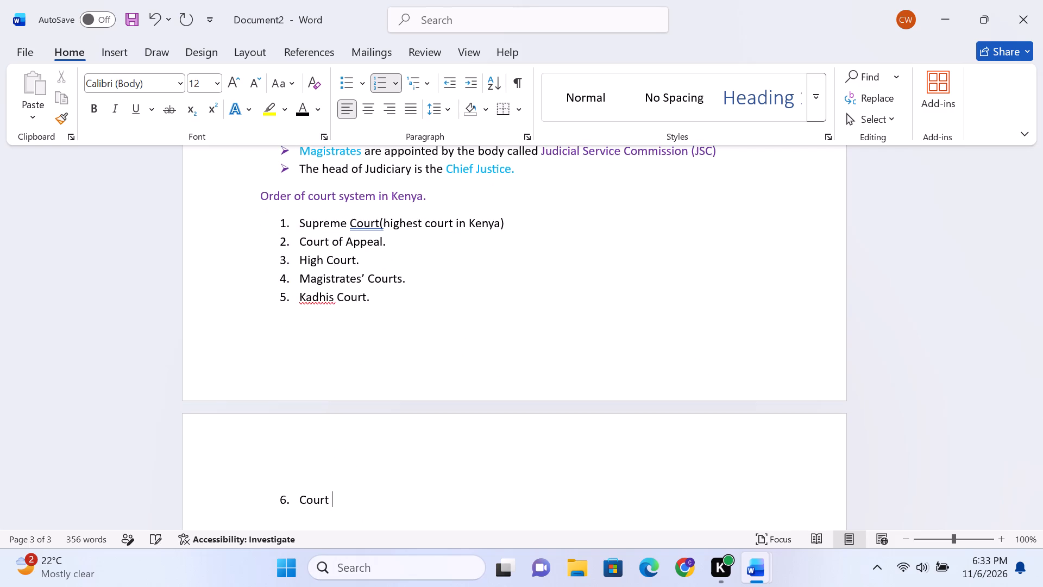
type("artial")
key("period")
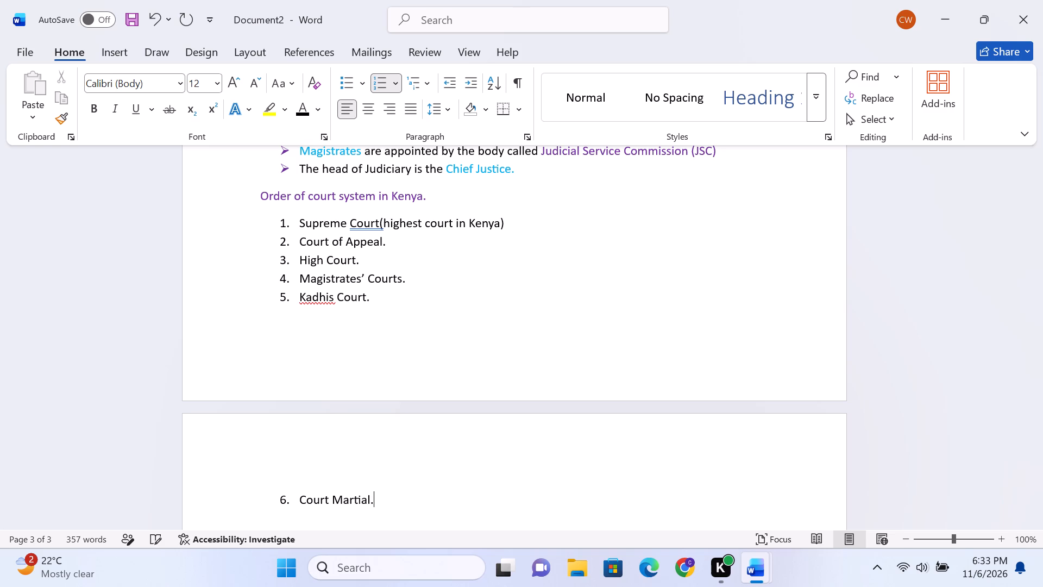
key("Return")
type("juvenille")
key("space")
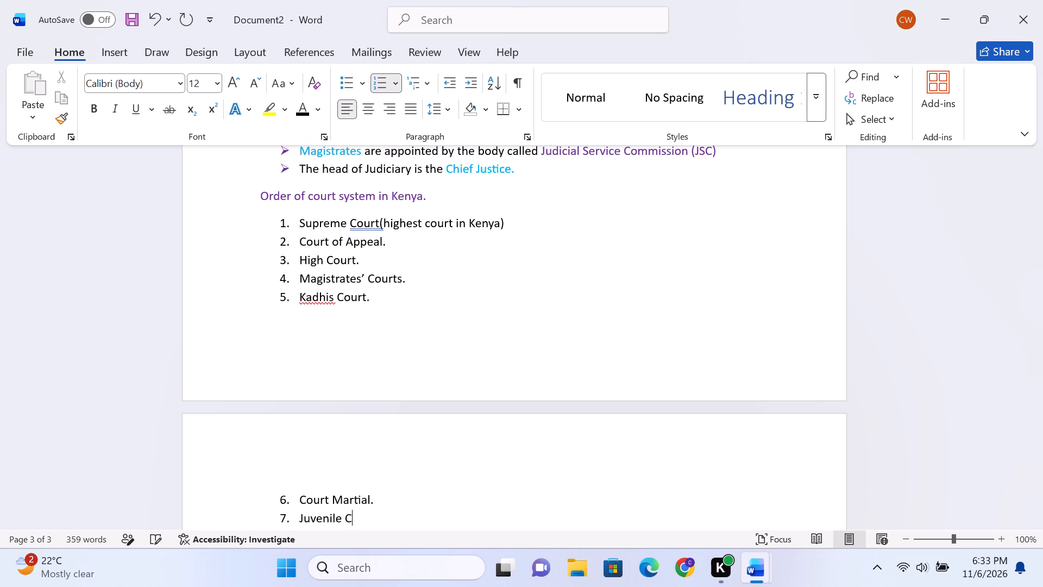
key("t")
key("period")
Insert a space before "(highest court in Kenya)" in the Supreme Court item.
left_click(380, 223)
key("space")
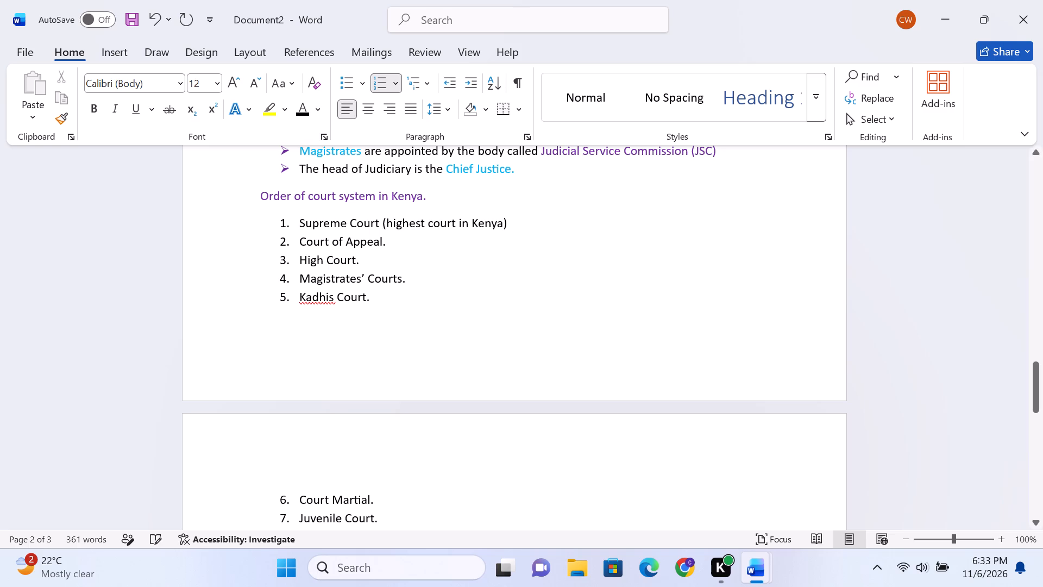
Add the word "Kadhis" in the fifth court item to the spelling dictionary.
left_click_drag(298, 292, 335, 296)
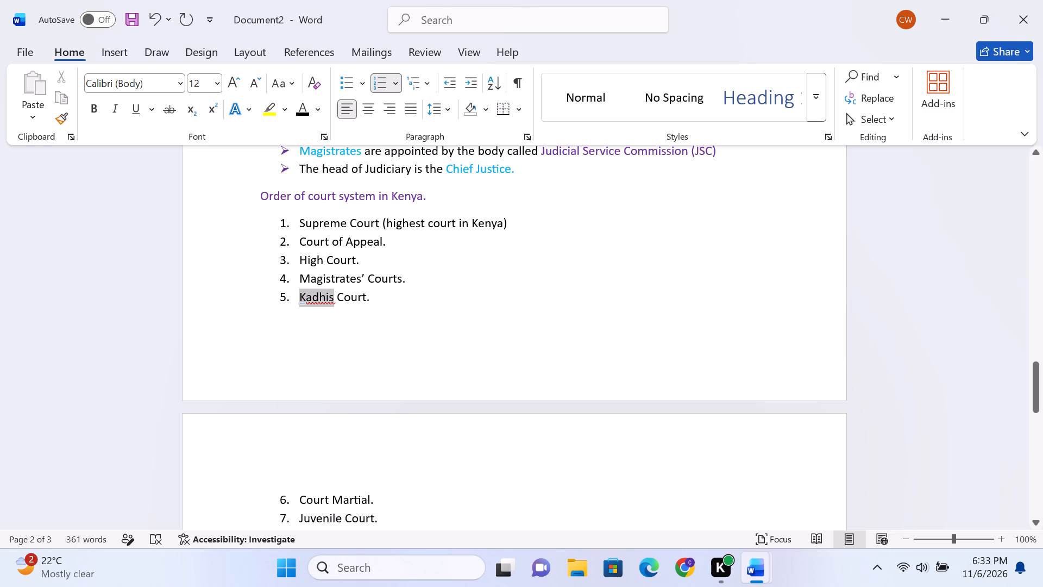
left_click_drag(335, 296, 335, 296)
right_click(335, 296)
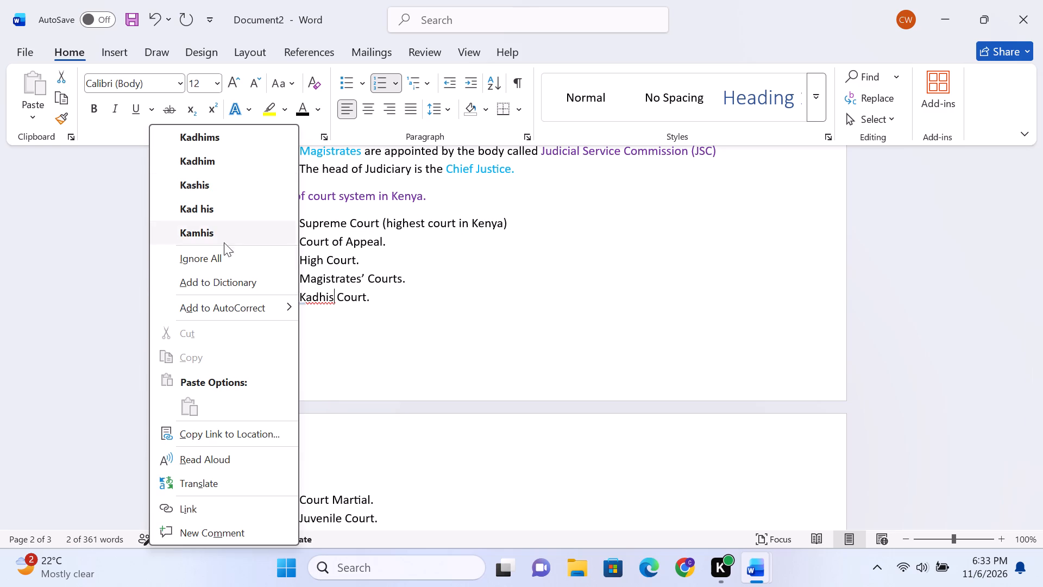
left_click(215, 282)
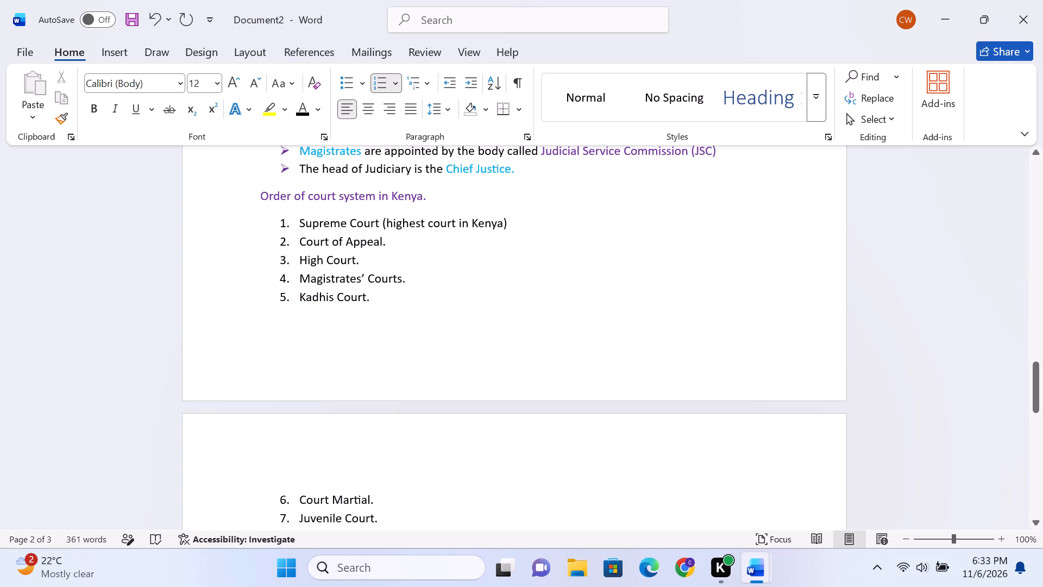
End the numbered list after "Juvenile Court." and start an unnumbered, unindented line below it.
left_click_drag(1036, 383, 1031, 422)
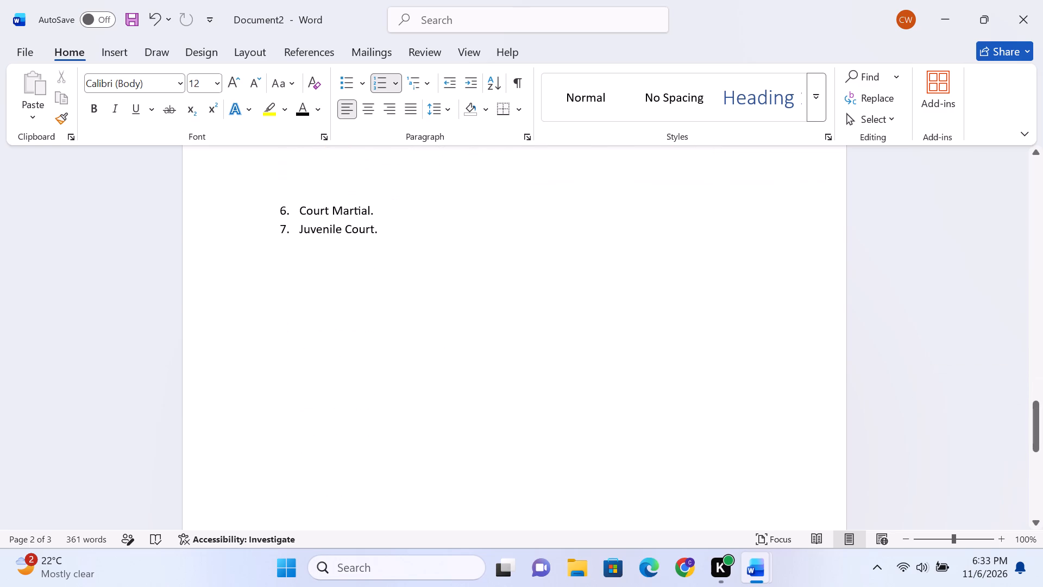
left_click(399, 232)
key("Return")
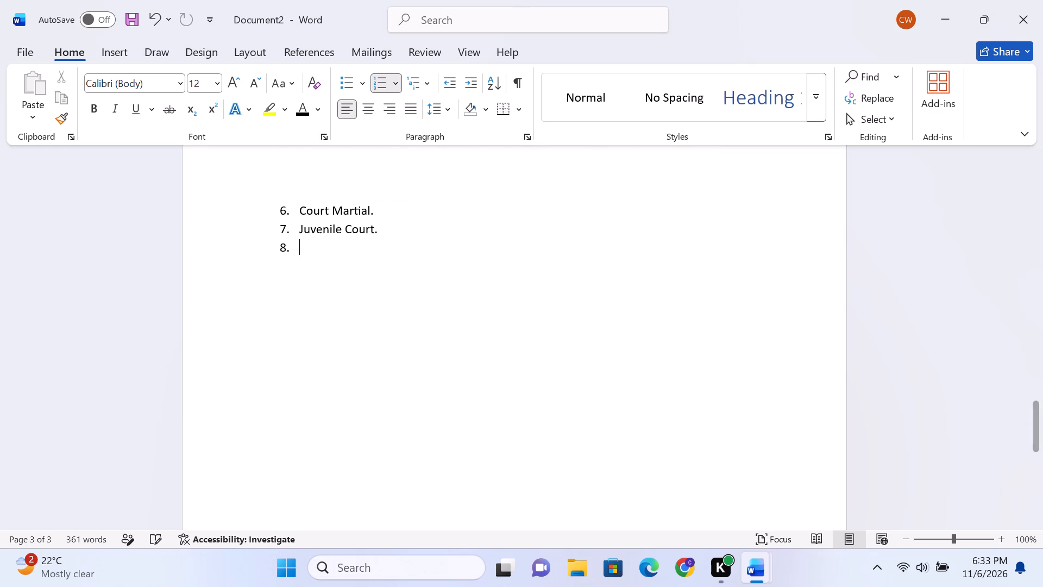
key("BackSpace")
key("BackSpace")
key("BackSpace")
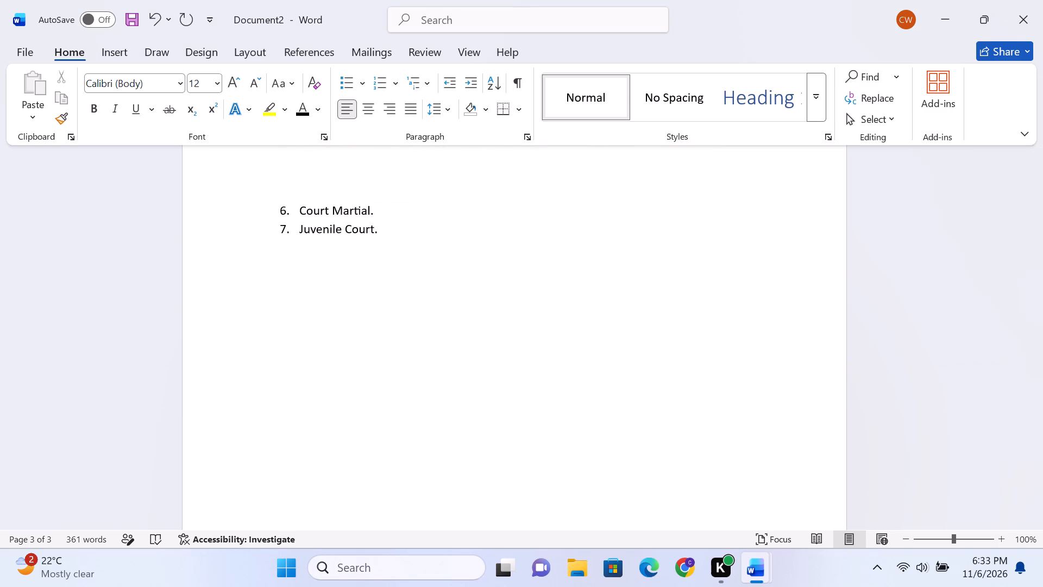
key("BackSpace")
key("Return")
key("BackSpace")
key("BackSpace")
key("BackSpace")
Write the line "The Judiciary performs the following;" below the court system list and start a new line under it.
type("tyhe")
key("space")
key("BackSpace")
key("BackSpace")
key("BackSpace")
key("BackSpace")
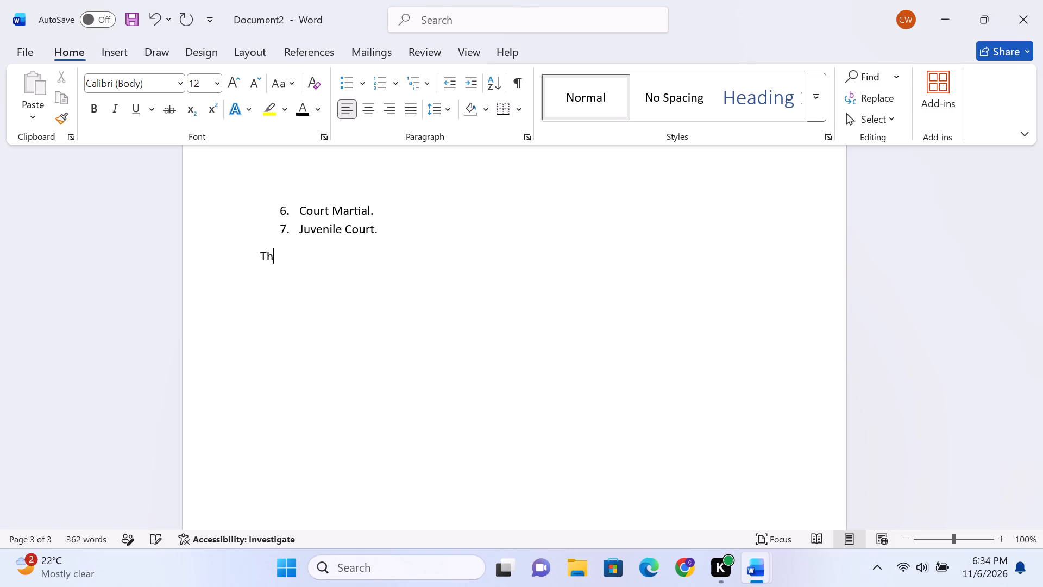
key("BackSpace")
type("e")
key("space")
type("performs")
key("space")
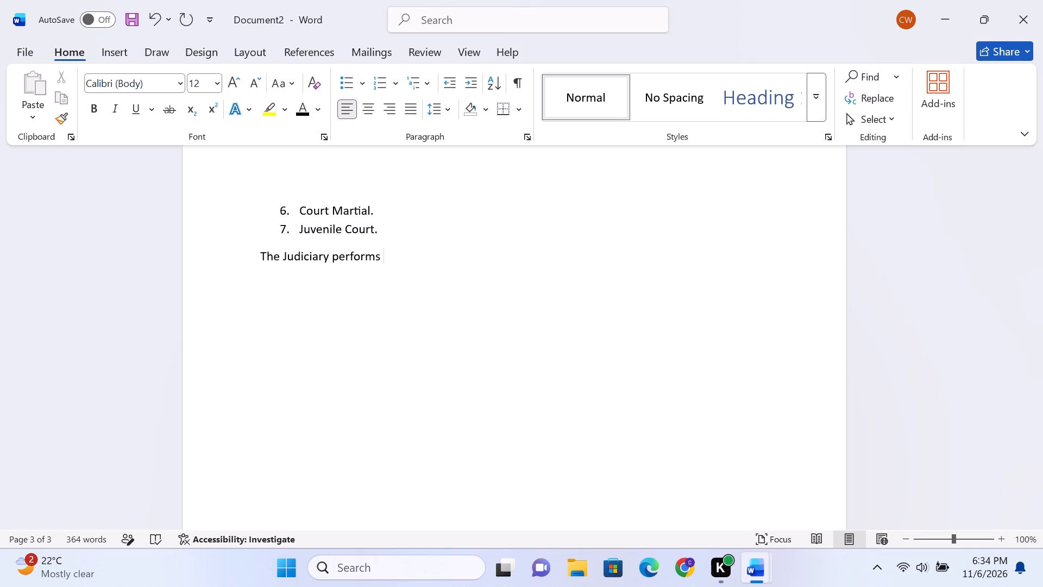
type("the following")
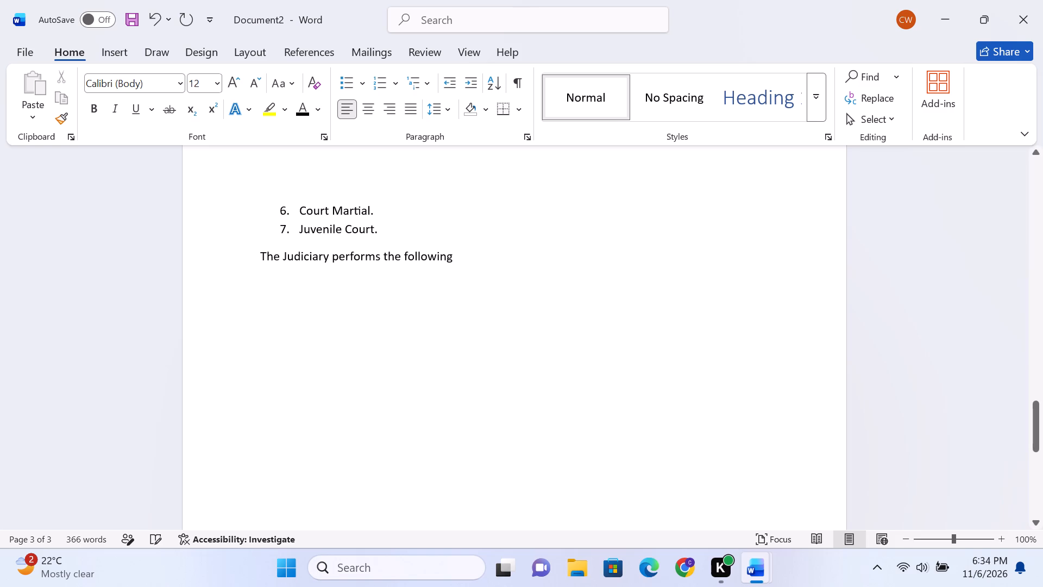
key("semicolon")
key("Return")
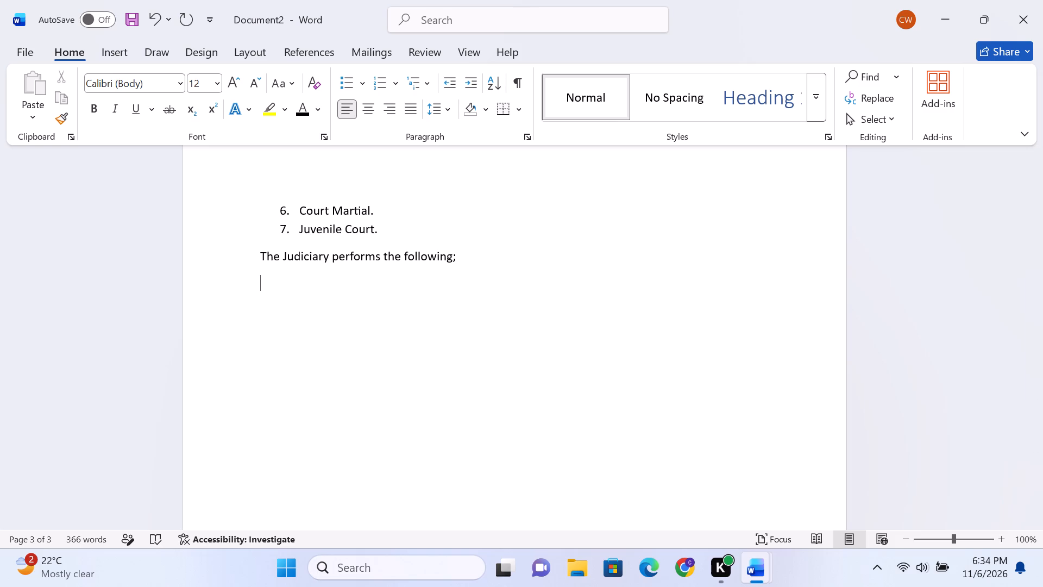
Start an arrow-bulleted list below "The Judiciary performs the following;" using a placeholder "1", and delete the placeholder text.
key("1")
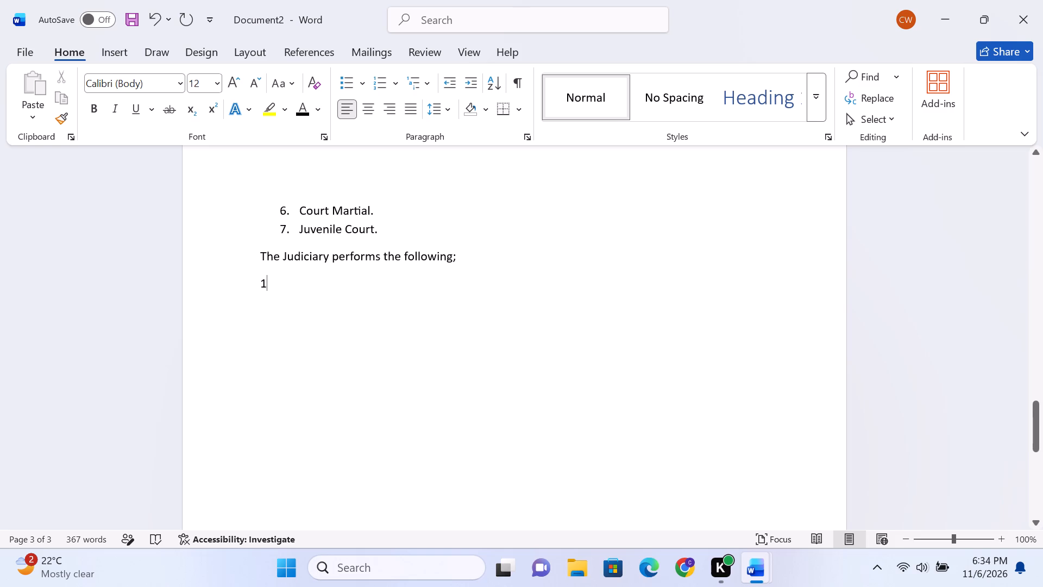
left_click_drag(257, 280, 264, 283)
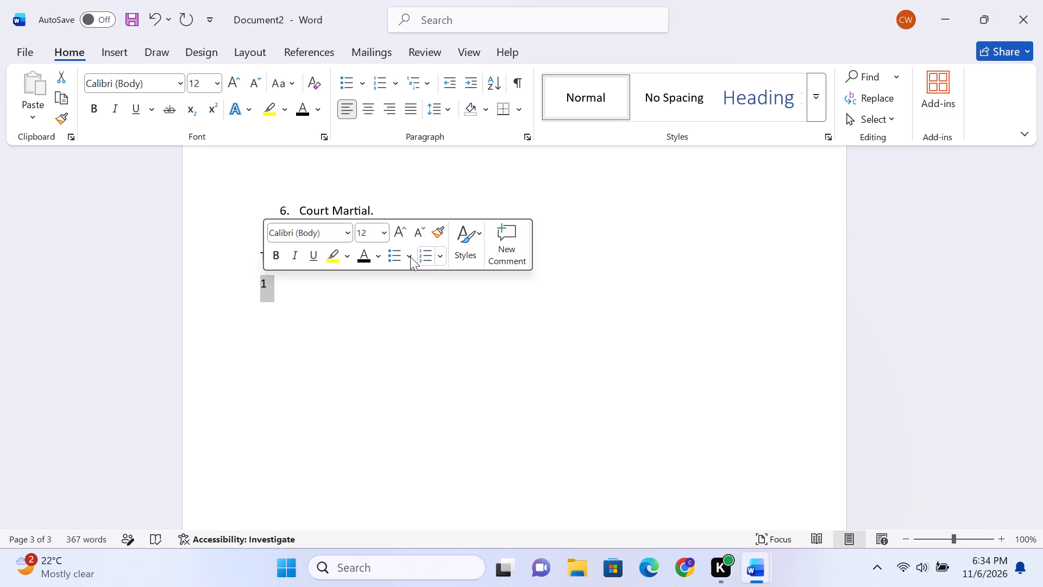
left_click(409, 257)
left_click(411, 309)
left_click(337, 296)
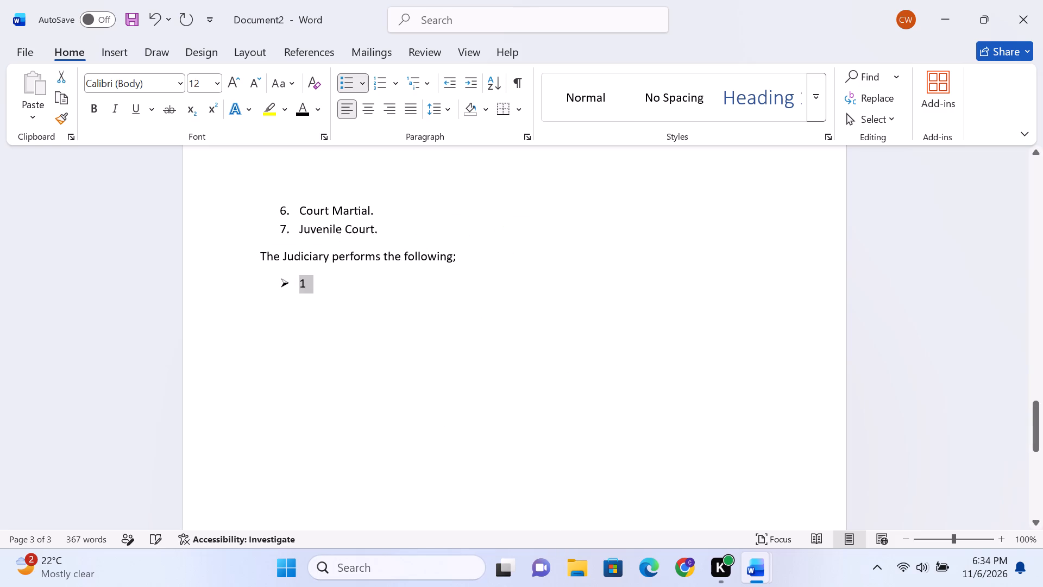
key("BackSpace")
key("BackSpace")
key("BackSpace")
key("BackSpace")
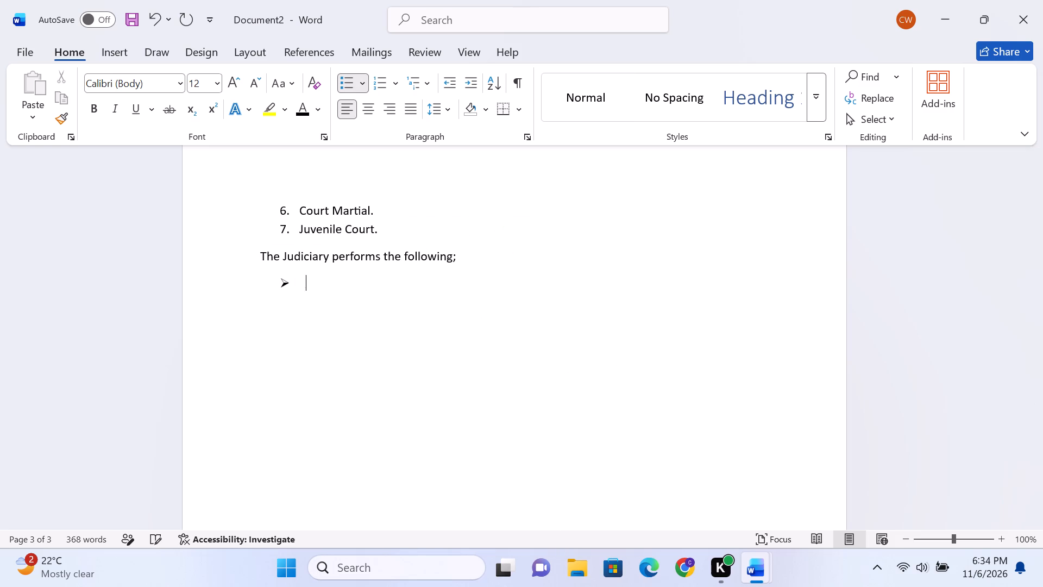
Write "Interprets the law." as the first bullet of the Judiciary's functions and start the next bullet.
type("inter")
type("prets the law")
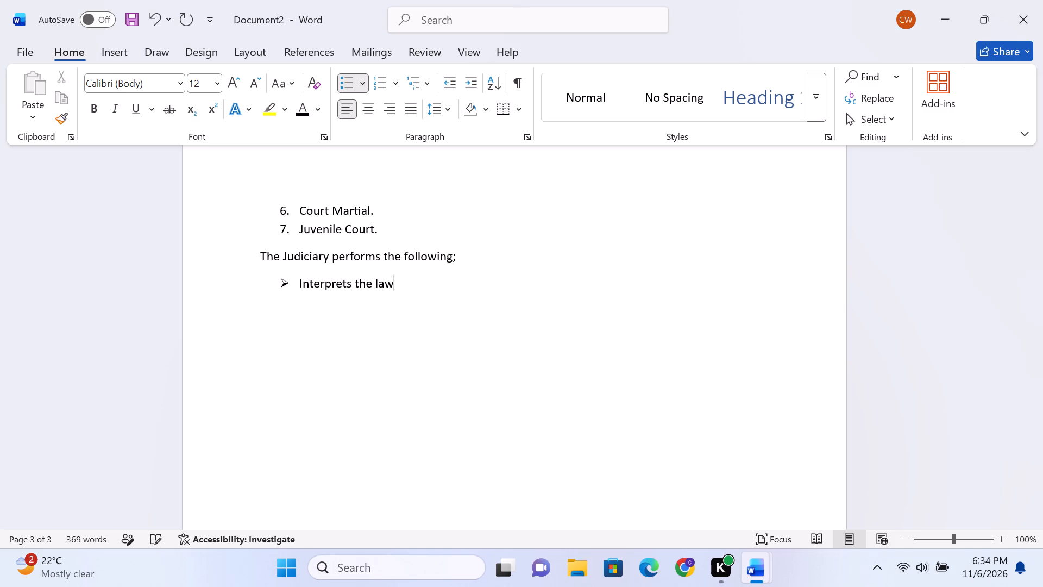
key("period")
key("Return")
Add "Punishes law breakers." and "Administers justice." as the next bullets of the Judiciary's functions and start another bullet.
type("punishes")
key("space")
type("law breakers")
key("period")
key("Return")
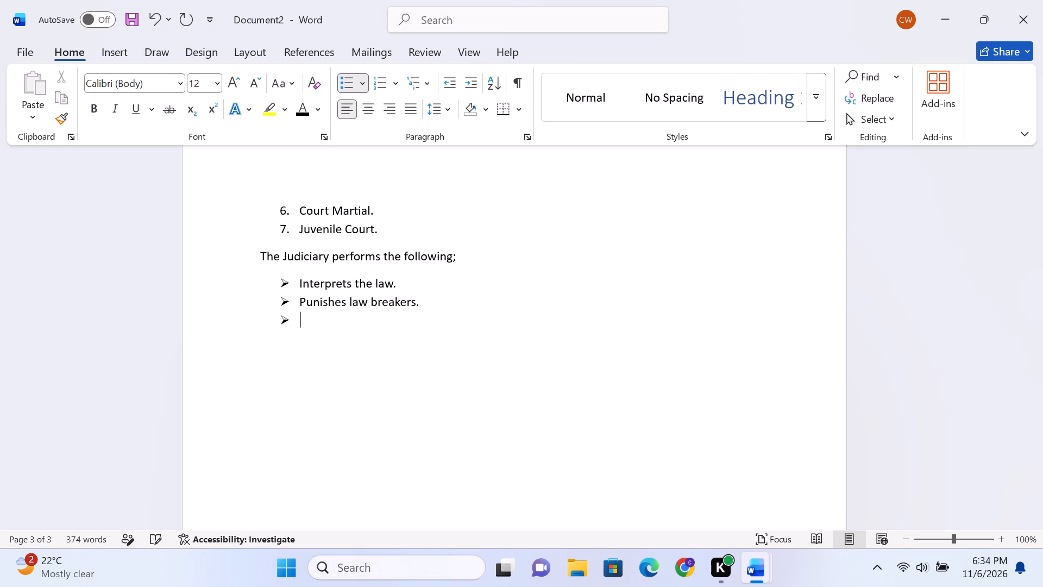
type("administers ju")
type("stice.")
key("Return")
End the arrow-bulleted list after "Administers justice." and leave blank, unindented lines below it.
key("BackSpace")
key("BackSpace")
key("BackSpace")
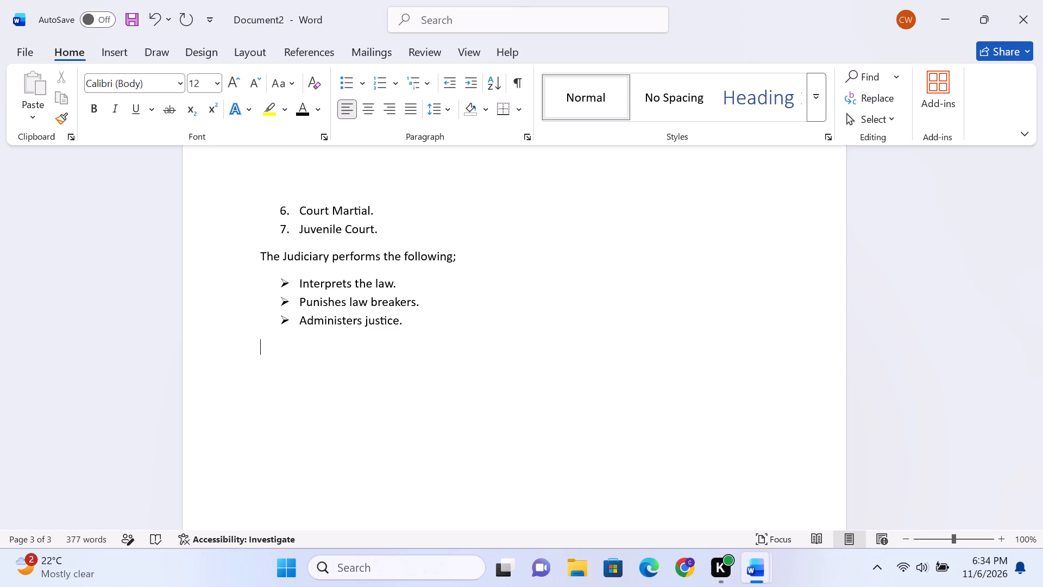
key("space")
key("space")
key("Return")
key("Return")
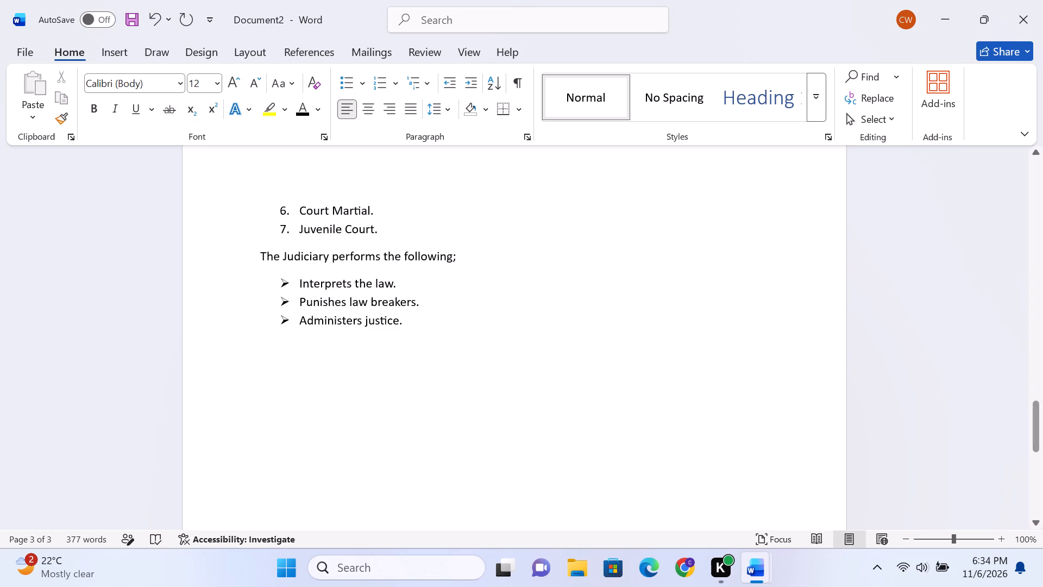
Write "ASSESSMENT EXERCISE" in the Heading style below the Judiciary's functions list.
left_click(753, 88)
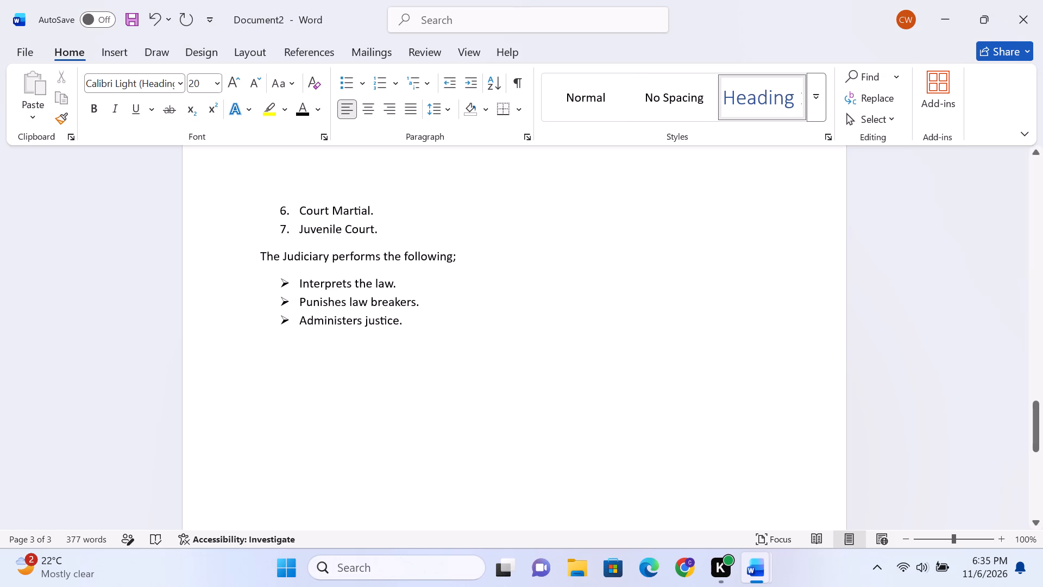
key("a")
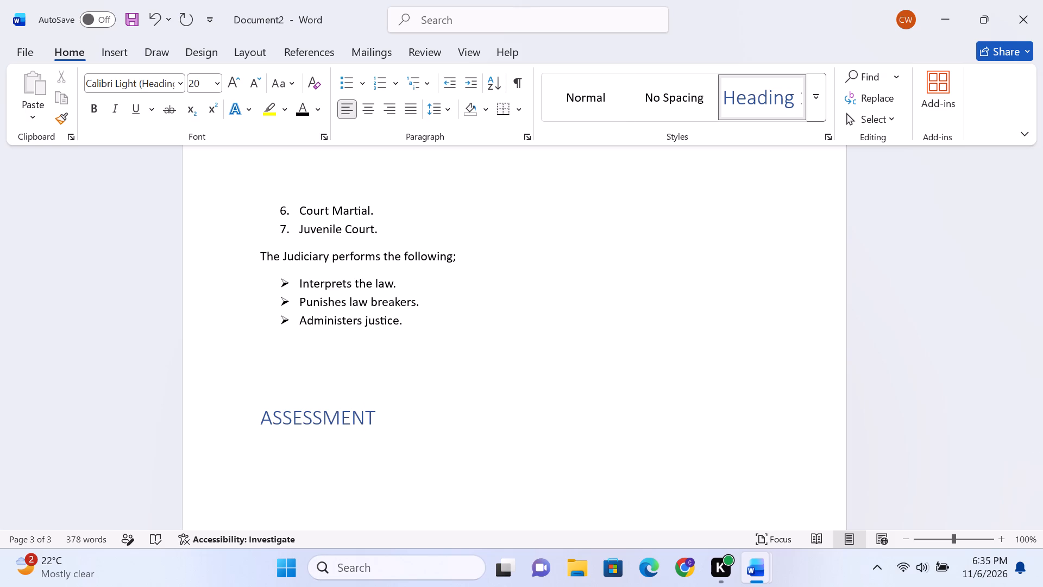
type("EXER")
key("BackSpace")
type("RCIAS")
key("BackSpace")
key("BackSpace")
type("SE")
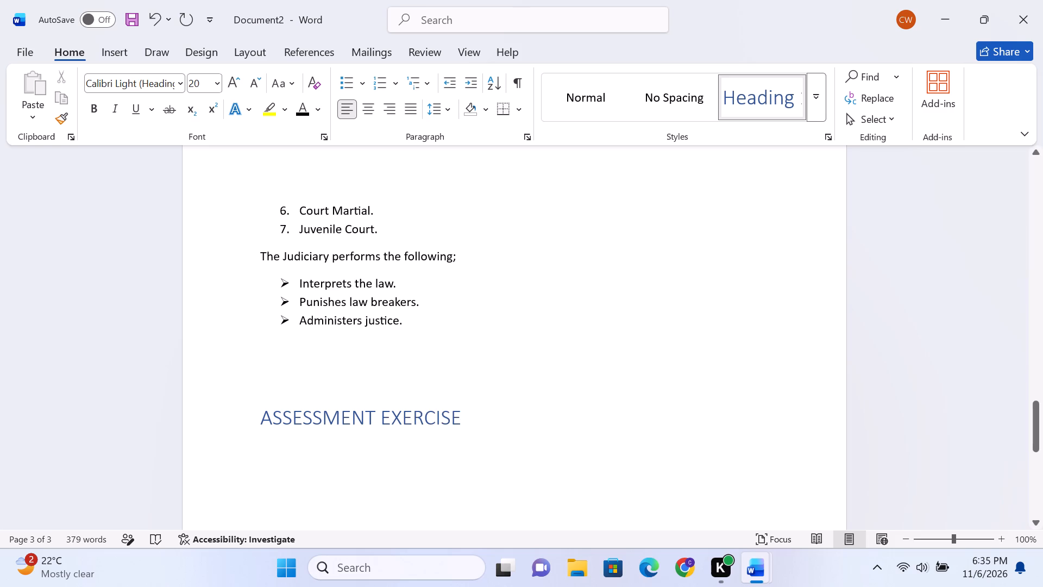
Make the "ASSESSMENT EXERCISE" heading bold and underlined.
left_click_drag(255, 416, 244, 422)
left_click_drag(244, 422, 257, 410)
left_click_drag(257, 410, 410, 420)
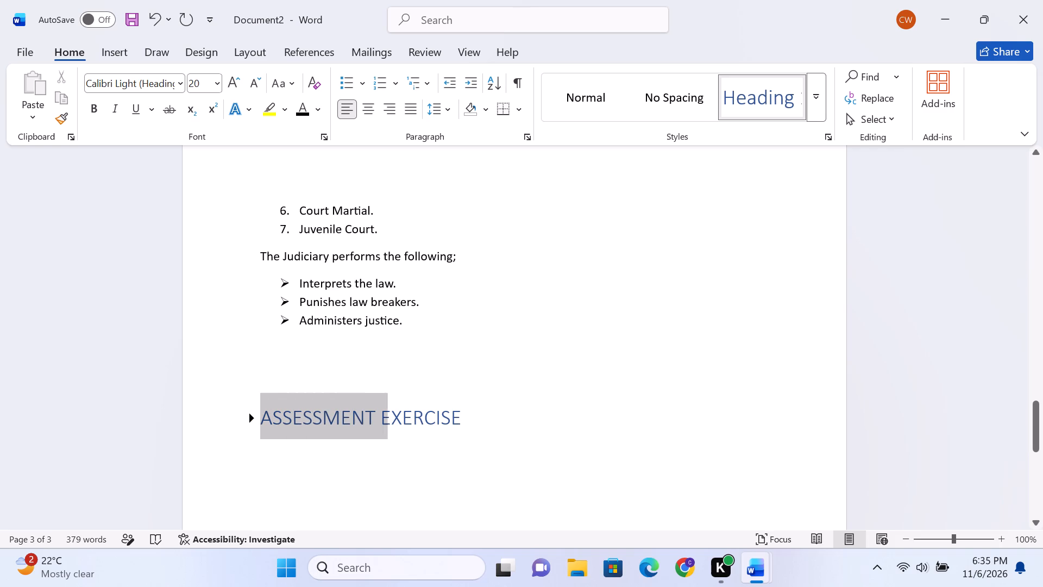
left_click_drag(410, 420, 457, 421)
left_click(470, 397)
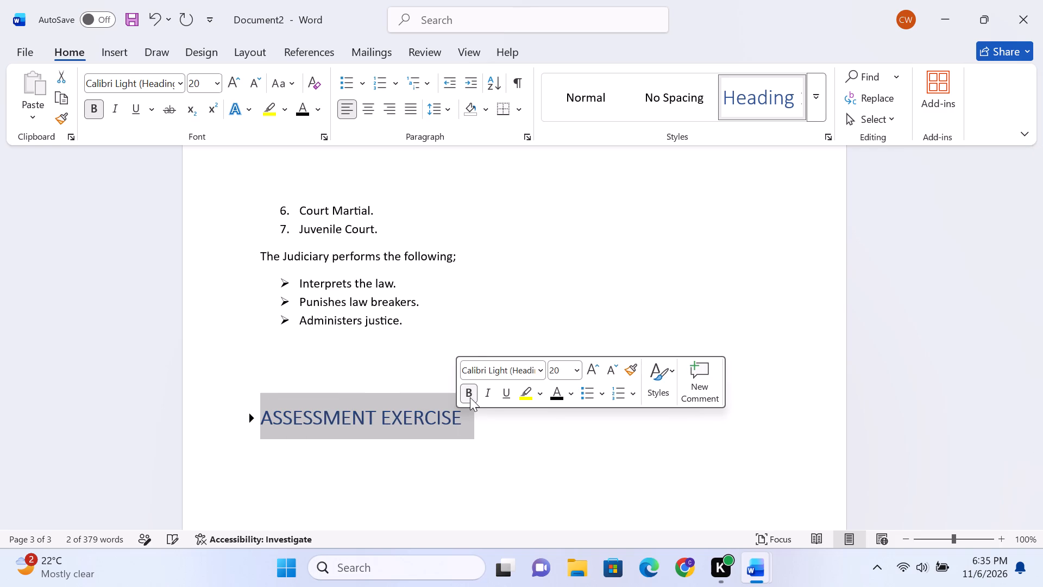
left_click(507, 396)
left_click(490, 428)
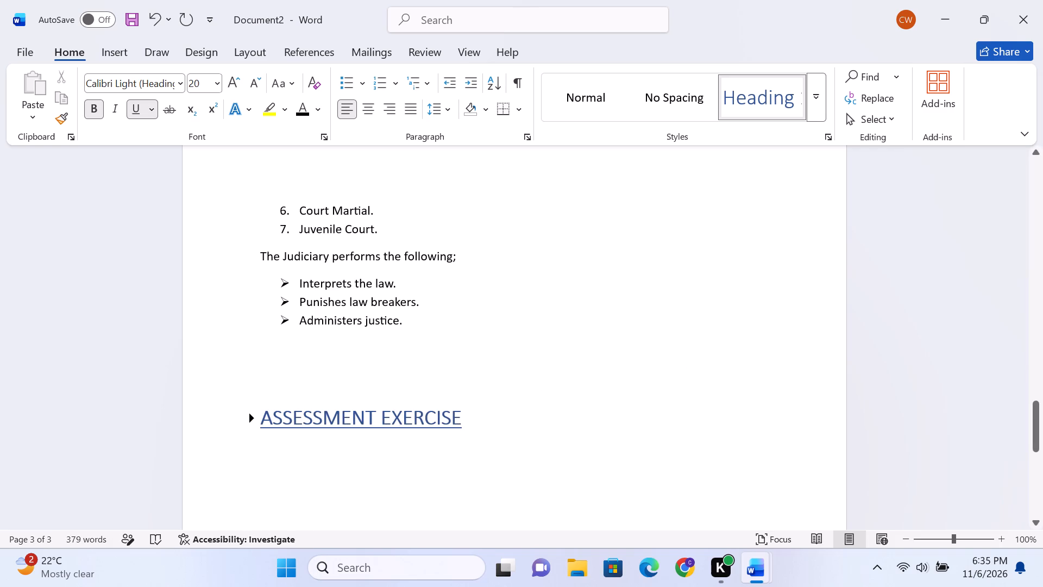
Start a normal text line directly below the "ASSESSMENT EXERCISE" heading.
key("Return")
key("Return")
key("Return")
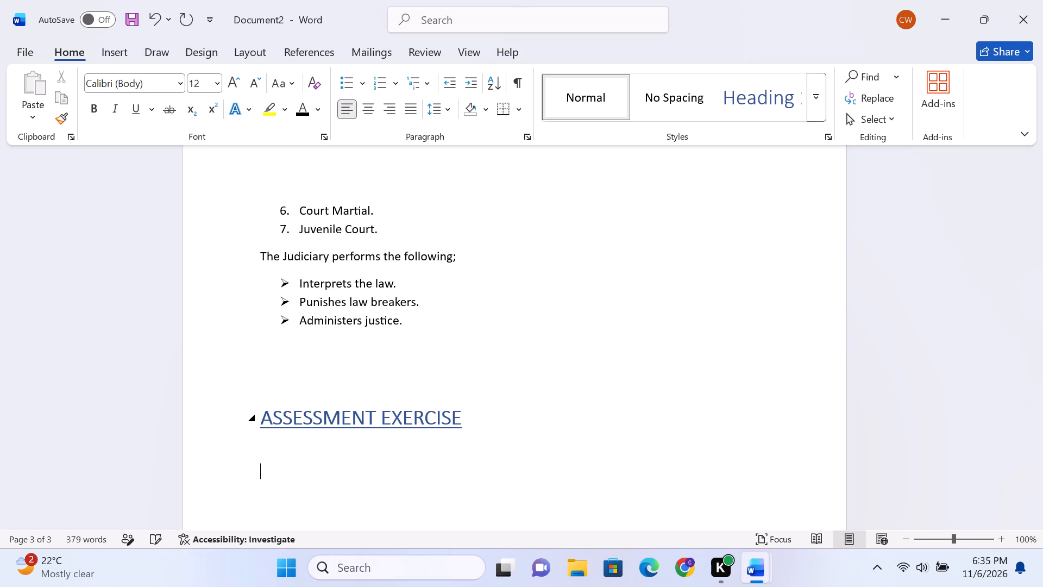
key("BackSpace")
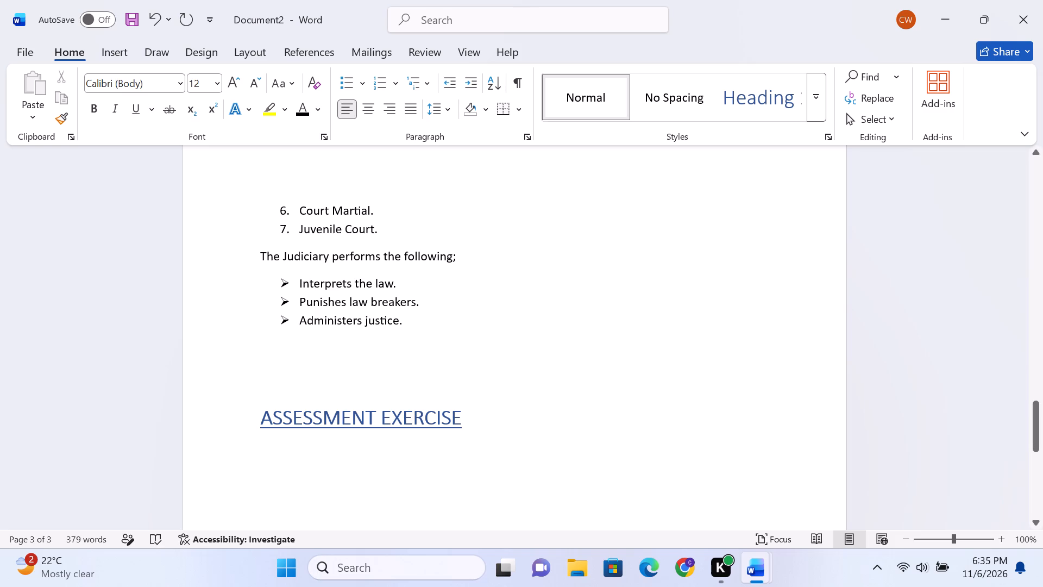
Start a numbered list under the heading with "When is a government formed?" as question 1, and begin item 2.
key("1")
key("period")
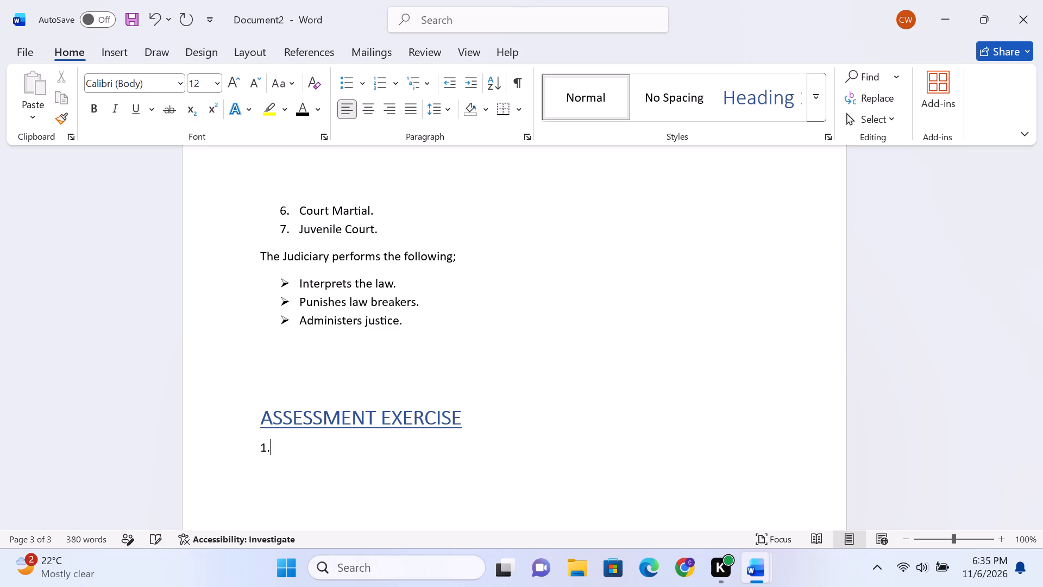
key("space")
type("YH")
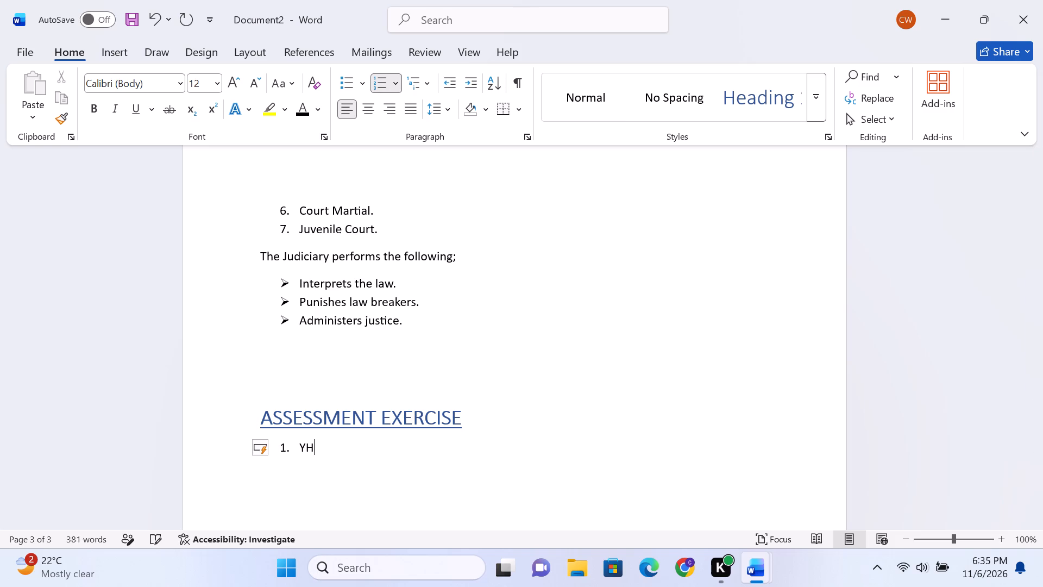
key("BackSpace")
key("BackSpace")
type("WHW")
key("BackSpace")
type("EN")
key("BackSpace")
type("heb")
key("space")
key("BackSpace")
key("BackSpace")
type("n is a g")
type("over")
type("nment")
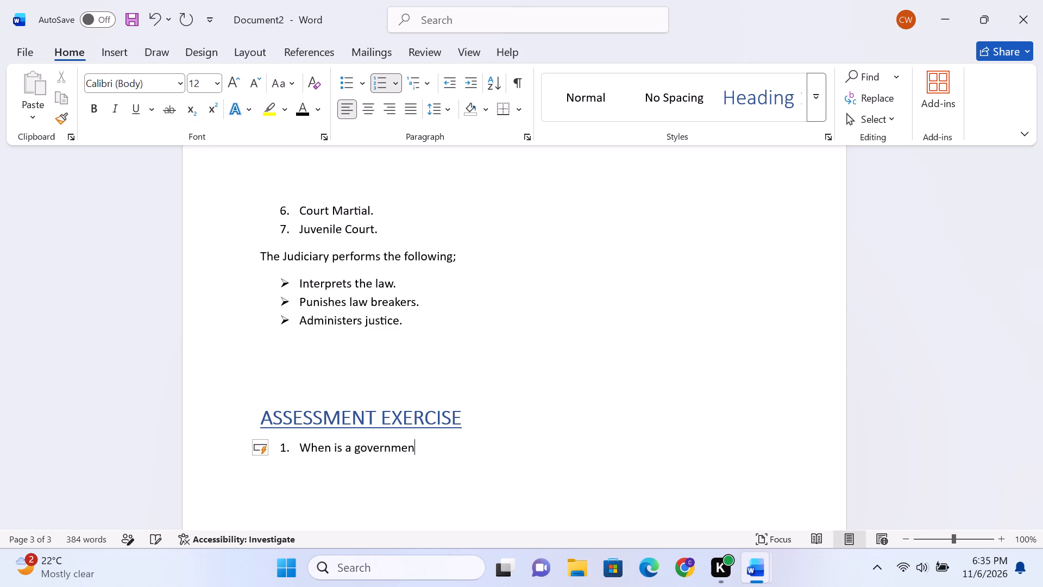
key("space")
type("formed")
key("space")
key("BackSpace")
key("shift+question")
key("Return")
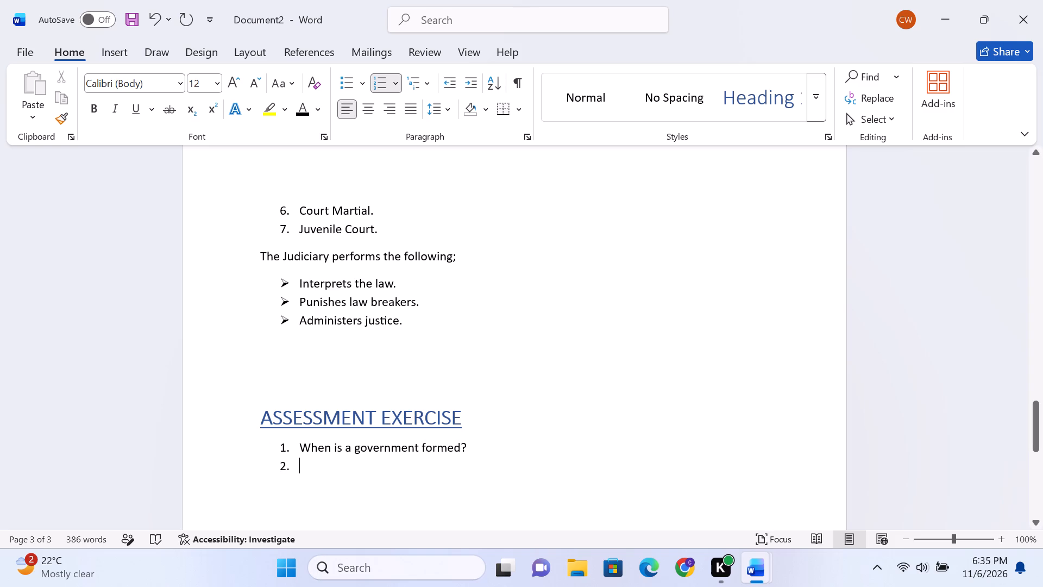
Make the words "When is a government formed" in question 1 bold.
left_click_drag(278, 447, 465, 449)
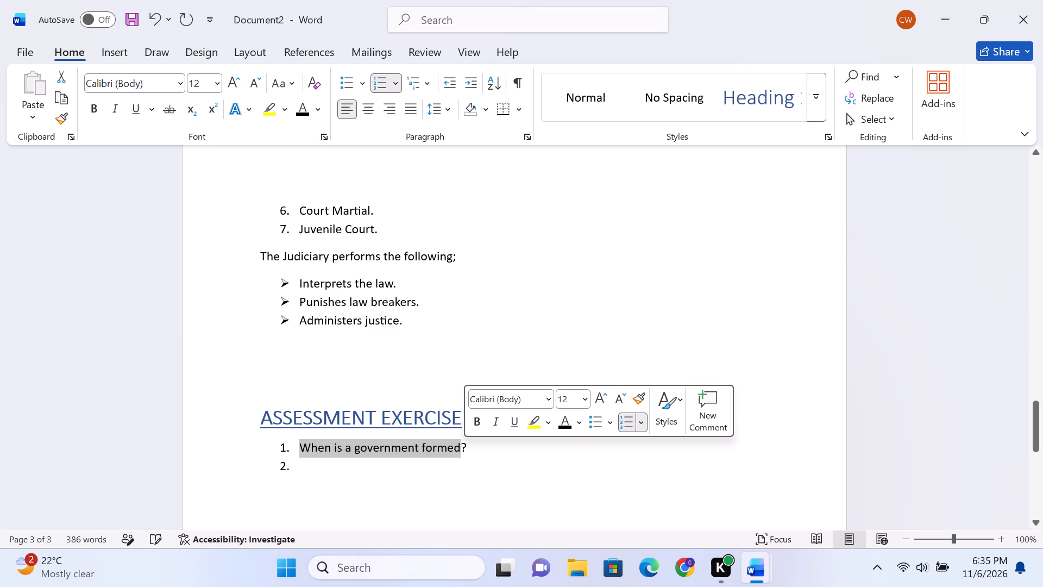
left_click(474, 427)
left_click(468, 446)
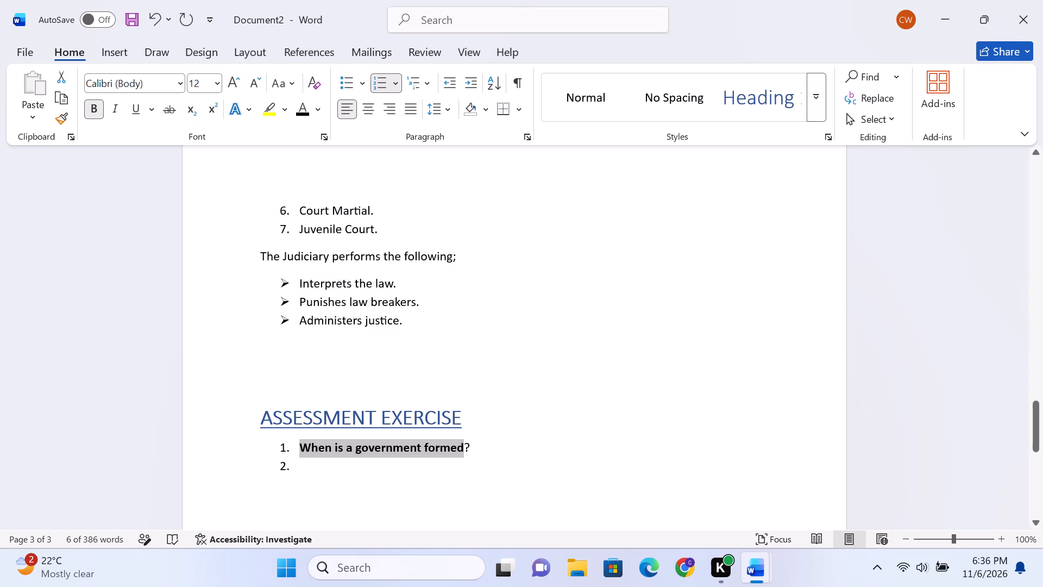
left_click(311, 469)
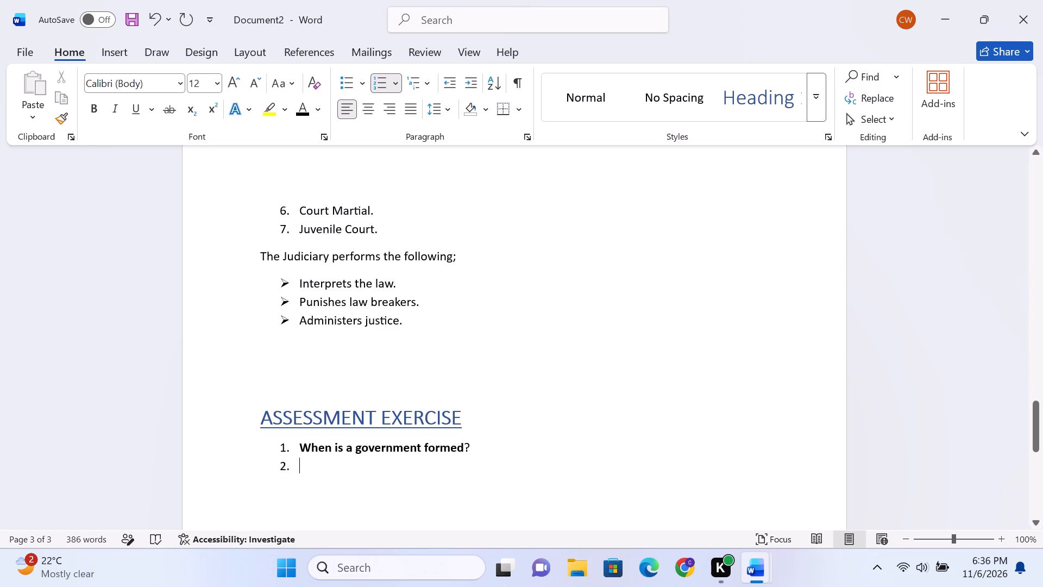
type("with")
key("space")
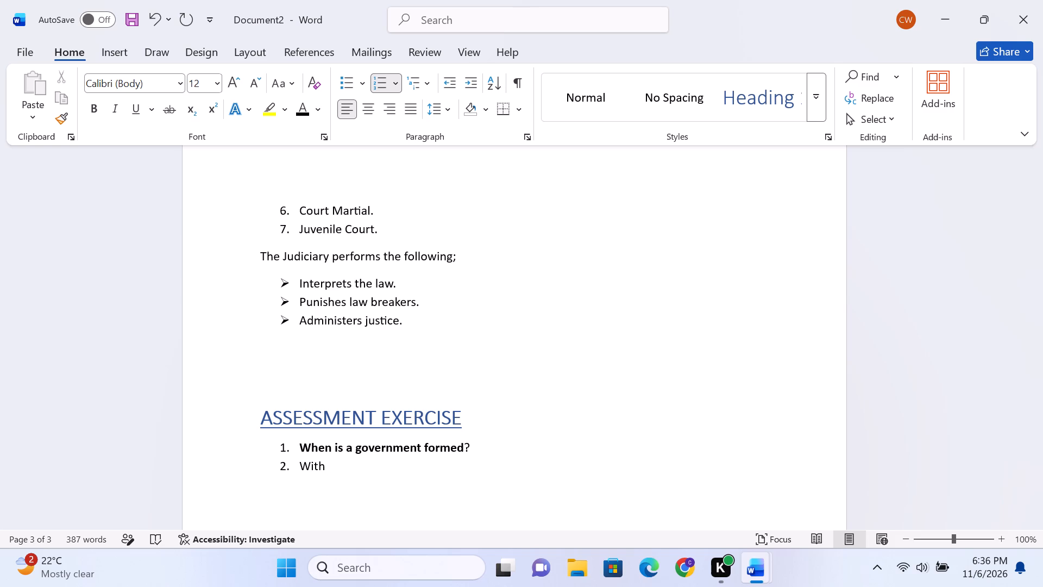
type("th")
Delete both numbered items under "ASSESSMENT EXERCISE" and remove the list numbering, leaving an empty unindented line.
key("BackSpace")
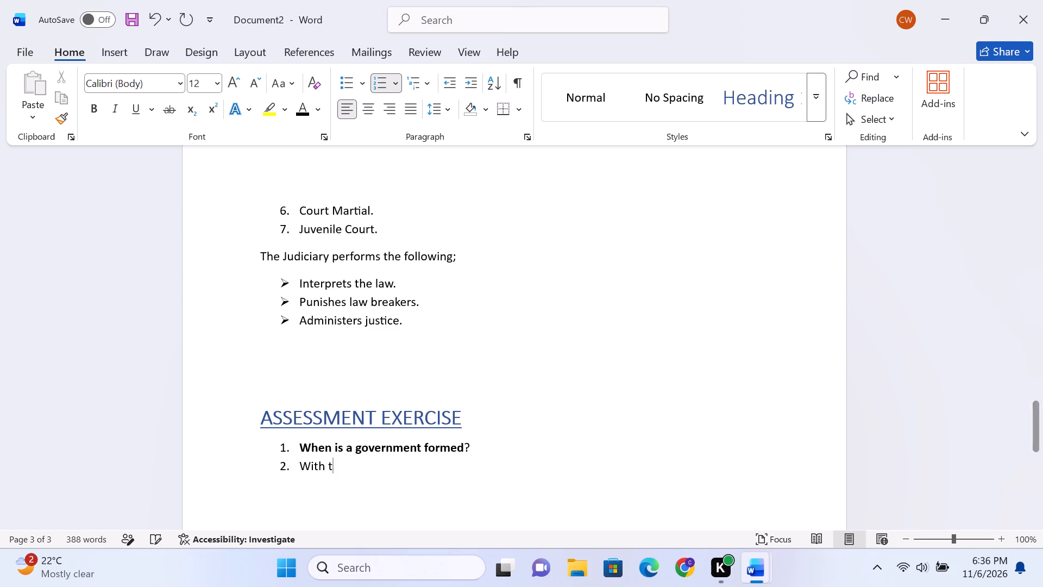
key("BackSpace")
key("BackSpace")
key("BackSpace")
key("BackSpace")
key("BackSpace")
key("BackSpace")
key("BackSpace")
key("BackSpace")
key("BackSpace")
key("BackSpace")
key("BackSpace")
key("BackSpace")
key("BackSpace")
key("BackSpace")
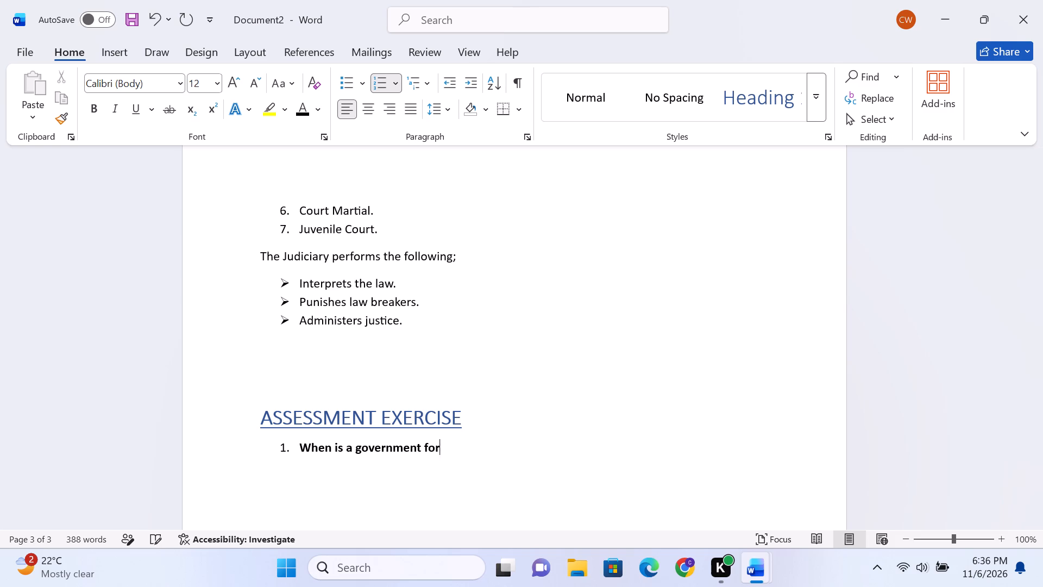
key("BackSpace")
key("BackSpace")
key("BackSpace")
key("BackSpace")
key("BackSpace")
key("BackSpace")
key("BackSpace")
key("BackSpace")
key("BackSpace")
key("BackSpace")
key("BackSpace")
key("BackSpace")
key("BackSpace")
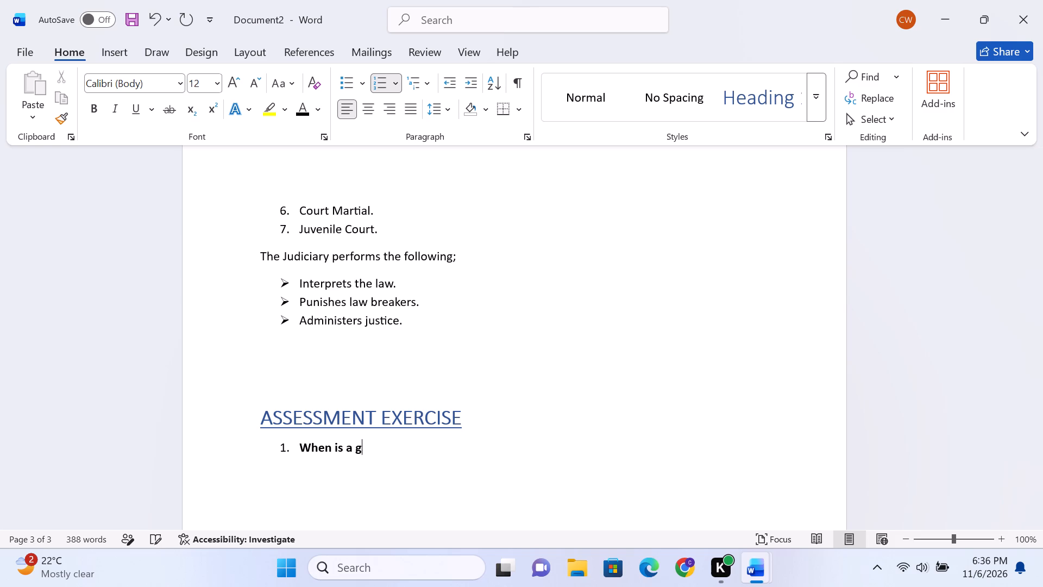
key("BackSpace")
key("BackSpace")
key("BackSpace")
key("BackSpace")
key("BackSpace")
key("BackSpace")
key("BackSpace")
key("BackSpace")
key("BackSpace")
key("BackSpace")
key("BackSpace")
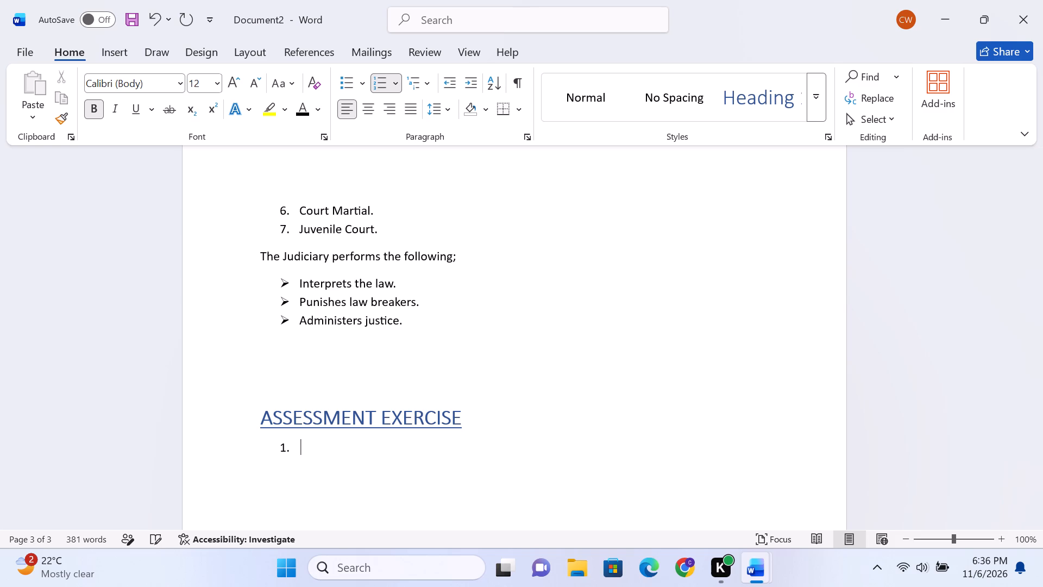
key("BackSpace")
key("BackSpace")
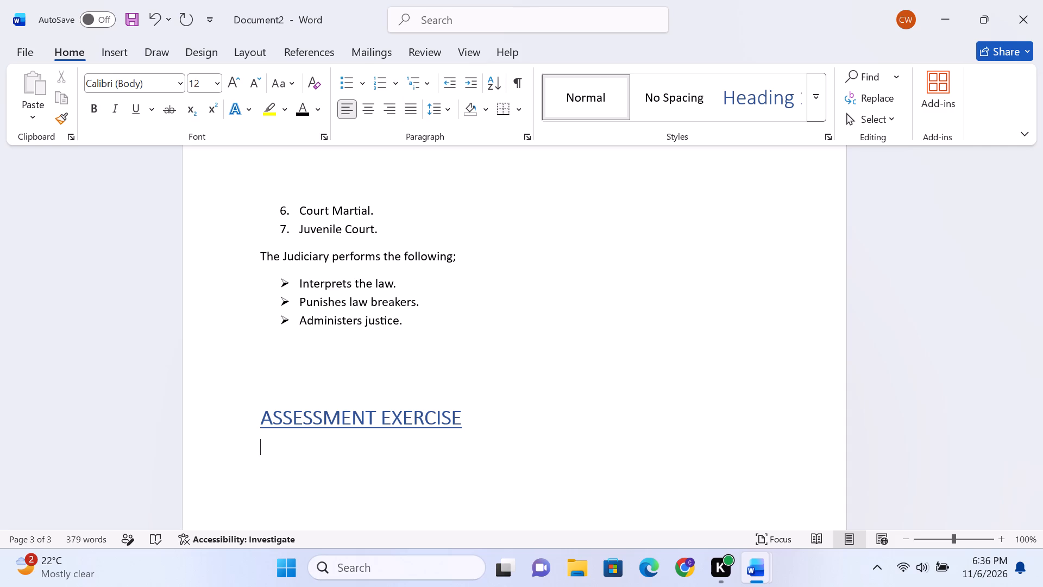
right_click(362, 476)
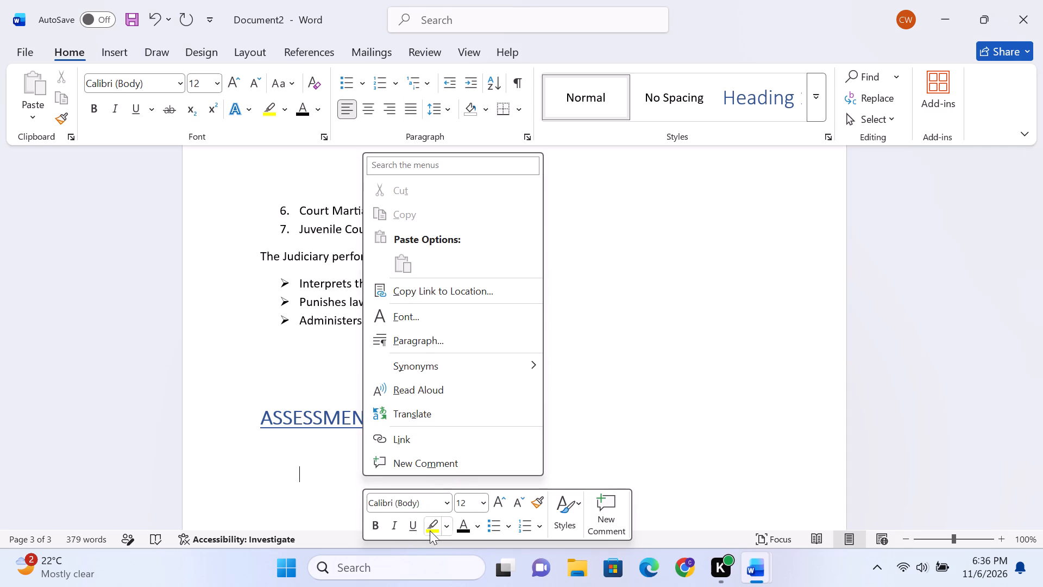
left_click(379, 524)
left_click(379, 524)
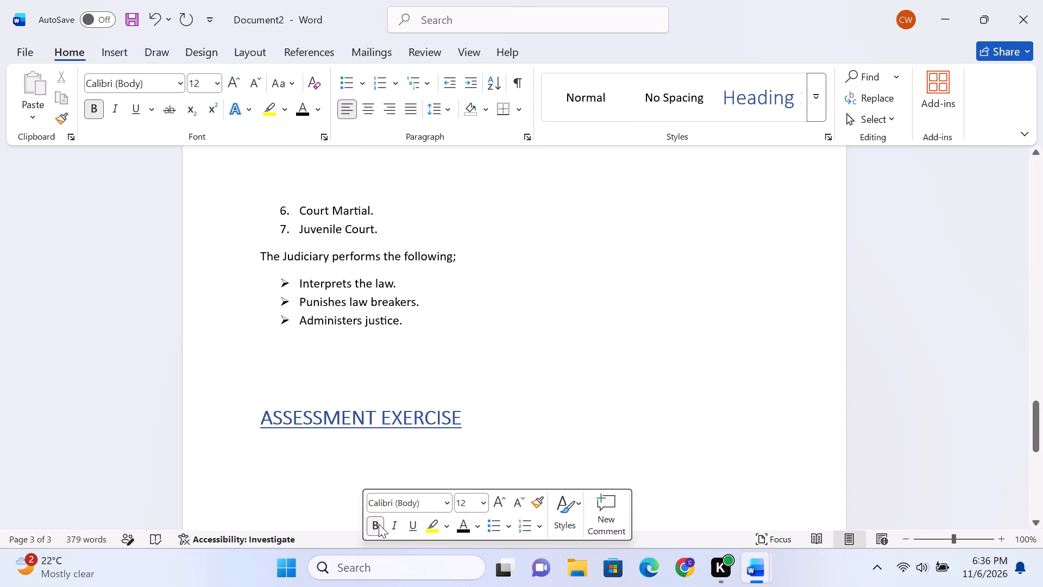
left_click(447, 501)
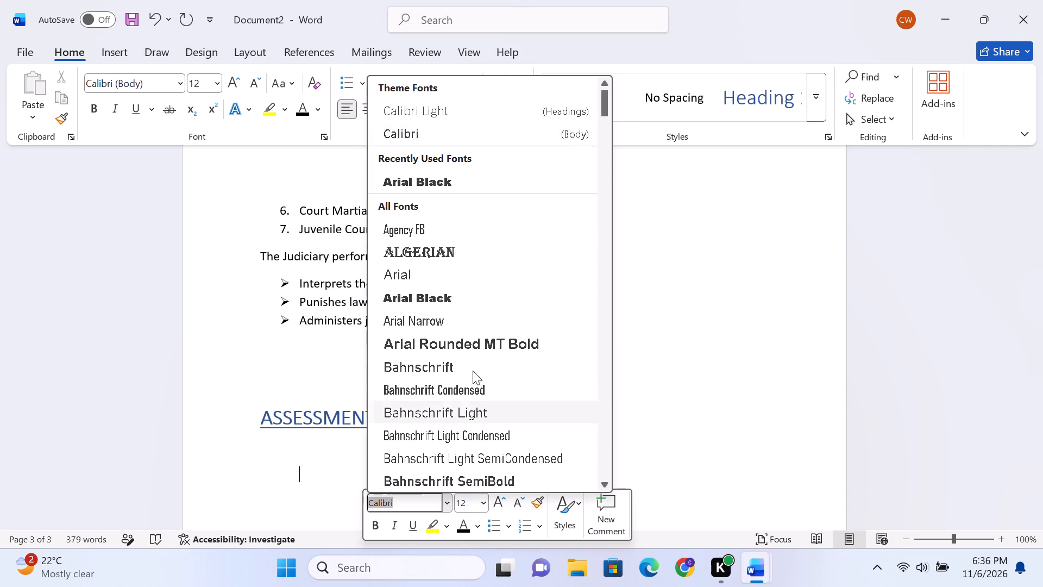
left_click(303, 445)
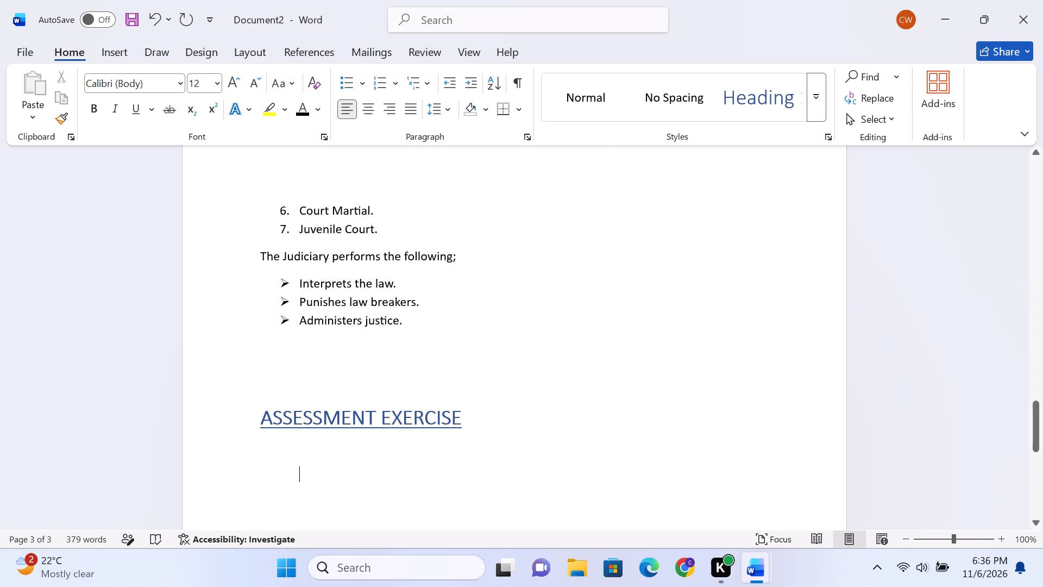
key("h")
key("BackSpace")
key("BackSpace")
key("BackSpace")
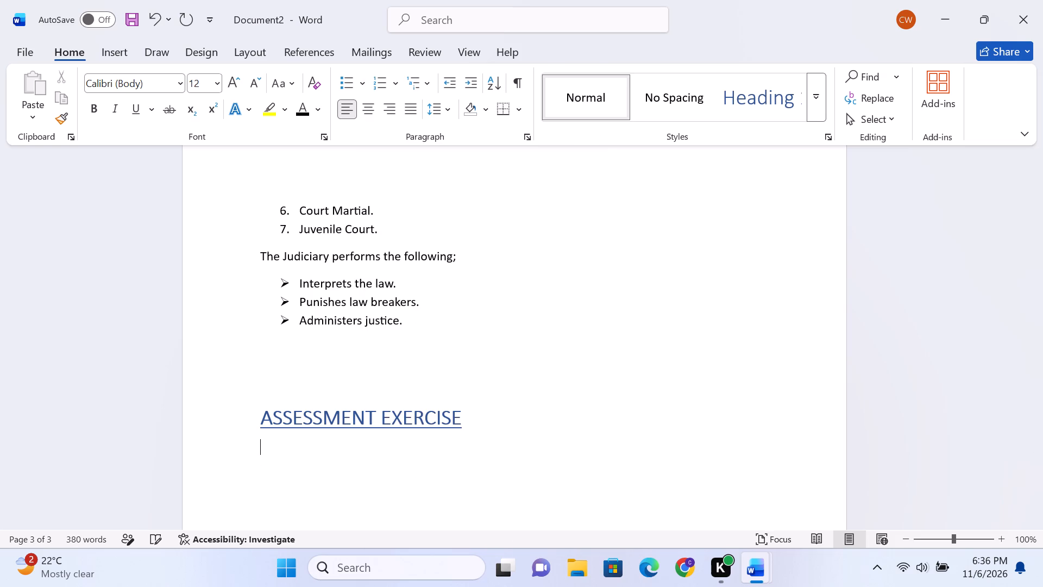
Leave a blank line under the "ASSESSMENT EXERCISE" heading and start a numbered list at 1.
key("Return")
key("1")
type(".")
key("space")
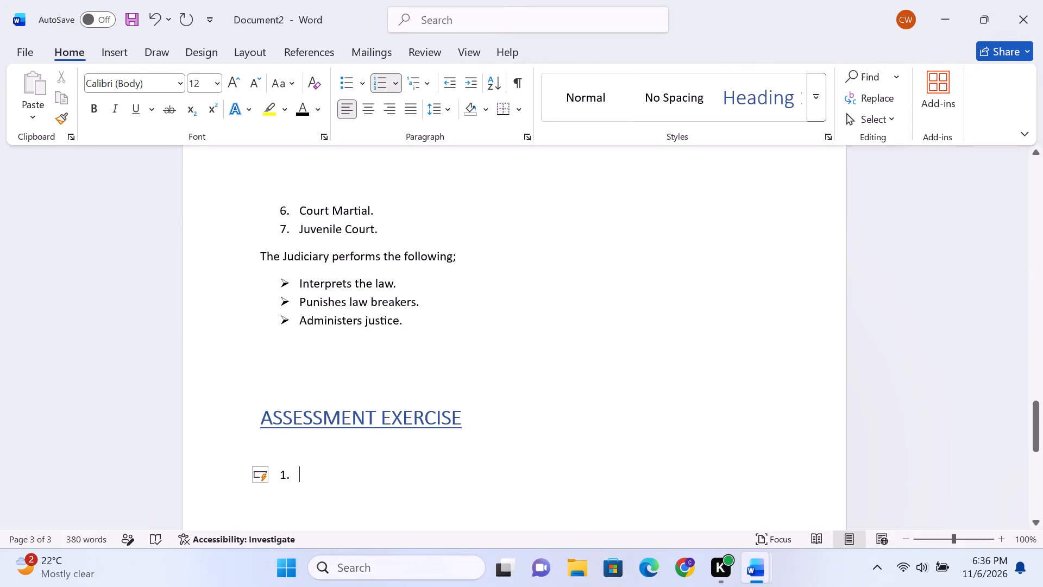
Set the text formatting for list item 1 to bold Arial Black.
right_click(297, 473)
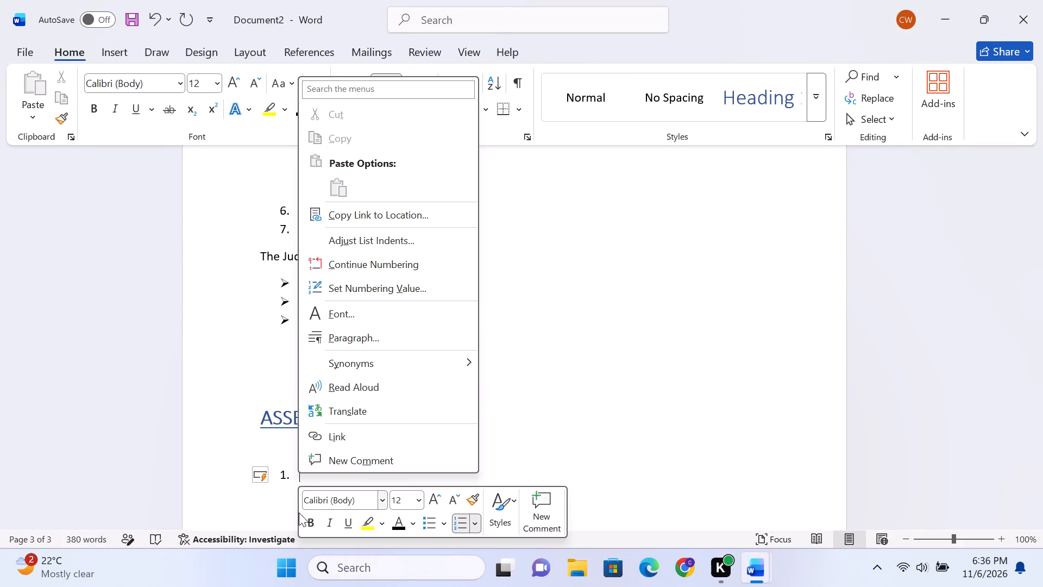
left_click(303, 513)
left_click(311, 524)
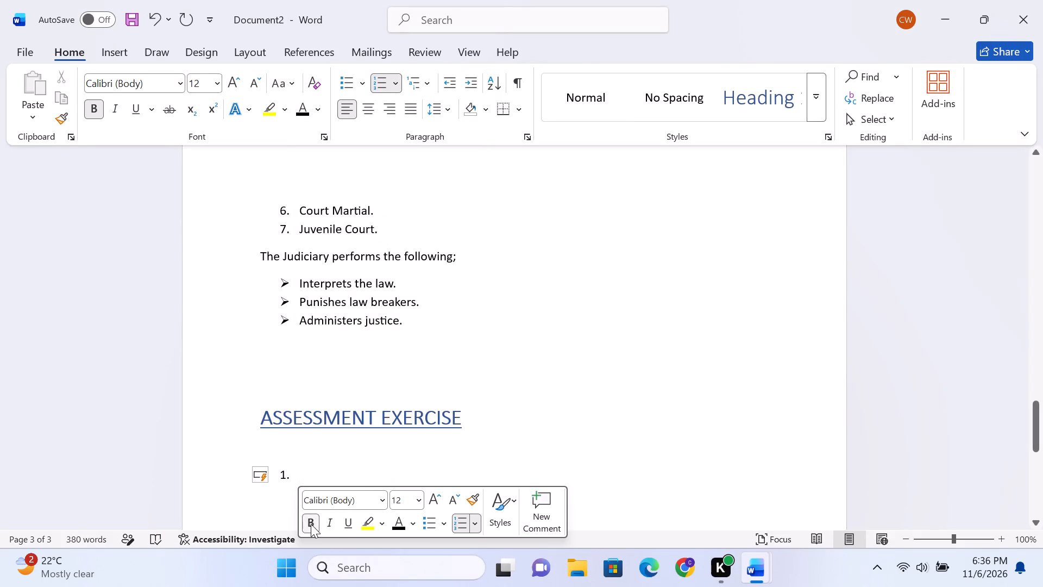
left_click(382, 499)
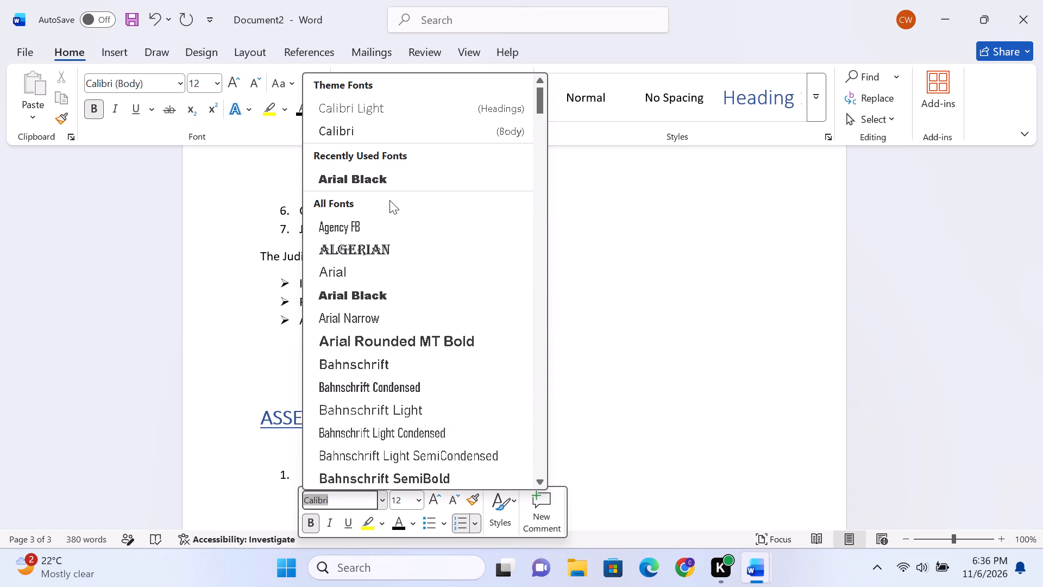
left_click(384, 179)
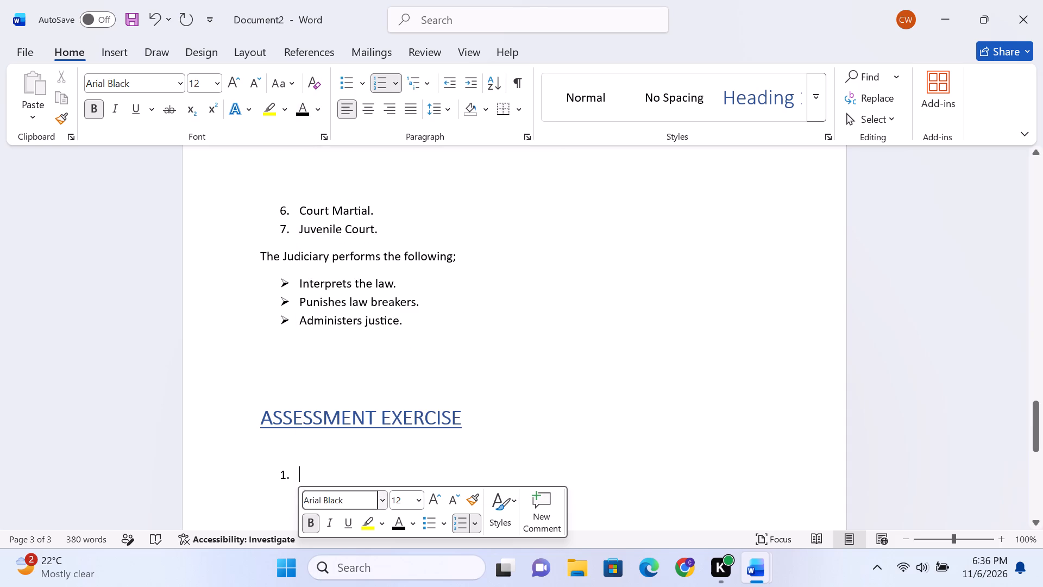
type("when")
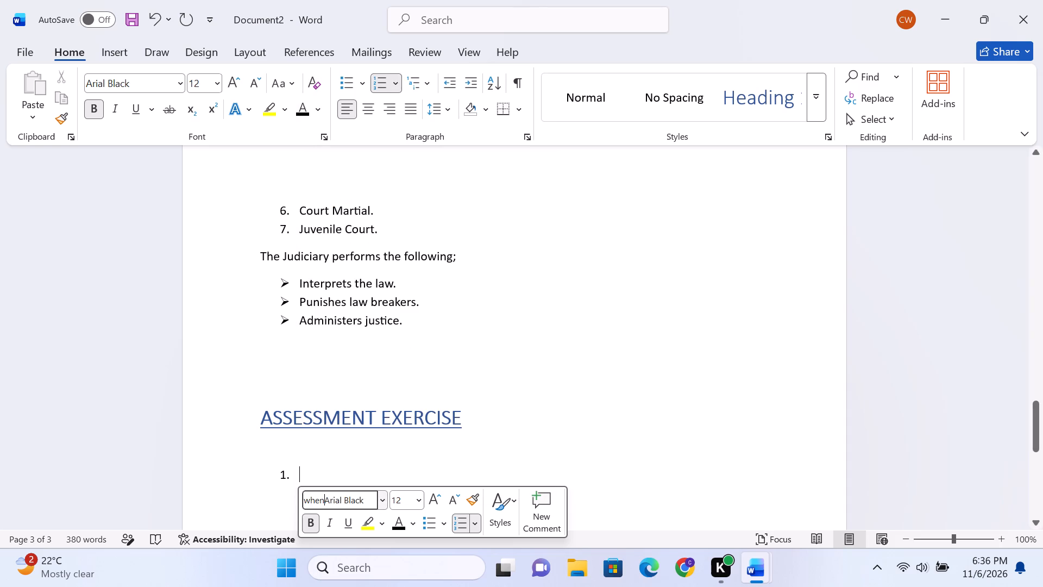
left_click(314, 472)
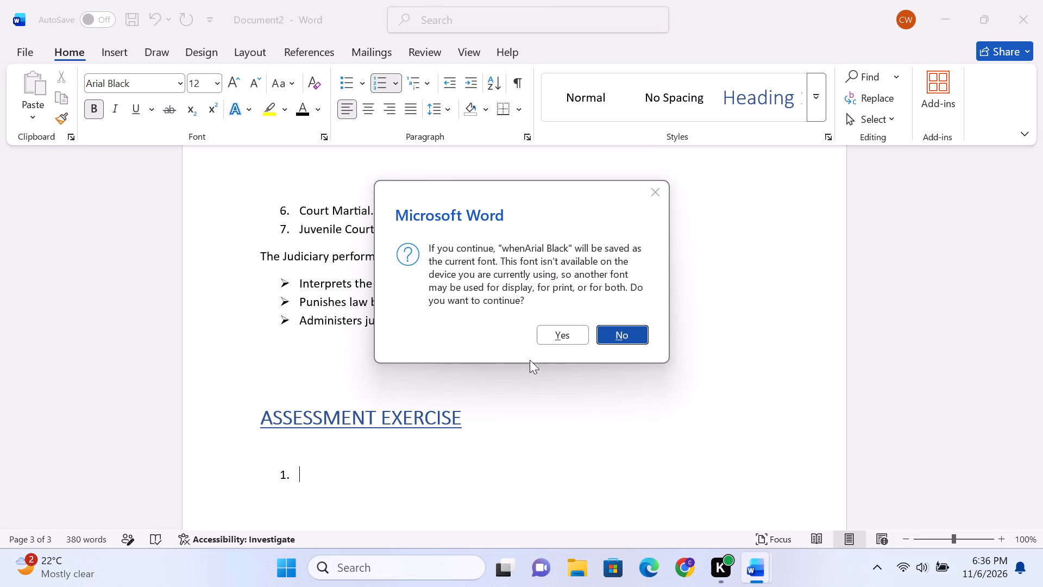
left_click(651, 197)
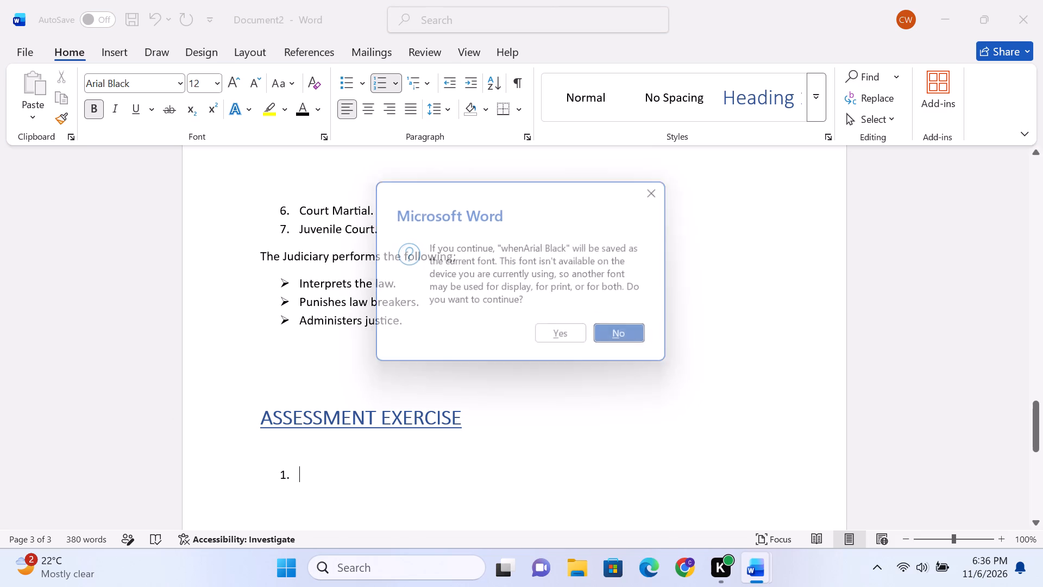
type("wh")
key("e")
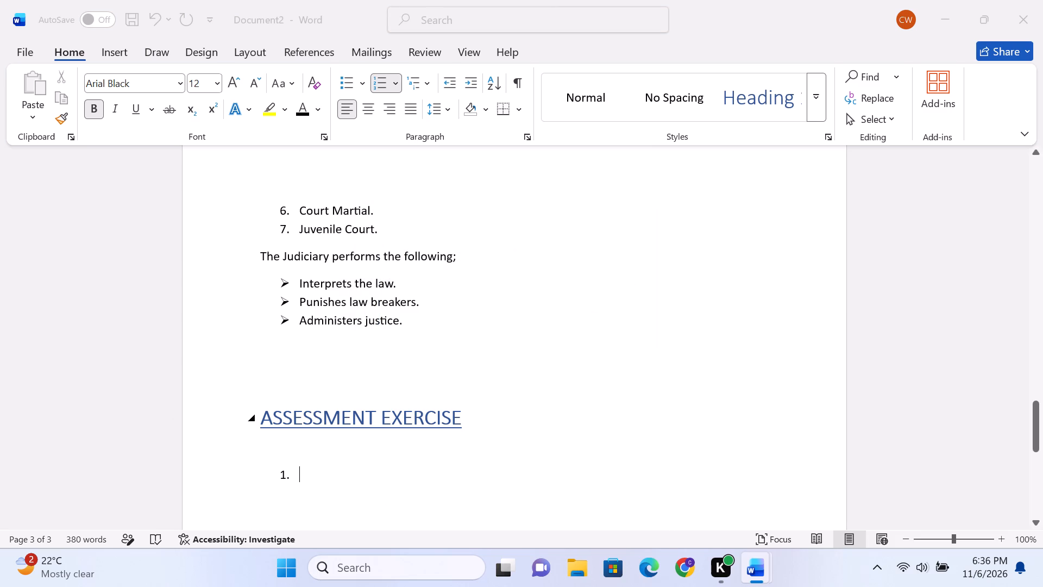
Begin question 1 of the list with the word "When".
left_click(307, 463)
key("w")
type("ehe")
key("BackSpace")
key("BackSpace")
key("BackSpace")
key("h")
type("en")
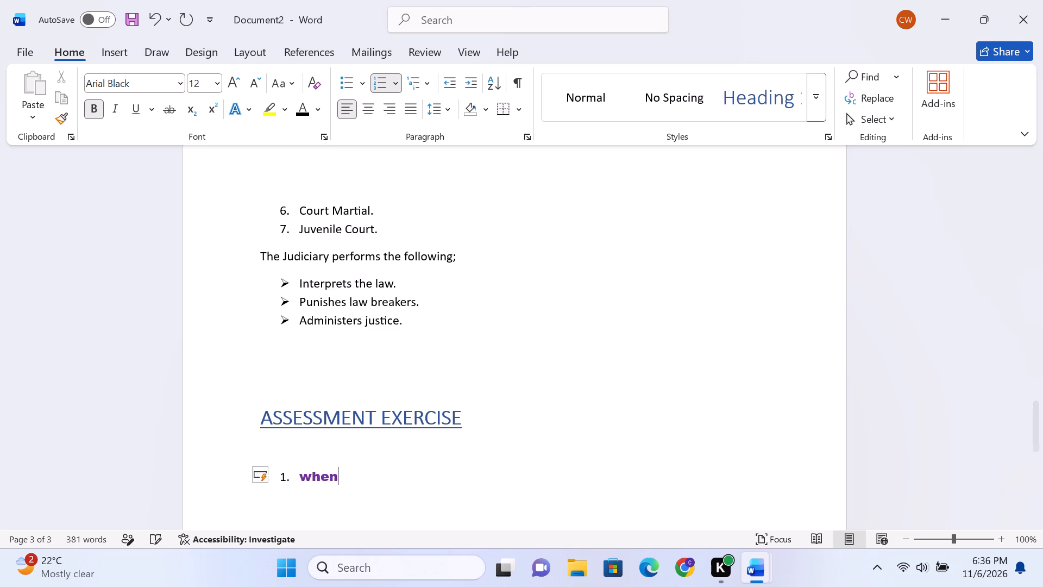
key("space")
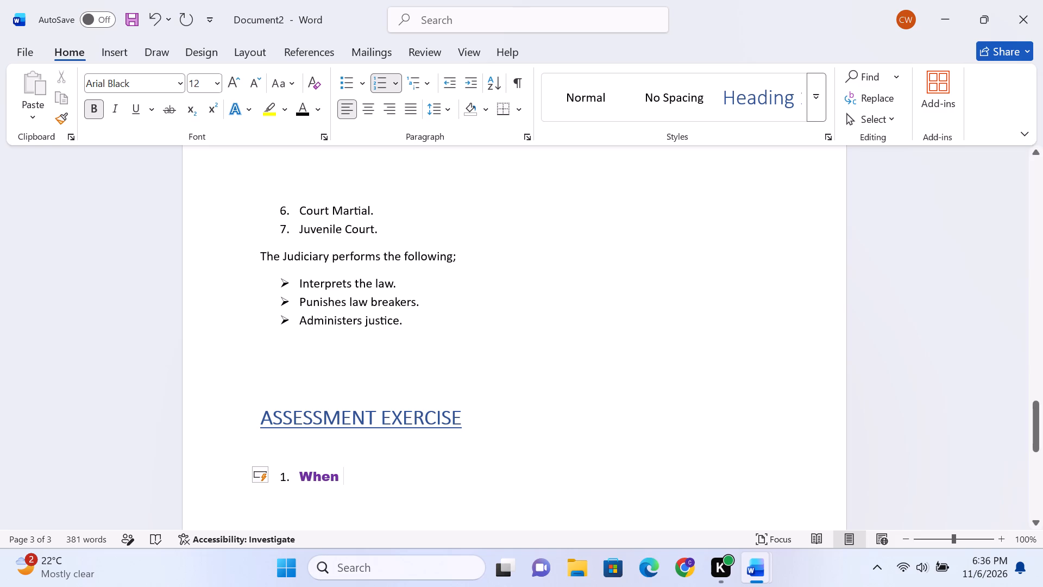
Change the font colour of the word "When" in question 1 to black.
left_click_drag(296, 475, 344, 476)
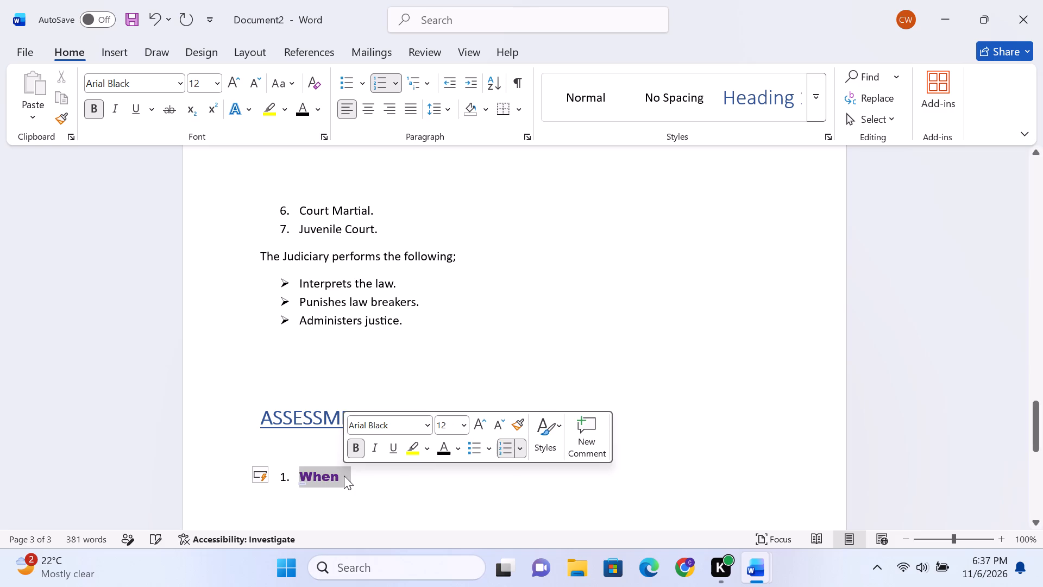
left_click(456, 449)
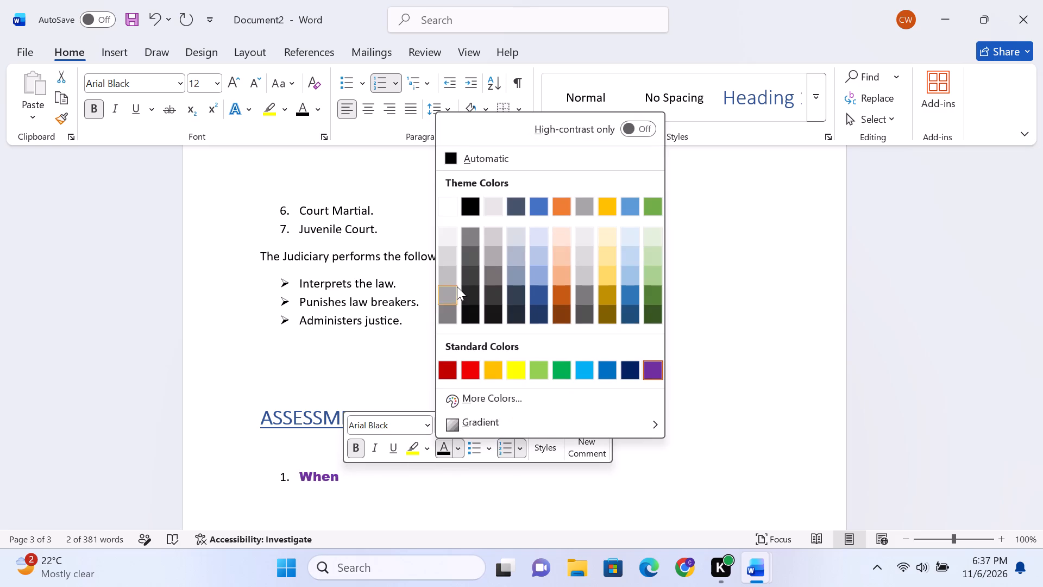
left_click(476, 208)
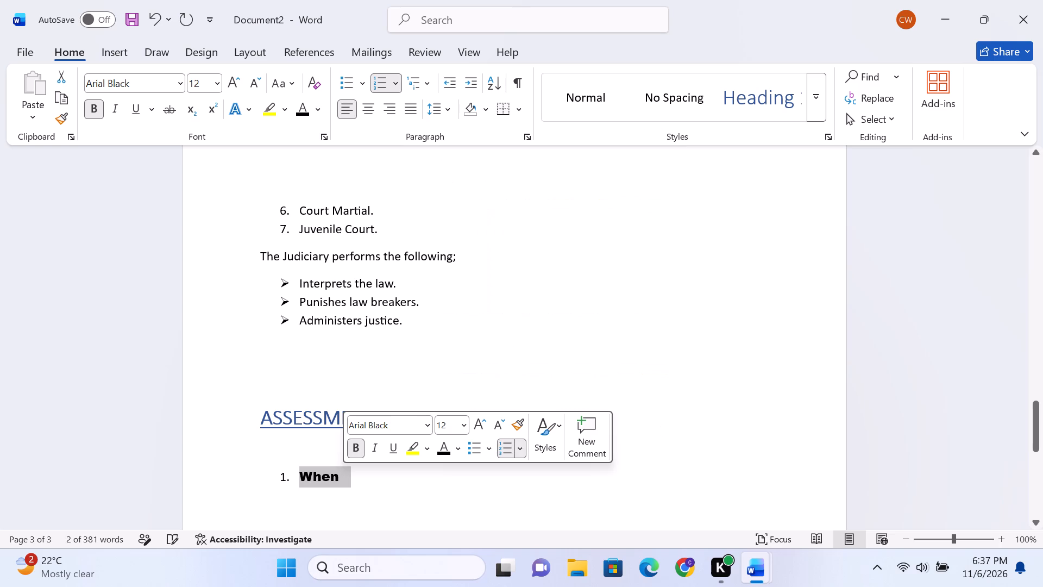
Complete question 1 so it reads "When is a government formed?" and begin item 2.
left_click(365, 474)
key("space")
key("BackSpace")
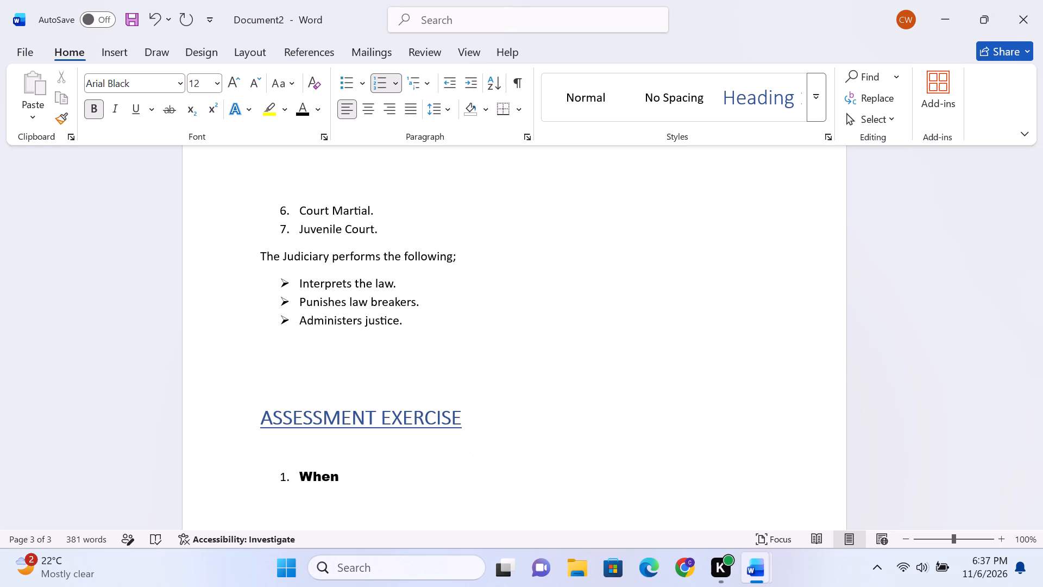
type("is")
key("space")
type("a government")
key("space")
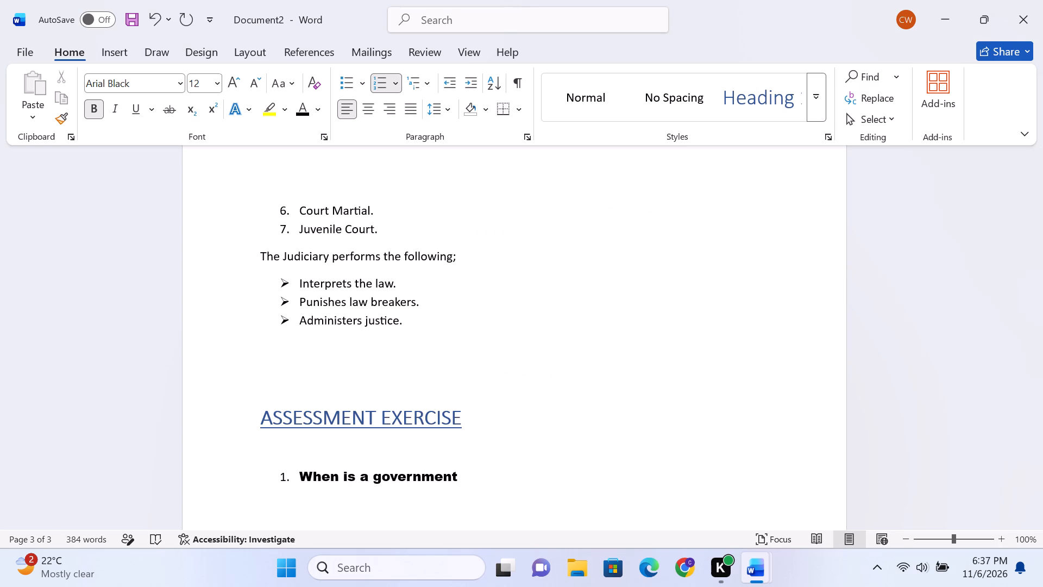
type("formed")
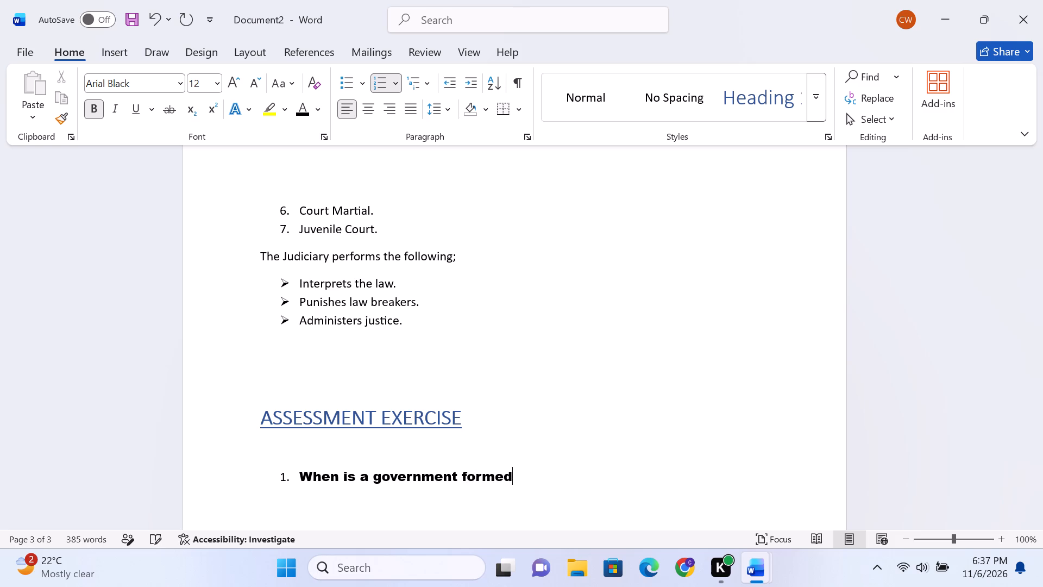
key("shift+question")
key("Return")
Write question 2 as "With the help of your parent or guardian, identify three arms of government" and begin item 3.
type("with the help of youy")
key("space")
key("BackSpace")
key("BackSpace")
type("r")
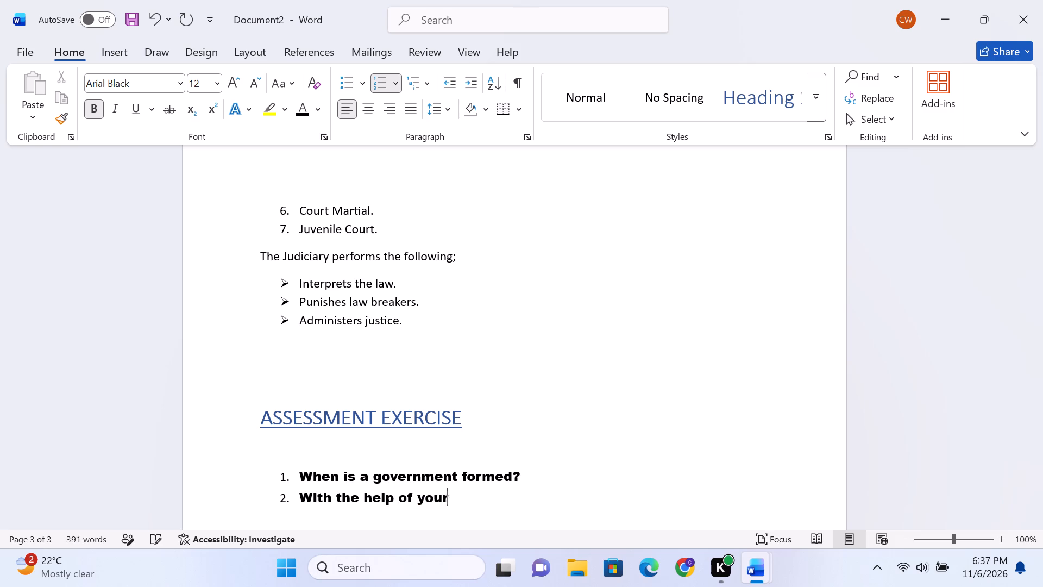
key("space")
type("parent or")
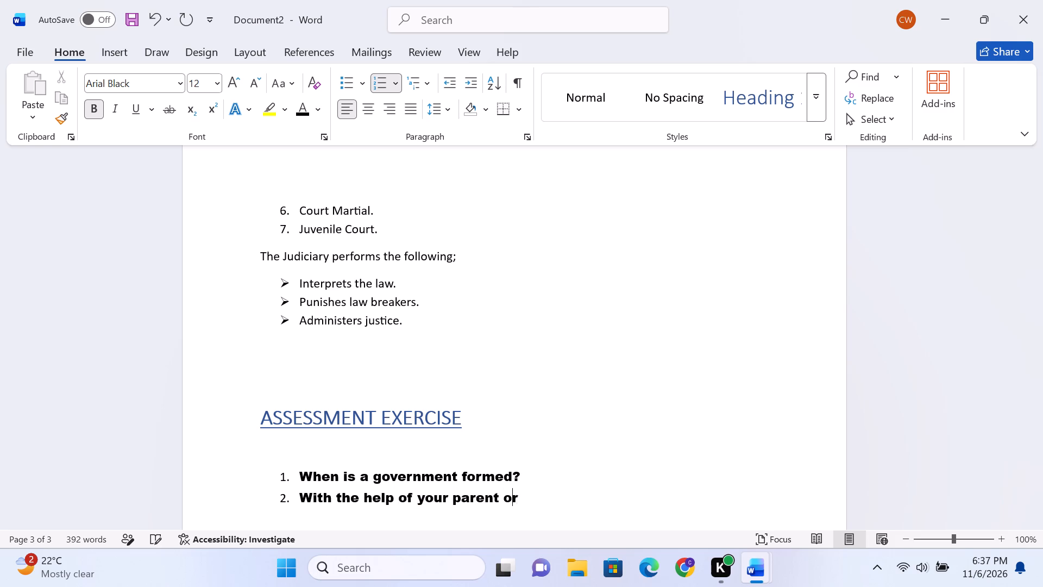
key("space")
key("g")
type("uardian")
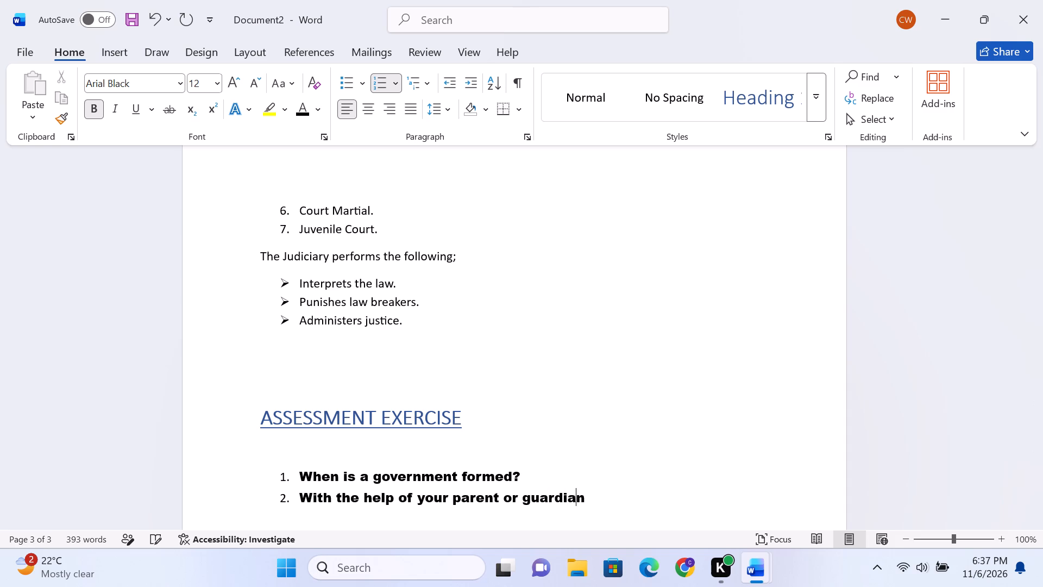
key("space")
key("BackSpace")
type(",")
key("space")
key("BackSpace")
key("space")
type("identify three")
key("space")
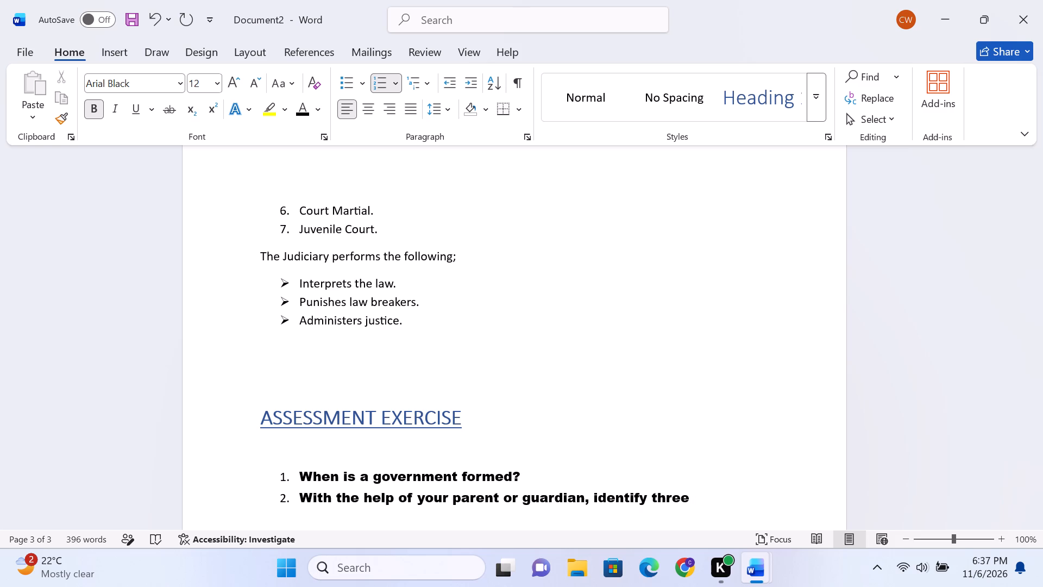
type("ae")
key("BackSpace")
type("rms of government")
key("space")
key("BackSpace")
key("Return")
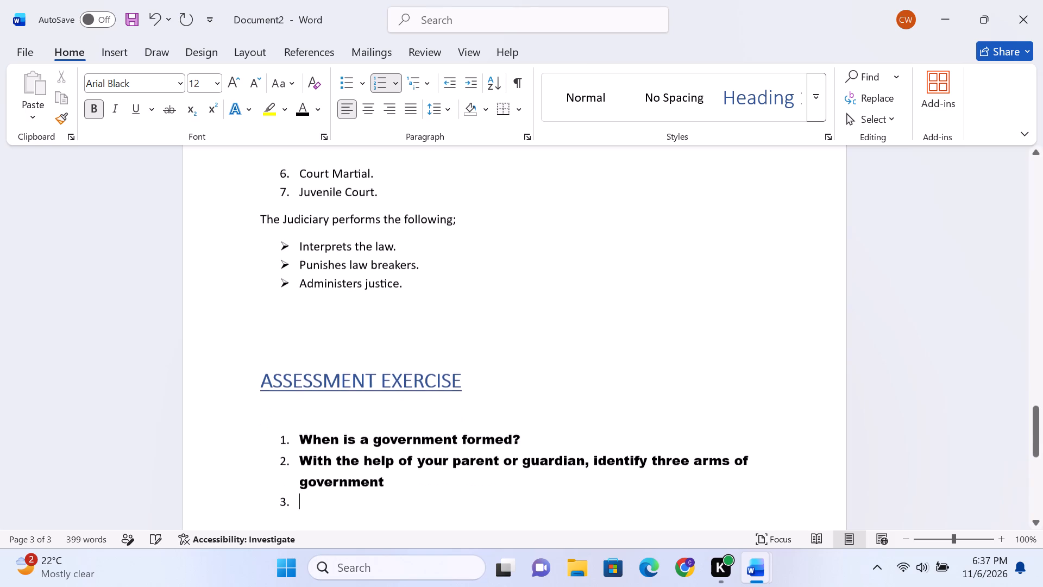
Write question 3 as "Use your digital gadget and identify the composition of the arms of the government." and begin item 4.
type("use yor")
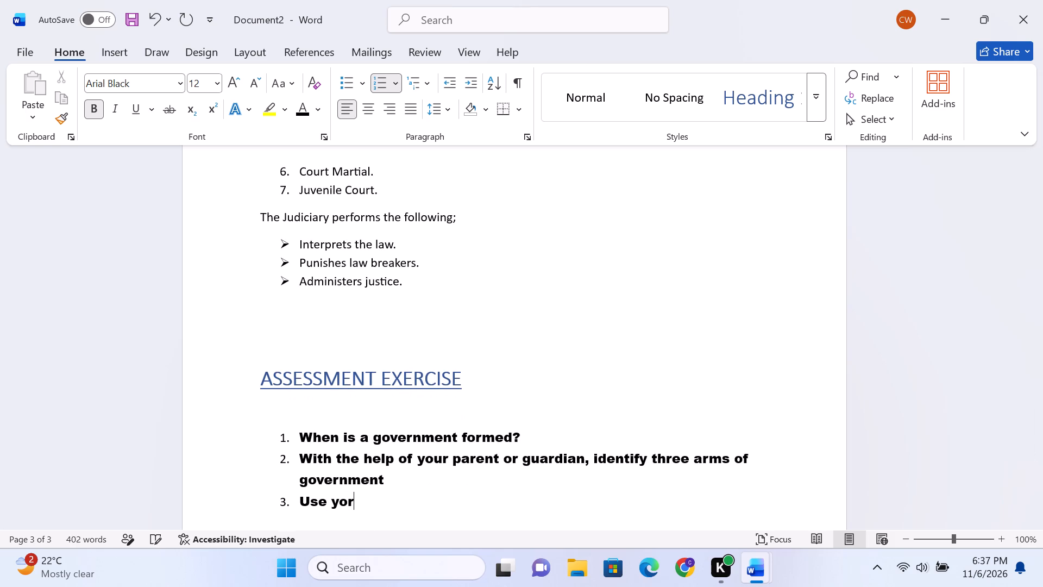
key("BackSpace")
type("ur digital")
key("space")
type("gadg")
type("et n")
key("BackSpace")
type("and")
key("space")
type("identify th")
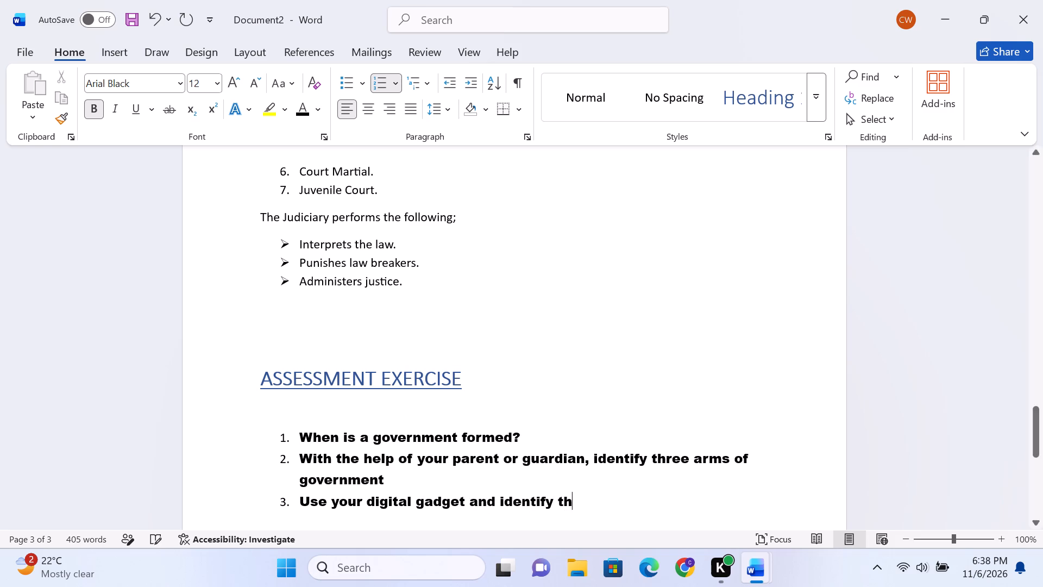
type("e")
key("space")
type("composition of")
key("space")
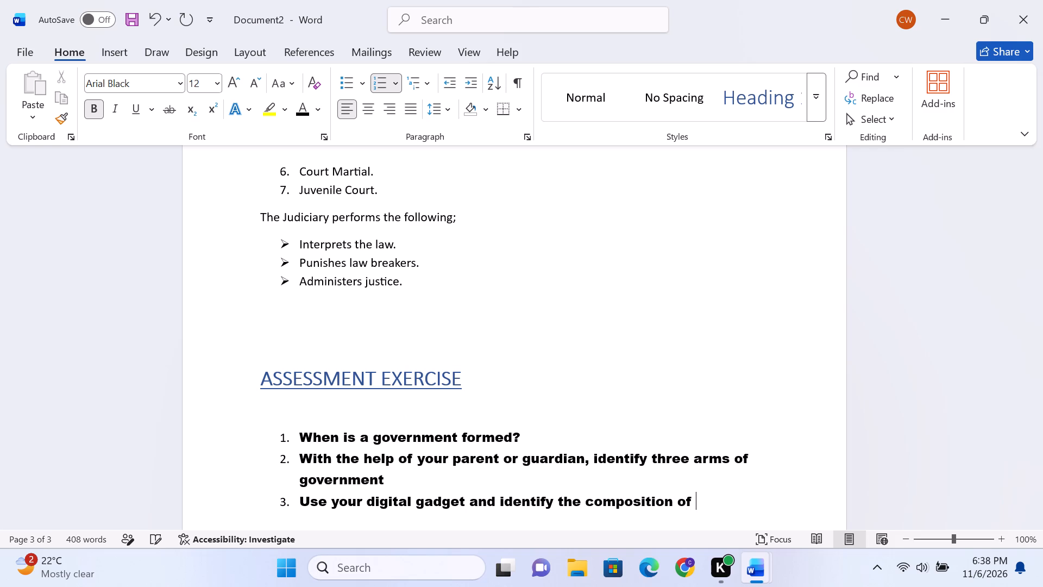
type("the arms of")
key("space")
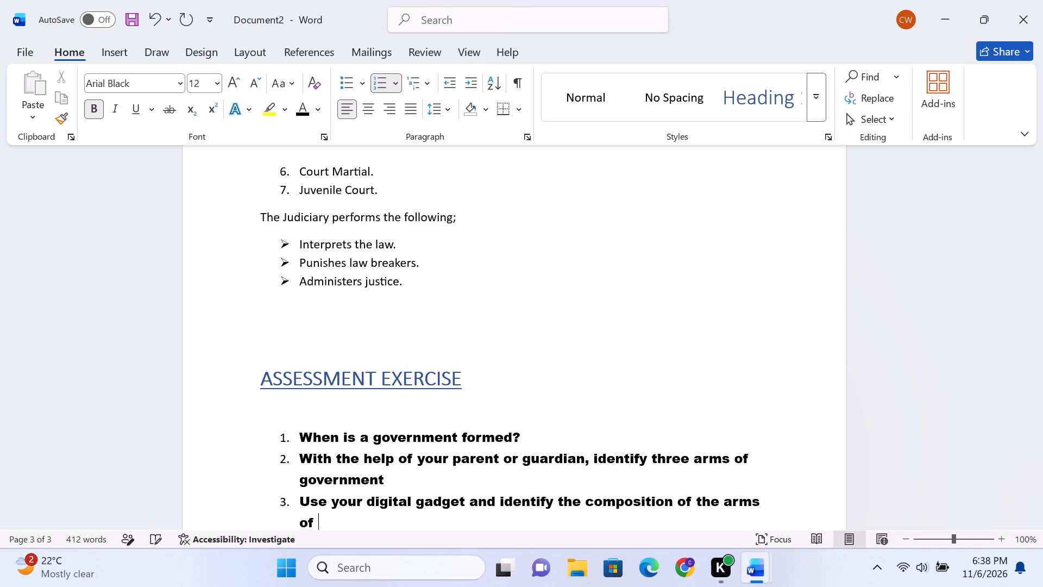
type("the government")
key("period")
key("Return")
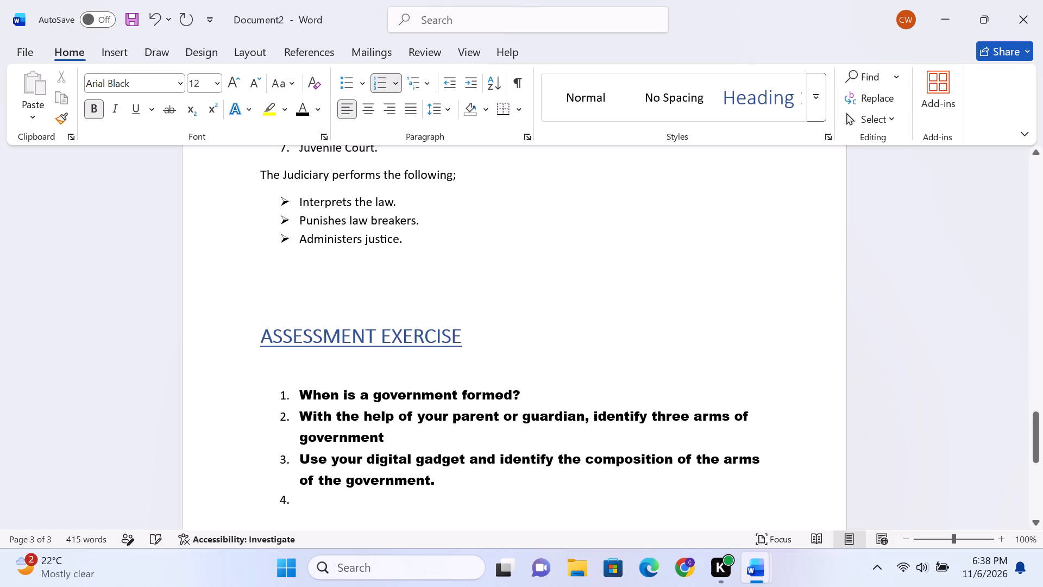
Write question 4 as "Find out from a government officer the functions of the three arms of the government." and begin item 5.
type("find out from")
key("space")
type("a government officer")
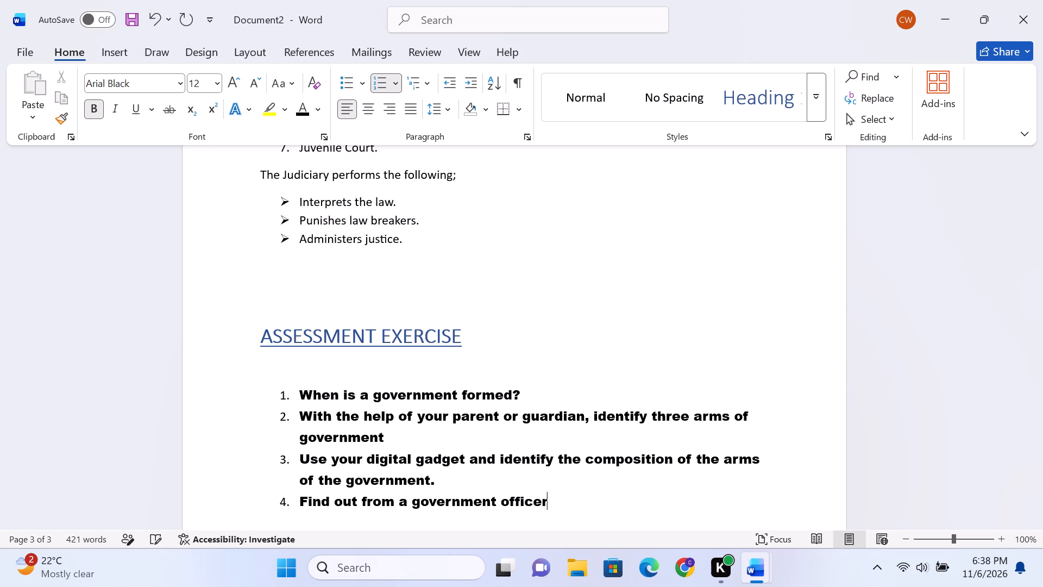
key("space")
type("the fin")
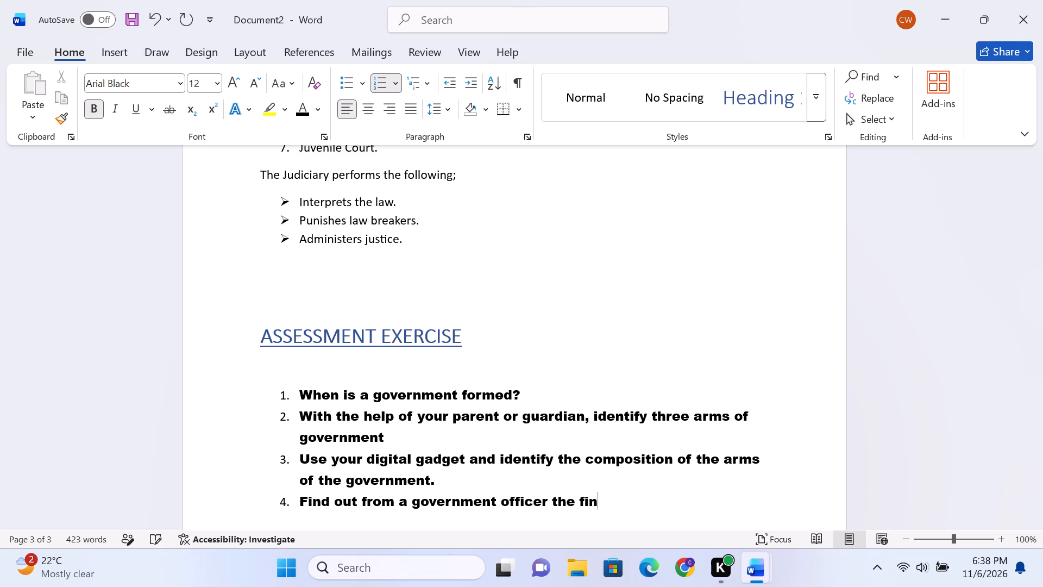
key("BackSpace")
key("BackSpace")
type("unctions")
key("space")
type("of the th")
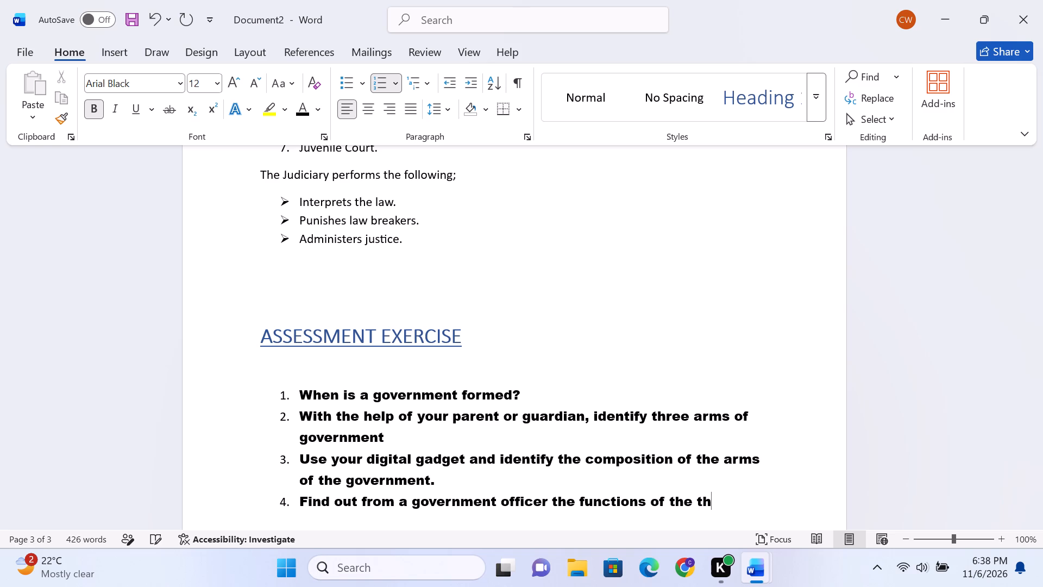
type("ree arms of th")
type("e")
key("space")
key("g")
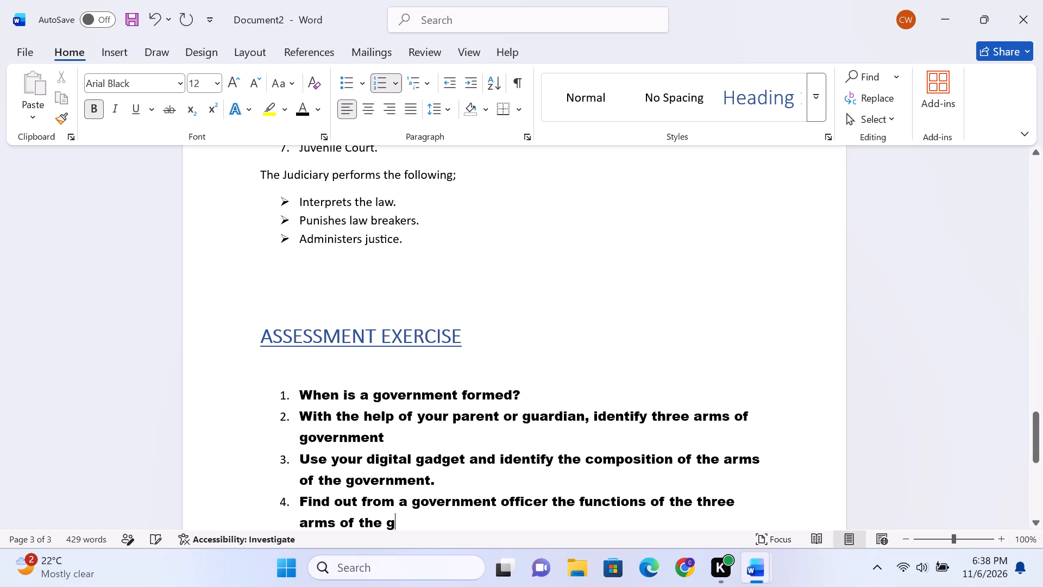
type("overnment")
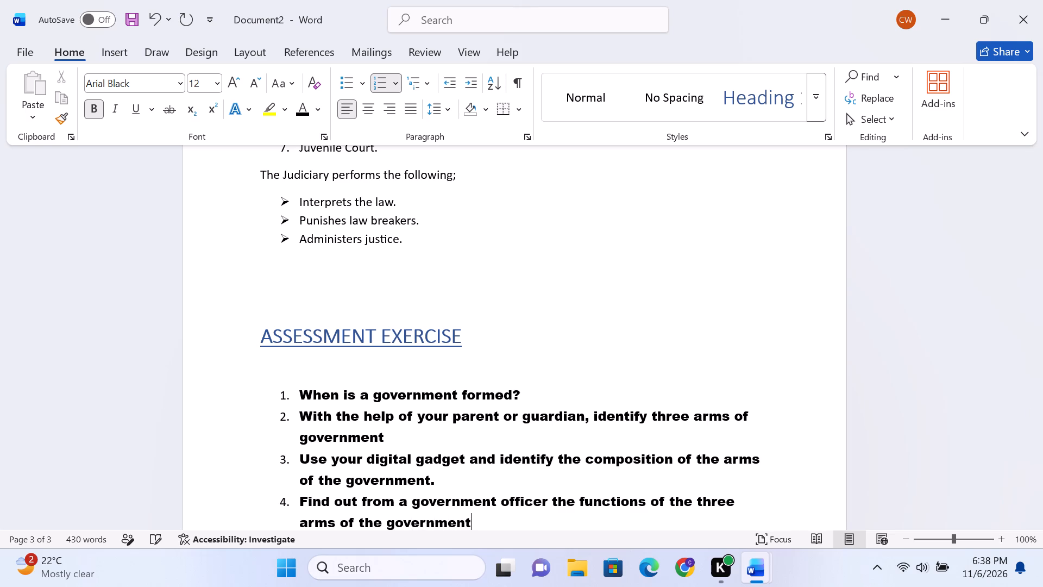
key("space")
key("BackSpace")
key("period")
key("Return")
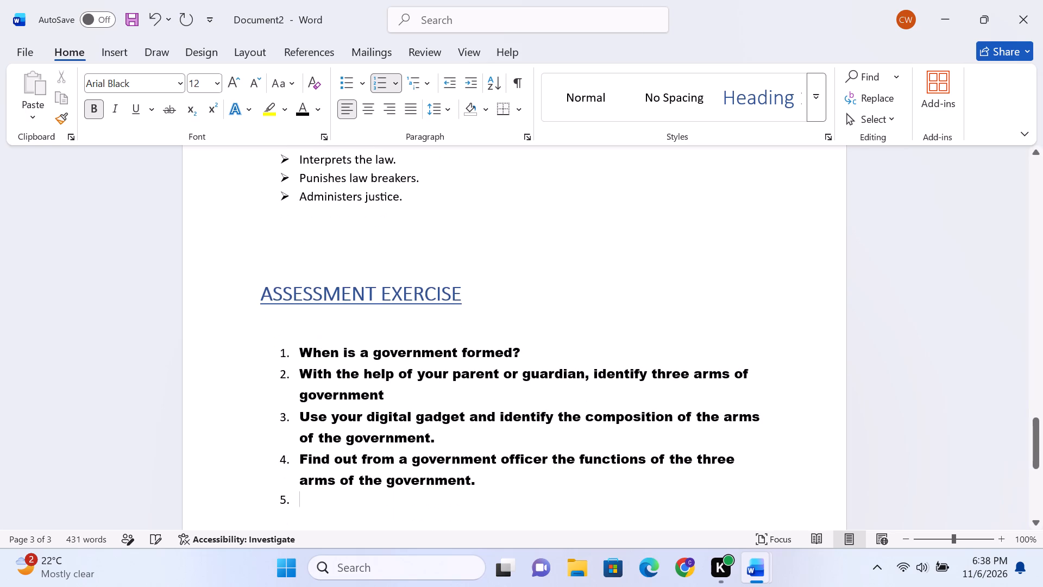
Write question 5 as "Who is the head of the Executive arm of the government", without a closing question mark.
type("who is")
key("space")
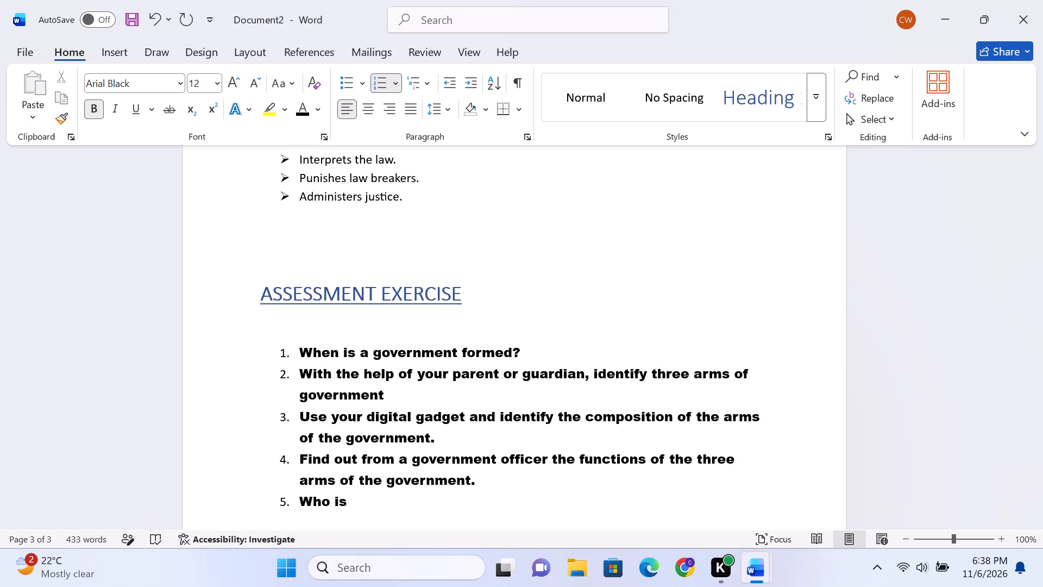
type("thr")
key("space")
key("BackSpace")
key("BackSpace")
type("e head of")
key("space")
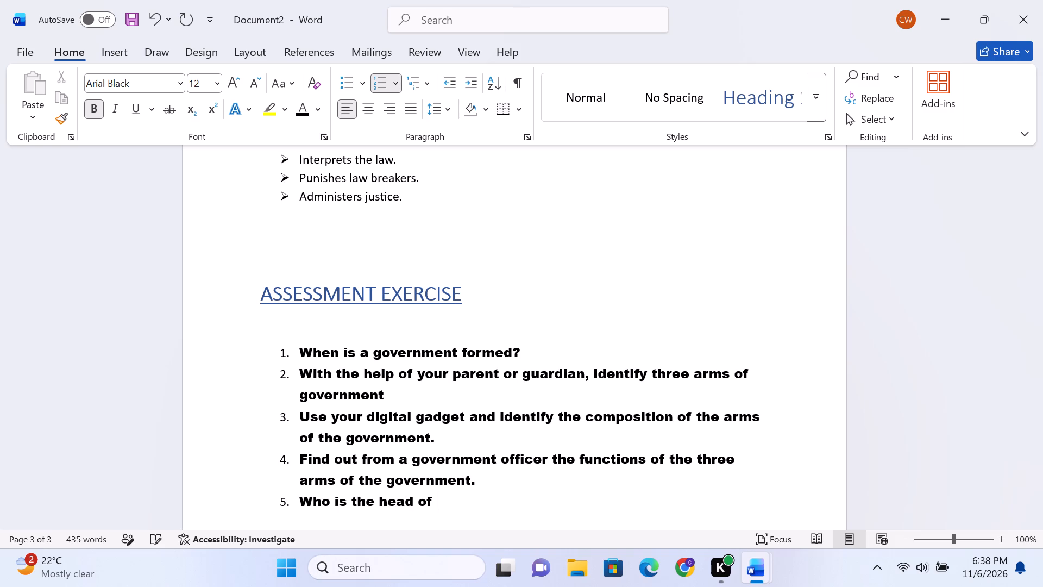
type("th e")
key("BackSpace")
key("BackSpace")
type("e")
key("space")
type("xecutive")
key("space")
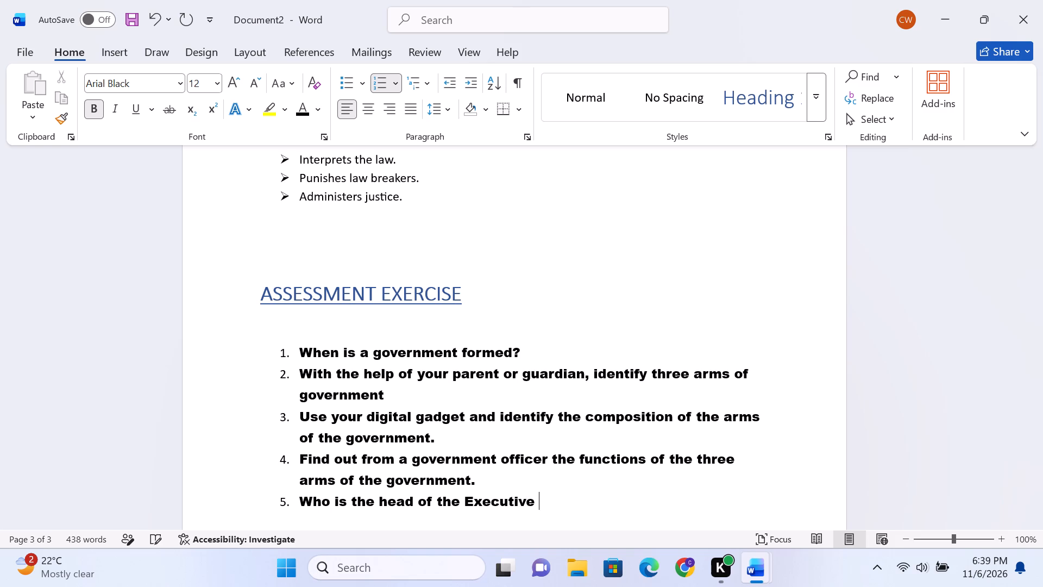
type("arm of t5he")
key("BackSpace")
key("BackSpace")
key("BackSpace")
type("he g")
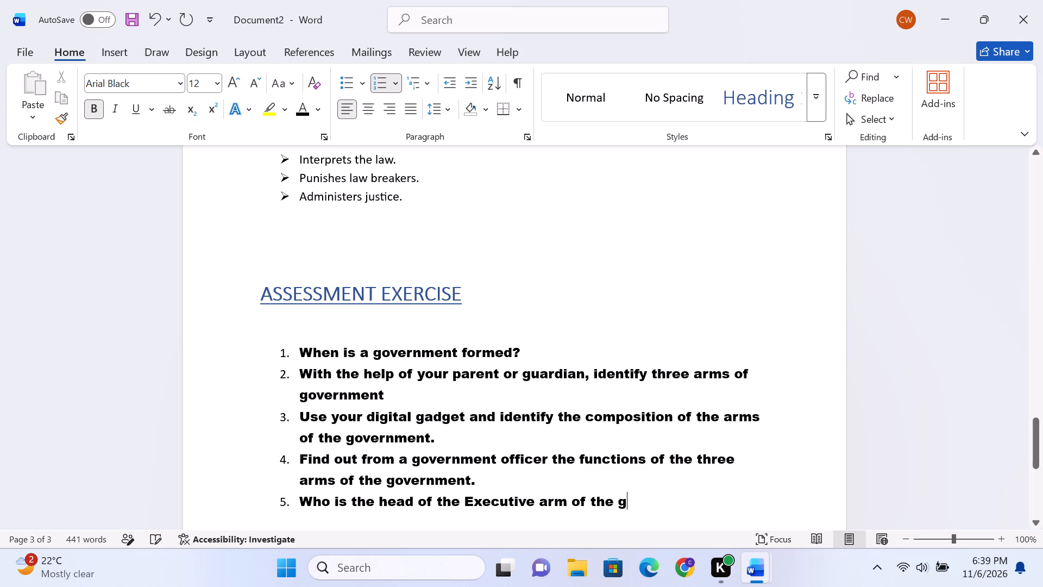
type("overnment")
key("space")
key("BackSpace")
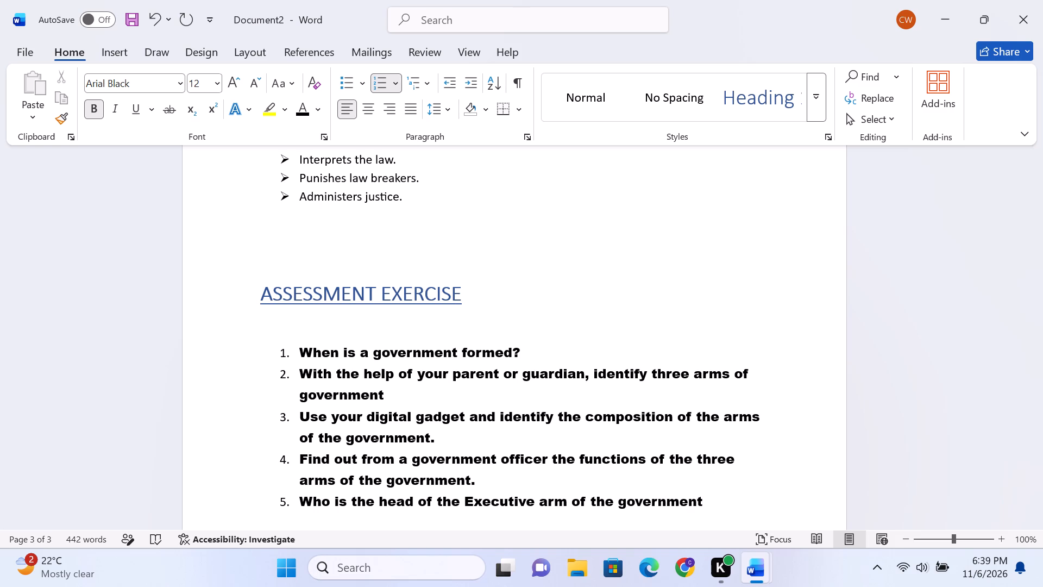
key("shift+question")
key("BackSpace")
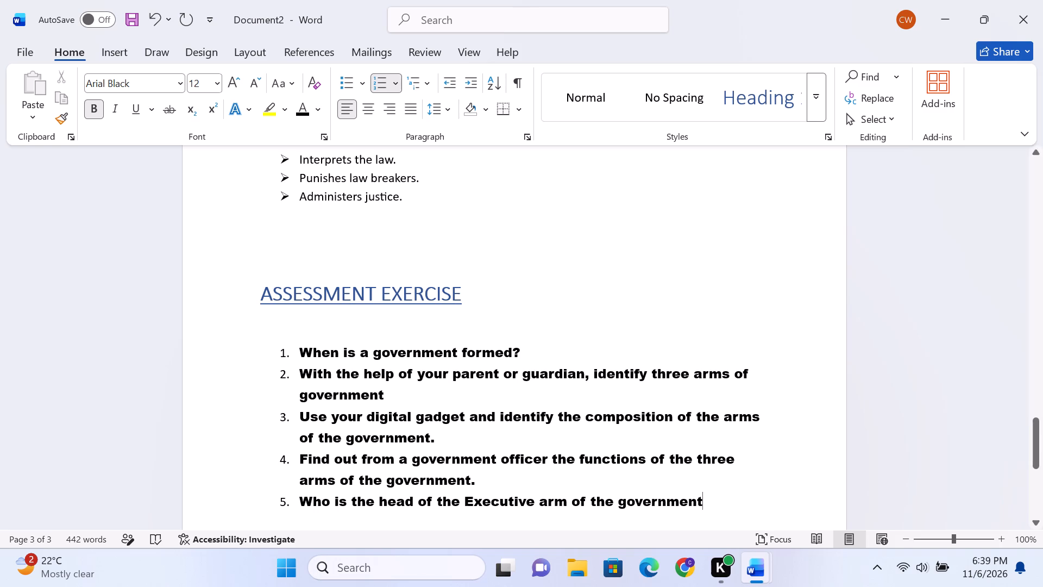
Change the font of all five assessment exercise questions to Arial Rounded MT Bold.
left_click_drag(1036, 432, 1028, 401)
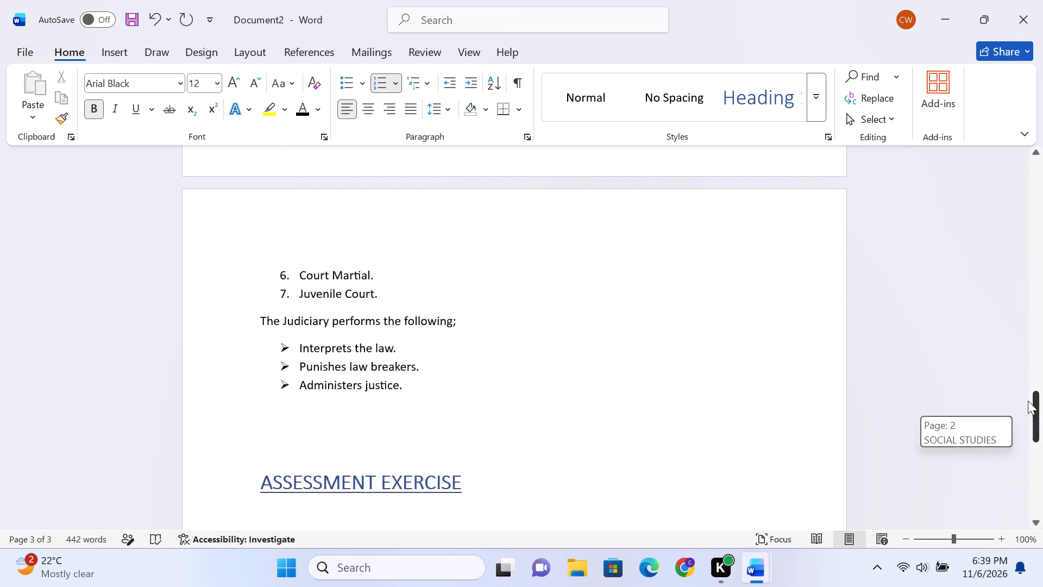
left_click_drag(1028, 401, 1024, 441)
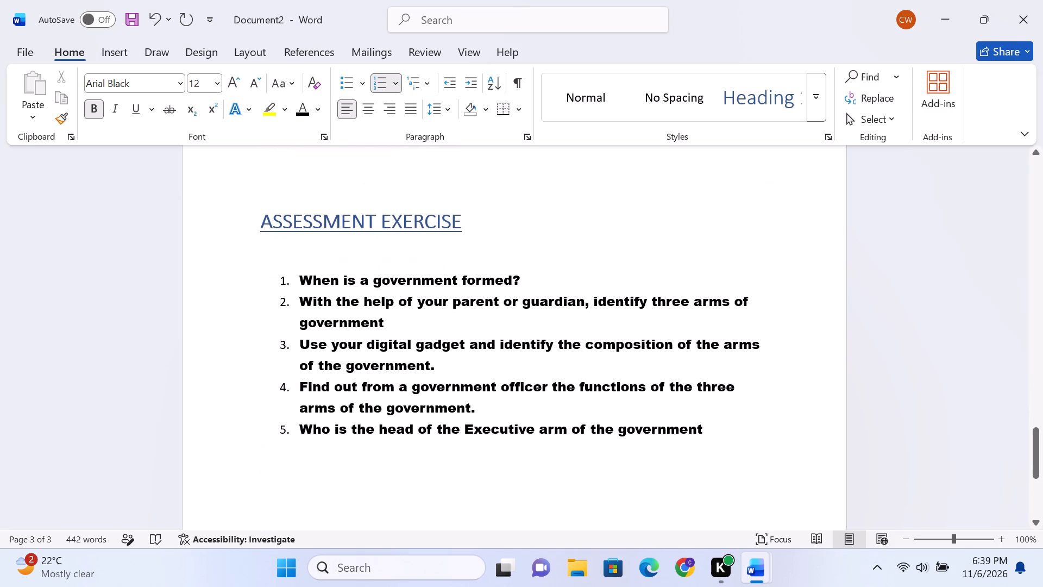
left_click_drag(295, 277, 652, 291)
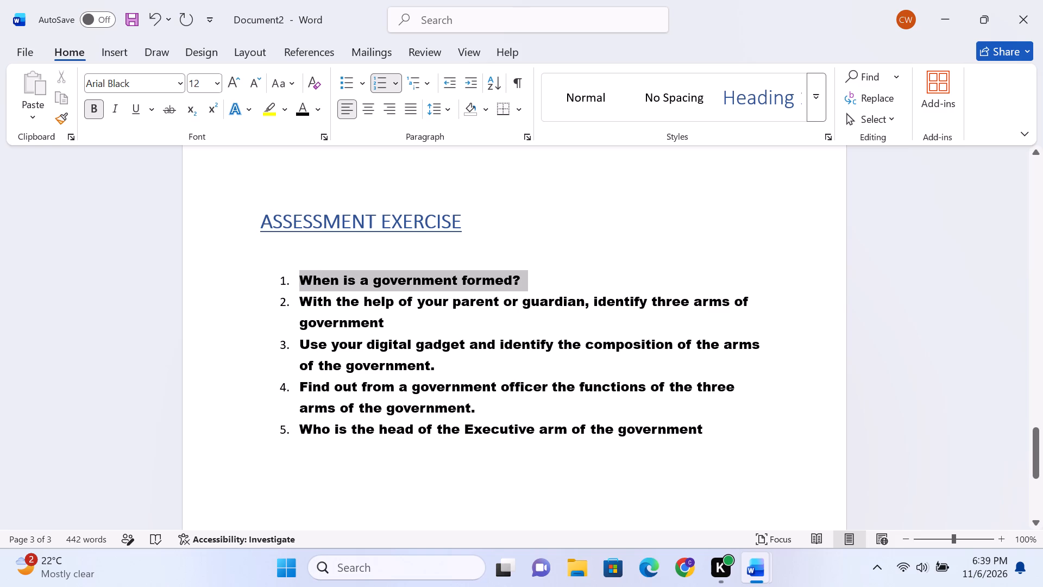
left_click_drag(652, 291, 738, 432)
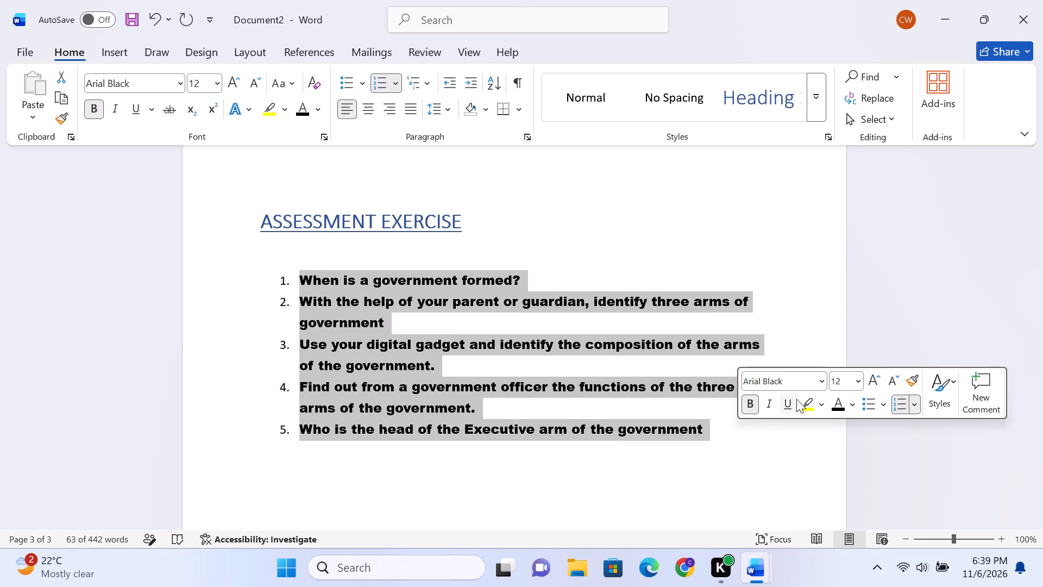
left_click(825, 379)
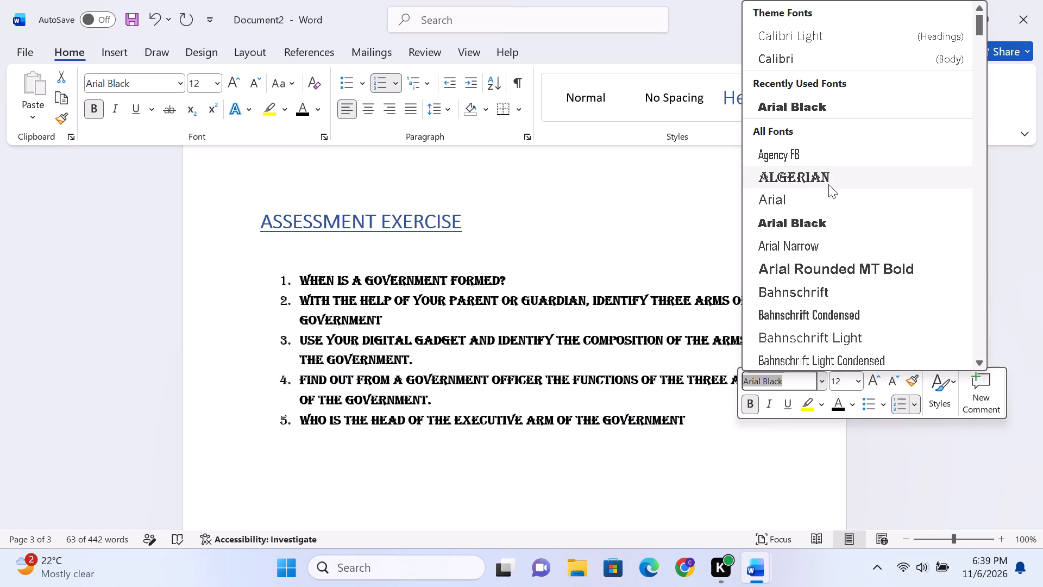
left_click(854, 271)
left_click(687, 440)
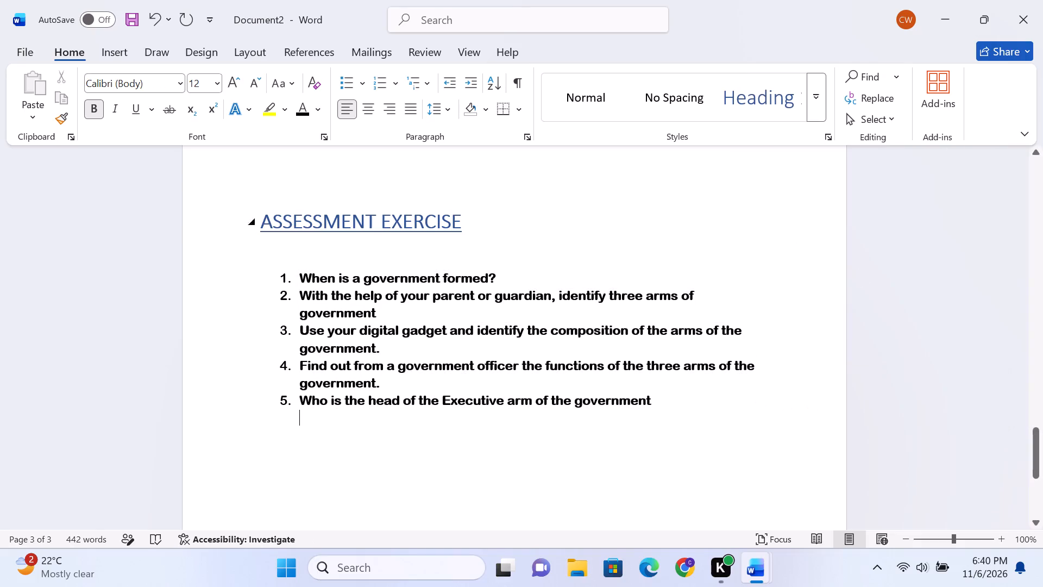
Start a Save As of the document and choose OneDrive - Personal as the save location.
left_click(32, 49)
left_click(69, 261)
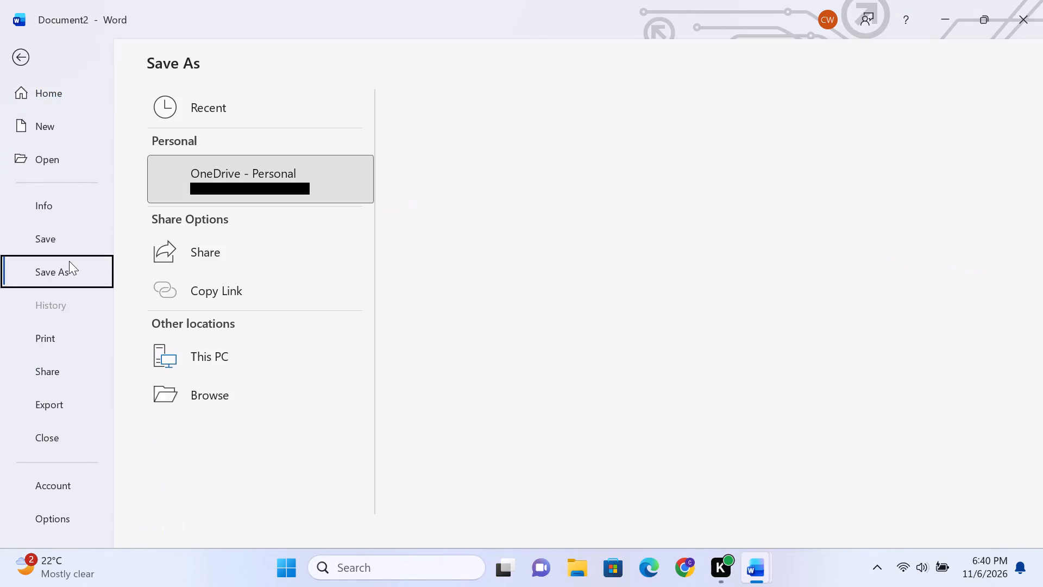
double_click(192, 166)
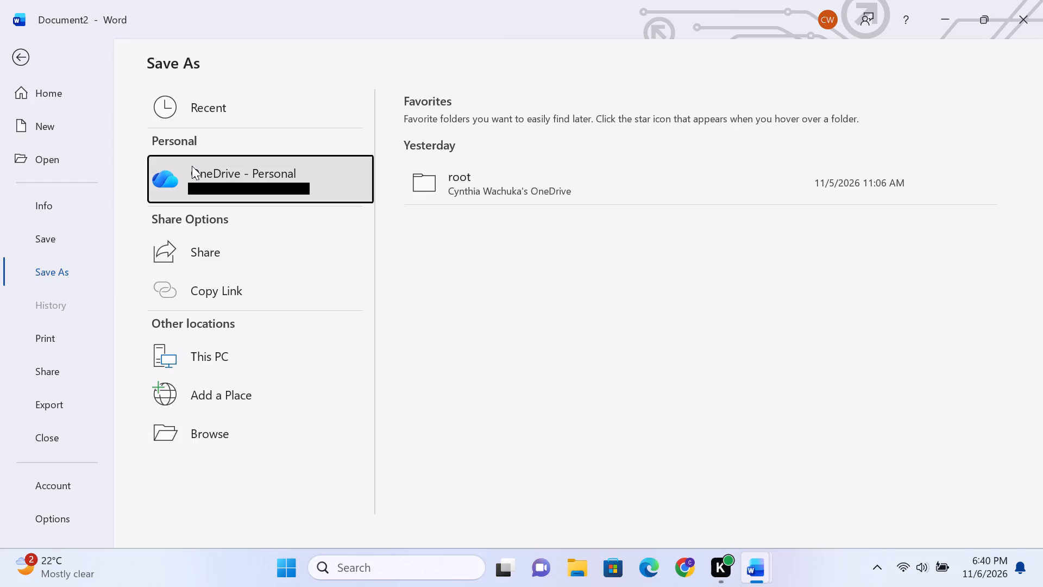
Save the document in the OneDrive - Personal root folder under the file name SOCIAL STUDIES GRADE 5.
double_click(192, 166)
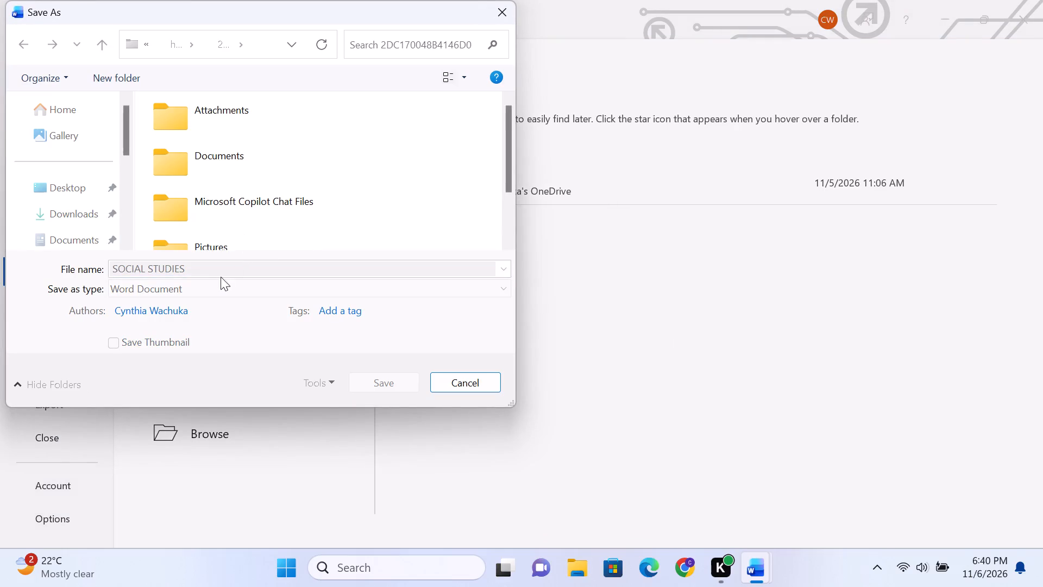
left_click(218, 272)
left_click(233, 270)
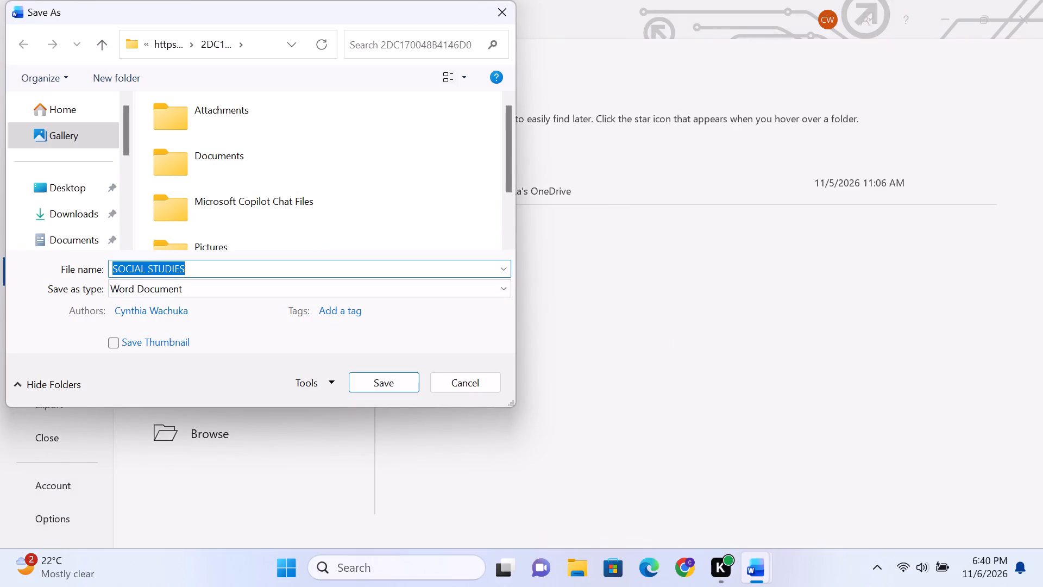
left_click(233, 270)
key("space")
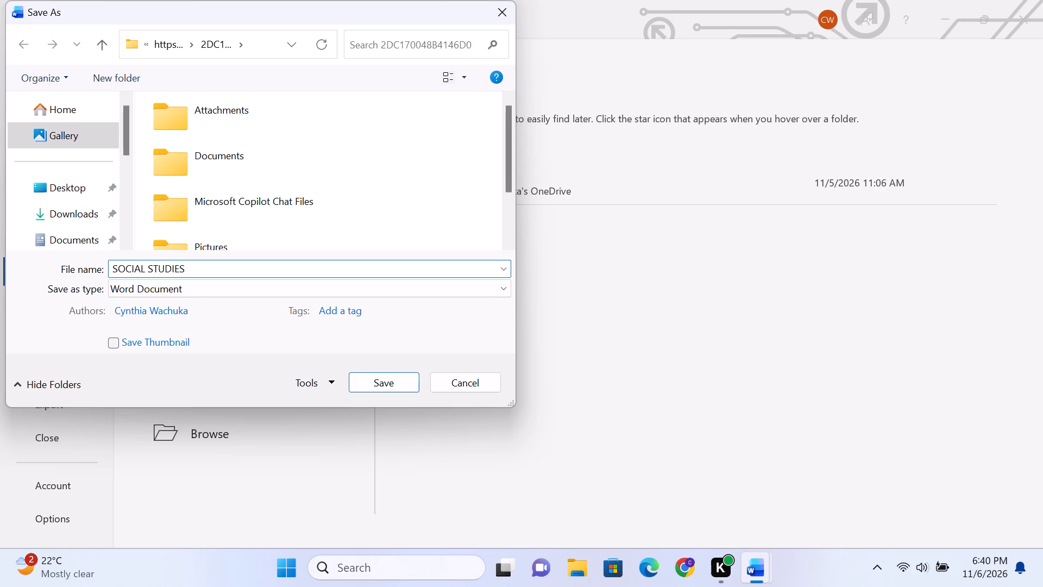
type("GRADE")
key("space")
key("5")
left_click(382, 373)
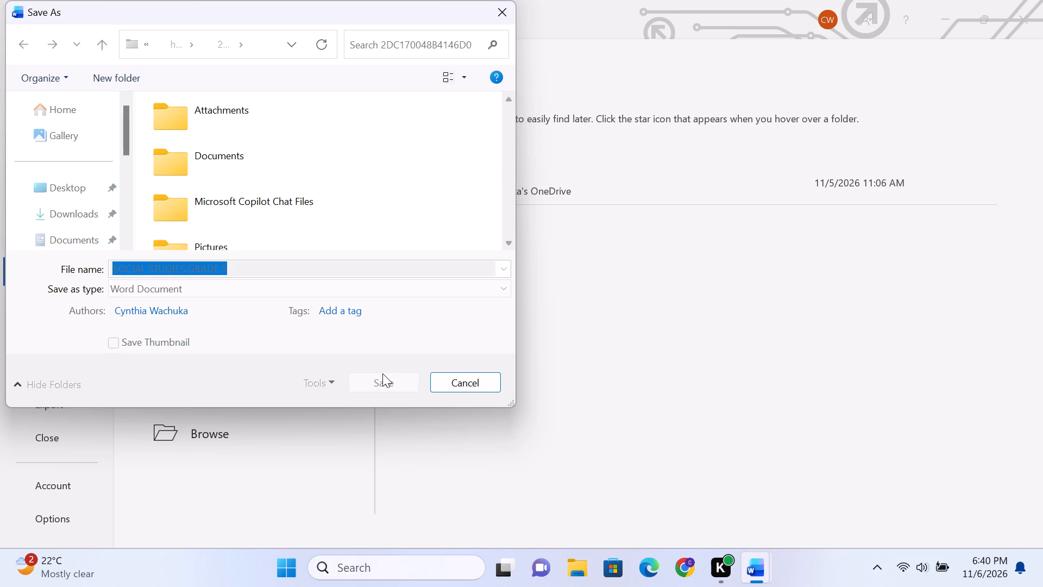
Switch to Google Chrome.
left_click(684, 564)
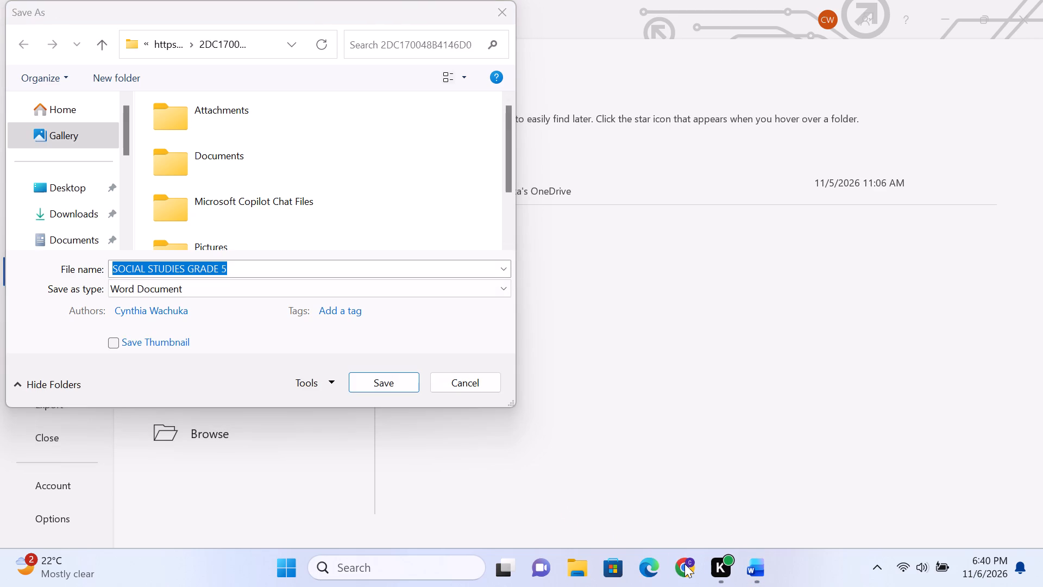
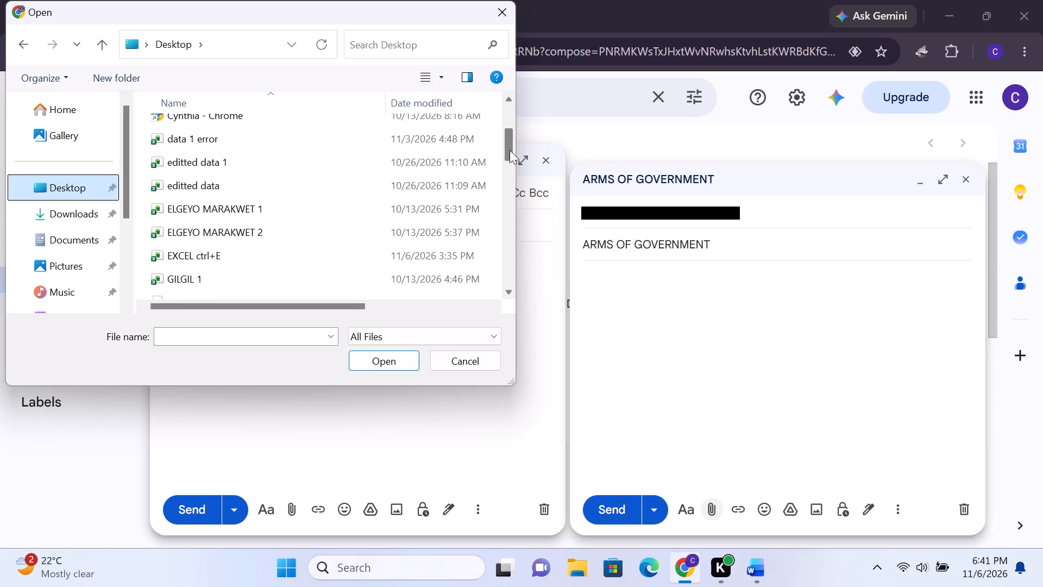
Look through the Desktop and Documents folders for the Social Studies file to attach to the ARMS OF GOVERNMENT email.
left_click_drag(510, 150, 508, 174)
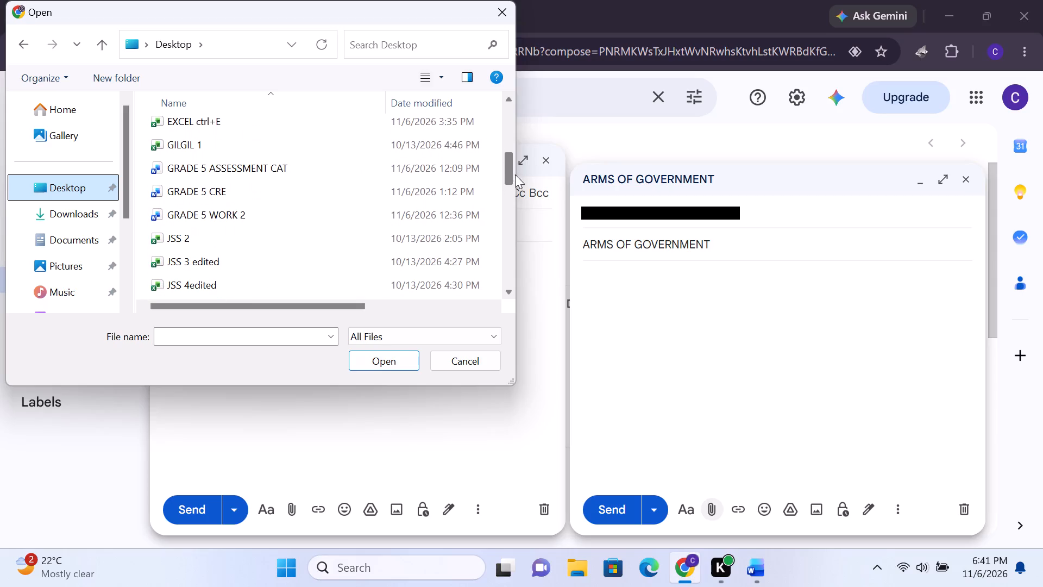
left_click_drag(507, 170, 502, 225)
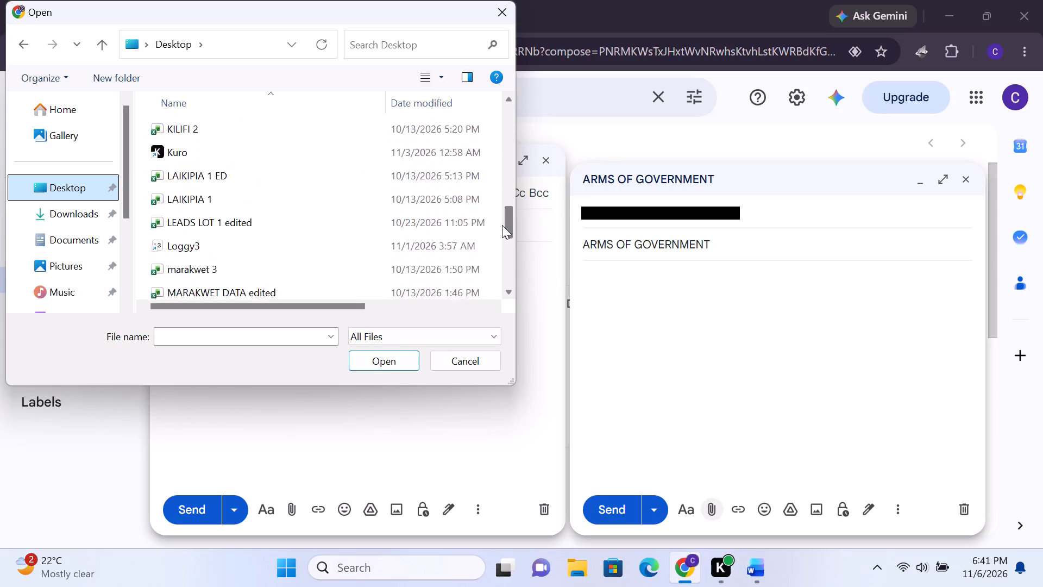
left_click_drag(502, 225, 493, 291)
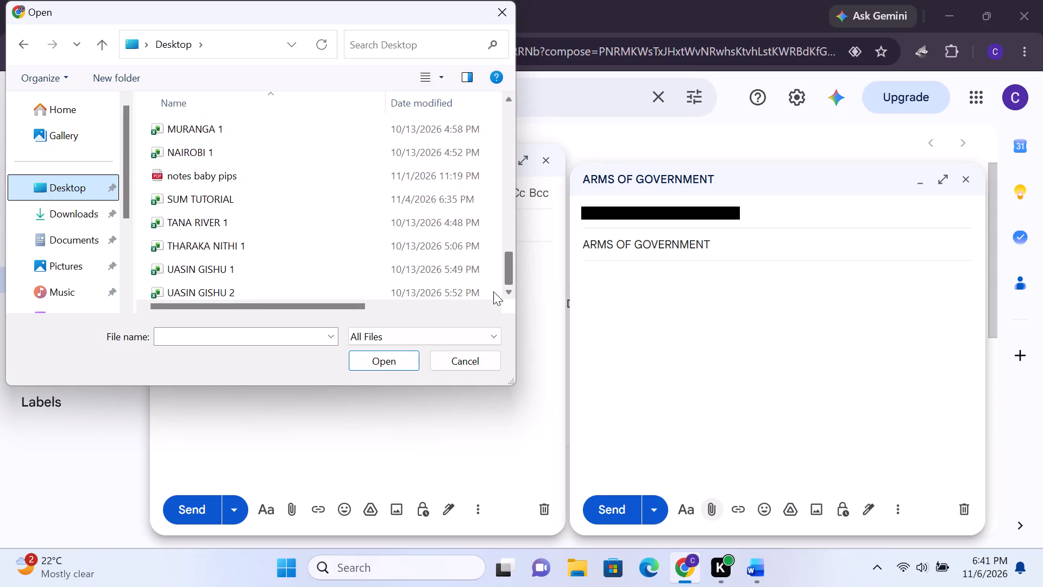
left_click_drag(493, 291, 500, 155)
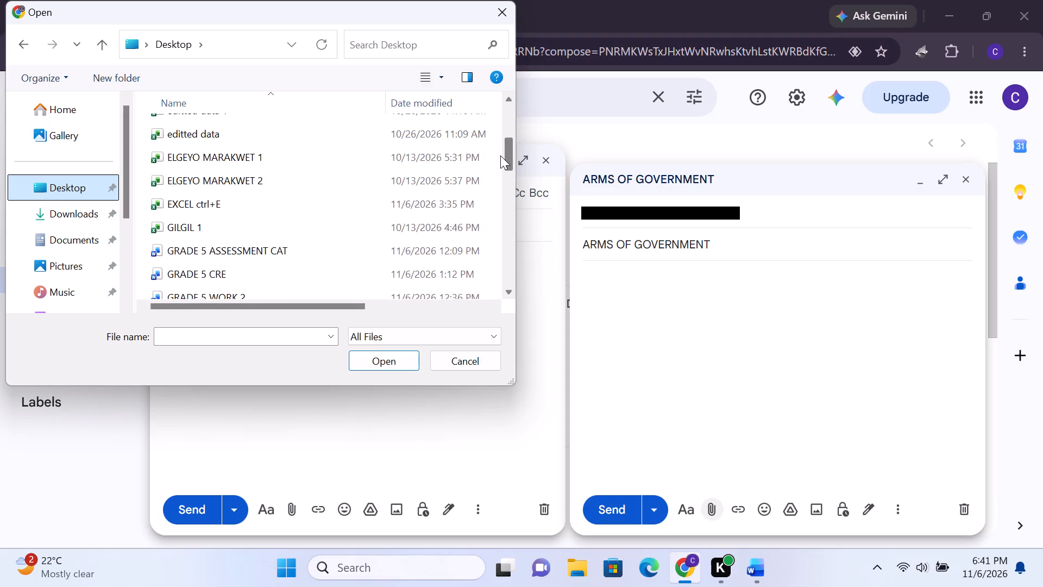
left_click_drag(500, 155, 502, 112)
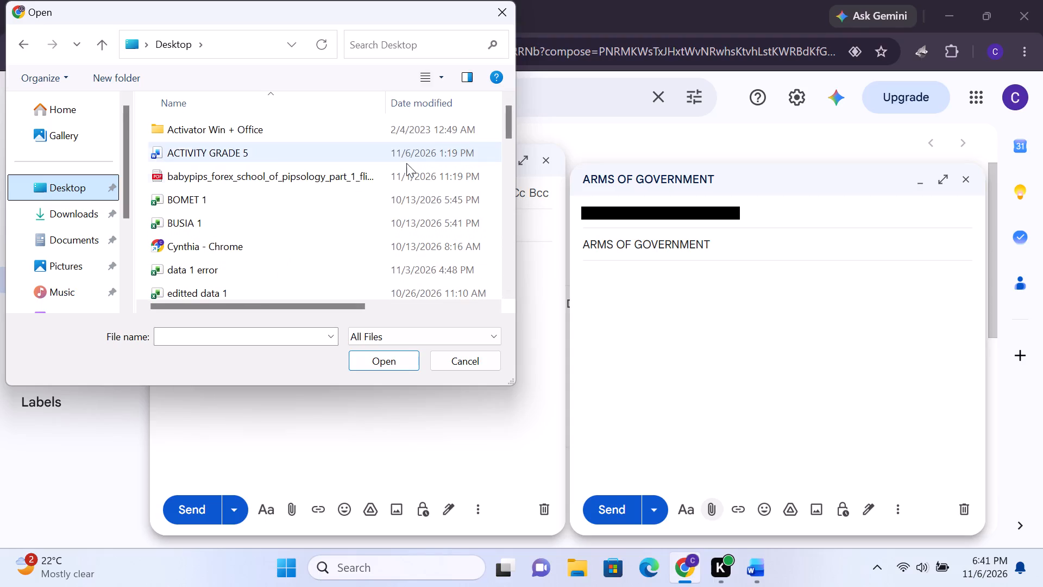
left_click(88, 239)
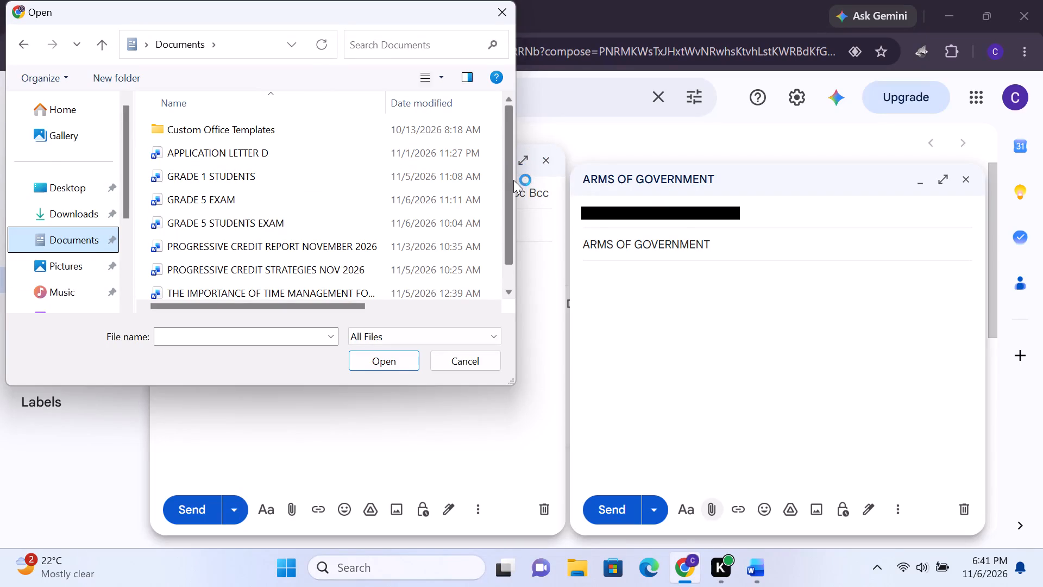
left_click_drag(513, 182, 510, 138)
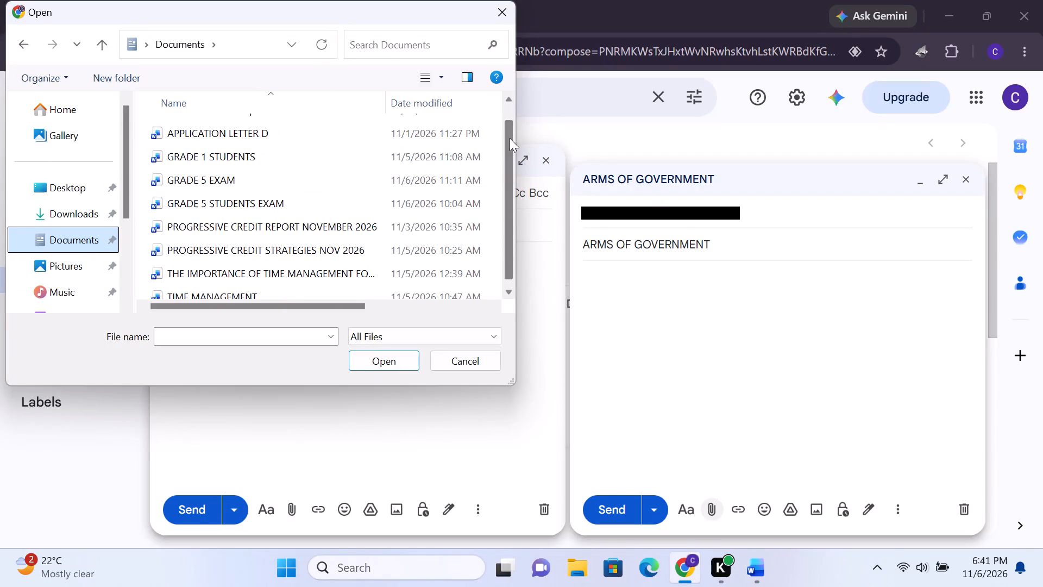
left_click_drag(510, 138, 508, 124)
left_click(81, 186)
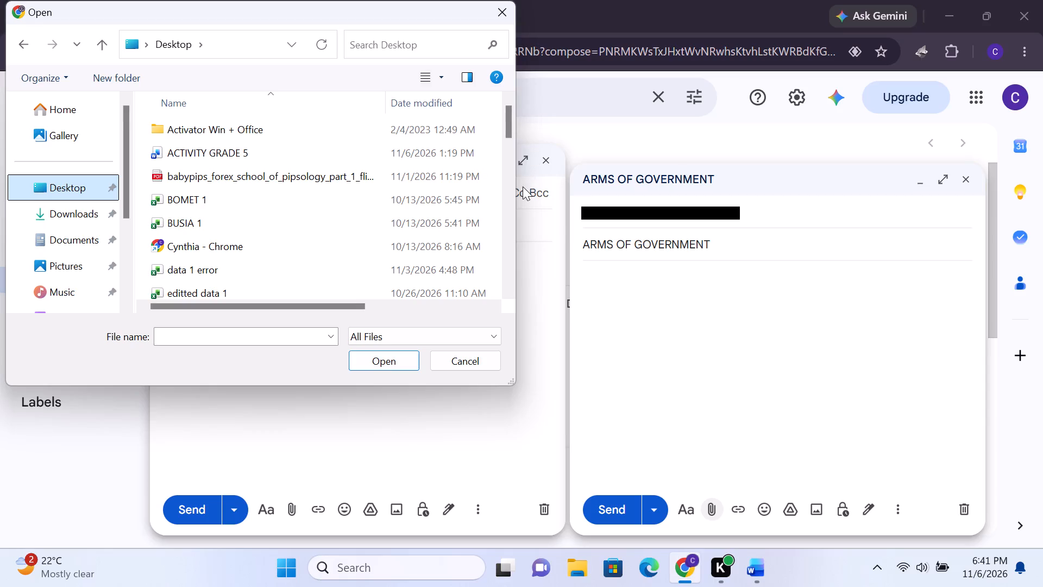
left_click_drag(511, 129, 511, 134)
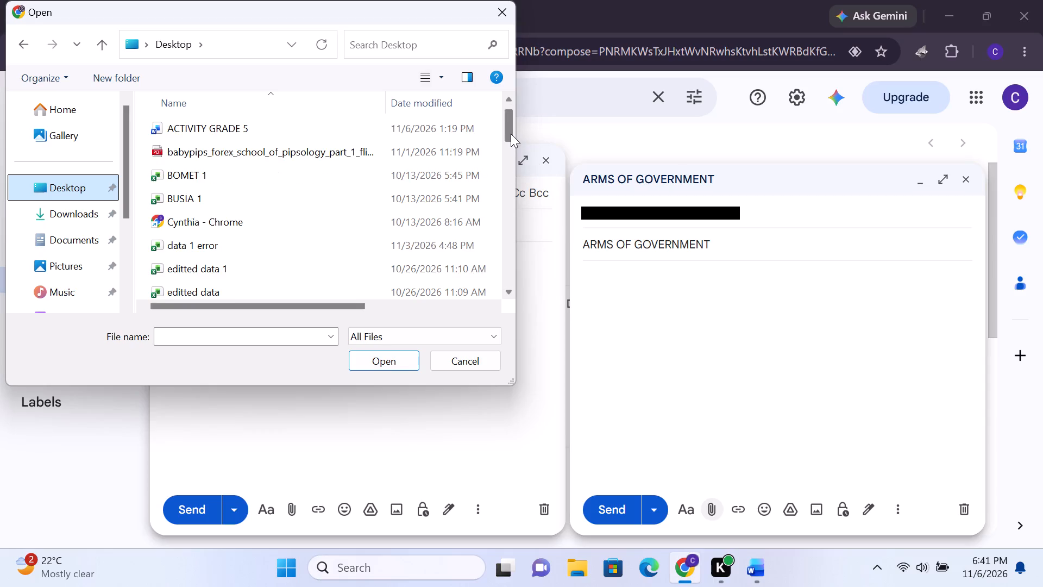
left_click_drag(511, 134, 511, 168)
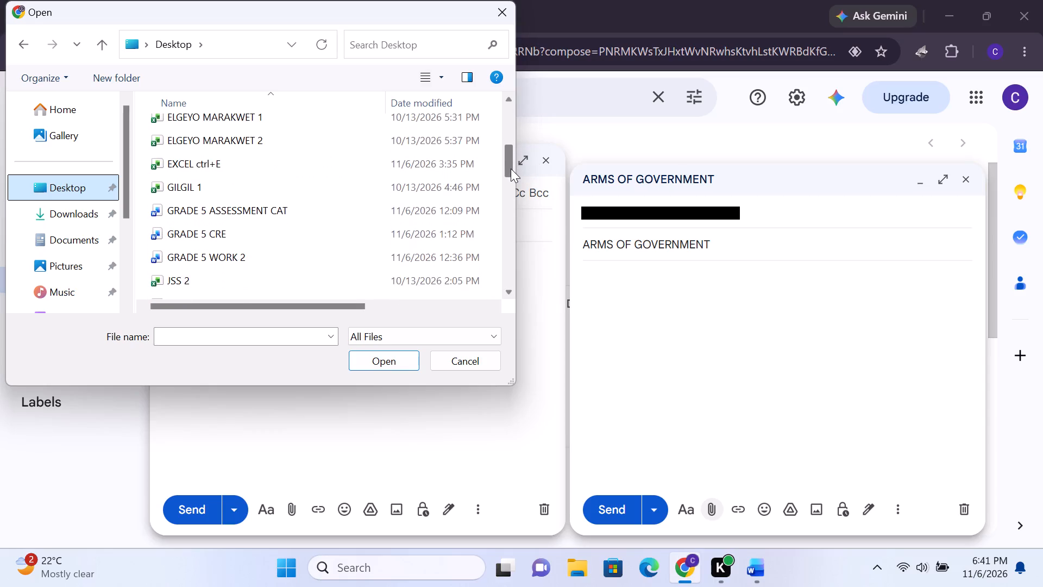
left_click_drag(511, 168, 510, 183)
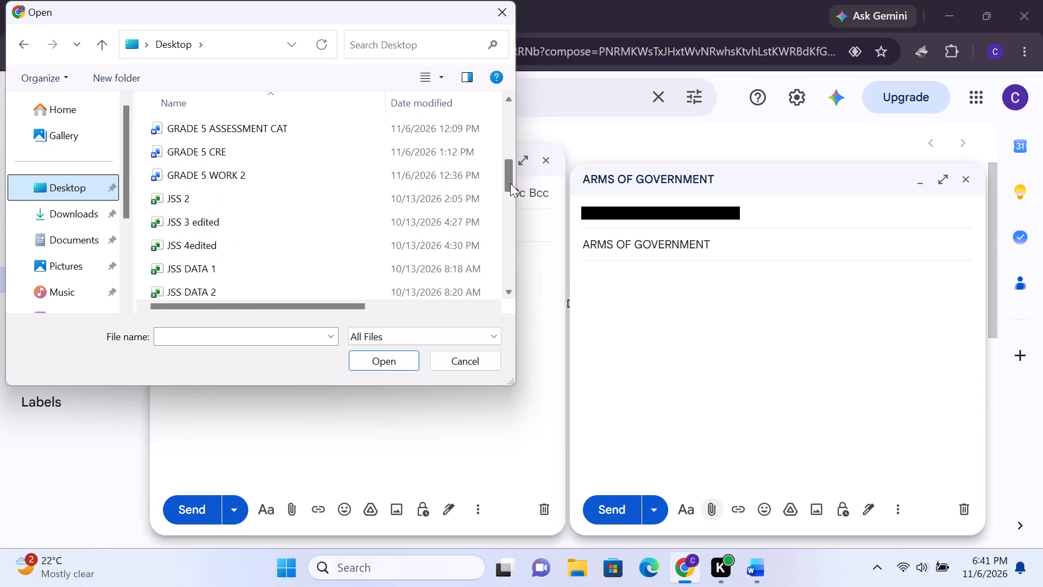
left_click_drag(510, 183, 508, 261)
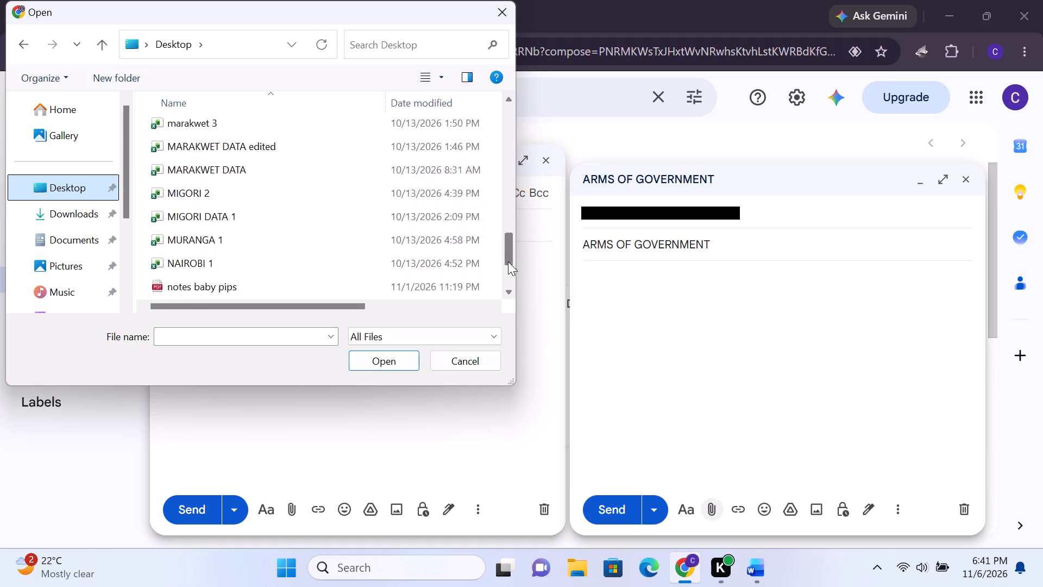
left_click_drag(508, 261, 508, 550)
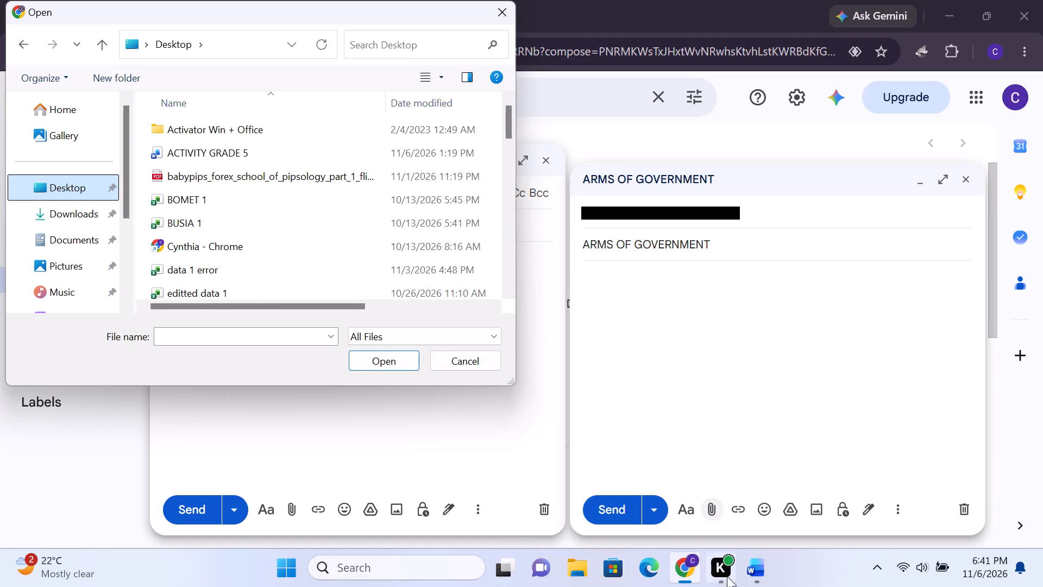
Switch to the SOCIAL STUDIES GRADE 5 document in Word.
left_click(751, 564)
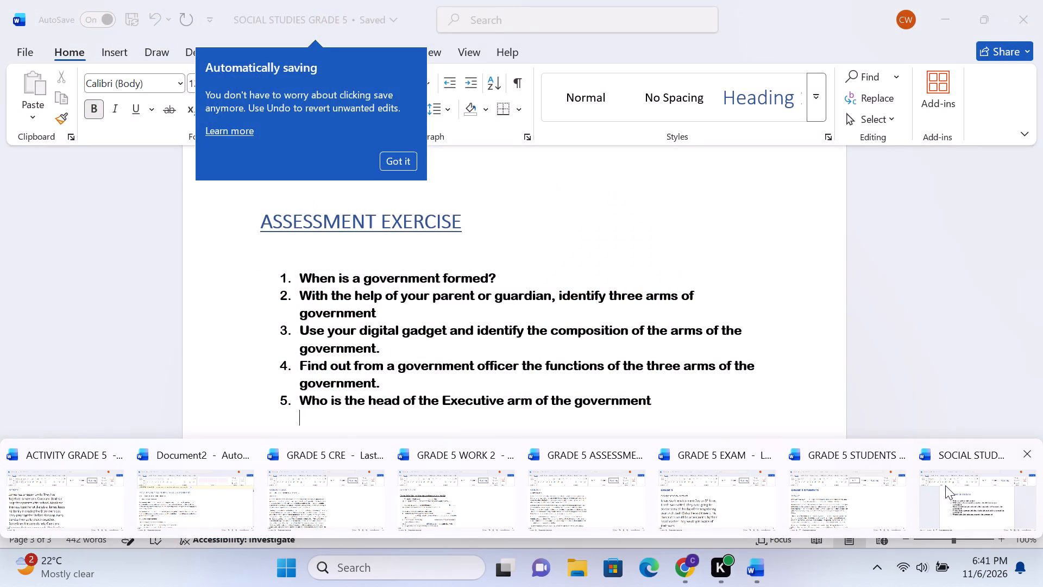
left_click(945, 485)
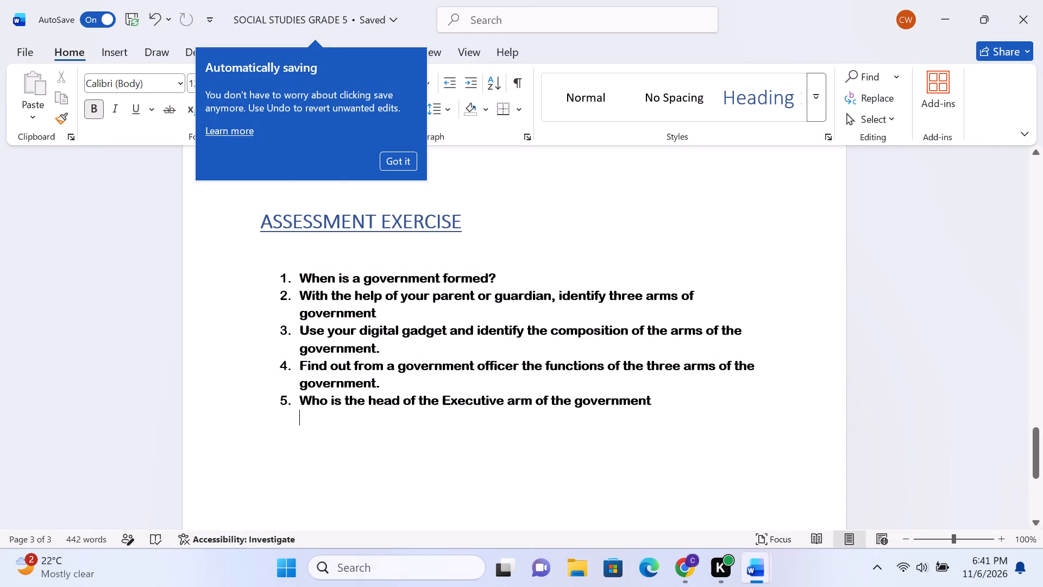
Dismiss the tip about automatic saving.
left_click(409, 161)
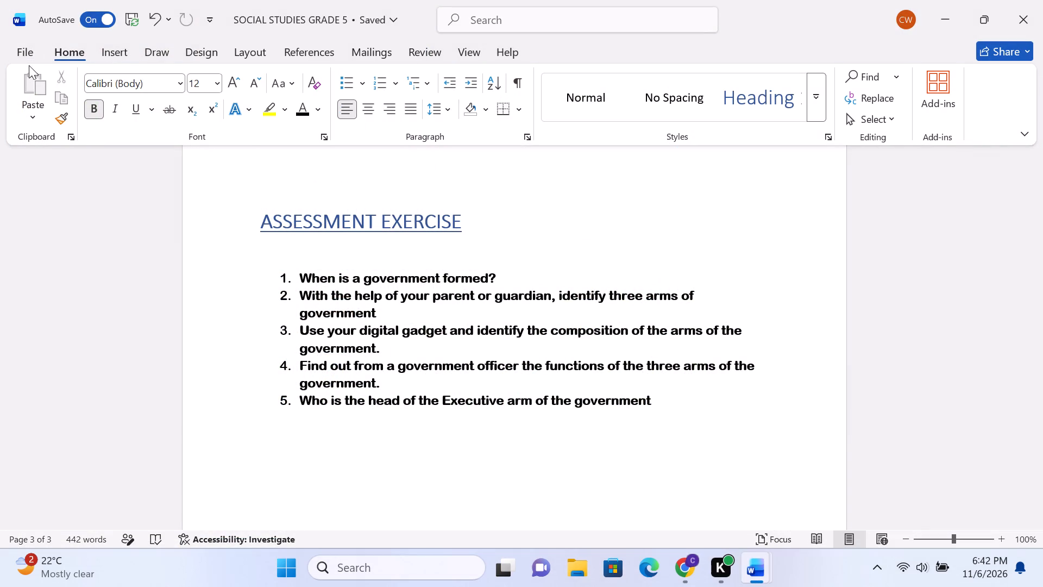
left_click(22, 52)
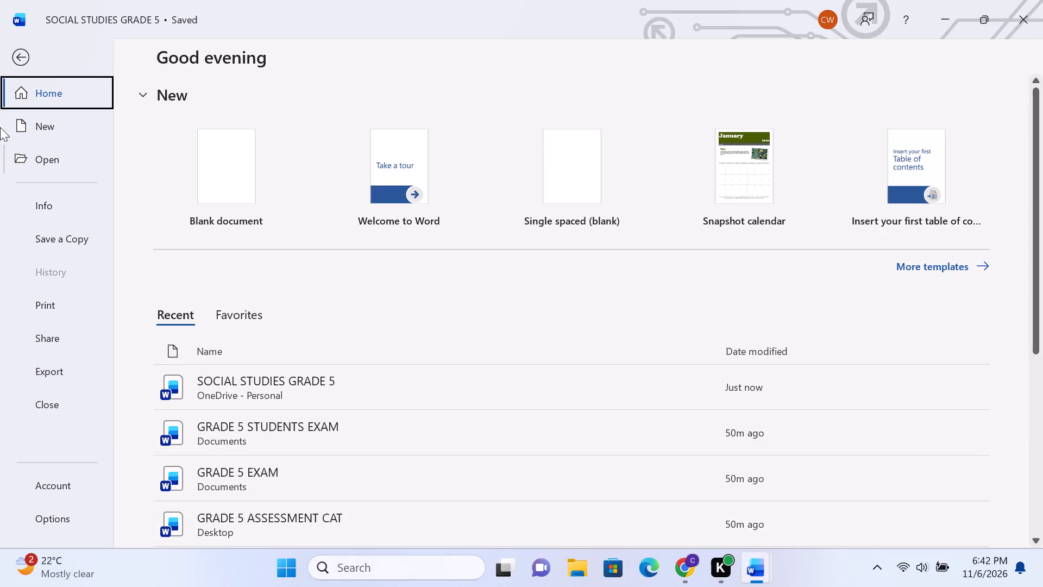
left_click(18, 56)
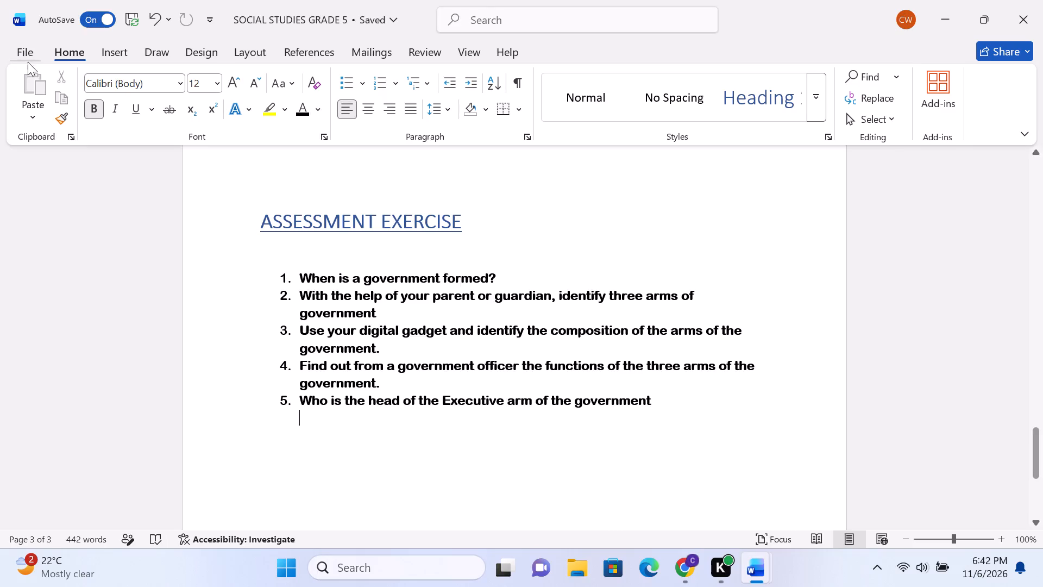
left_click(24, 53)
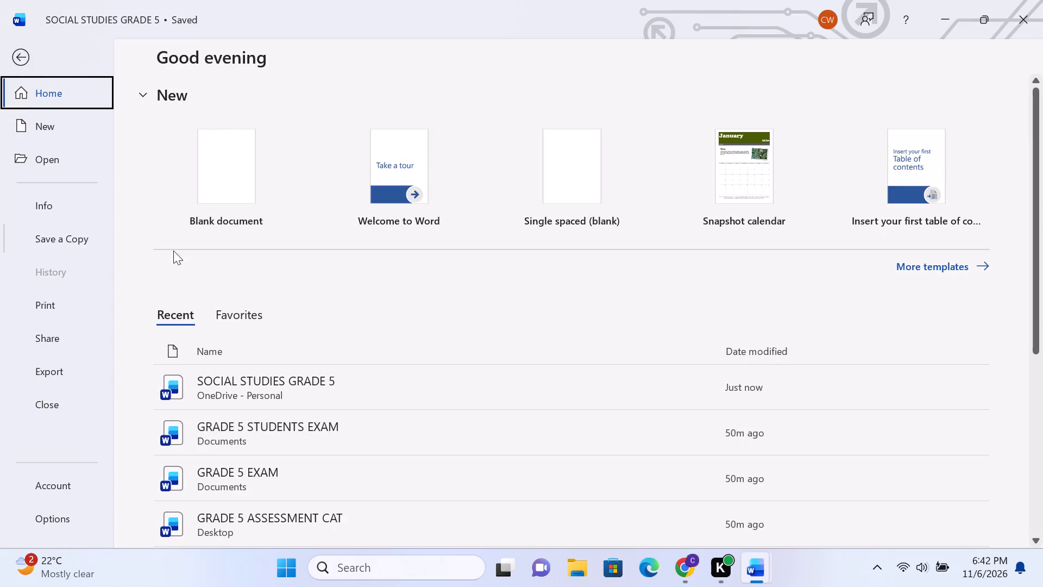
Switch to Chrome and look through the Desktop folder in the attachment file picker for the SOCIAL STUDIES GRADE 5 document.
left_click(687, 570)
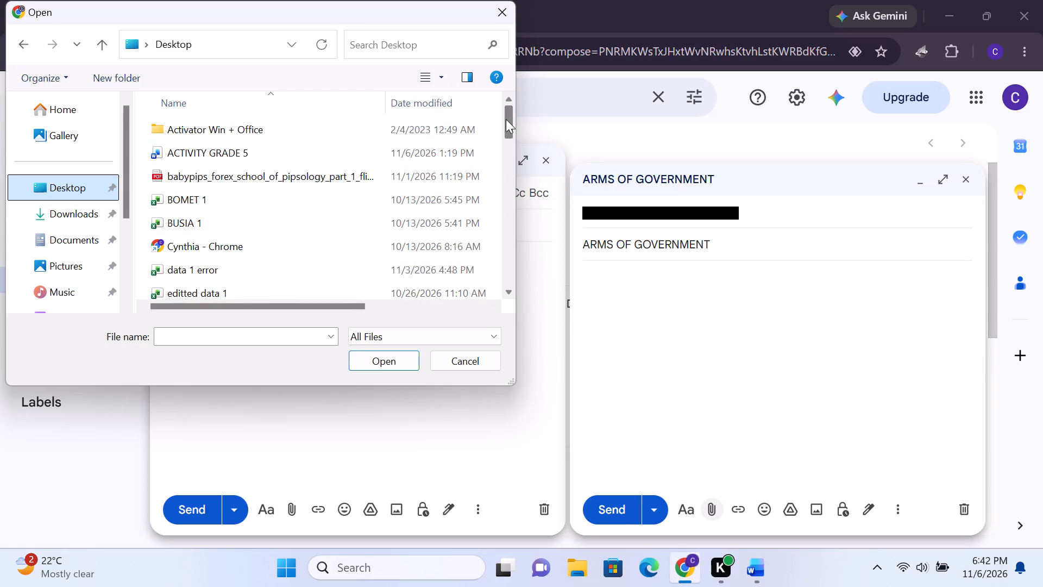
left_click_drag(507, 120, 508, 114)
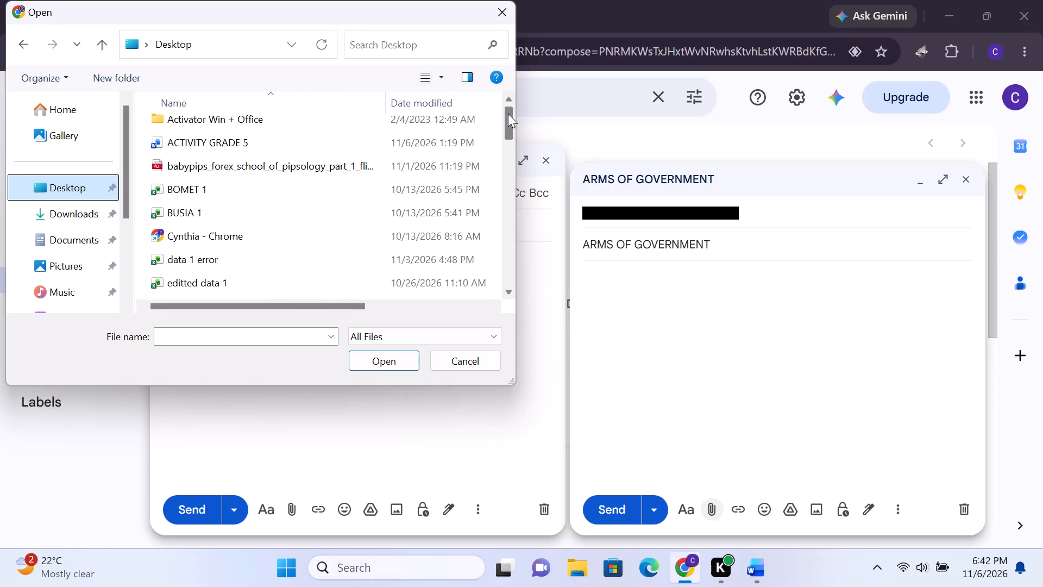
left_click_drag(508, 114, 504, 148)
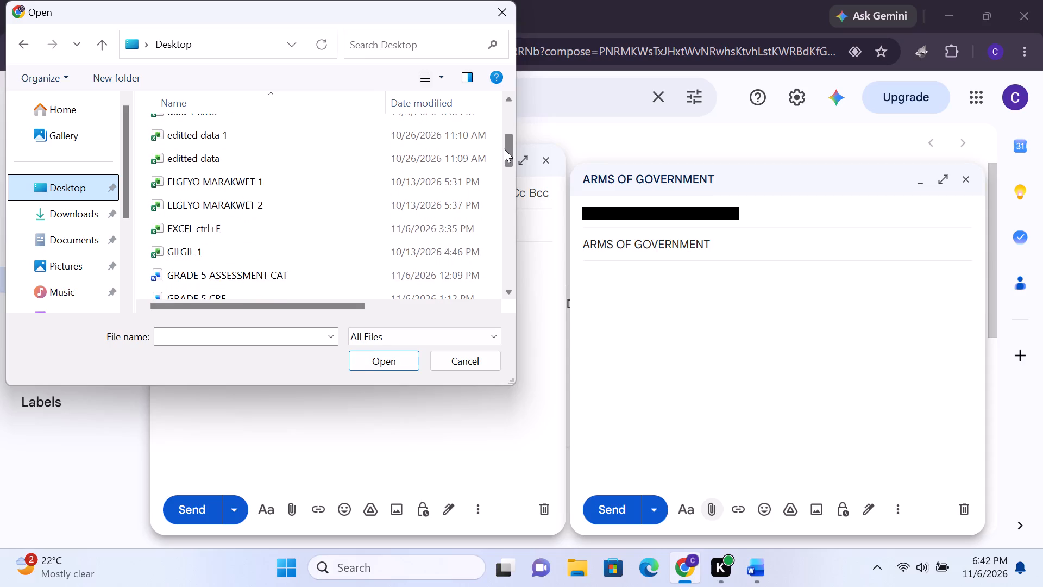
left_click_drag(504, 148, 500, 168)
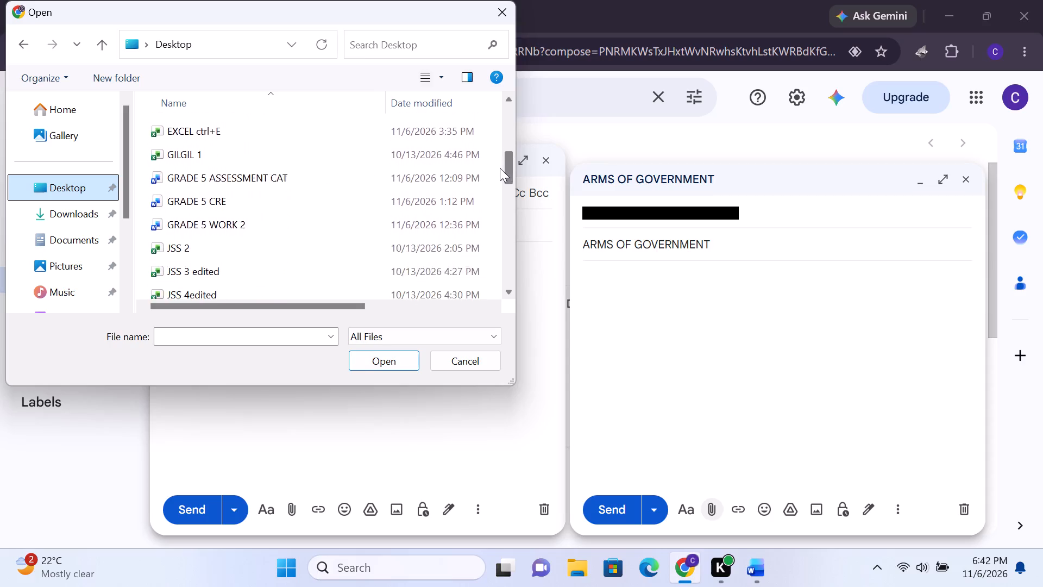
left_click_drag(500, 168, 494, 209)
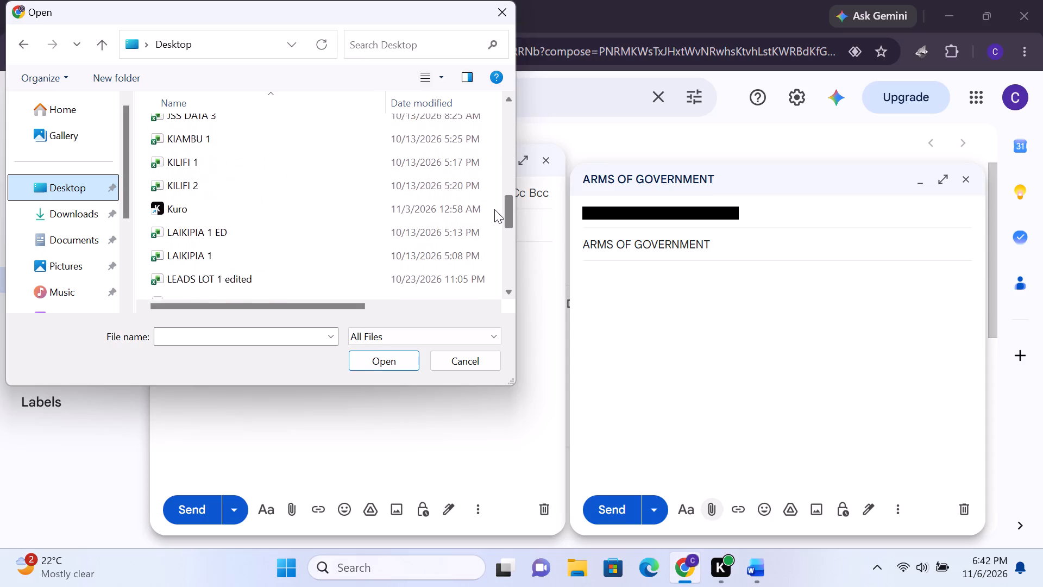
left_click_drag(494, 209, 492, 233)
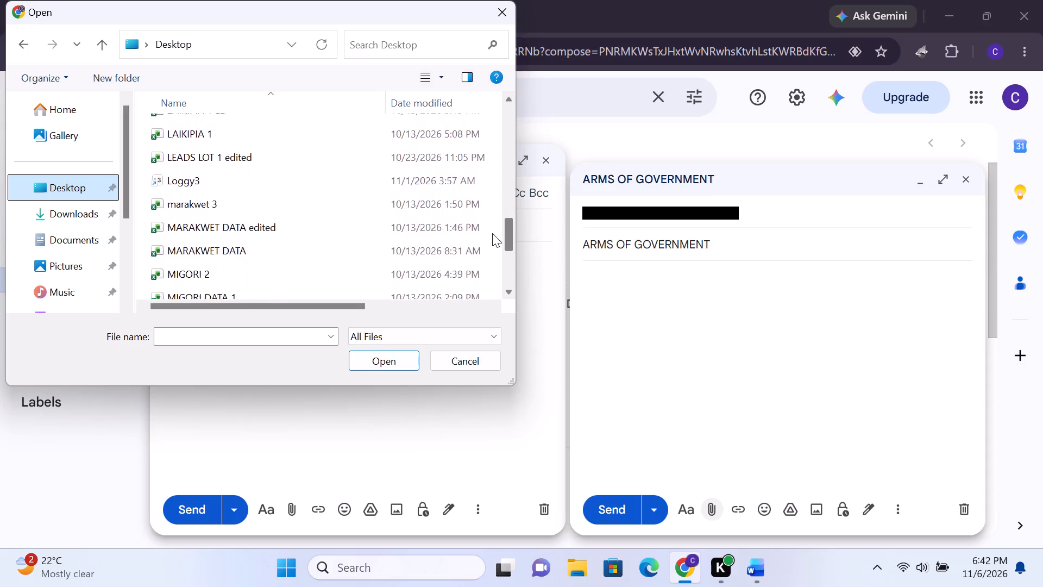
left_click_drag(492, 233, 491, 267)
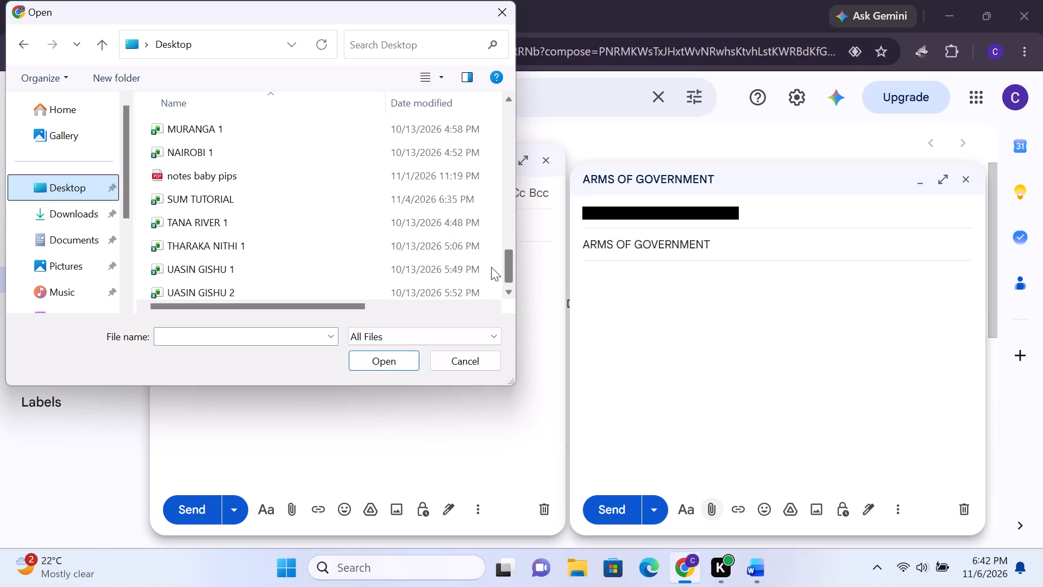
left_click_drag(491, 267, 491, 277)
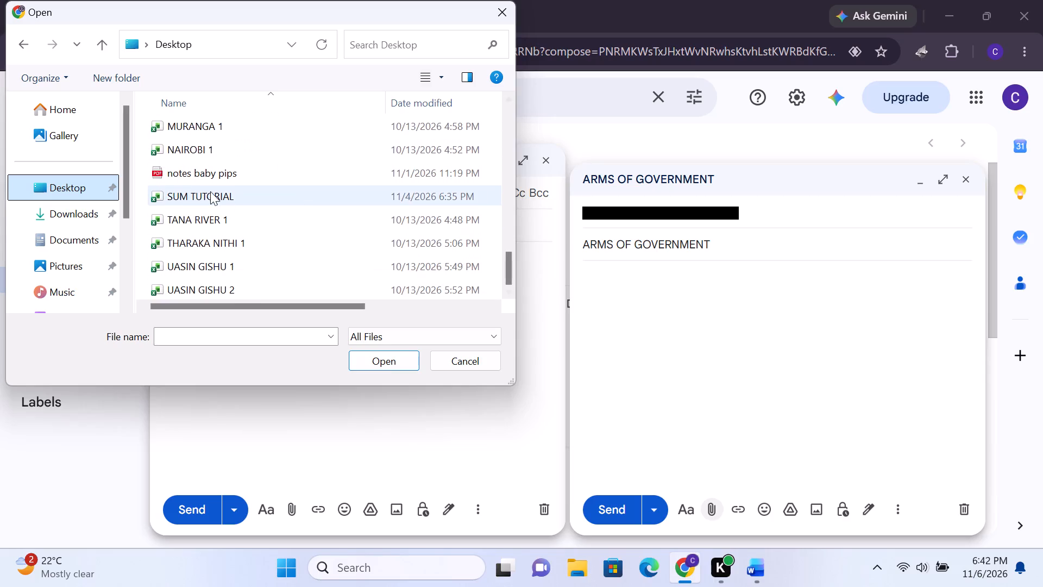
Look through the Downloads and Documents folders for the SOCIAL STUDIES GRADE 5 document to attach.
left_click(83, 208)
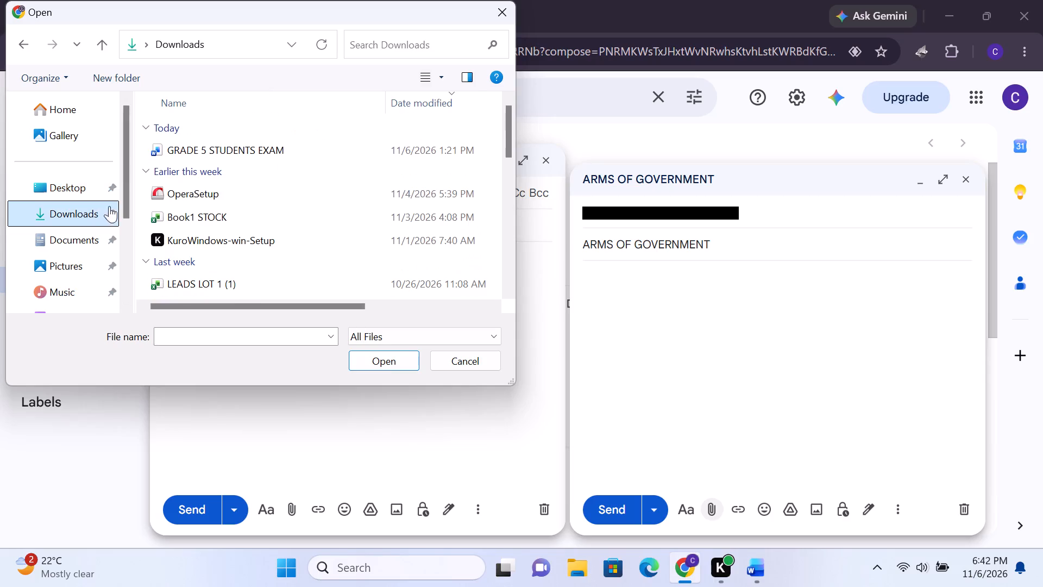
left_click_drag(514, 146, 514, 215)
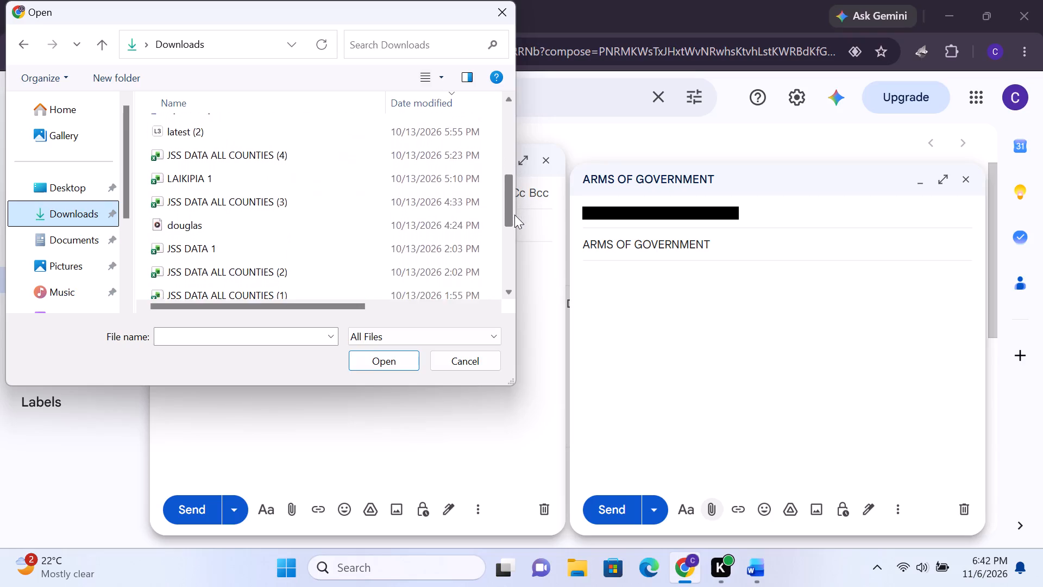
left_click_drag(514, 215, 504, 302)
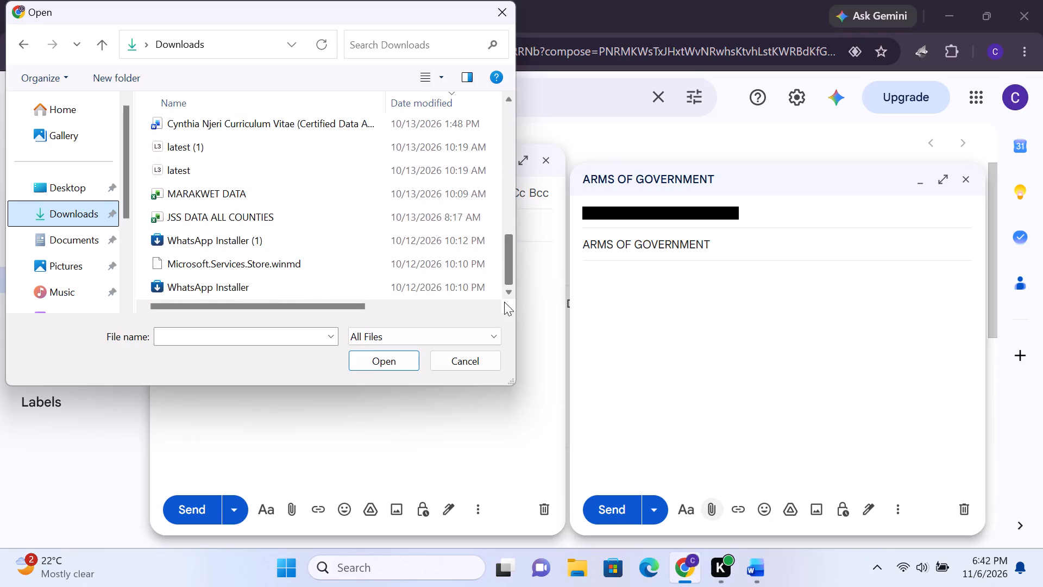
left_click_drag(504, 302, 495, 290)
left_click(64, 233)
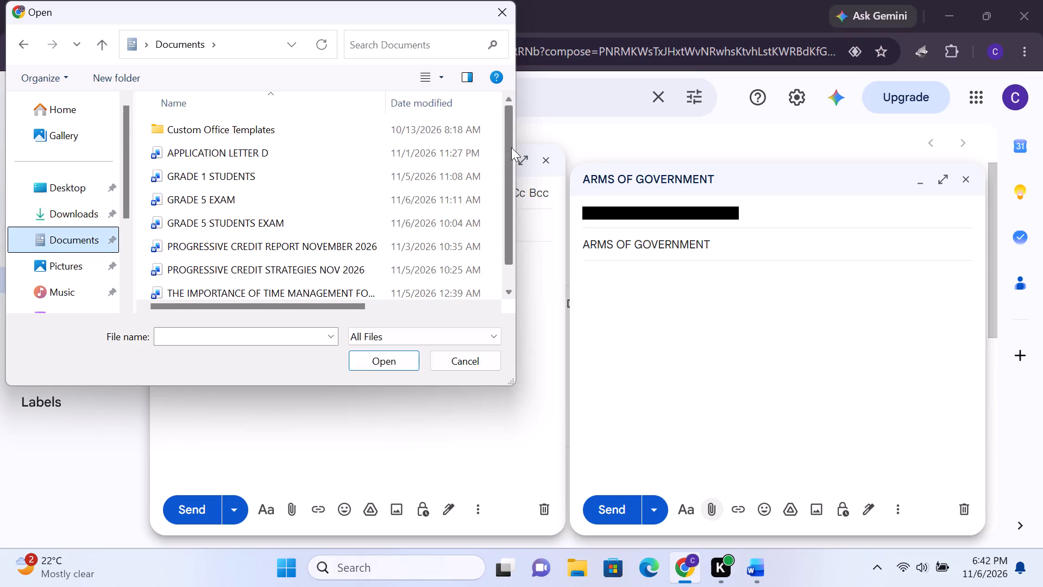
left_click_drag(511, 147, 510, 174)
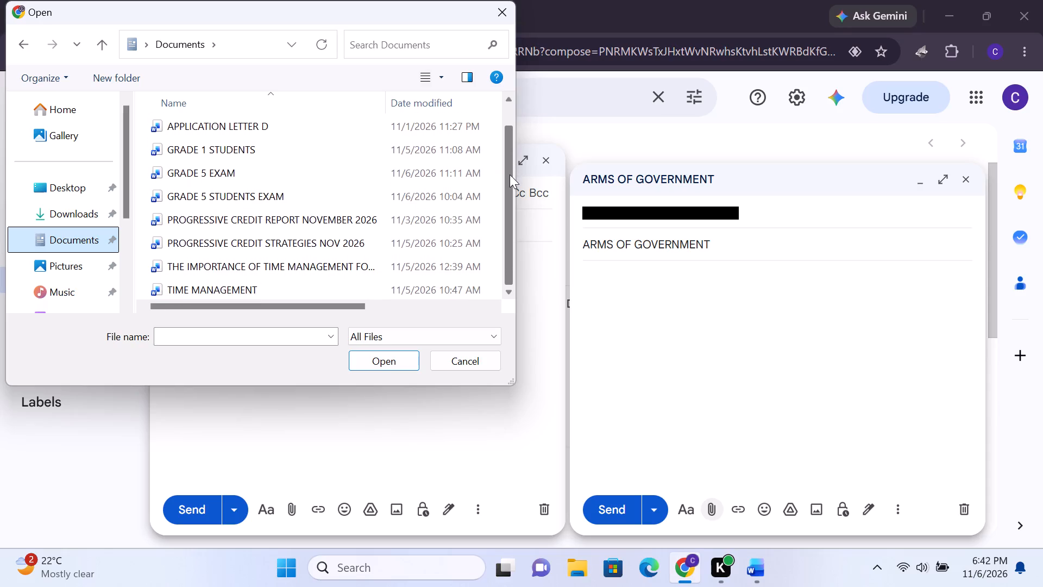
left_click_drag(510, 174, 498, 129)
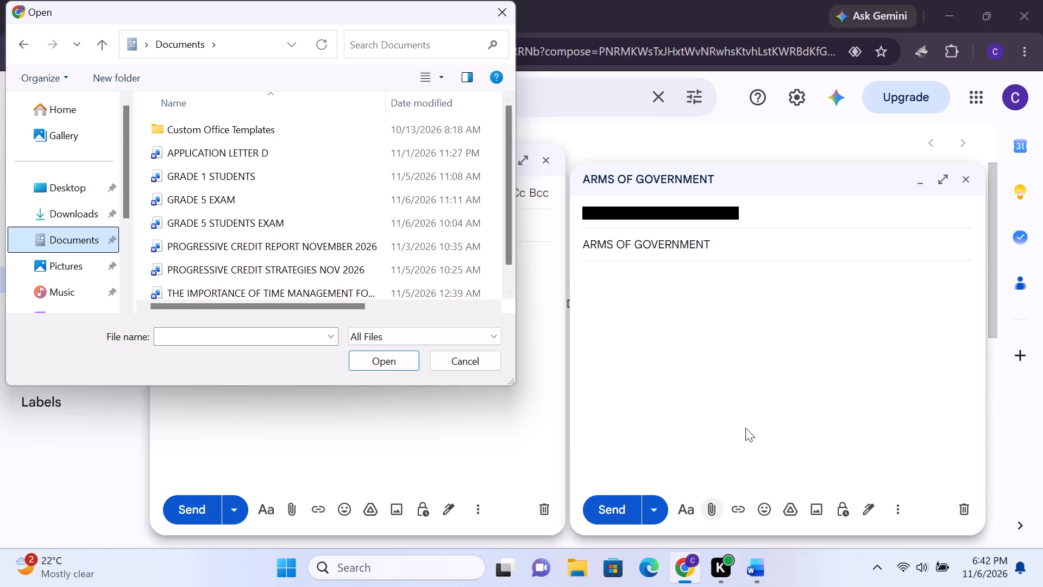
Switch to the SOCIAL STUDIES GRADE 5 document in Word to check it.
left_click(762, 568)
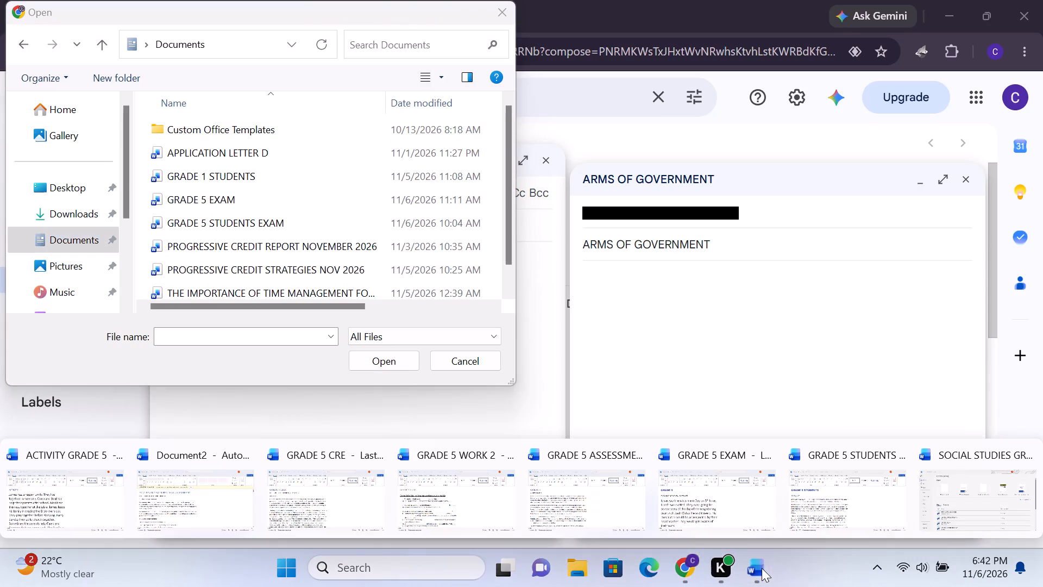
left_click(948, 489)
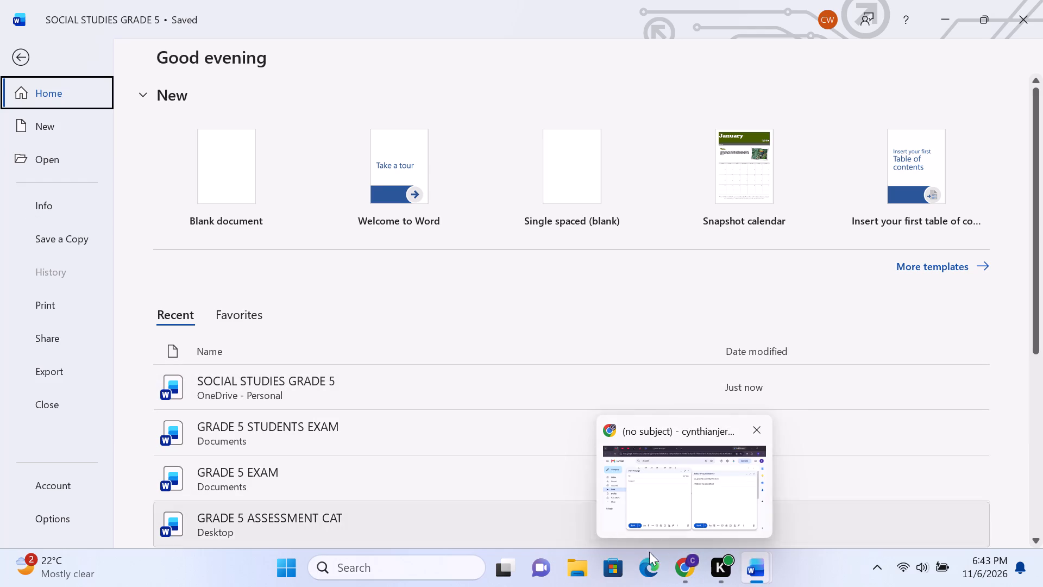
Return to the attachment file picker in Chrome and recheck the Documents and Desktop folders for the social studies document.
left_click(690, 565)
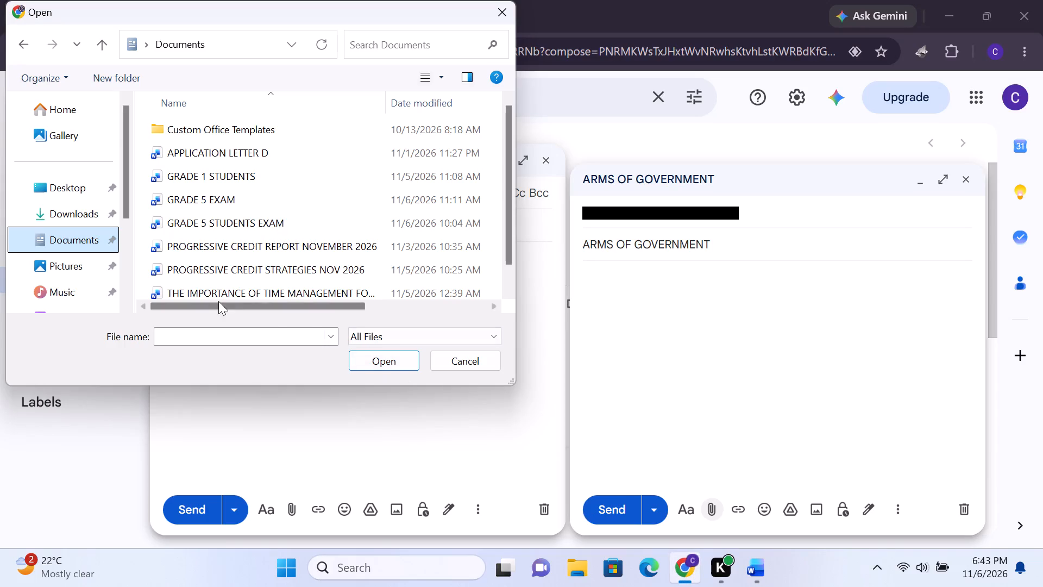
left_click_drag(505, 222, 493, 255)
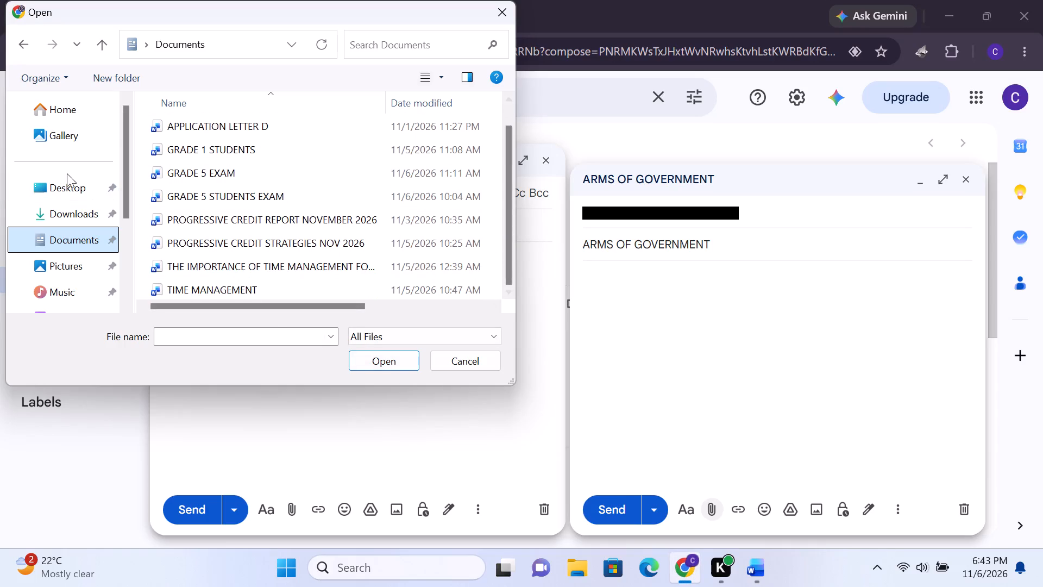
left_click(79, 185)
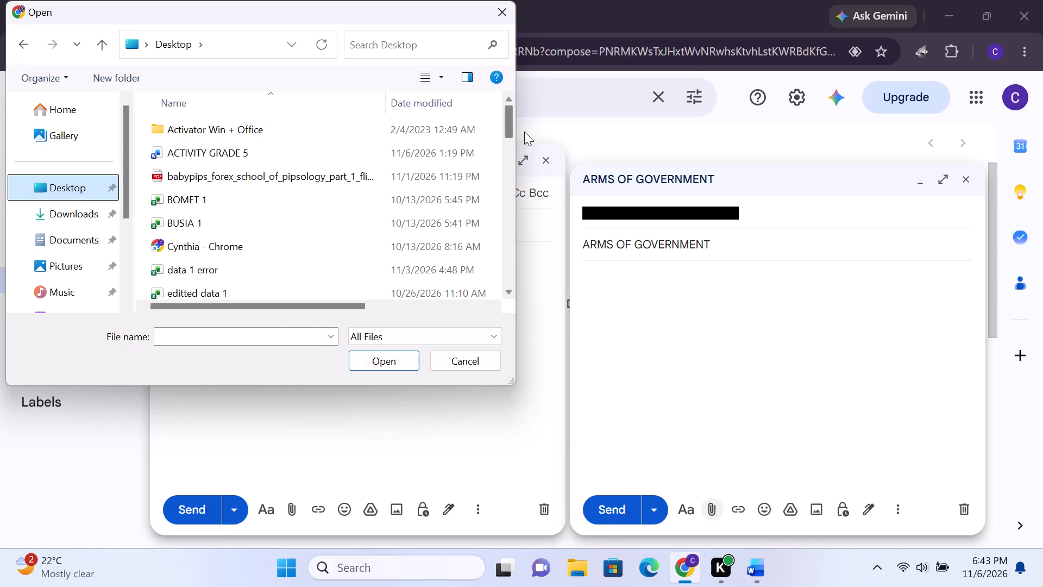
left_click_drag(509, 135, 509, 149)
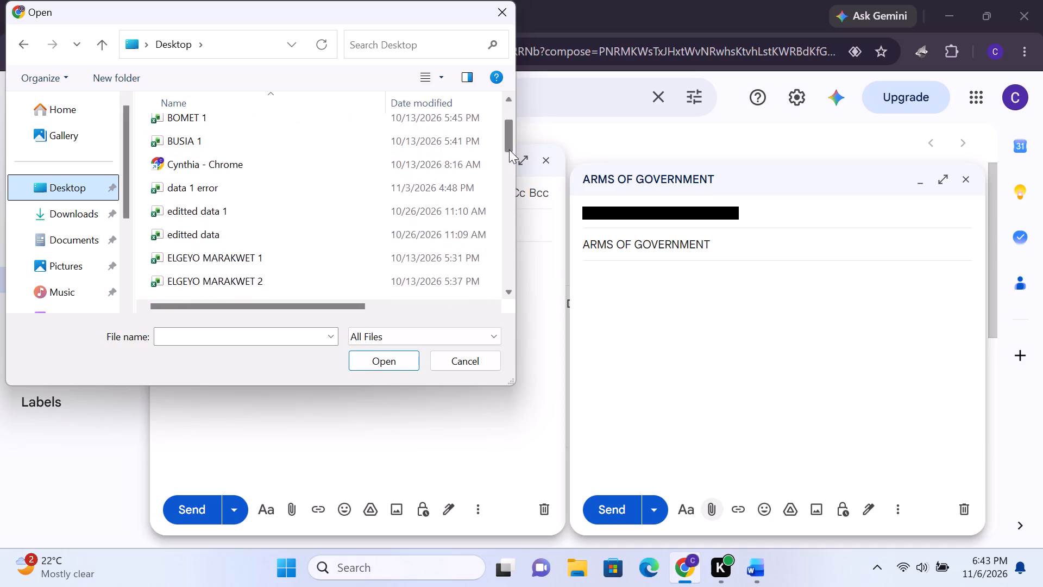
left_click_drag(509, 149, 507, 211)
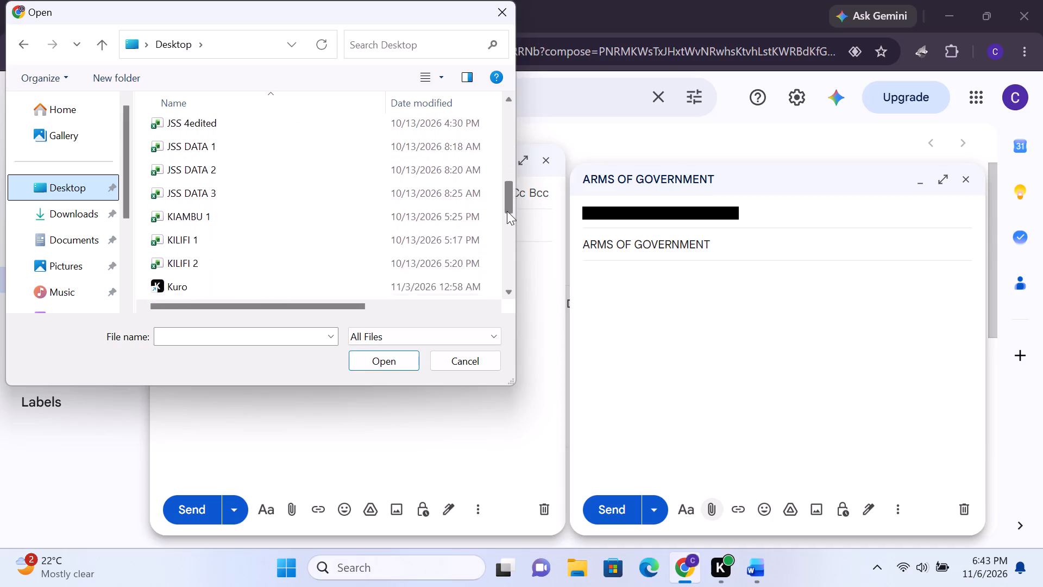
left_click_drag(507, 211, 507, 251)
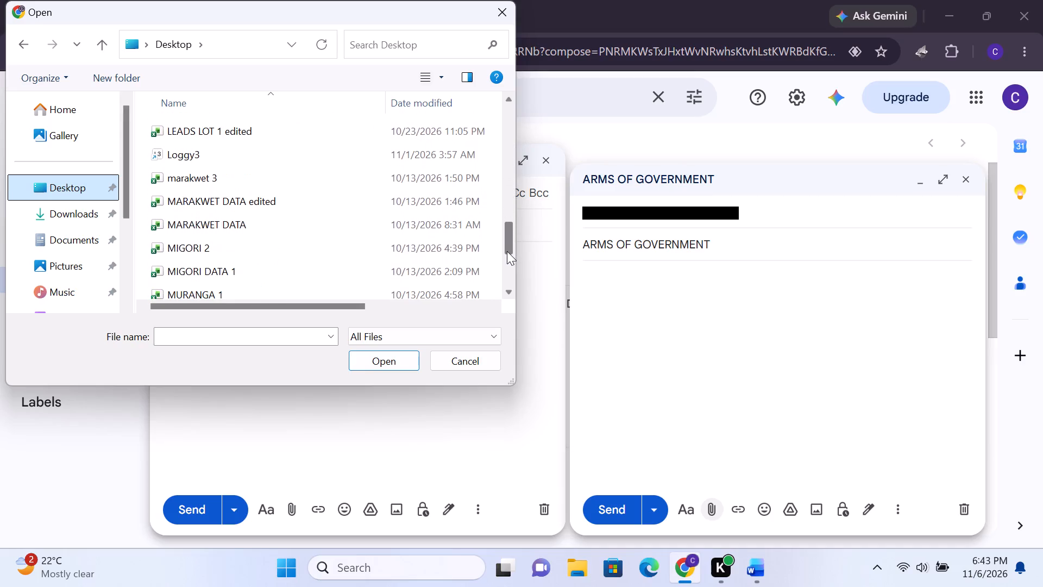
left_click_drag(507, 251, 507, 292)
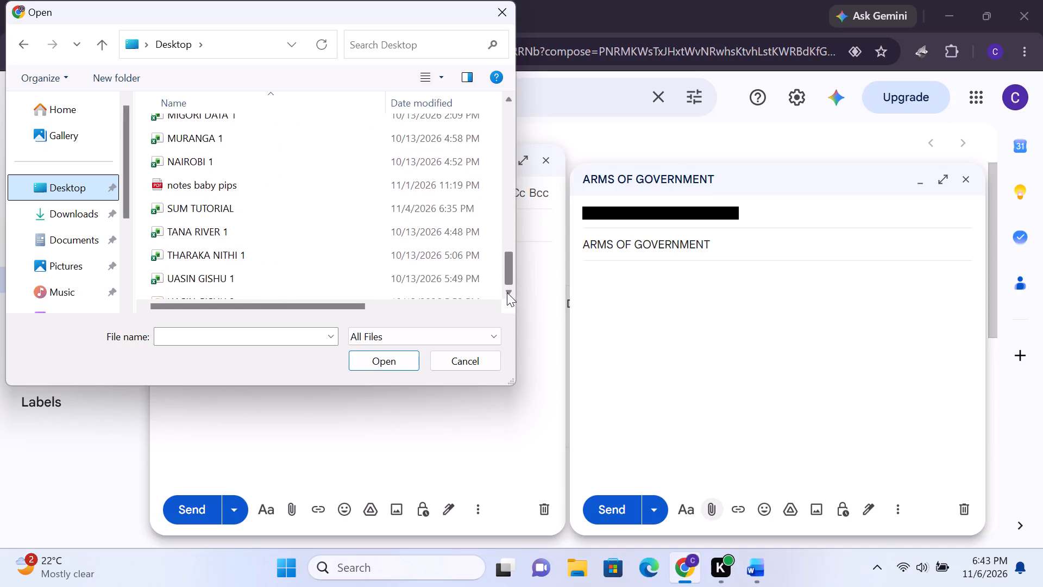
left_click_drag(507, 292, 507, 303)
Switch to the SOCIAL STUDIES GRADE 5 document in Word and open the Save a Copy options.
left_click(756, 558)
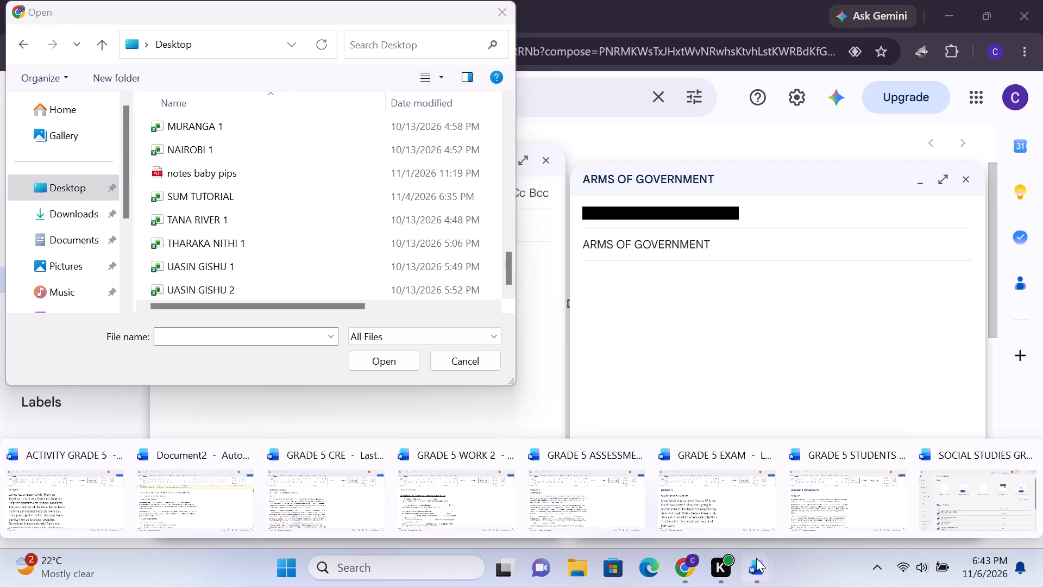
left_click(931, 491)
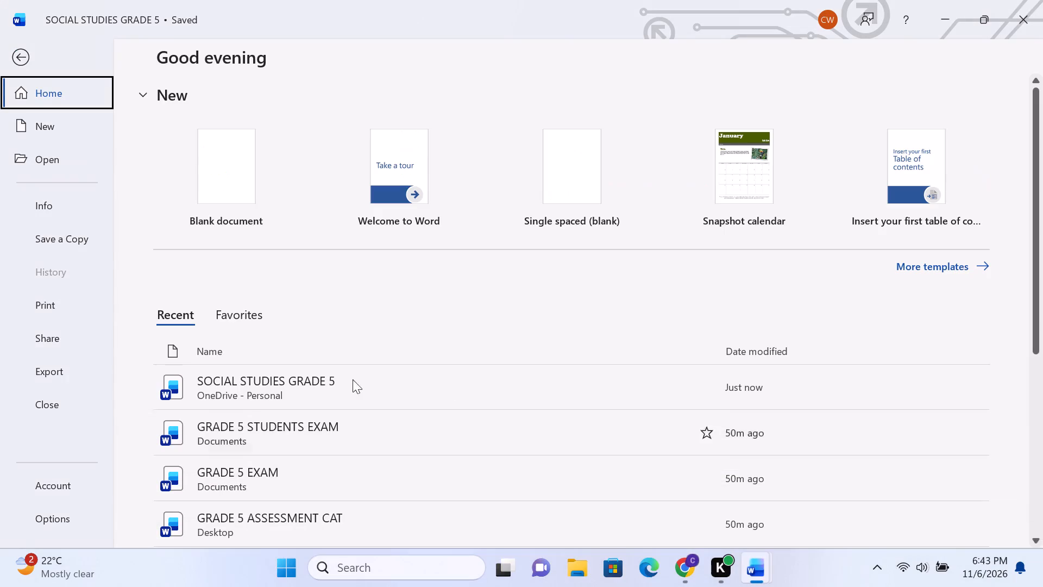
left_click(15, 54)
left_click(16, 50)
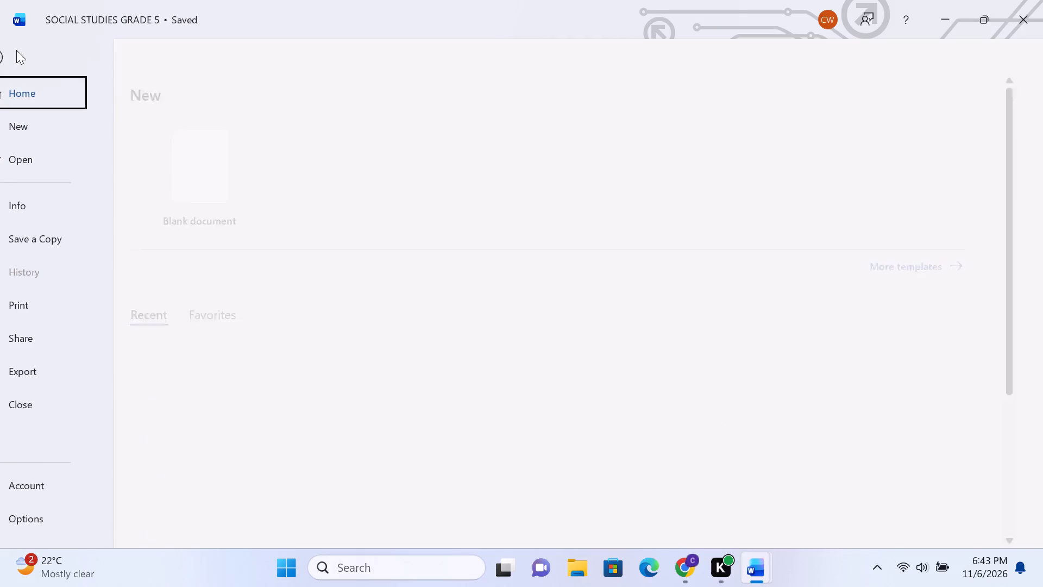
left_click(70, 237)
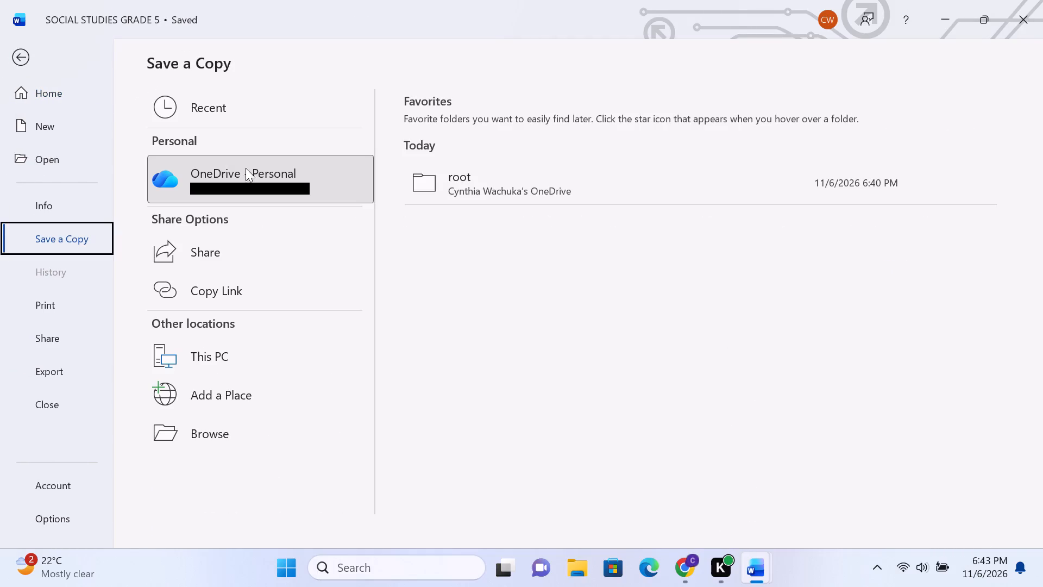
Open the Save As dialog for a copy of SOCIAL STUDIES GRADE 5 in the personal OneDrive location.
double_click(250, 170)
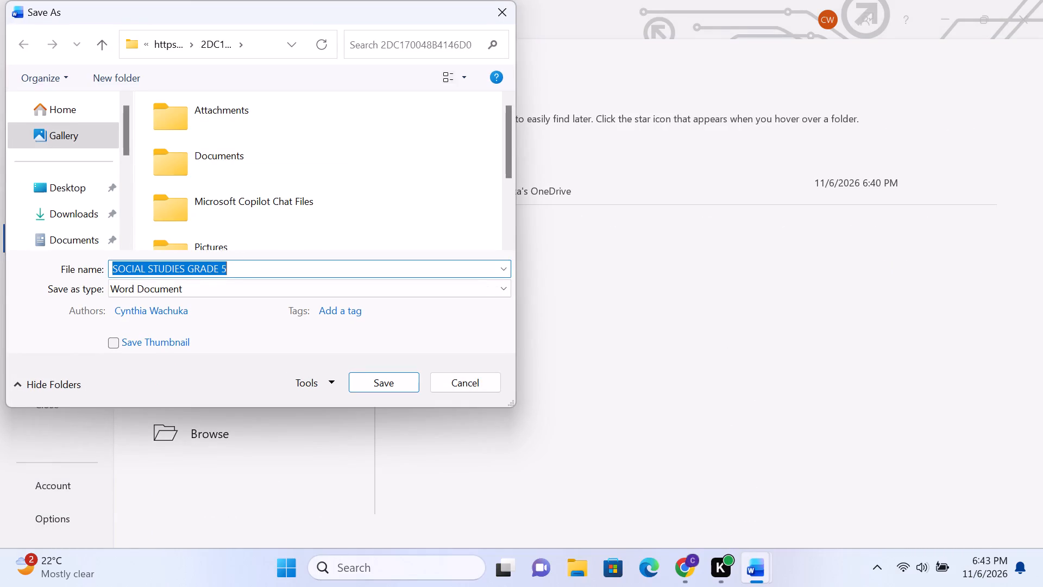
left_click(236, 271)
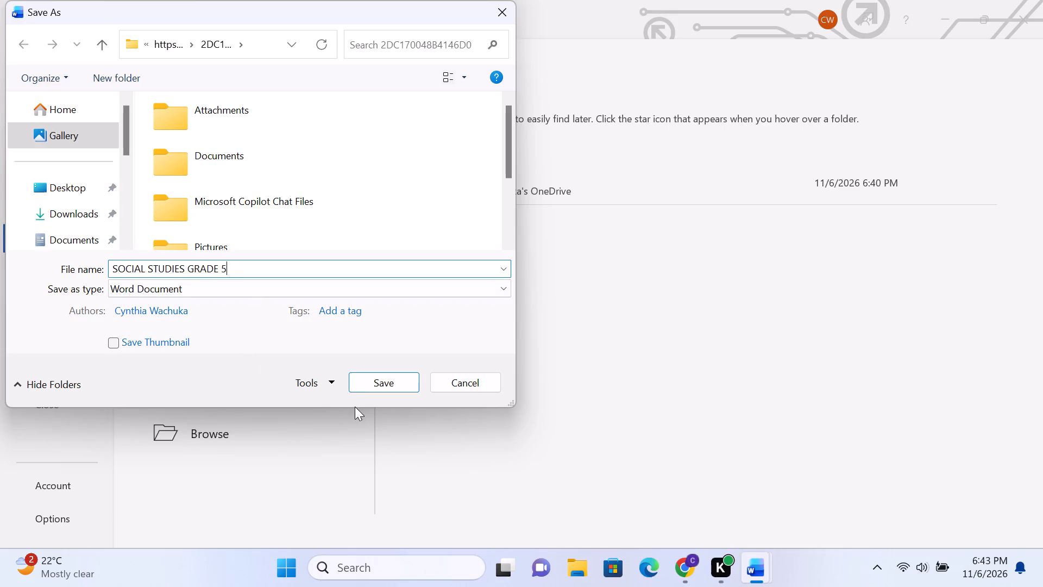
Switch to the attachment file picker in Chrome and check the Gallery folder for the document.
left_click(687, 569)
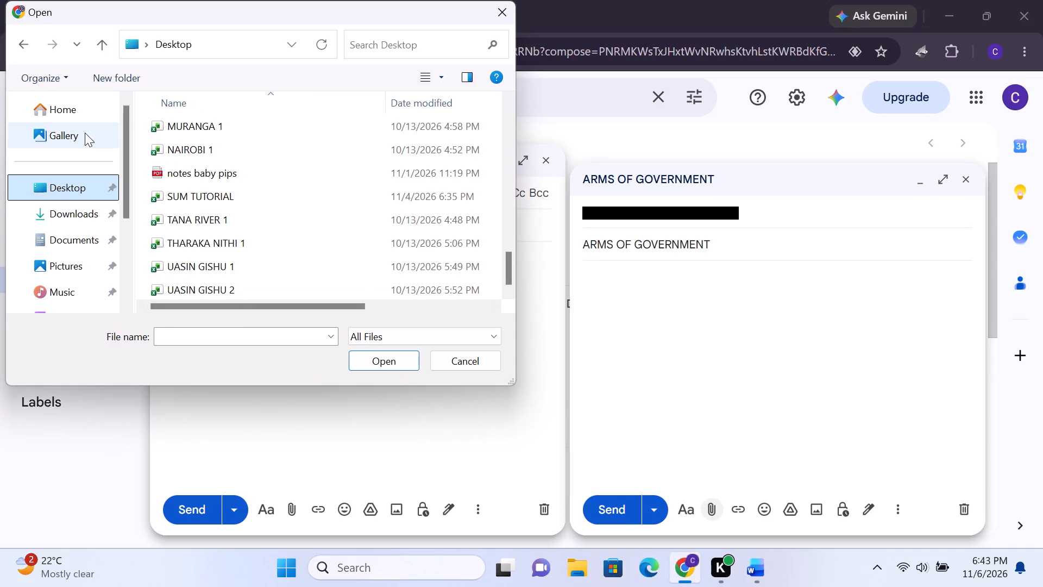
left_click(85, 133)
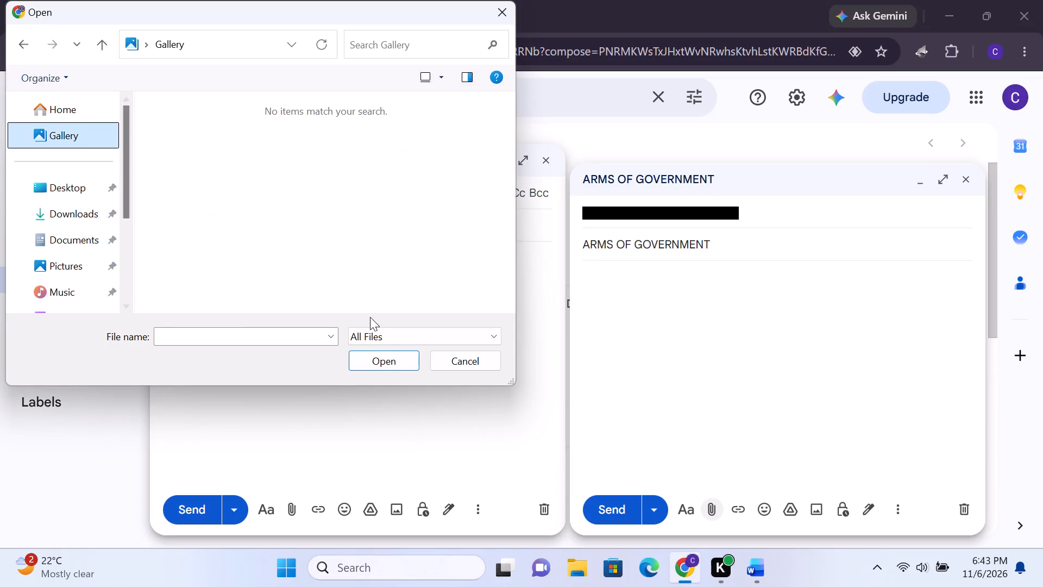
Switch back to the Save As dialog in Word and save SOCIAL STUDIES GRADE 5 as a Word Document on the Desktop.
left_click(761, 563)
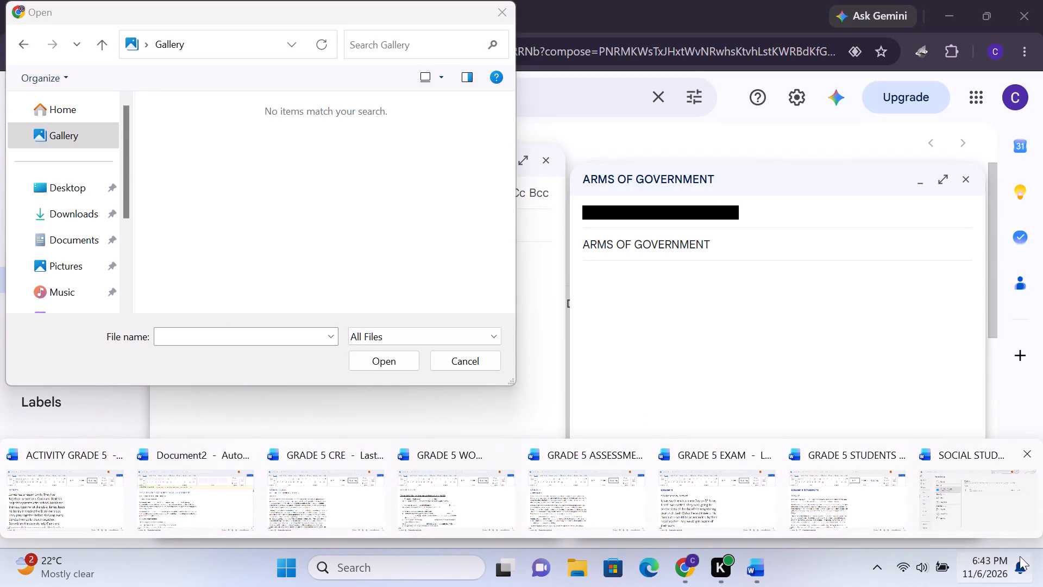
left_click(989, 507)
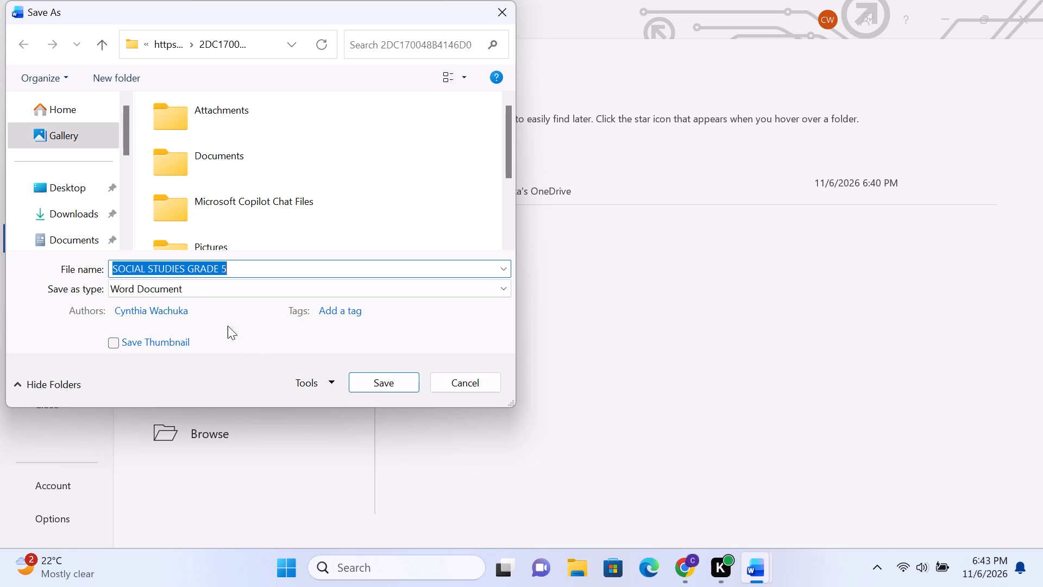
left_click(79, 183)
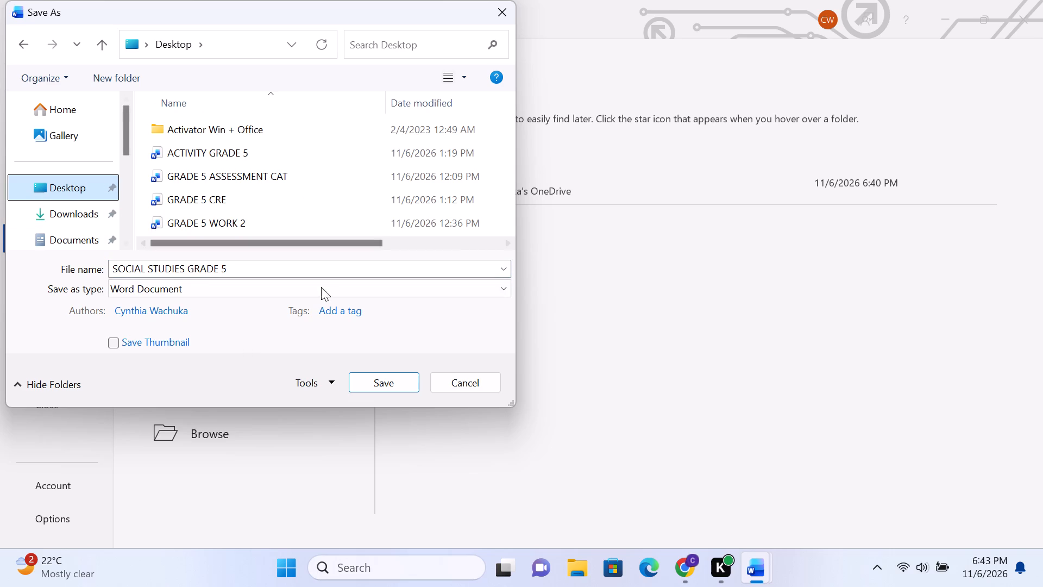
left_click(373, 382)
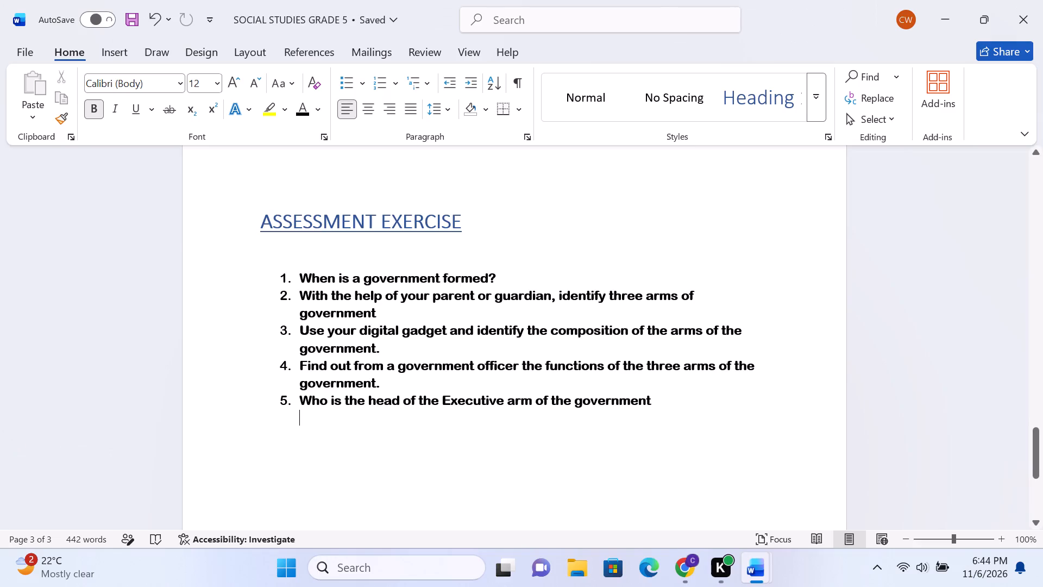
Return to the file picker in Chrome and choose SOCIAL STUDIES GRADE 5 from the Desktop as the ARMS OF GOVERNMENT email's attachment.
left_click(682, 560)
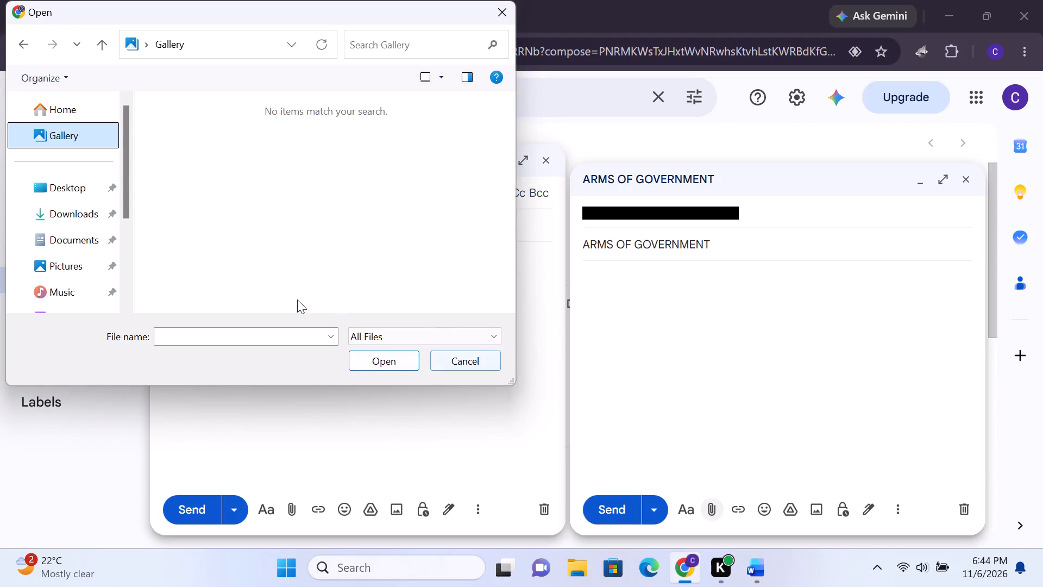
left_click(78, 186)
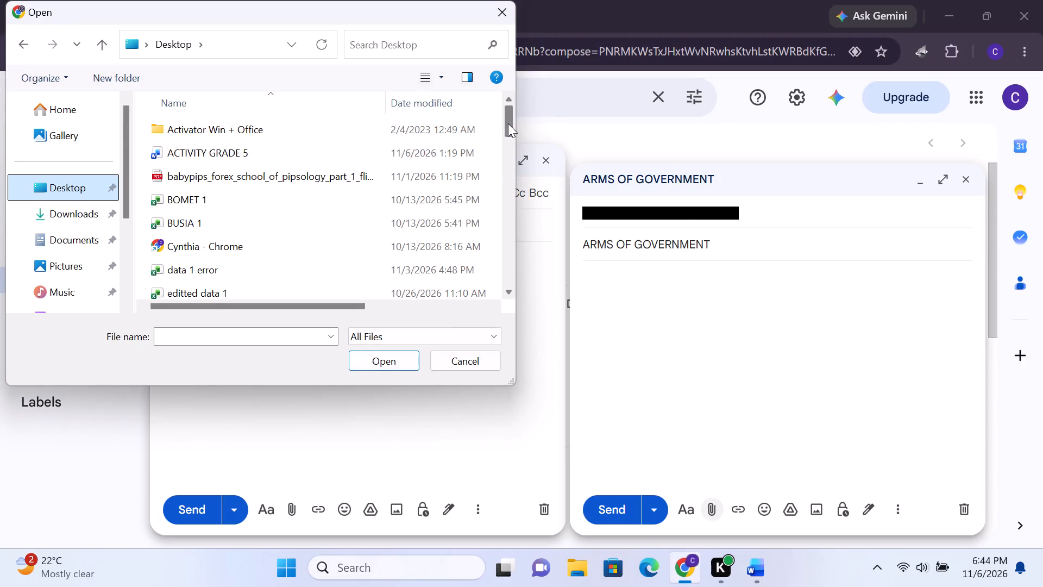
left_click_drag(508, 123, 508, 160)
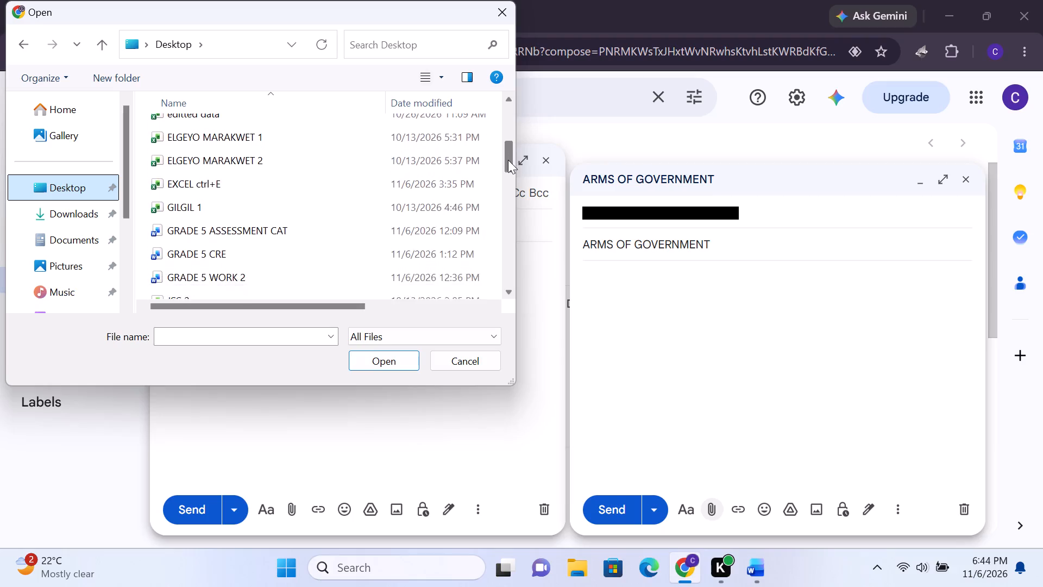
left_click_drag(508, 160, 502, 215)
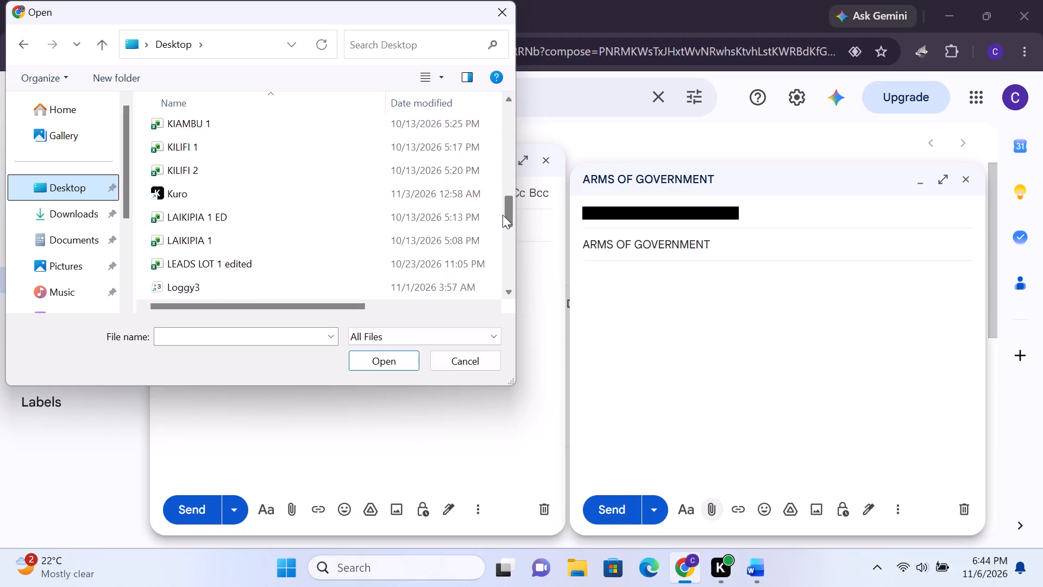
left_click_drag(502, 215, 495, 257)
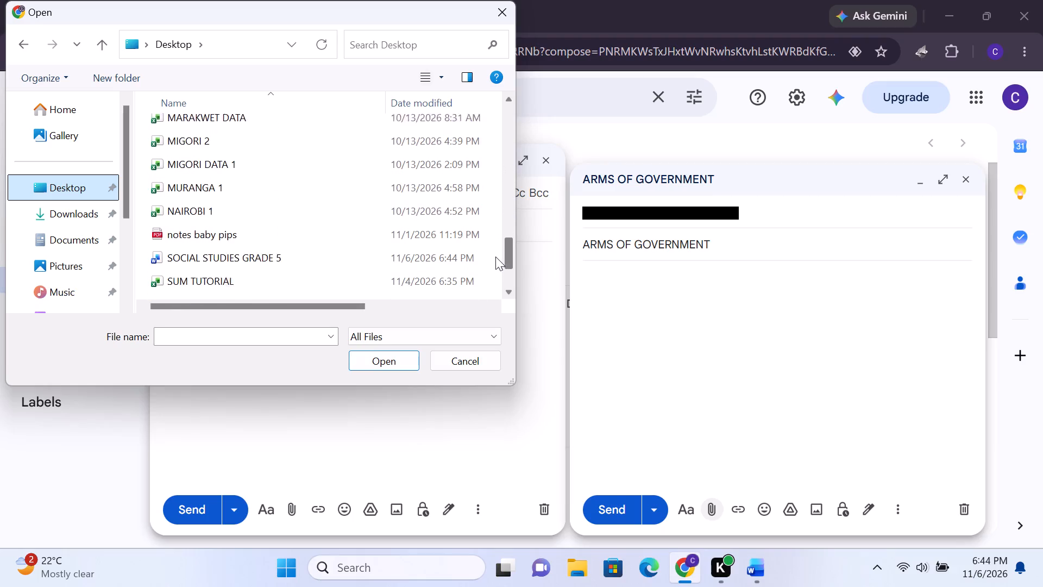
left_click_drag(495, 257, 495, 257)
left_click(380, 250)
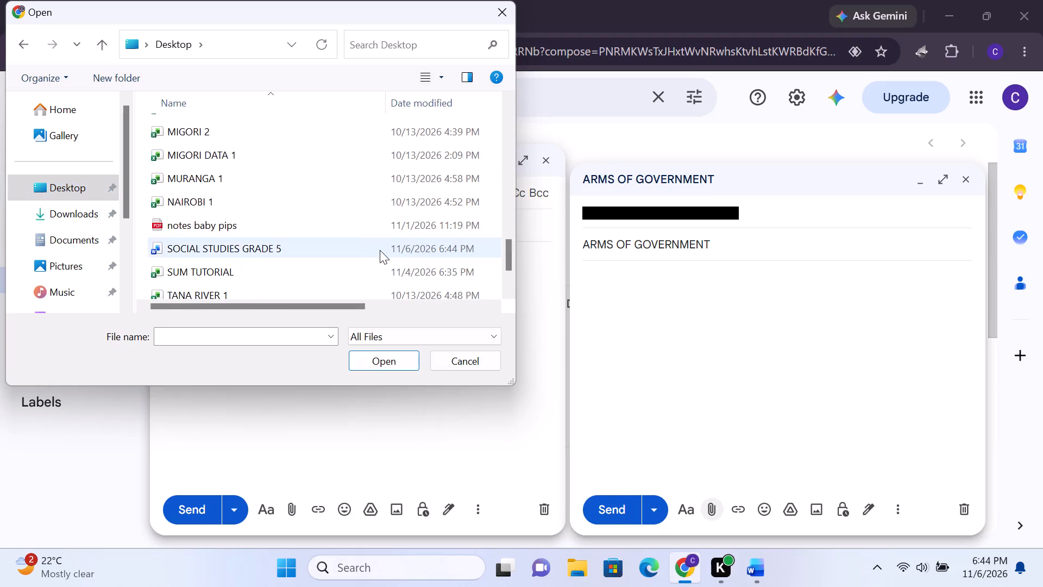